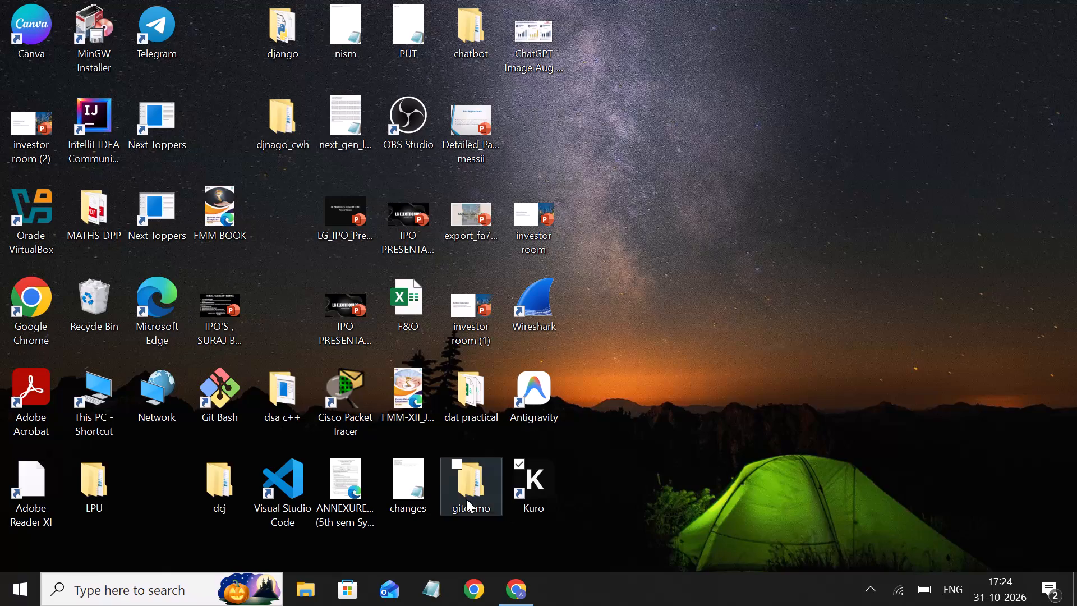
Switch to the open Chrome window showing the Selected Teams sheet of the Hacknauts-2.0 Idea PPT Submission(2) spreadsheet.
left_click(505, 582)
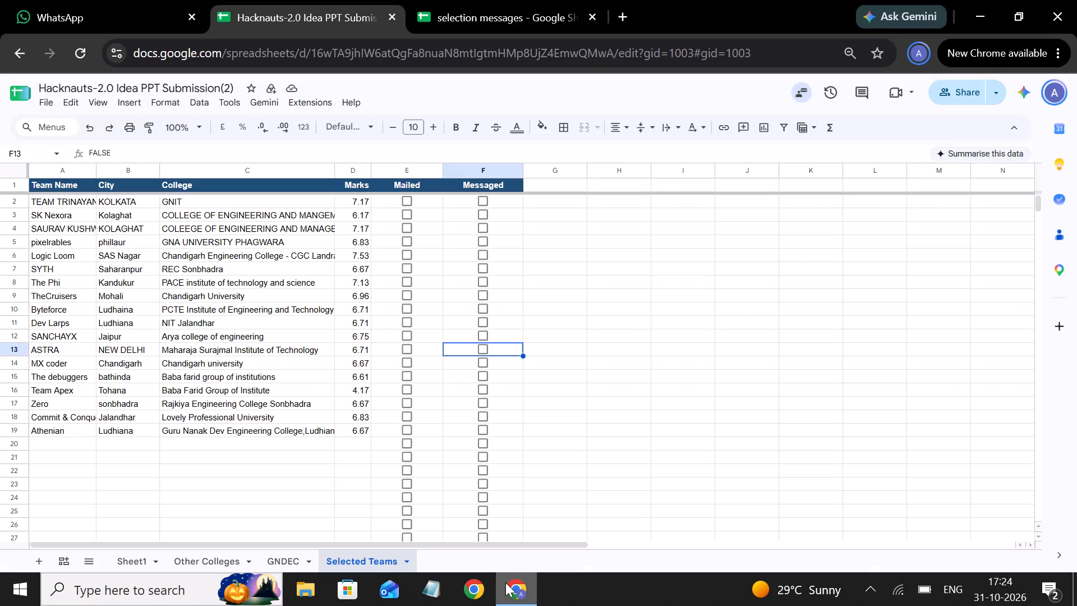
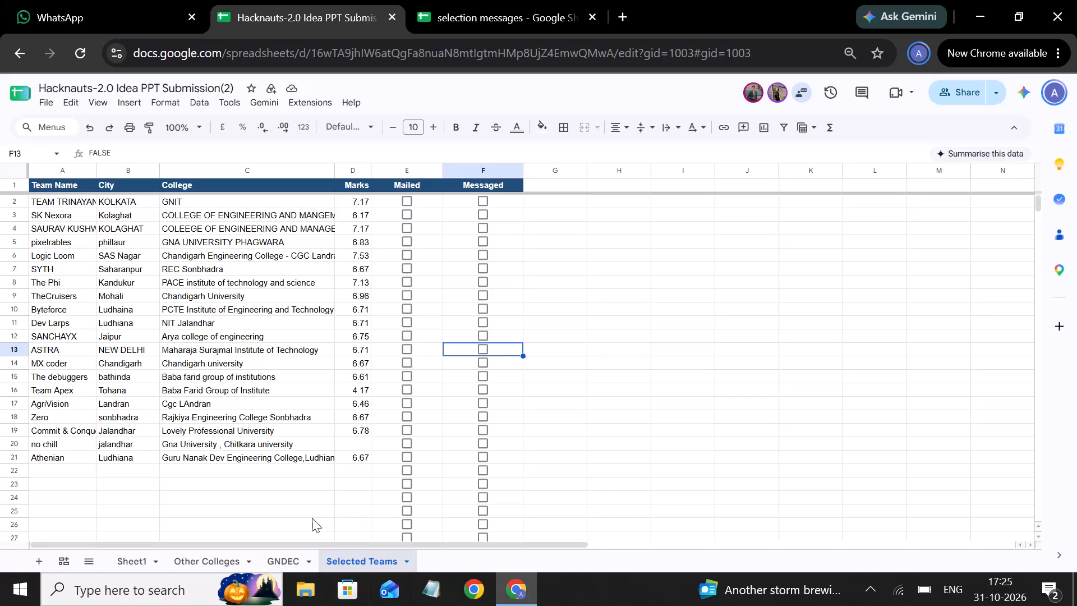
Look through the GNDEC, Other Colleges and Sheet1 sheets for team scores and submission contact details, and return to the Selected Teams sheet.
left_click(288, 554)
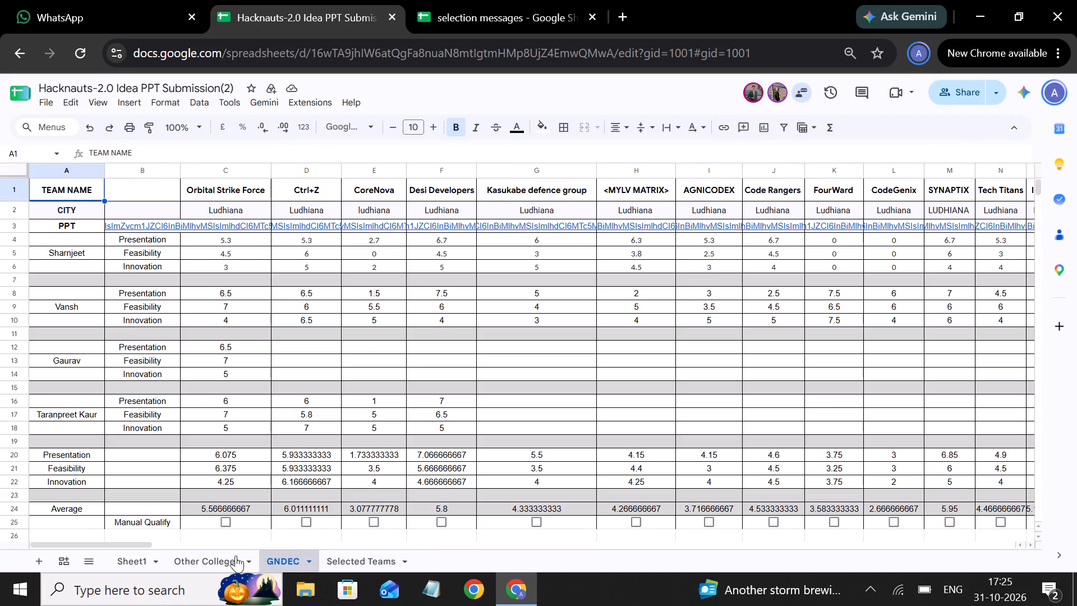
left_click(215, 557)
left_click(113, 560)
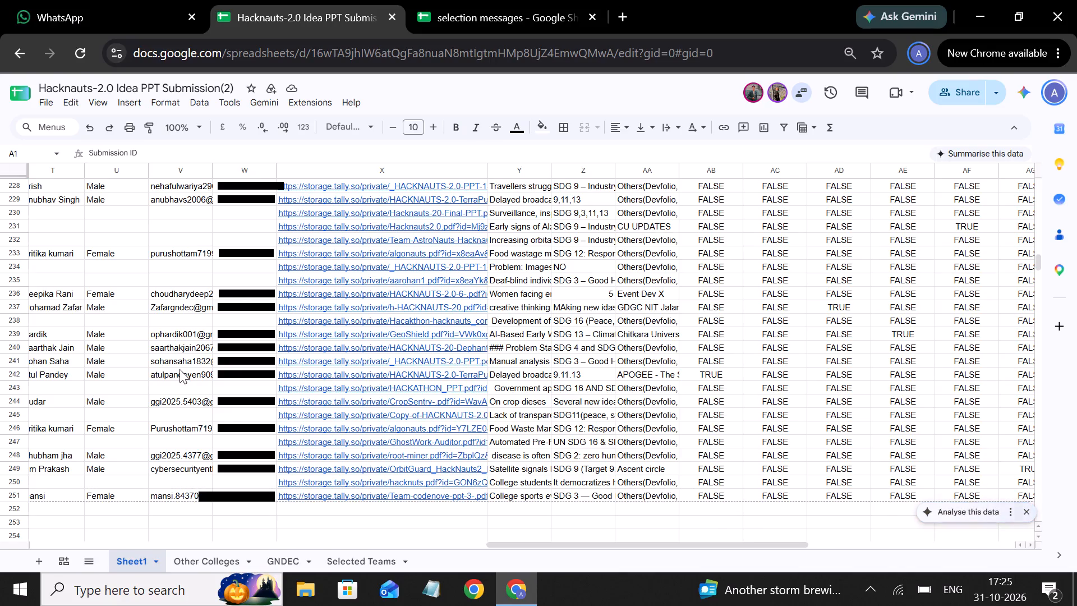
scroll(179, 369, "right", 16)
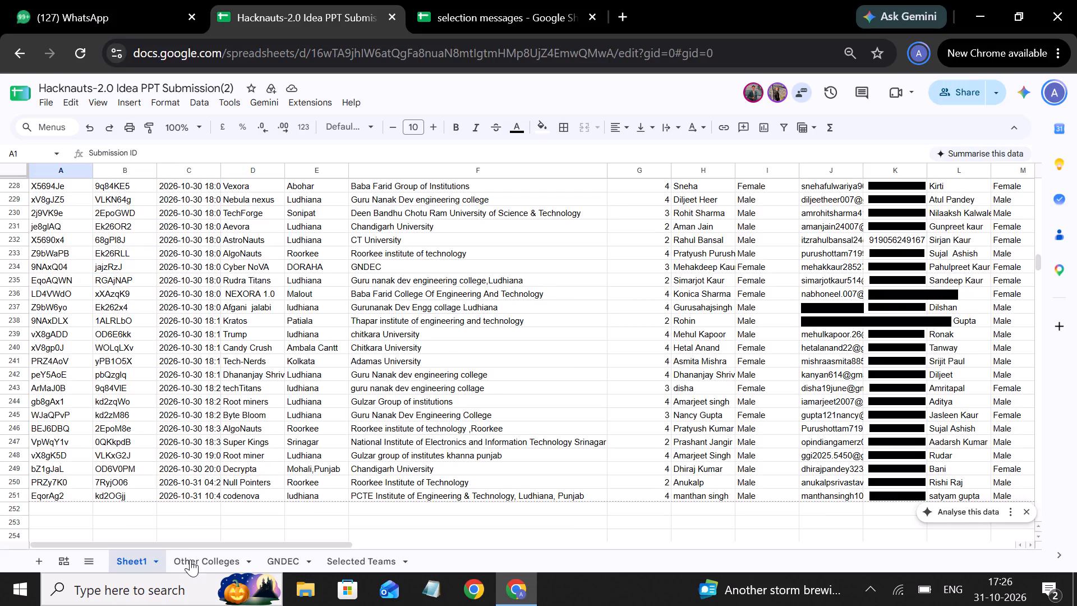
left_click(339, 557)
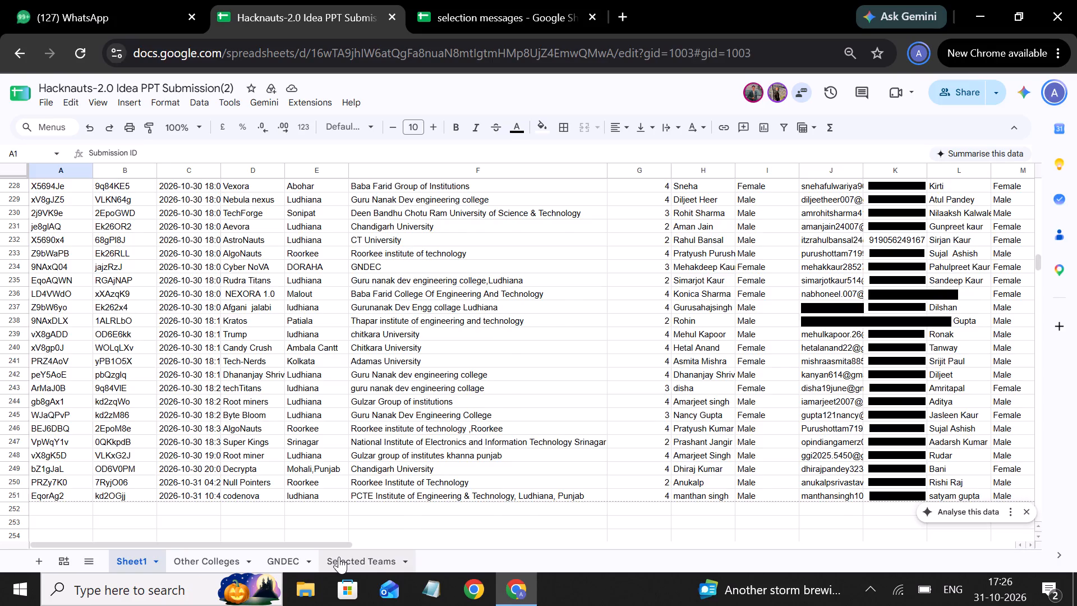
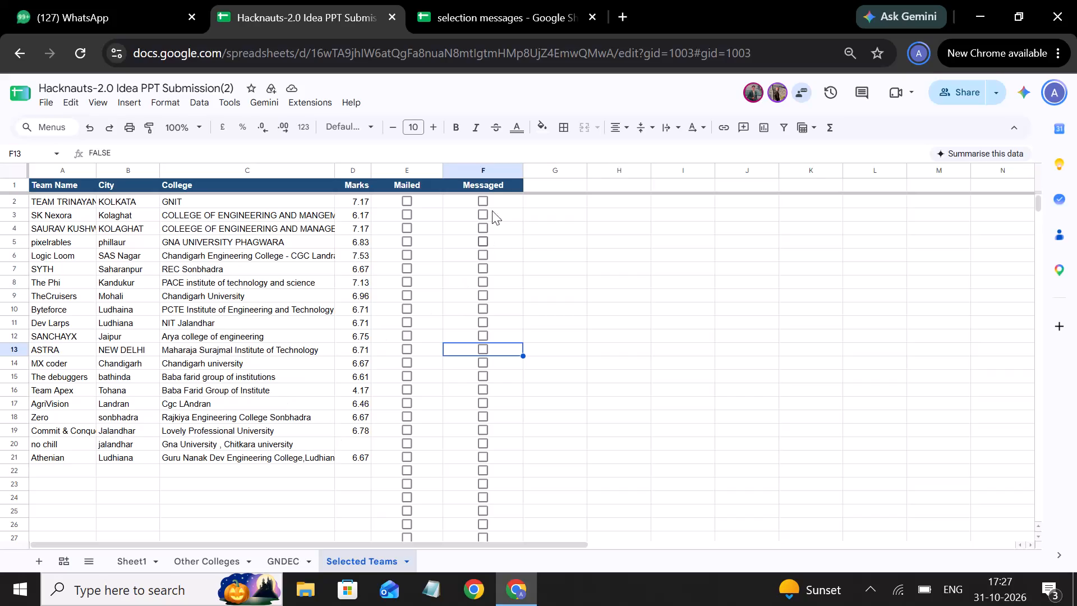
Tick the Messaged checkboxes for the teams in rows 2, 3 and 4, and clear the one in row 3 again.
left_click(482, 200)
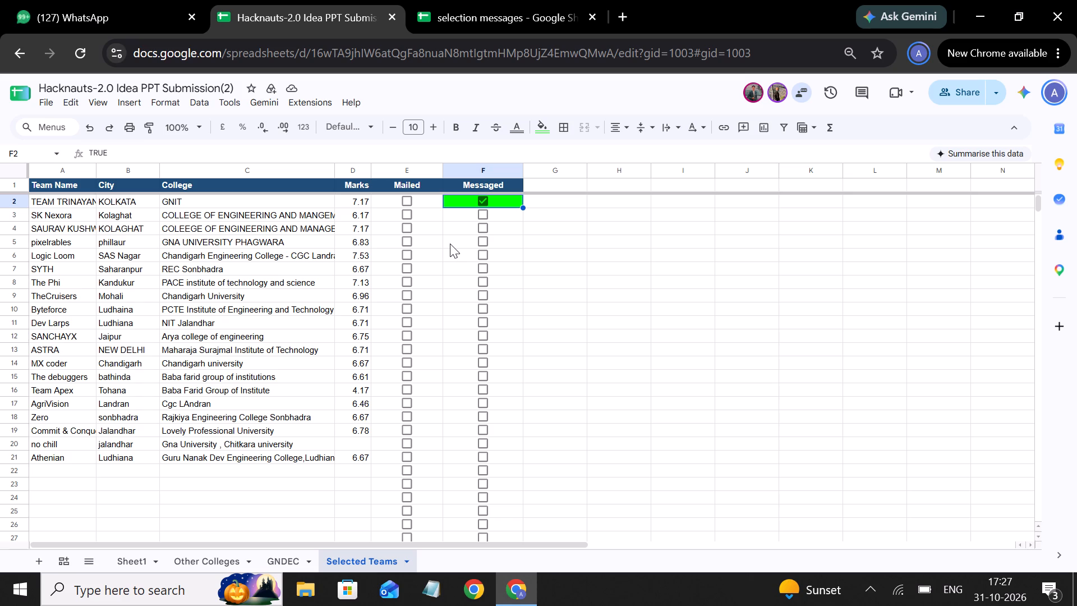
left_click(482, 216)
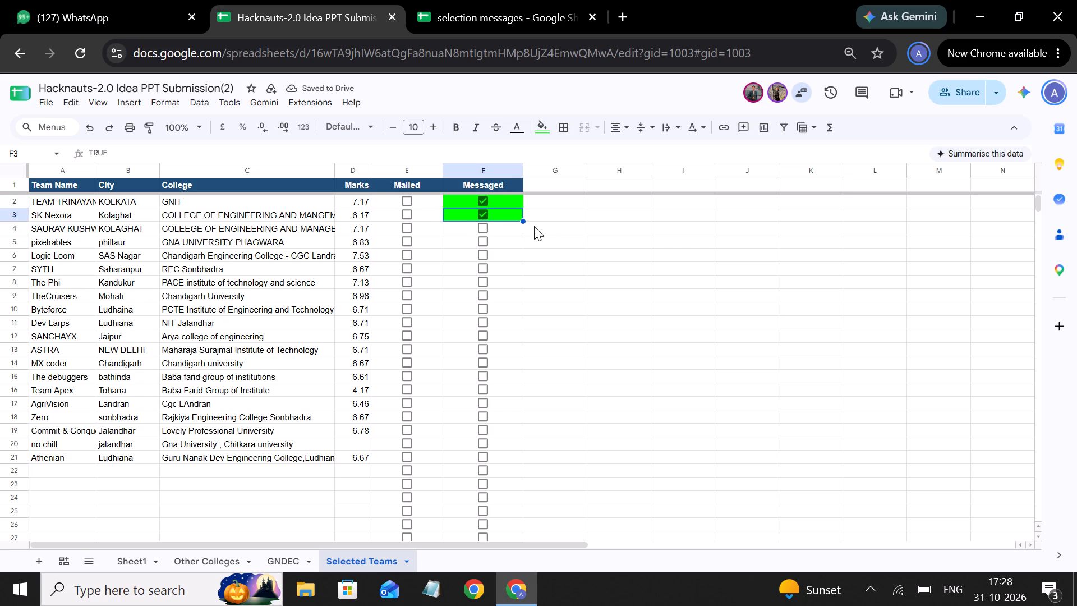
left_click(482, 231)
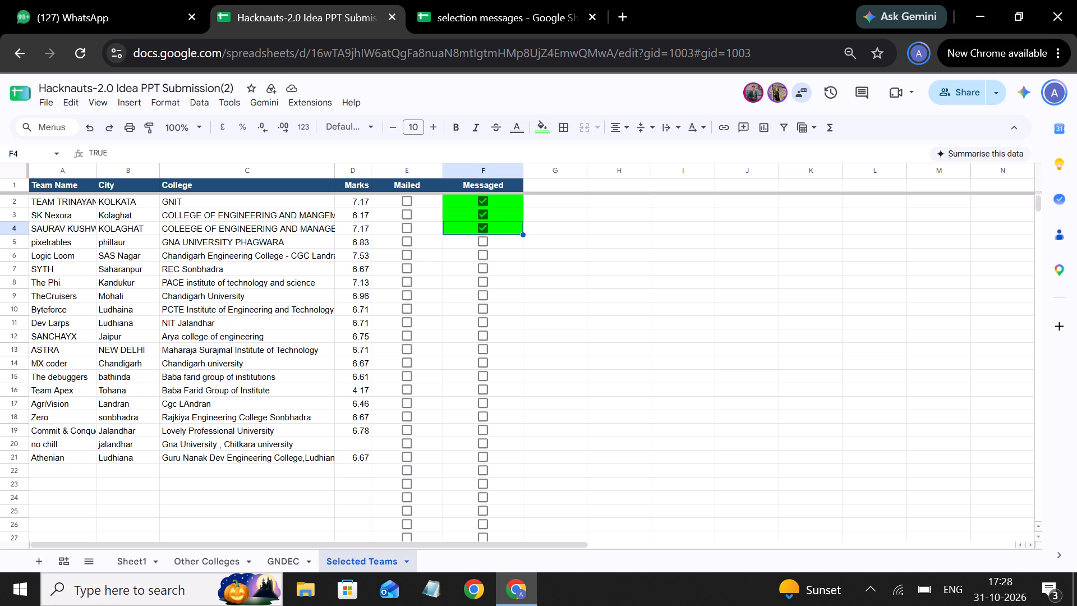
left_click(482, 214)
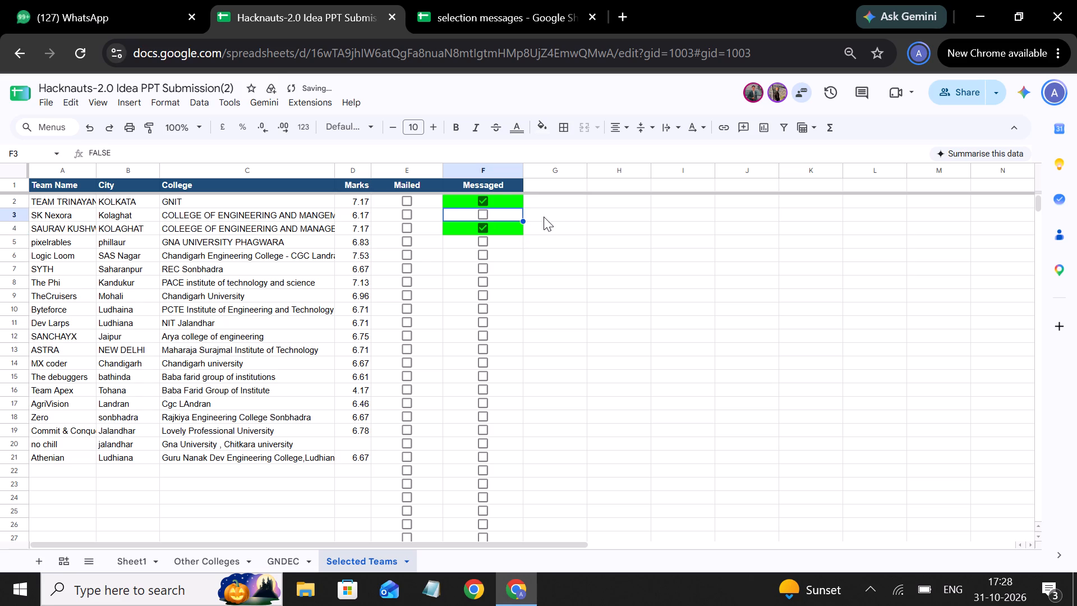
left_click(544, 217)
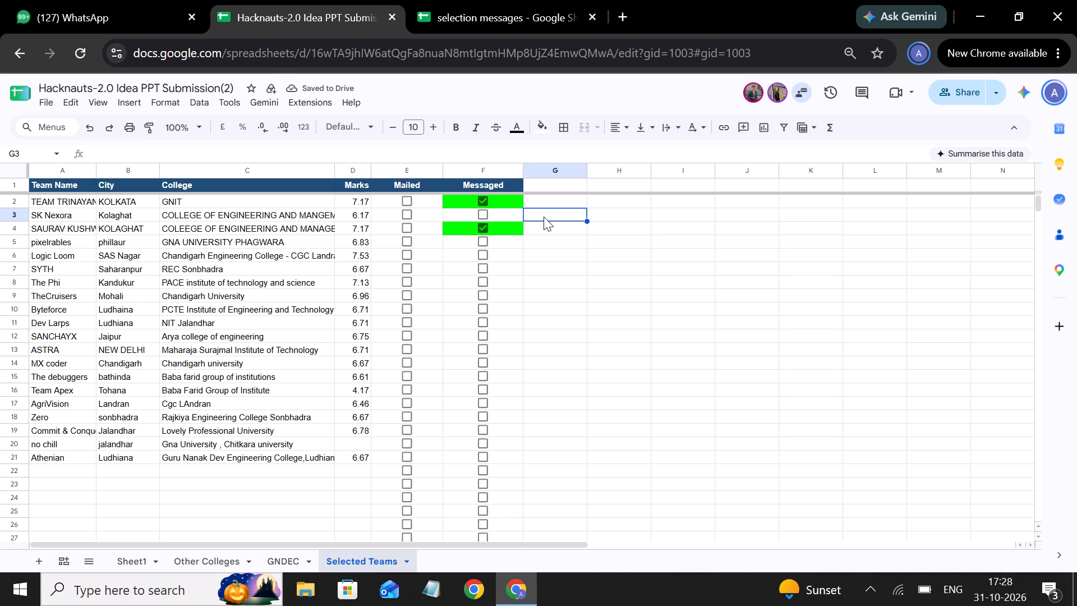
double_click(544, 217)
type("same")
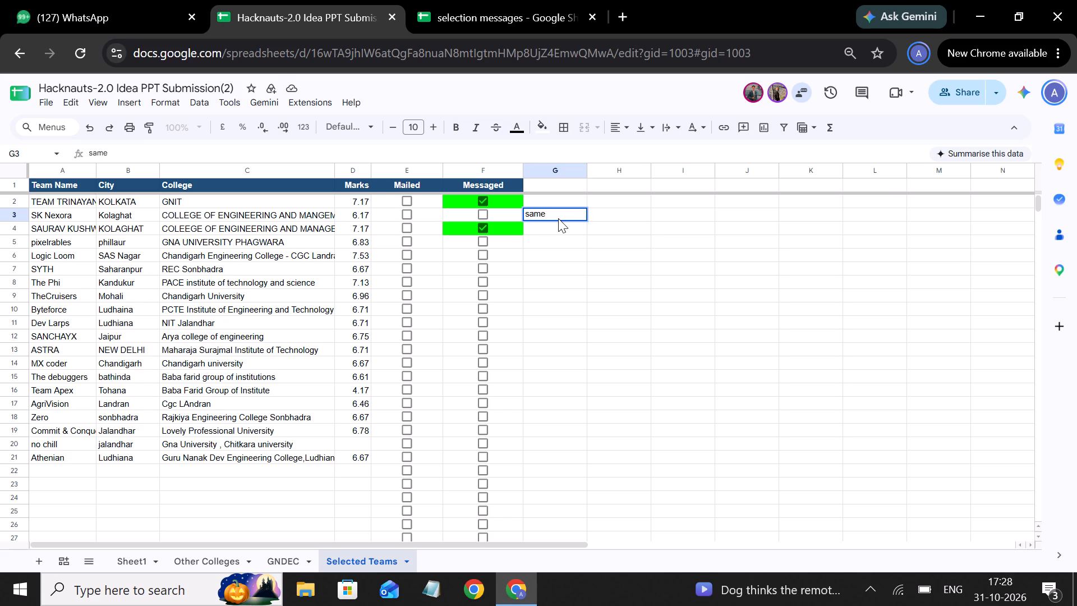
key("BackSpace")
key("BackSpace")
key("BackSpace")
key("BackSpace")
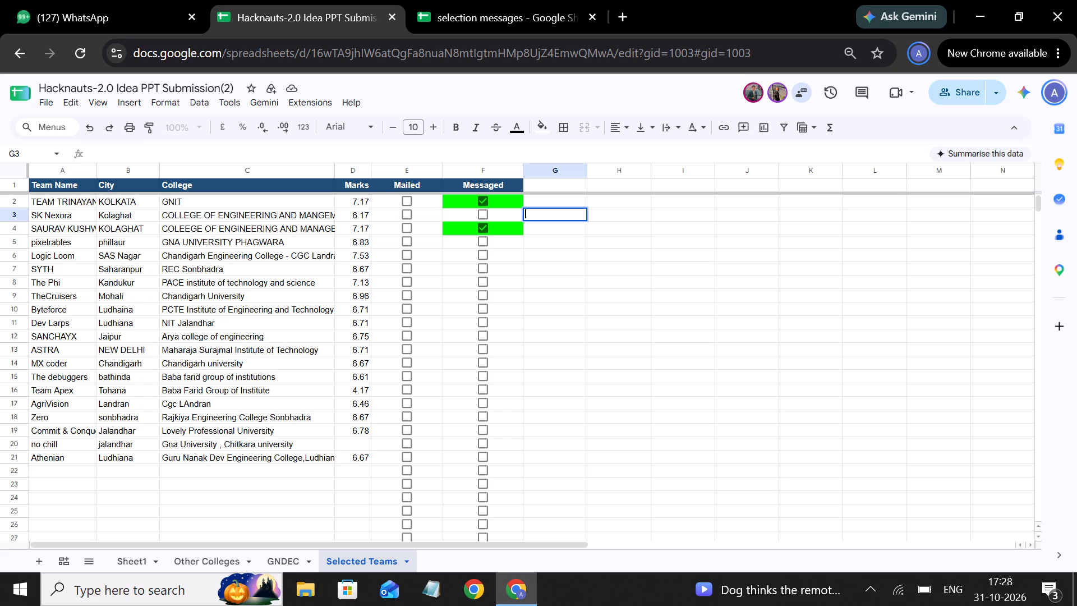
Merge the Messaged cells F3 and F4 into one cell and tick its checkbox.
left_click_drag(507, 215, 507, 227)
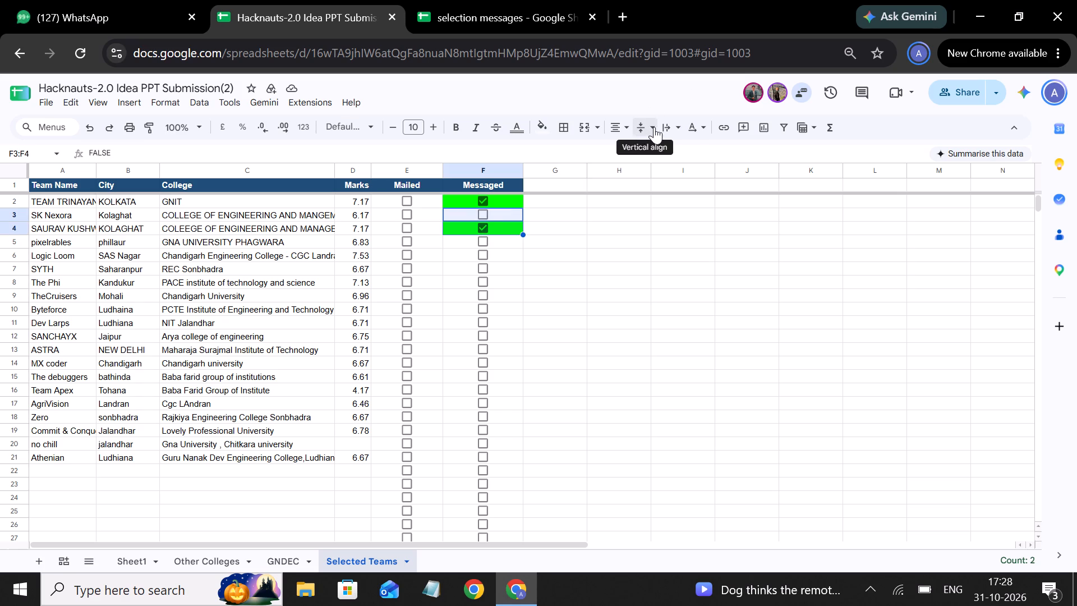
left_click(588, 128)
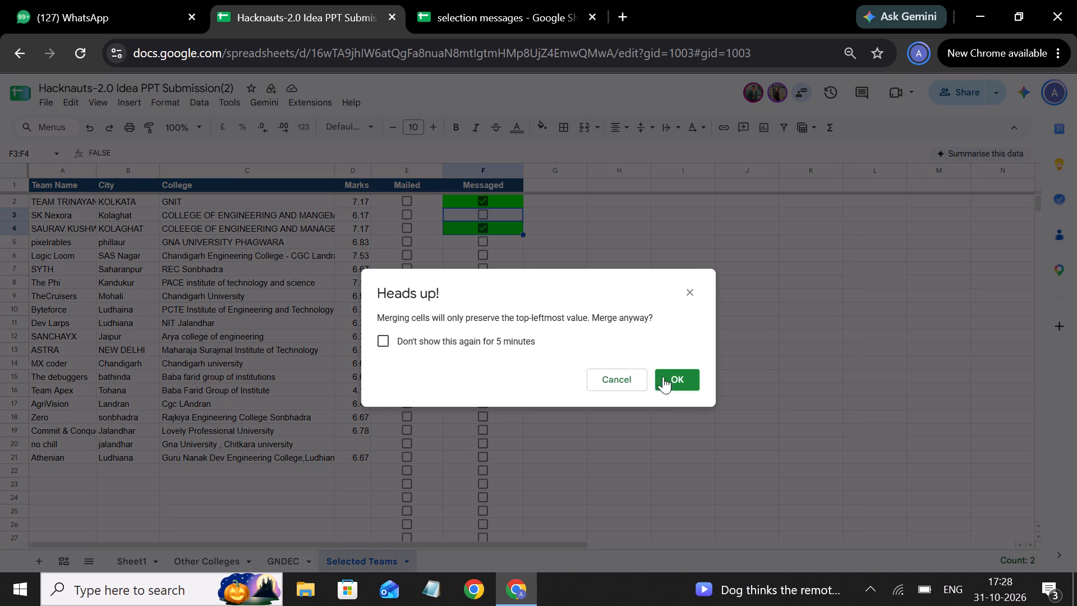
left_click(677, 382)
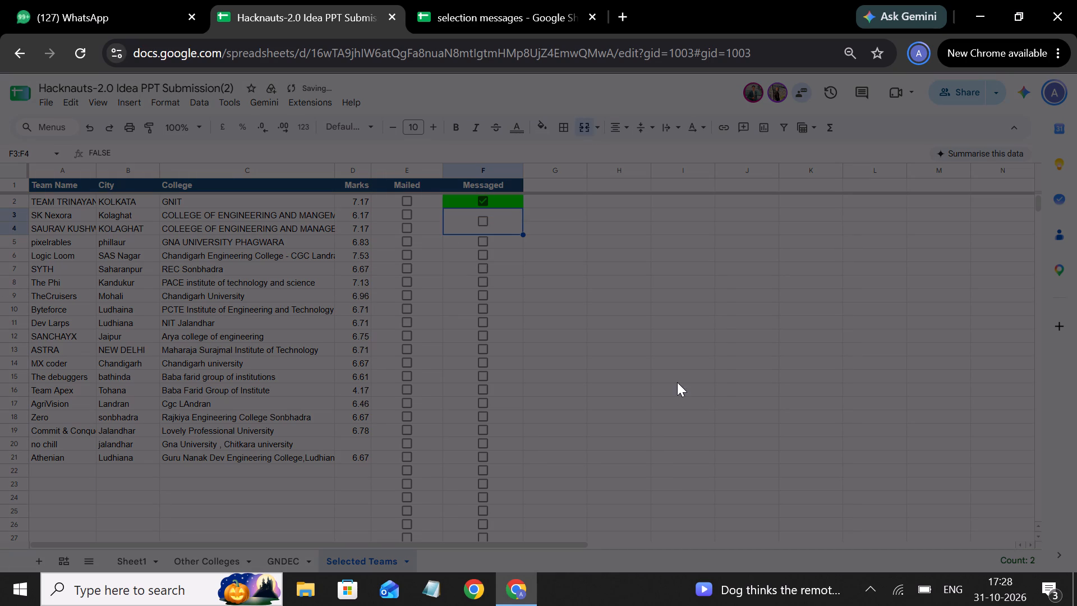
left_click(483, 224)
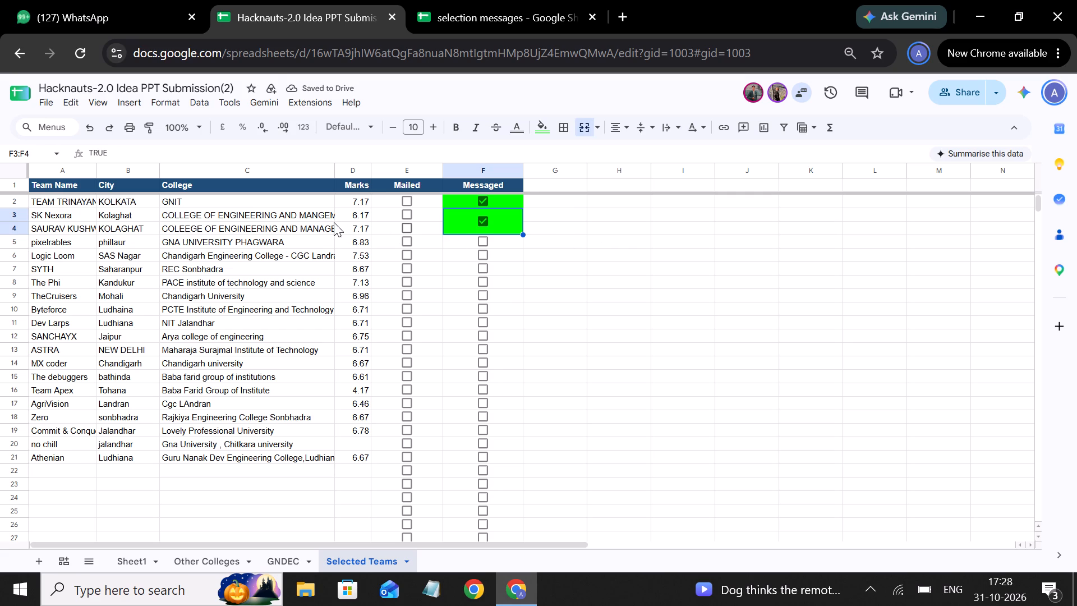
Check the row 4 team's college, city and name, and examine the selected teams' columns on the Other Colleges sheet.
left_click(260, 225)
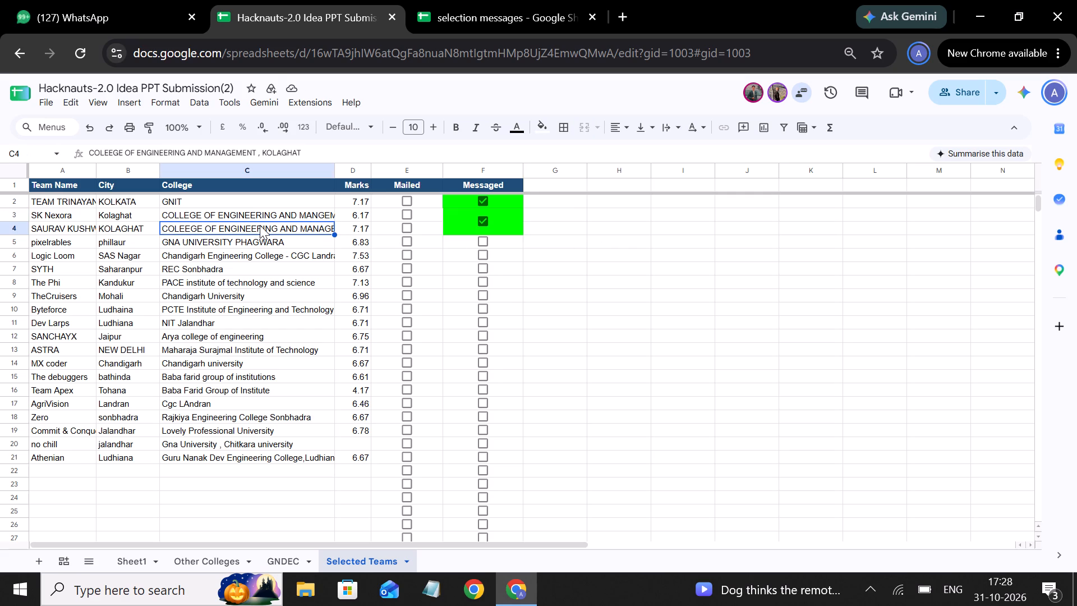
left_click(113, 226)
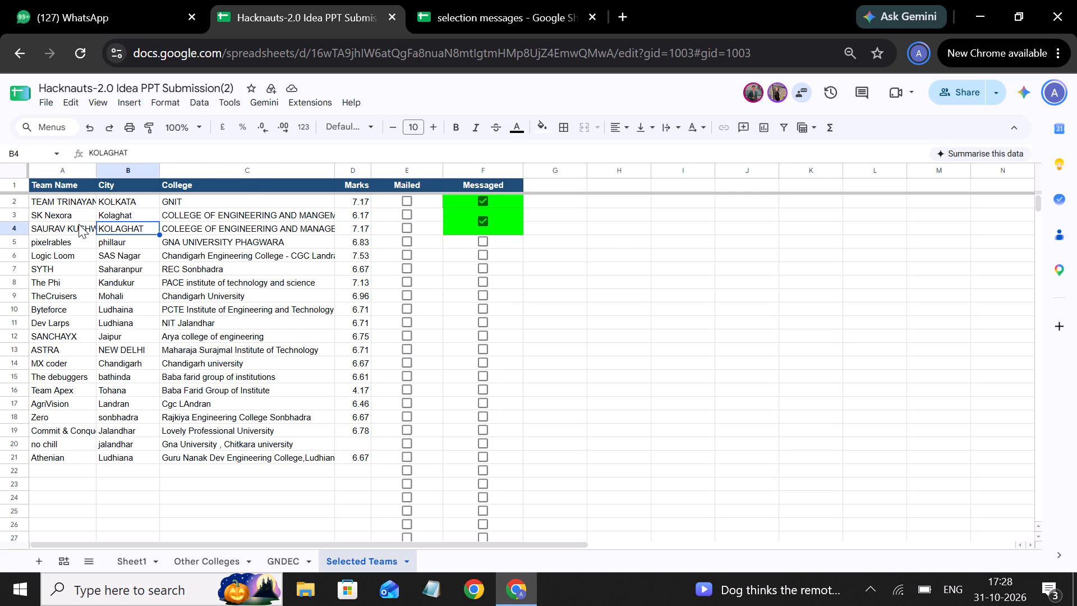
left_click(78, 224)
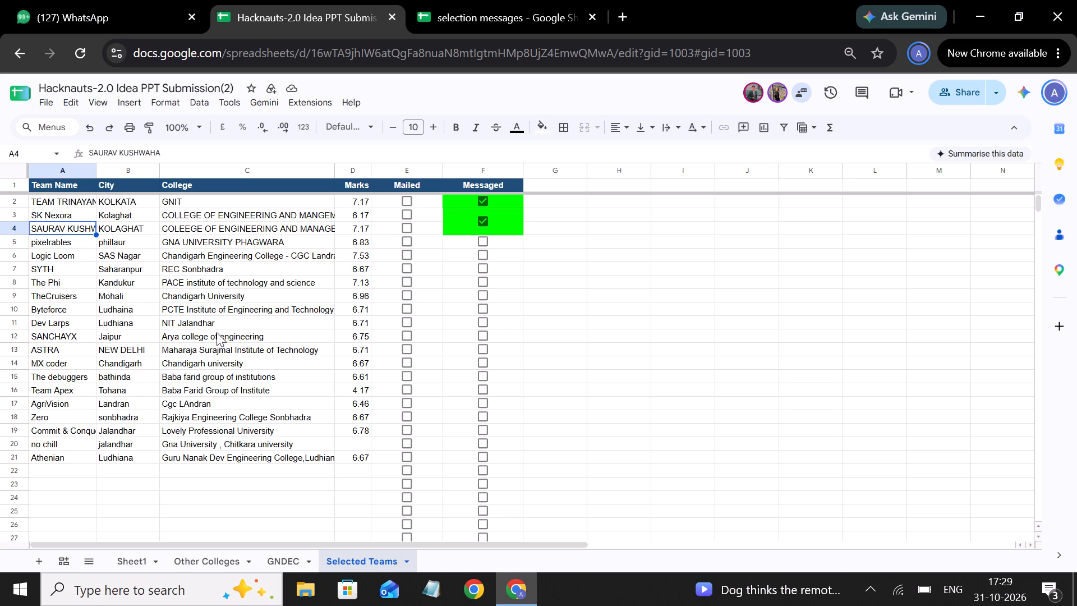
left_click(185, 555)
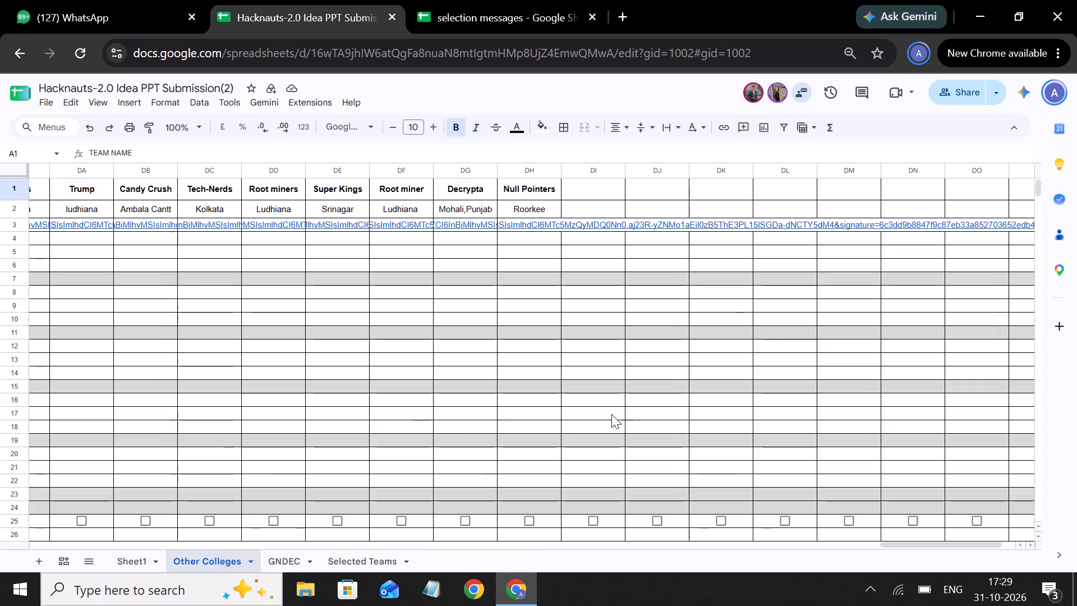
scroll(328, 438, "right", 20)
scroll(328, 438, "right", 6)
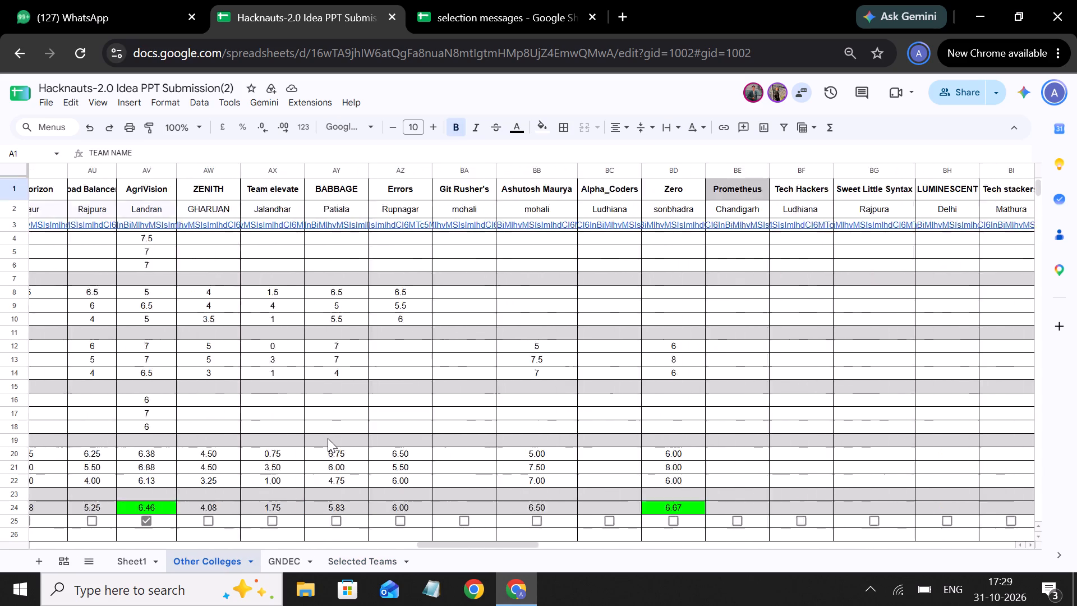
scroll(328, 438, "right", 8)
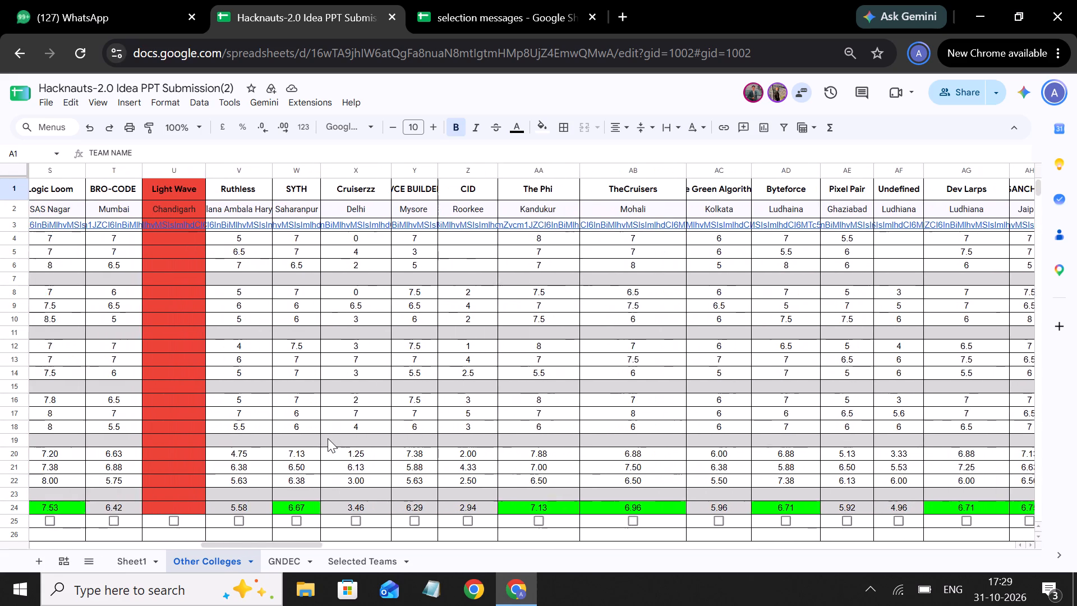
scroll(328, 438, "right", 4)
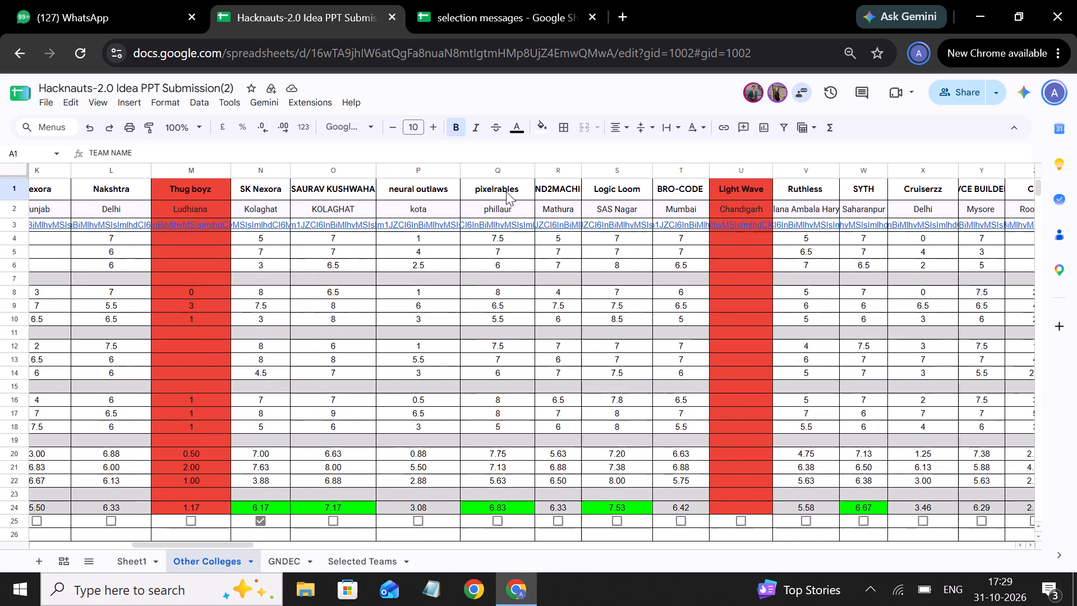
scroll(445, 334, "right", 1)
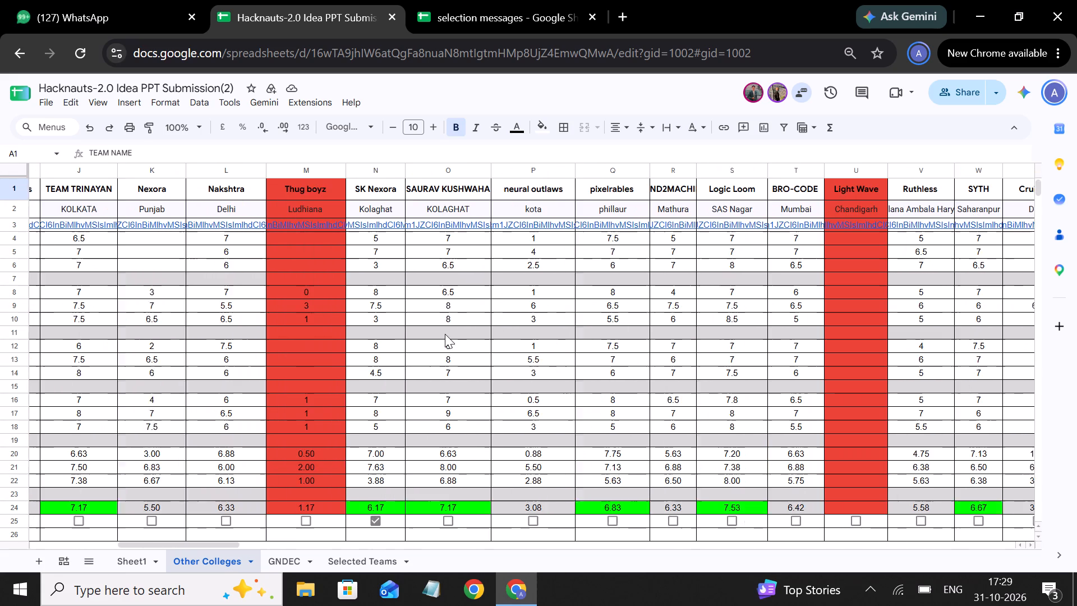
scroll(445, 334, "right", 1)
scroll(445, 334, "up", 2)
scroll(445, 334, "right", 3)
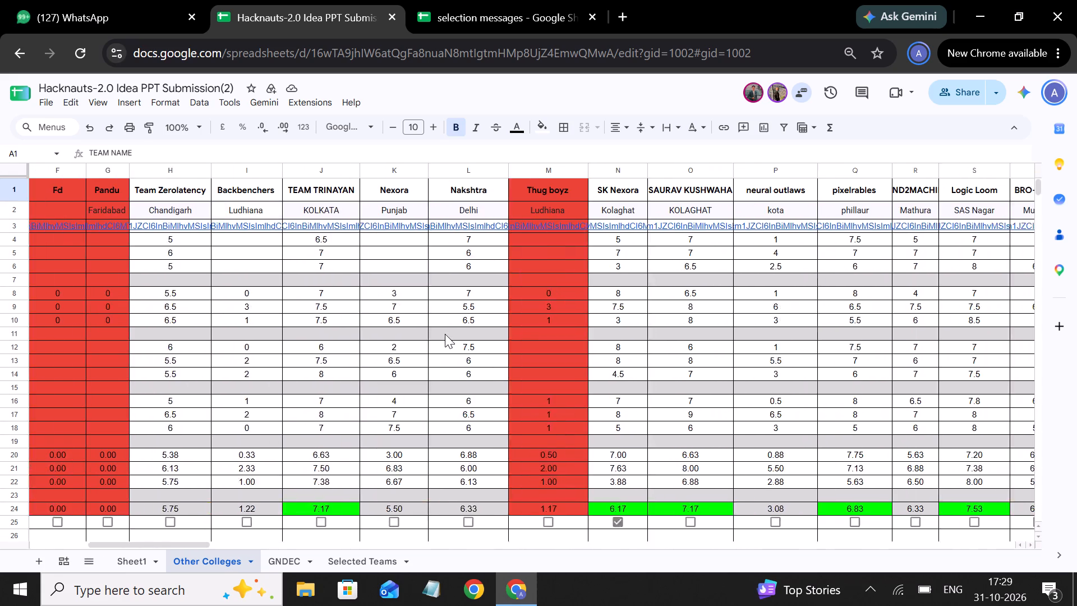
scroll(445, 334, "right", 4)
scroll(445, 334, "left", 1)
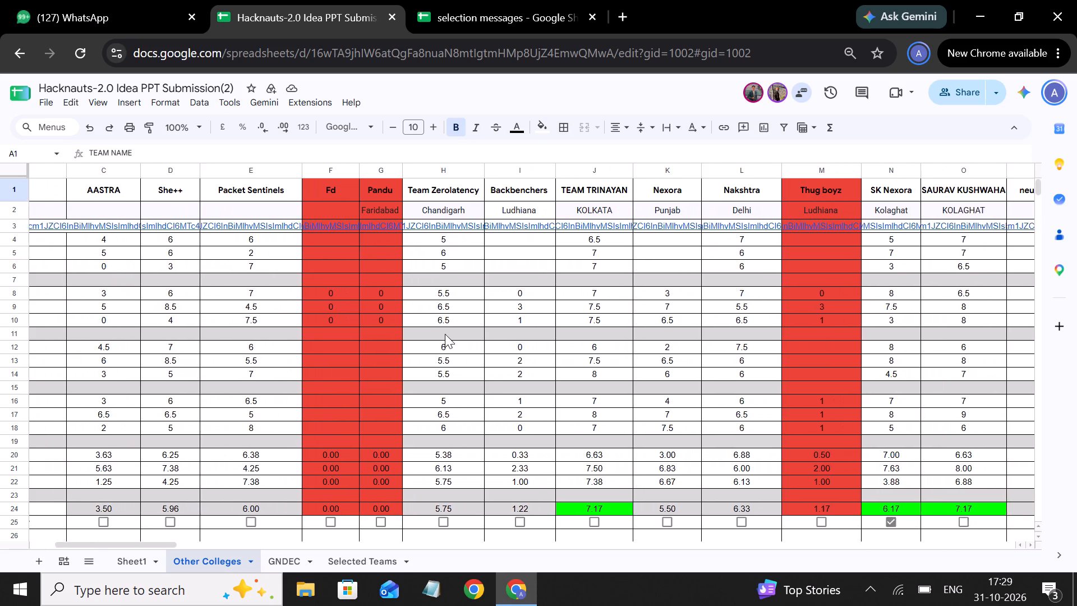
scroll(445, 334, "left", 2)
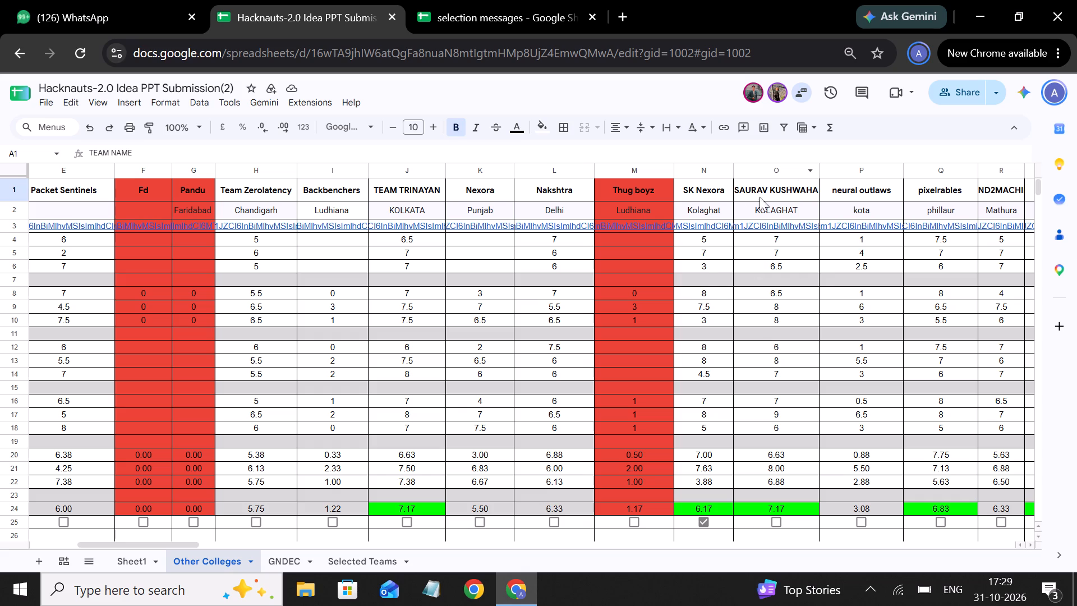
scroll(844, 252, "left", 3)
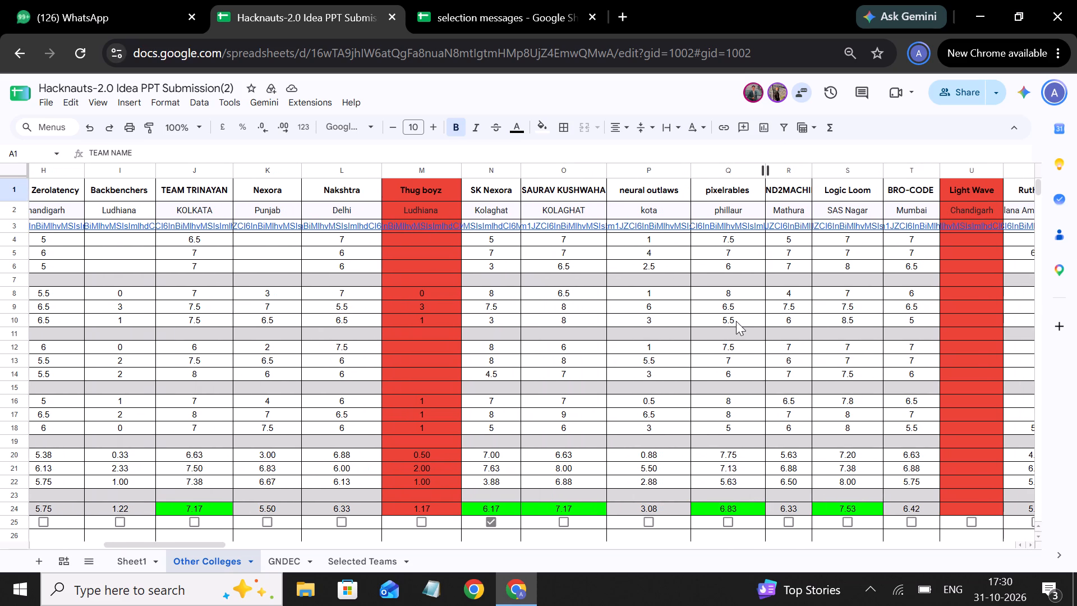
Search the Other Colleges sheet for "pix" and go through the matches to the pixelrables column.
key("ctrl+f")
type("pix")
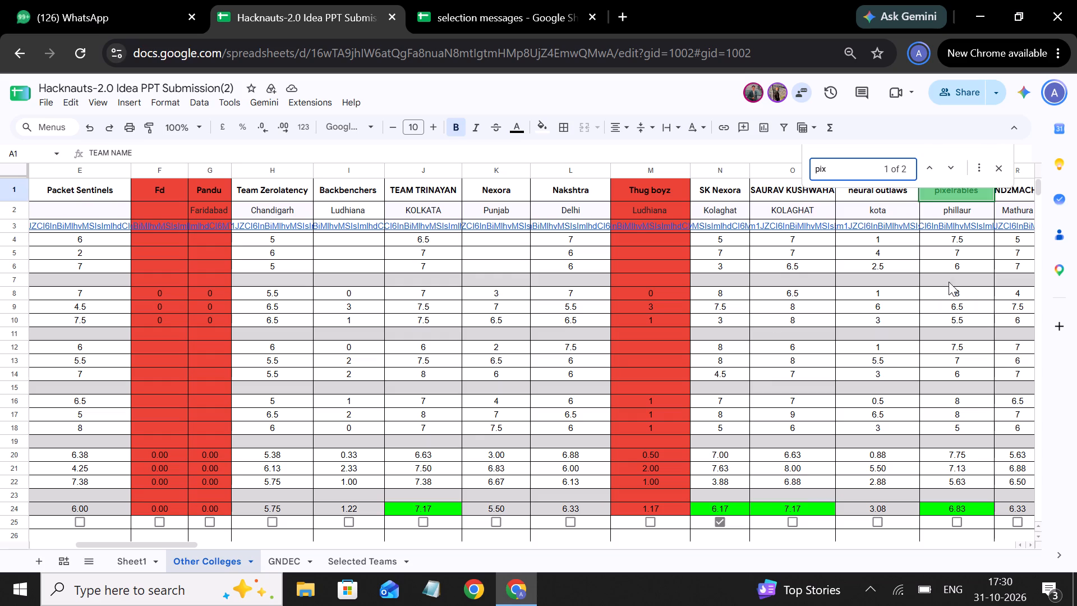
left_click(931, 167)
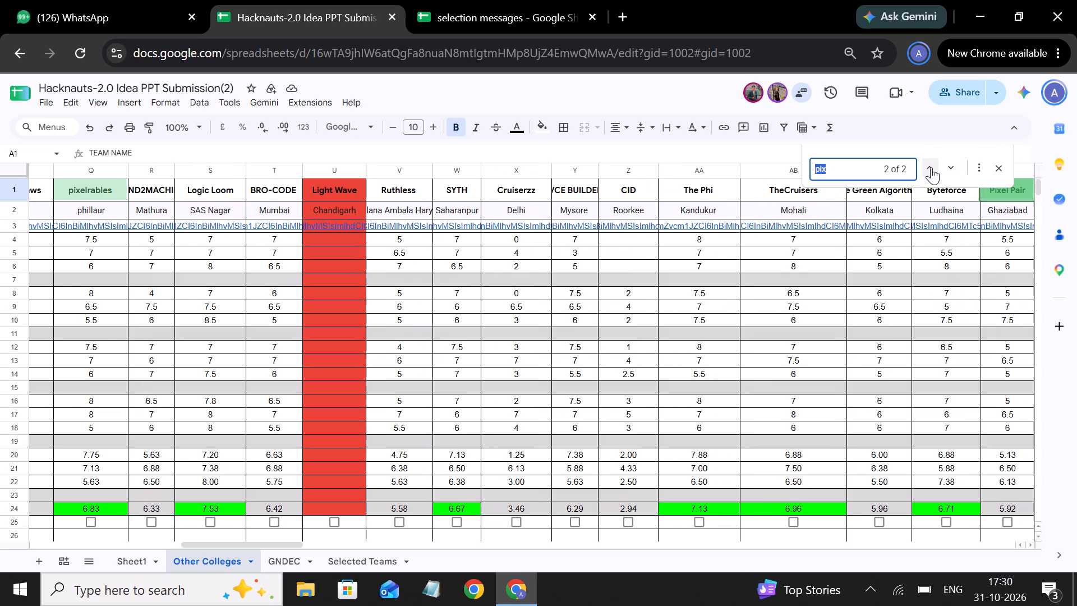
scroll(981, 282, "left", 2)
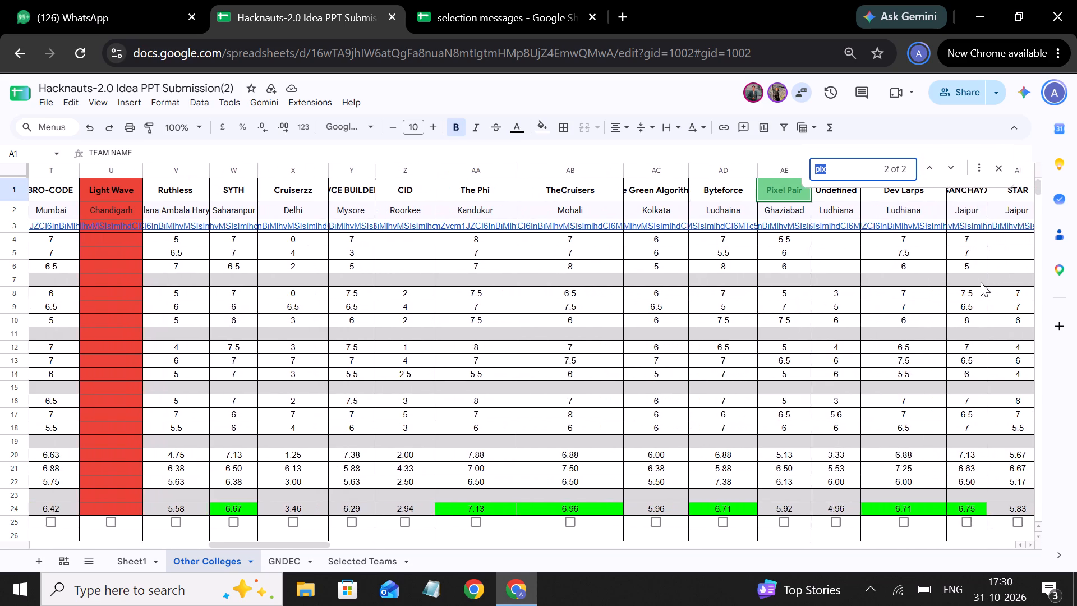
left_click(946, 170)
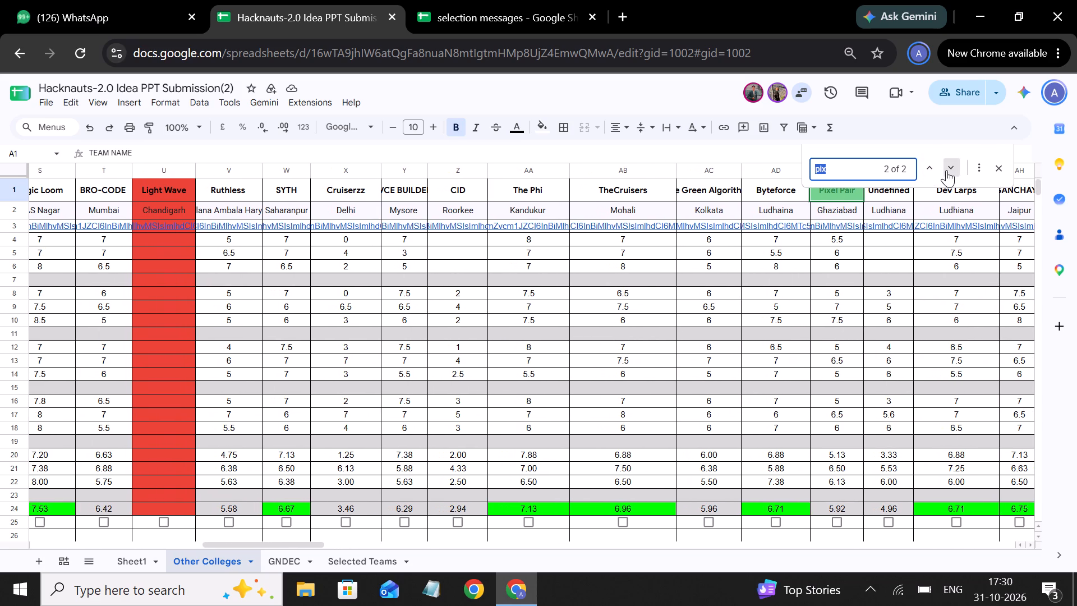
scroll(587, 312, "right", 2)
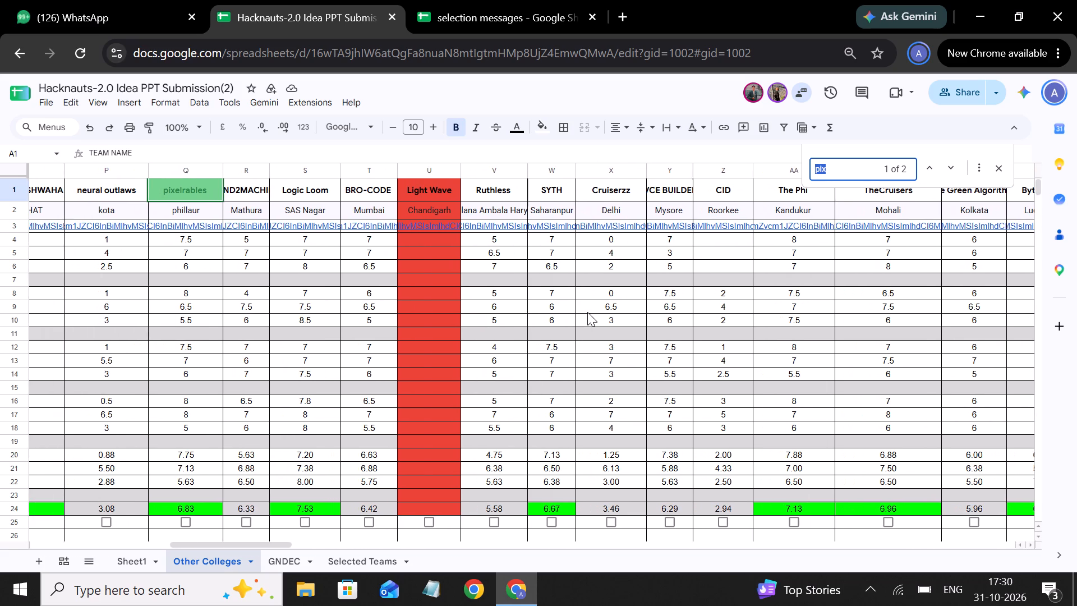
scroll(587, 312, "right", 2)
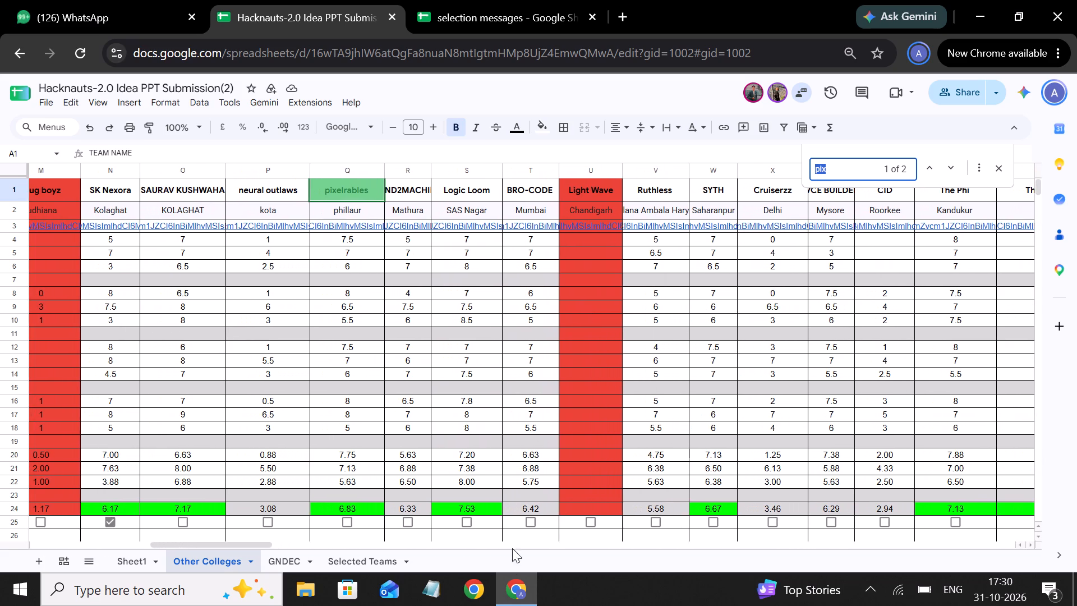
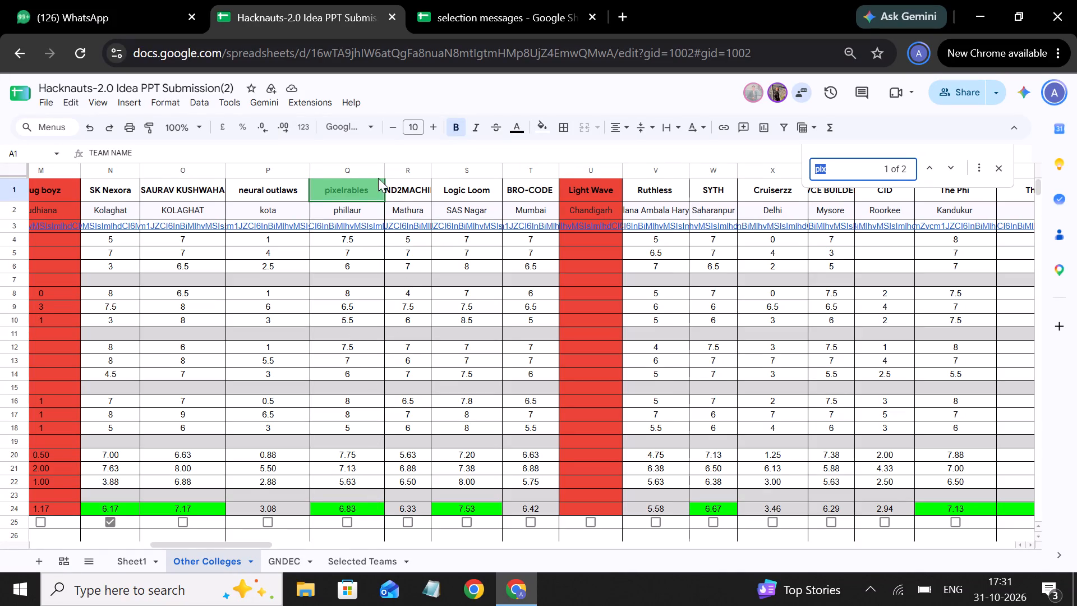
Check the team list in the selection messages spreadsheet, then the Selected Teams sheet of the Hacknauts-2.0 spreadsheet.
left_click(470, 10)
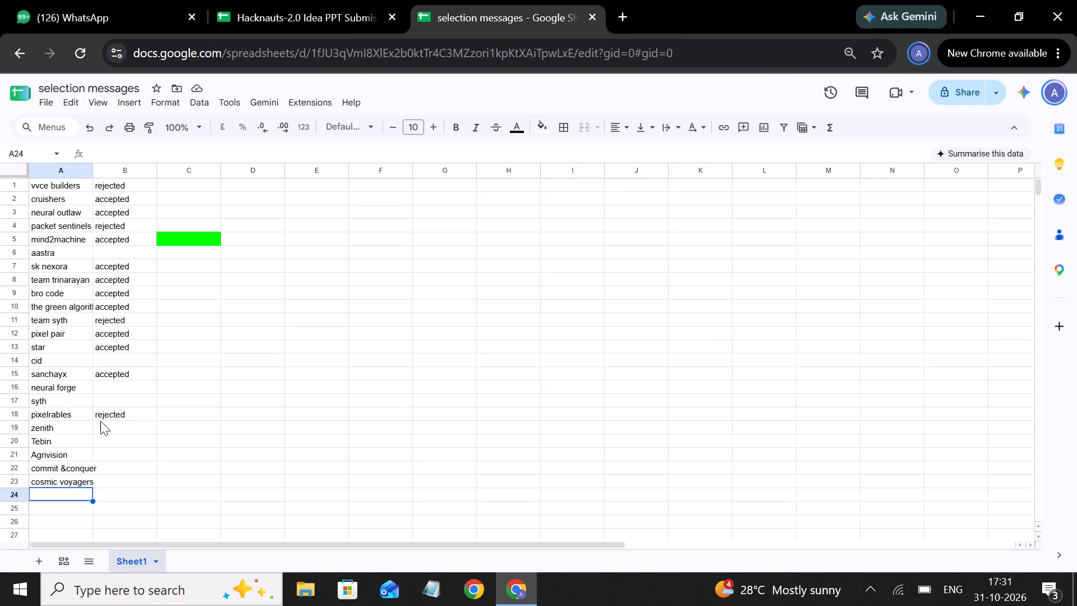
left_click(269, 8)
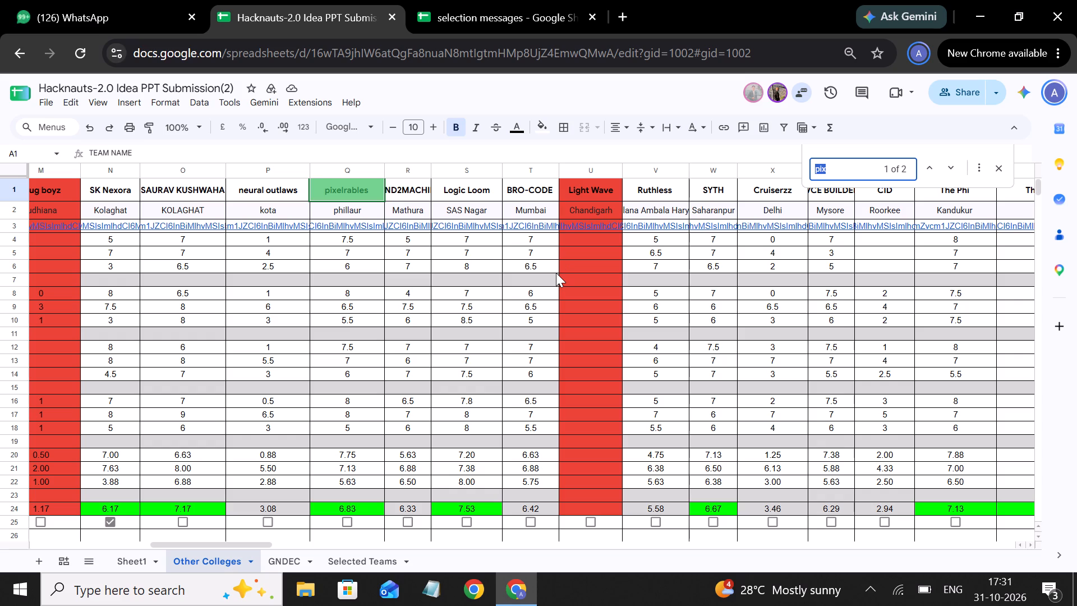
left_click(347, 566)
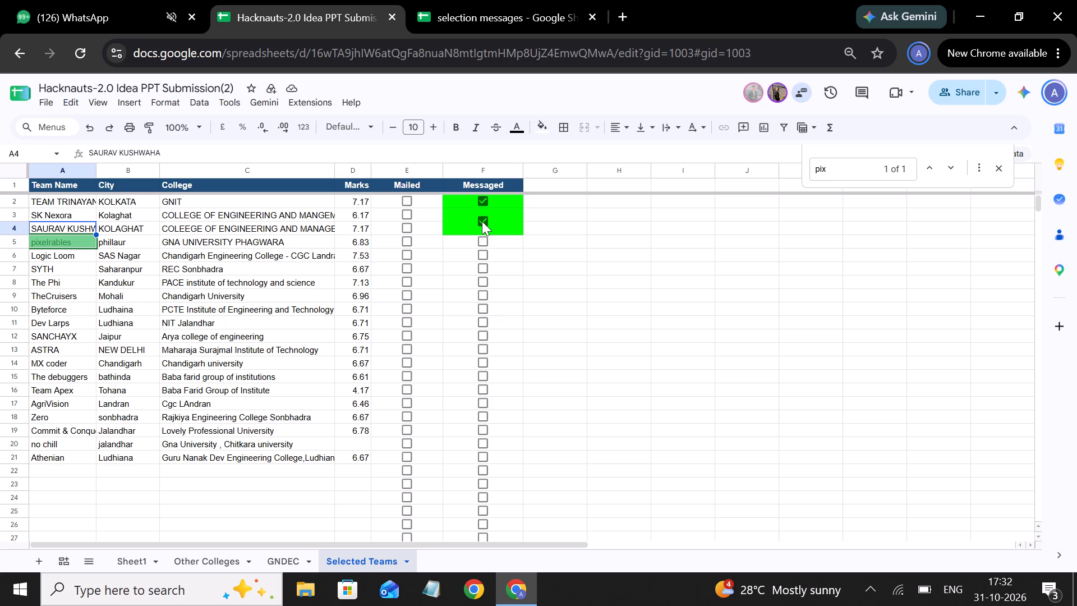
Examine the team columns on the Other Colleges sheet, from pixelrables back to the first teams, including the rows below Manual Qualify.
left_click(212, 563)
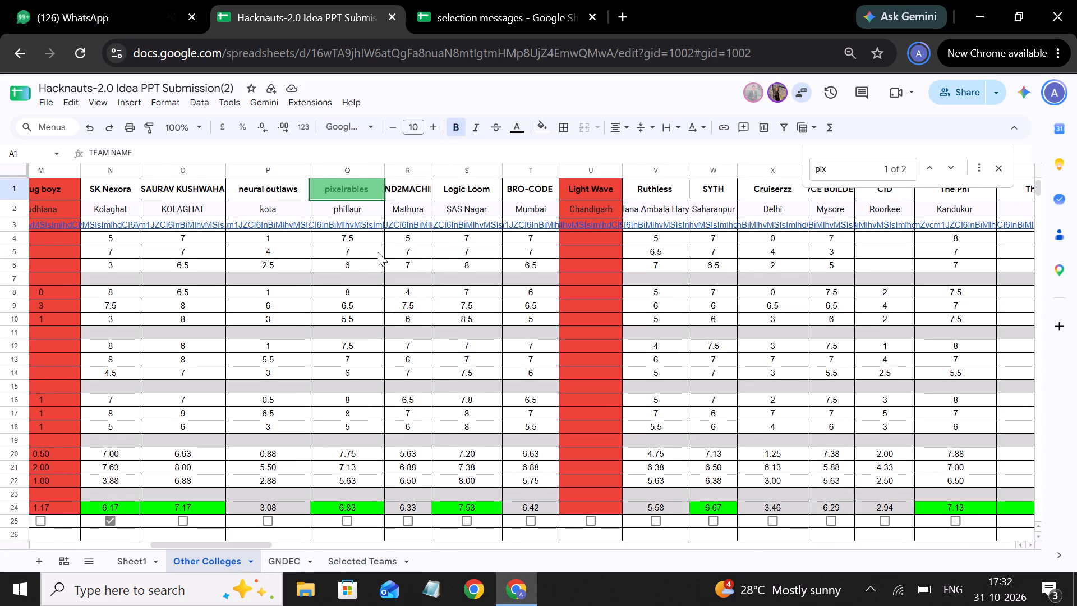
scroll(305, 337, "right", 4)
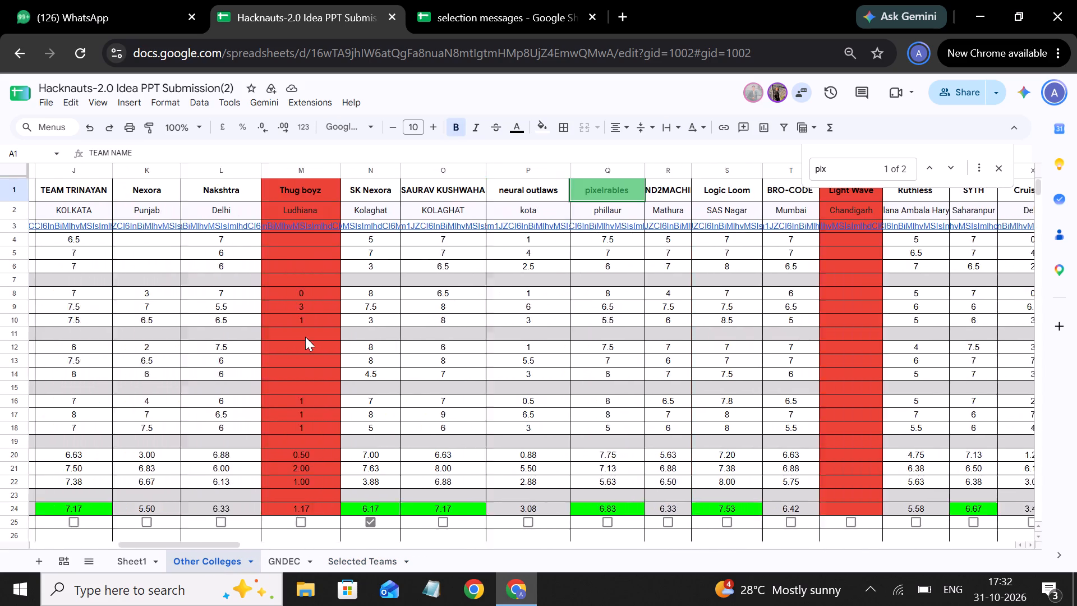
scroll(305, 337, "right", 6)
scroll(305, 337, "up", 2)
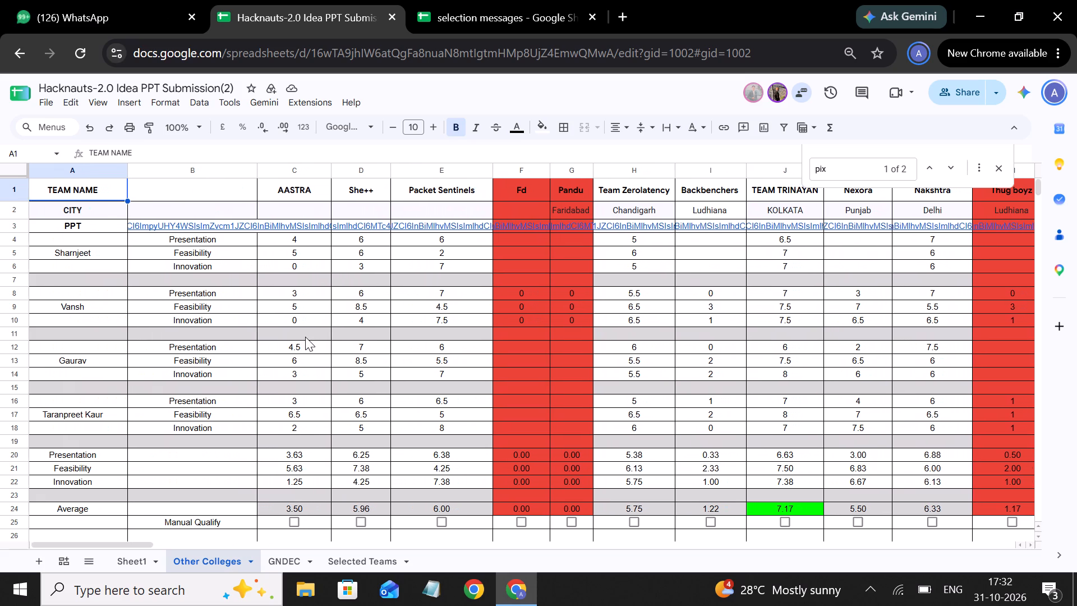
scroll(305, 337, "up", 3)
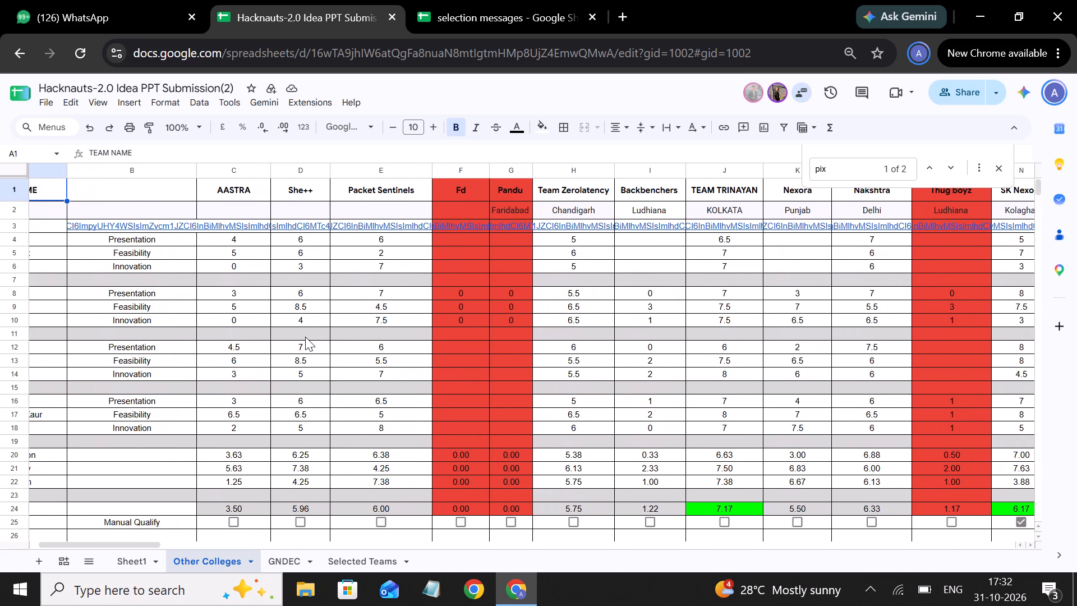
scroll(305, 337, "up", 1)
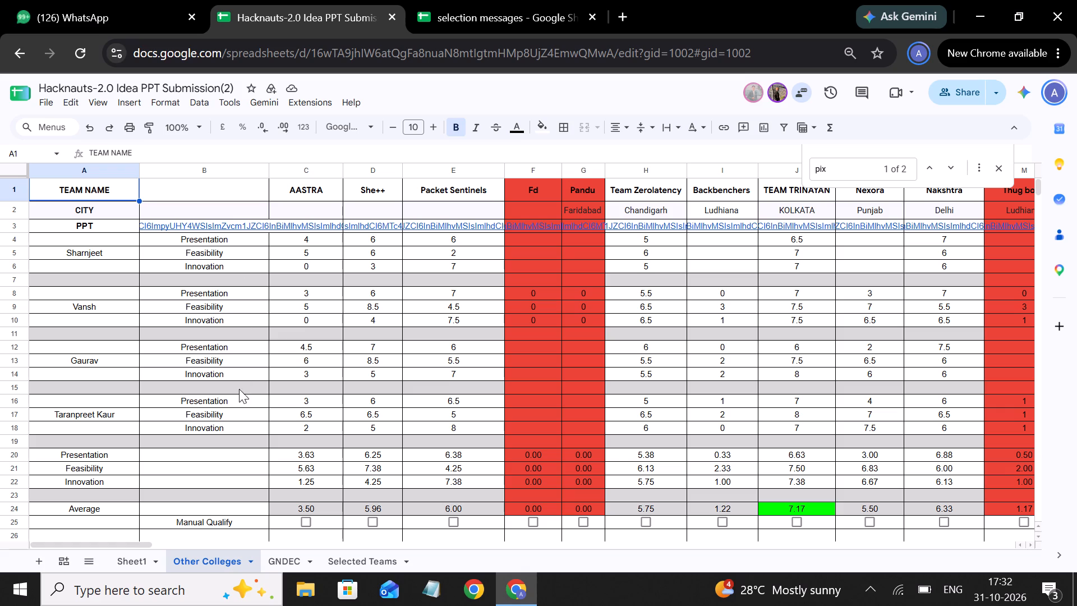
scroll(236, 391, "down", 2)
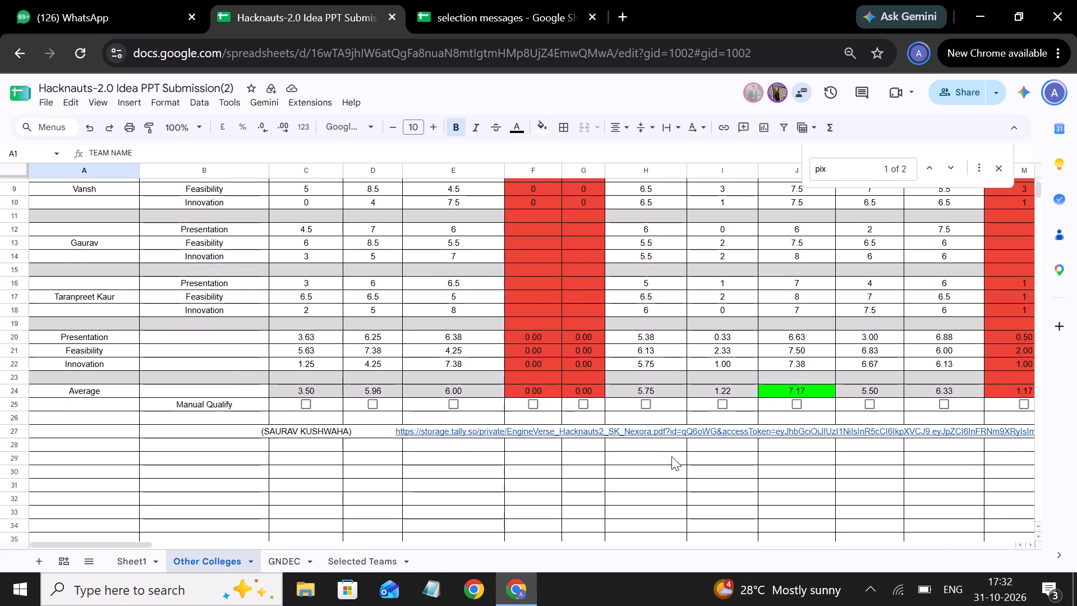
scroll(655, 459, "left", 2)
scroll(650, 462, "up", 2)
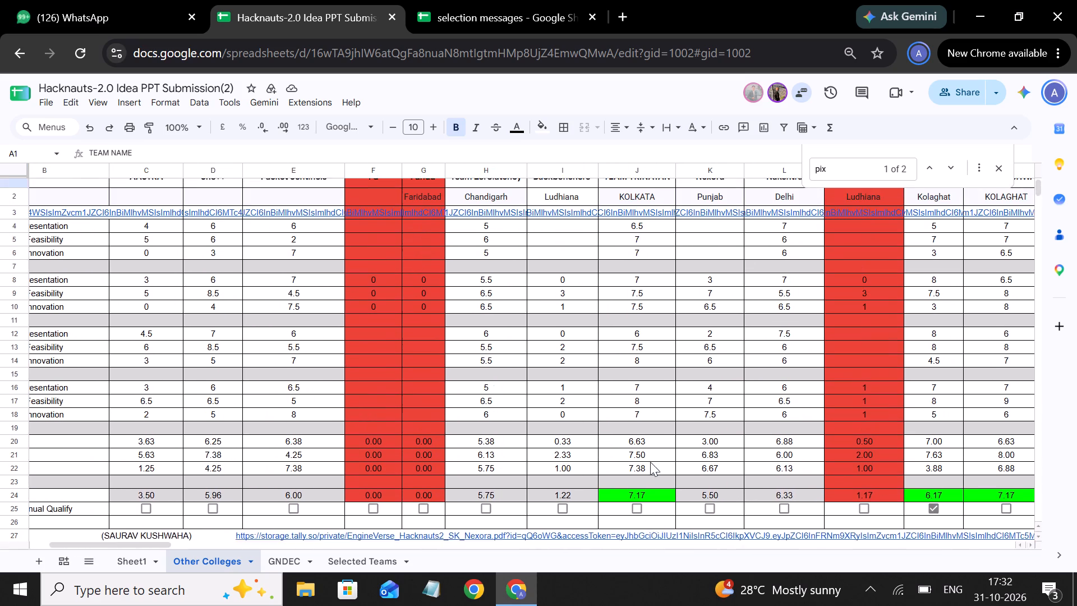
scroll(650, 462, "up", 1)
scroll(650, 462, "right", 2)
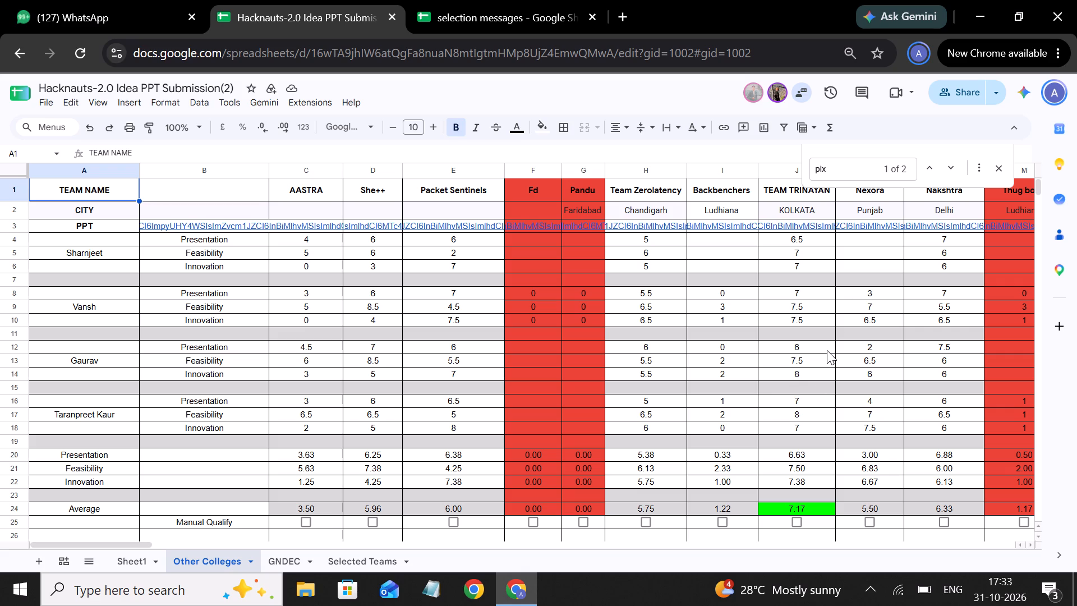
Search Sheet1 for "pixel" and follow the pixelrables row across to its presentation link.
left_click(134, 559)
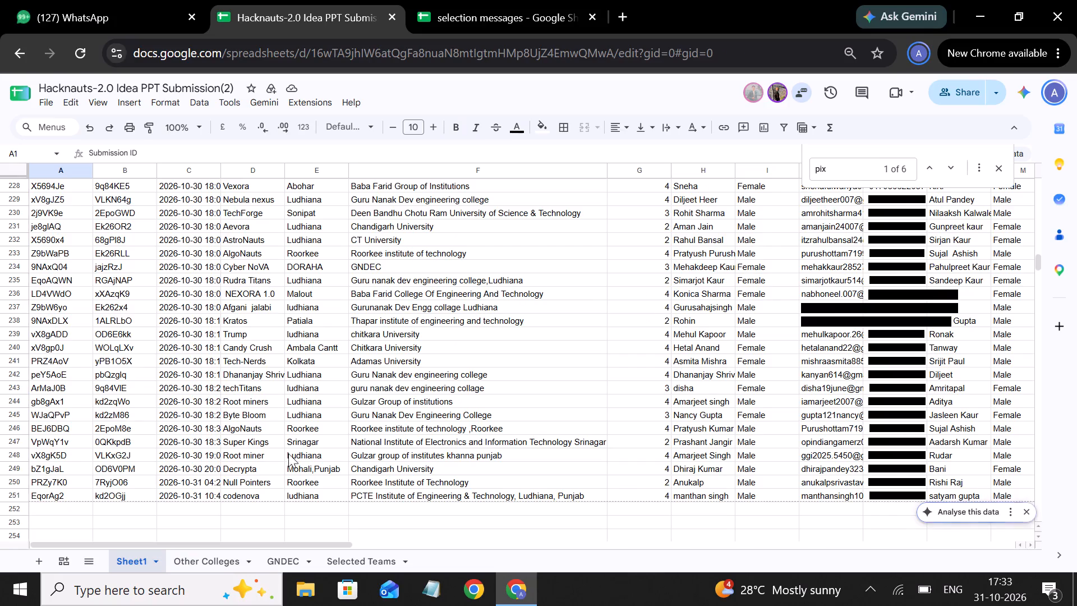
scroll(452, 361, "up", 6)
scroll(452, 361, "down", 7)
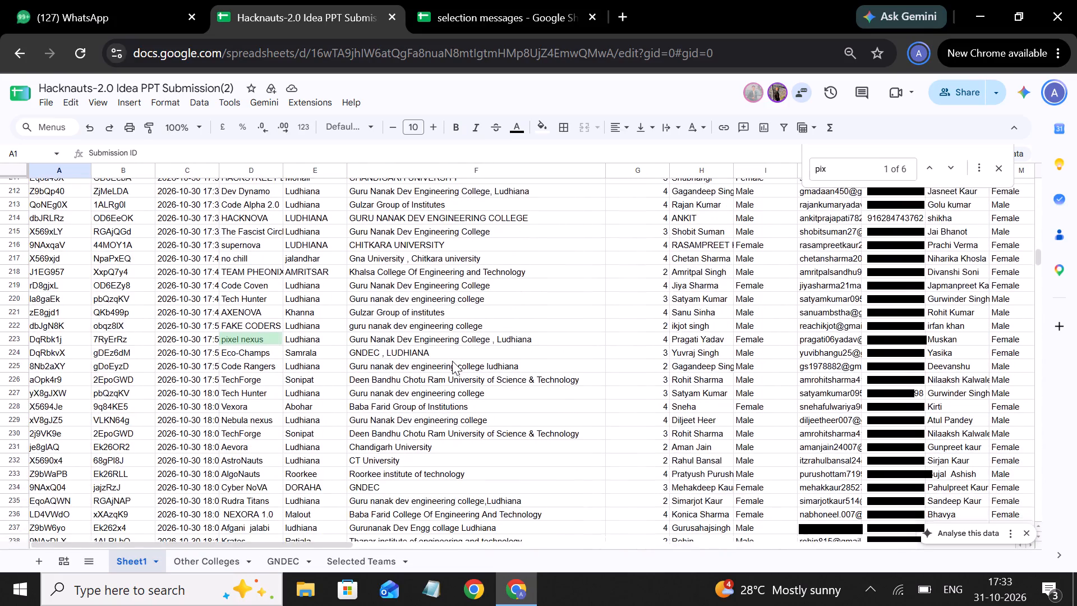
scroll(452, 361, "down", 5)
scroll(452, 361, "up", 1)
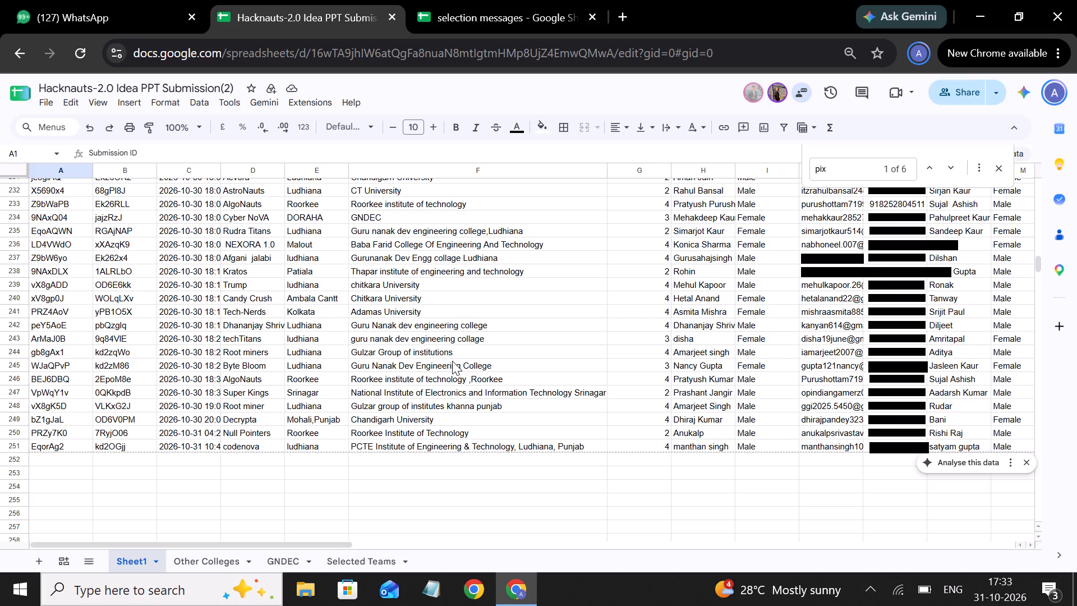
scroll(452, 361, "up", 5)
key("ctrl+f")
type("pi")
type("xel")
scroll(405, 472, "down", 1)
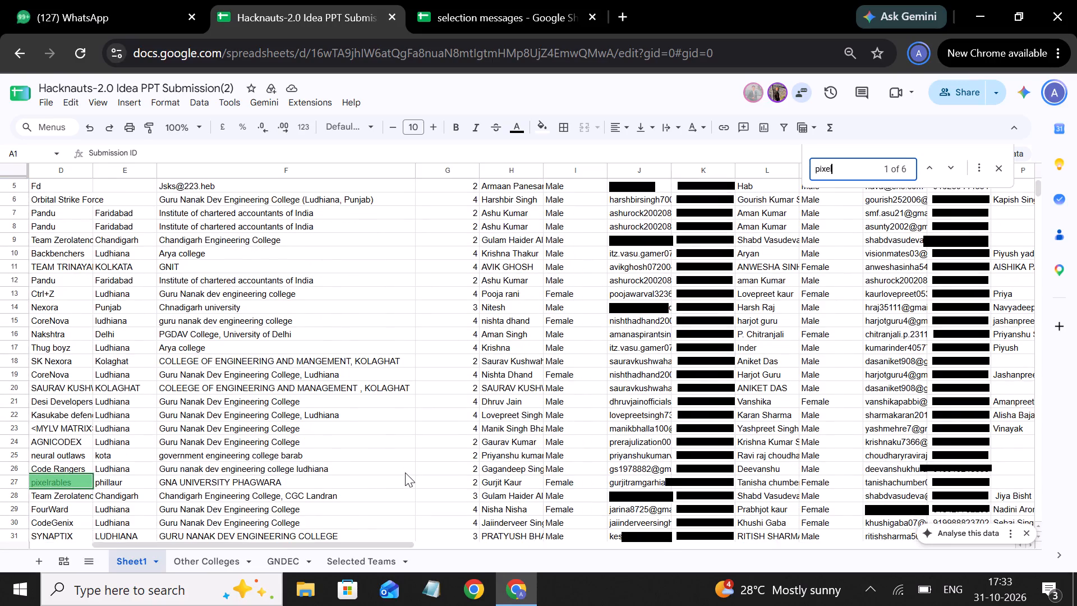
scroll(564, 487, "left", 4)
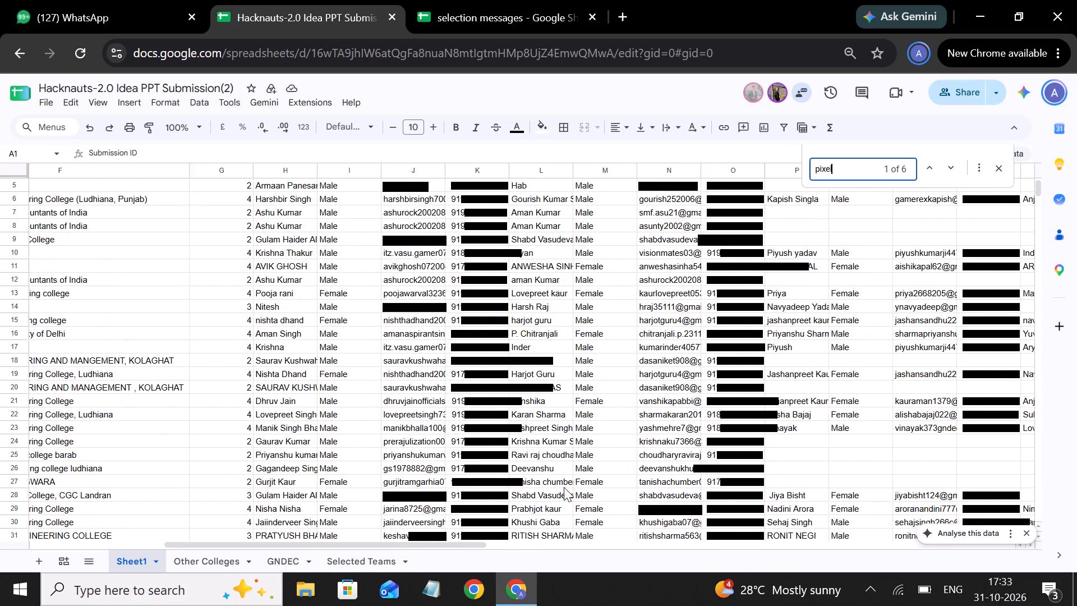
scroll(564, 487, "left", 6)
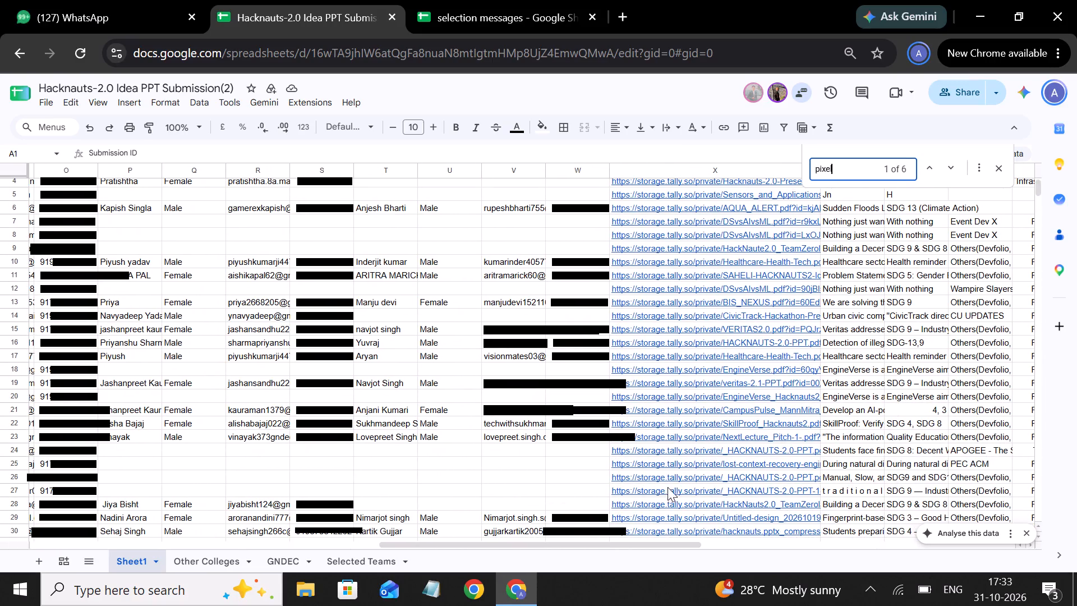
left_click(679, 488)
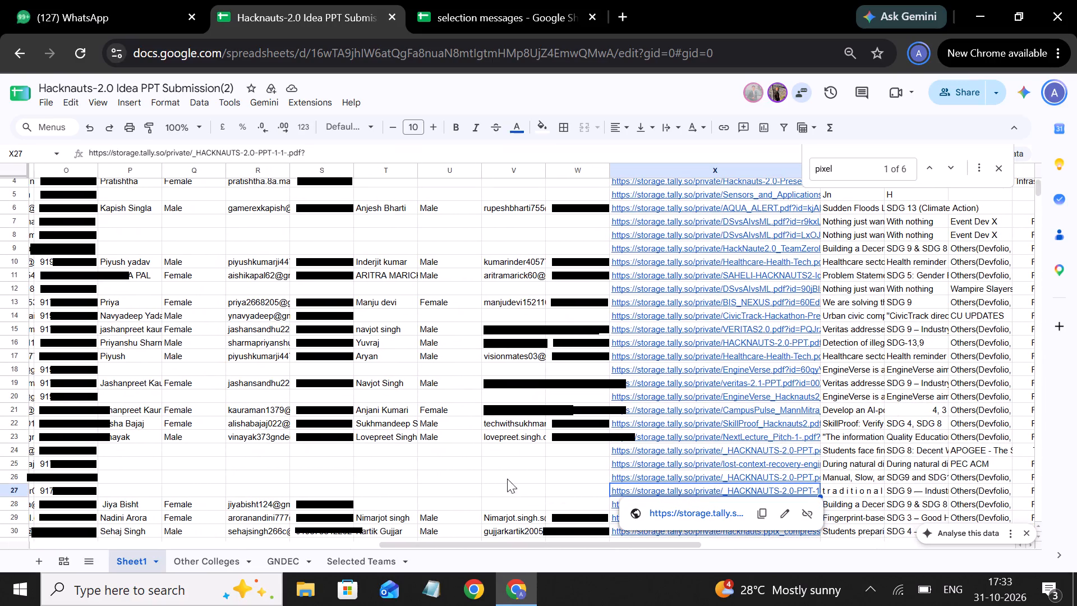
scroll(500, 480, "right", 5)
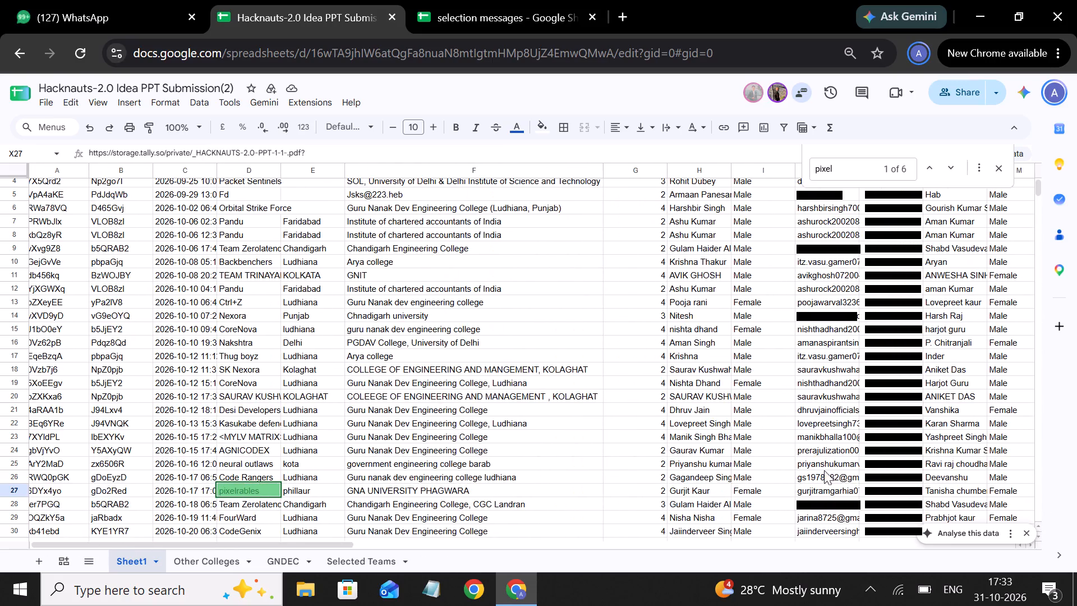
scroll(814, 472, "left", 7)
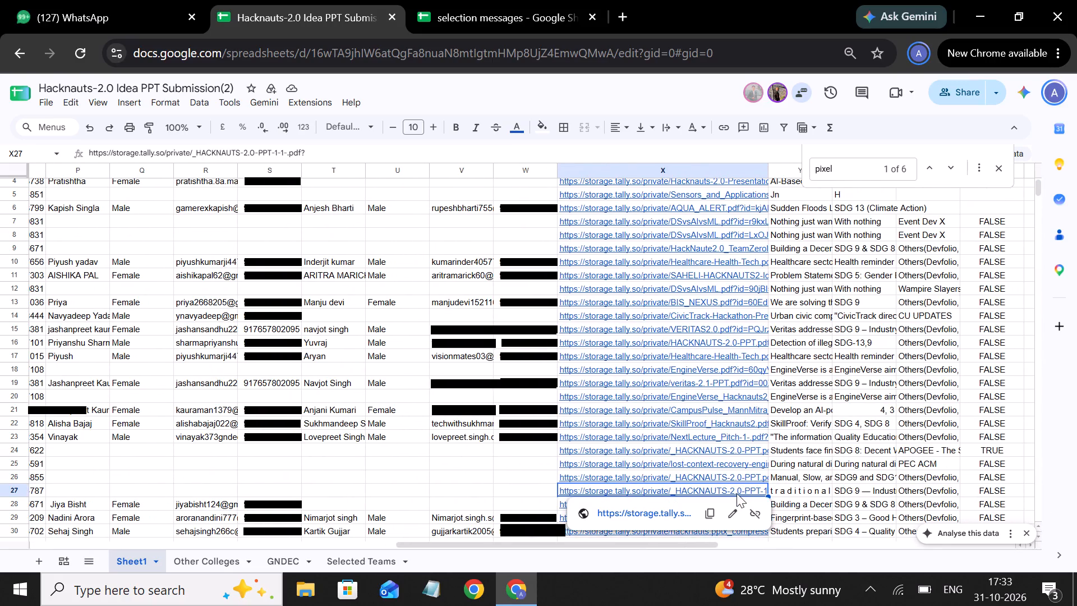
left_click(737, 493)
left_click(638, 517)
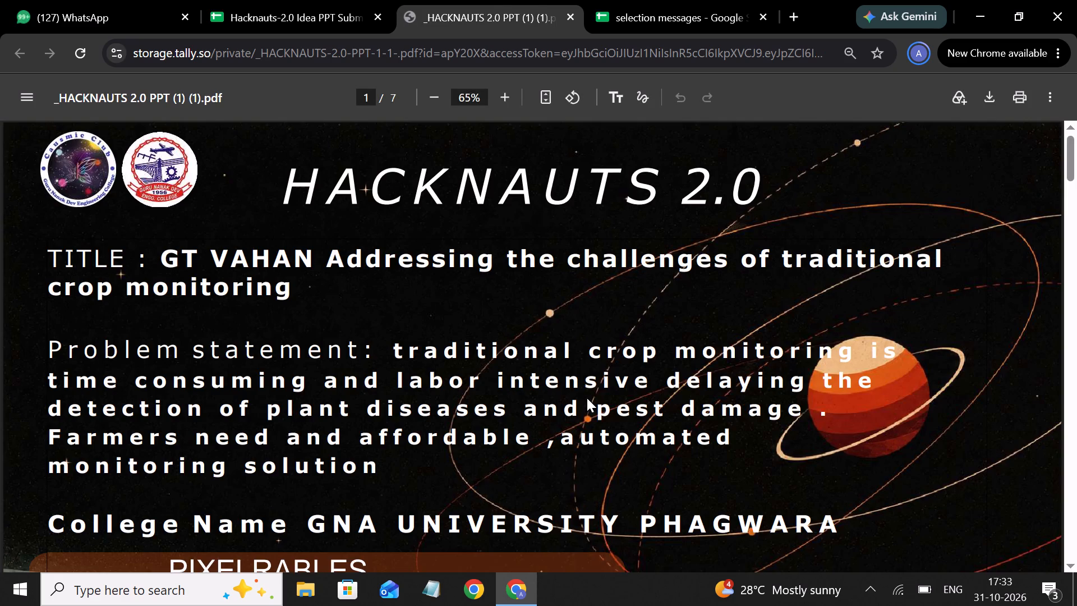
scroll(587, 398, "down", 4)
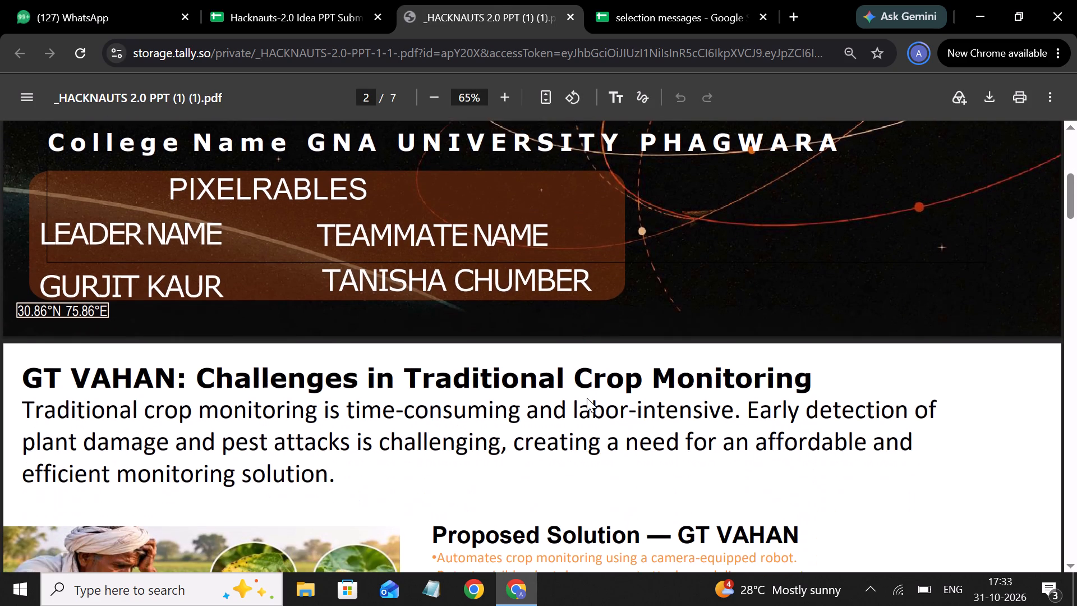
scroll(587, 398, "down", 3)
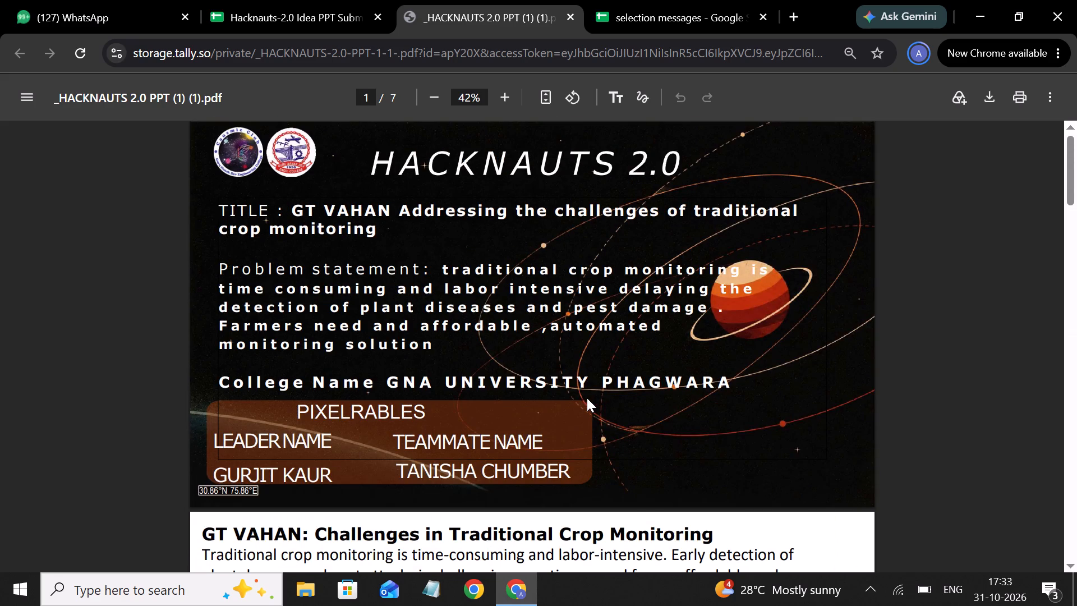
left_click(570, 18)
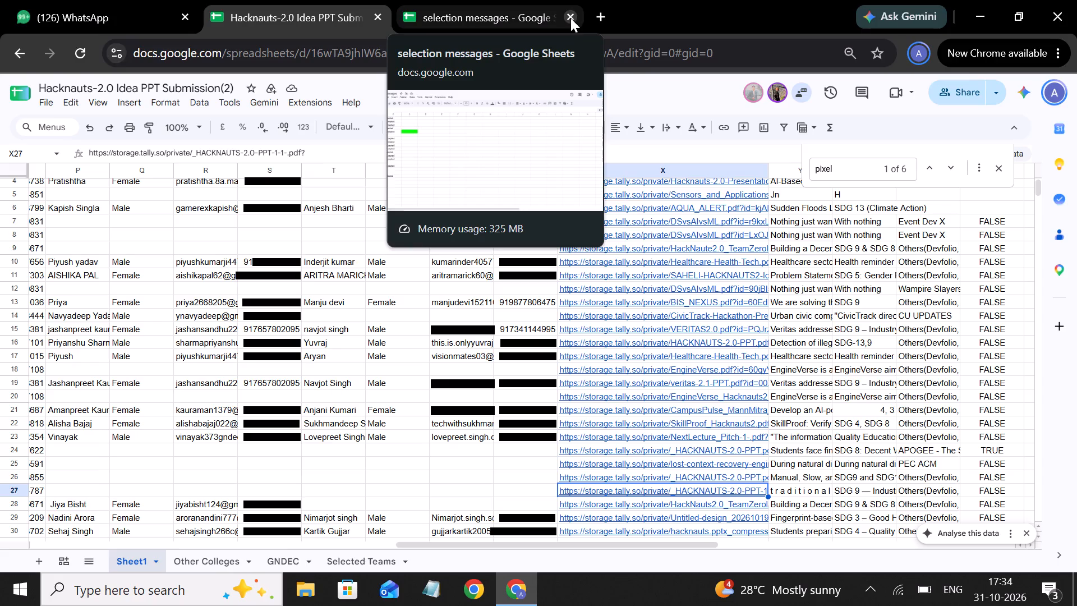
Check the SYTH entry on the Selected Teams sheet against the selection messages list, and return to the Other Colleges sheet.
left_click(257, 4)
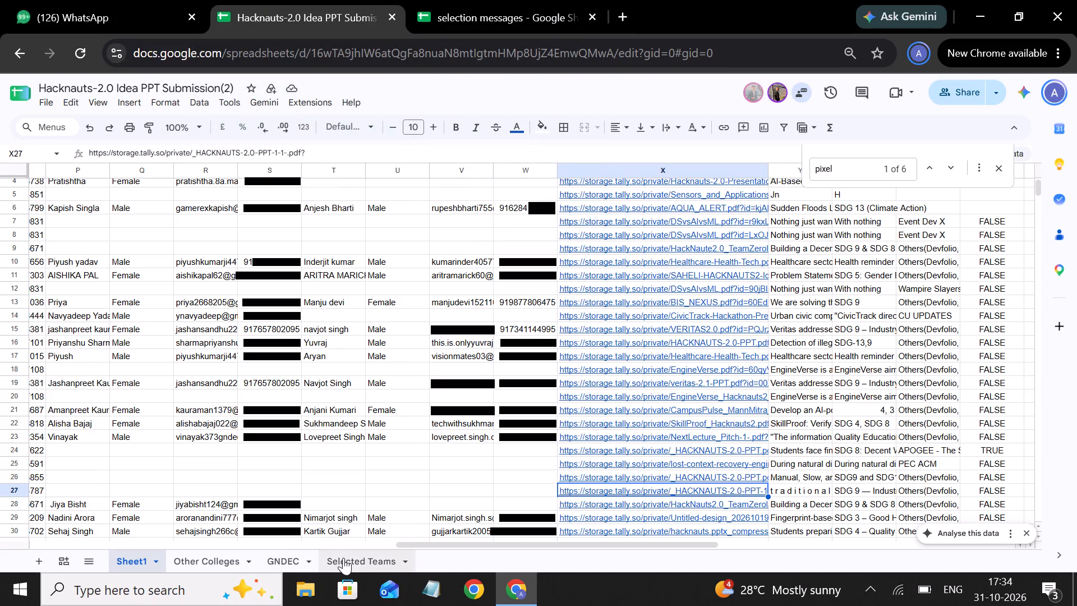
left_click(343, 558)
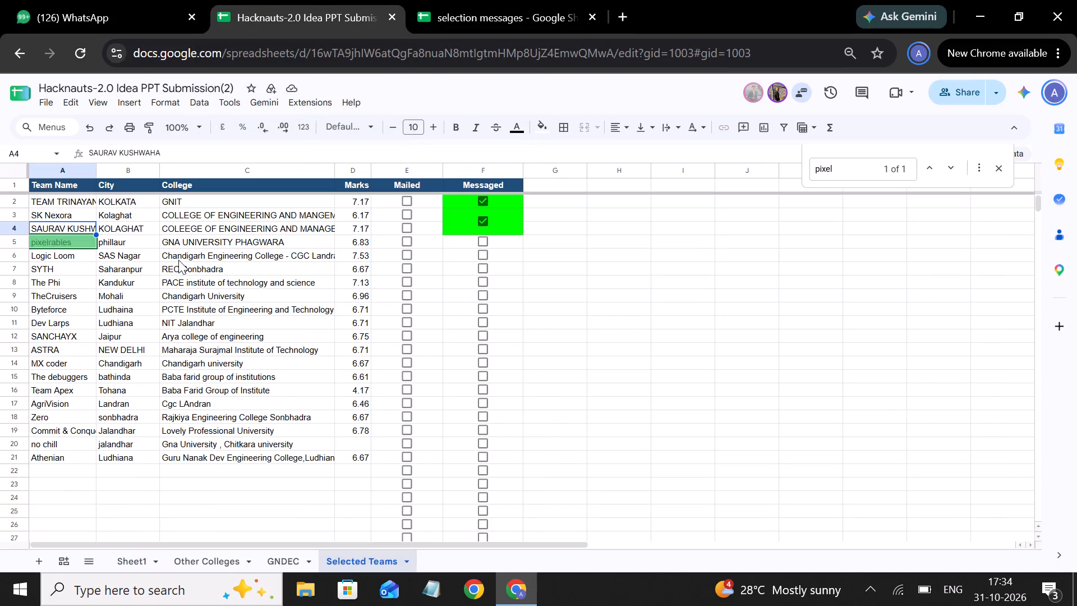
left_click(131, 267)
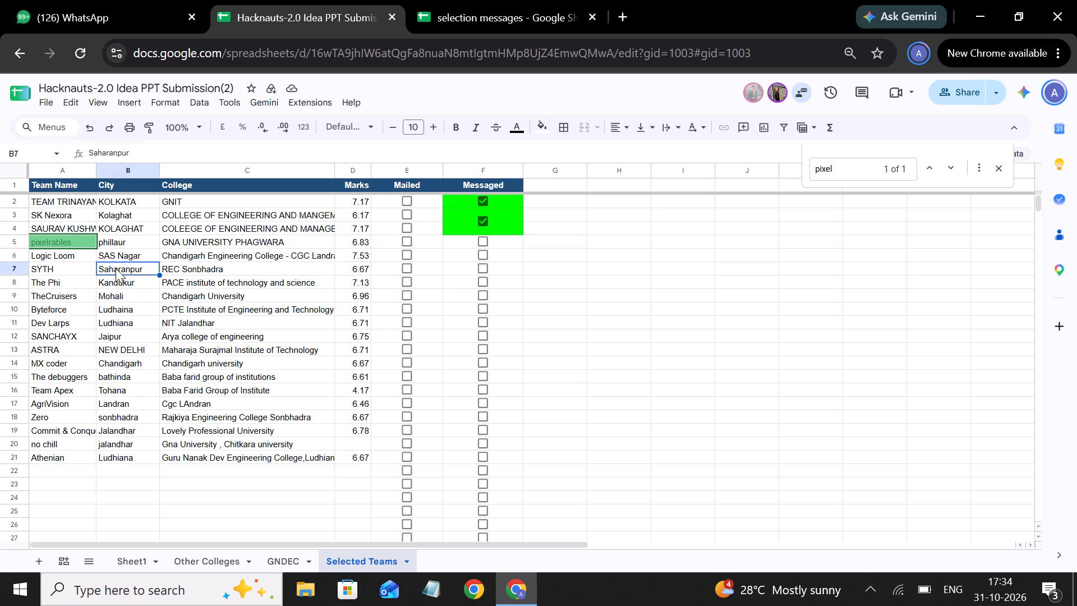
left_click(70, 267)
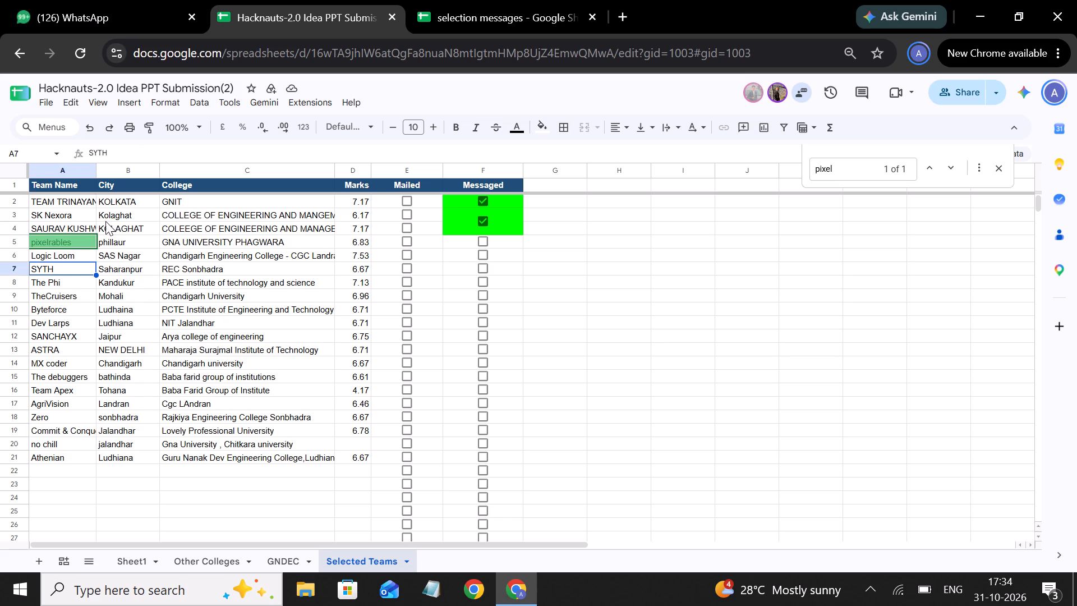
left_click(433, 0)
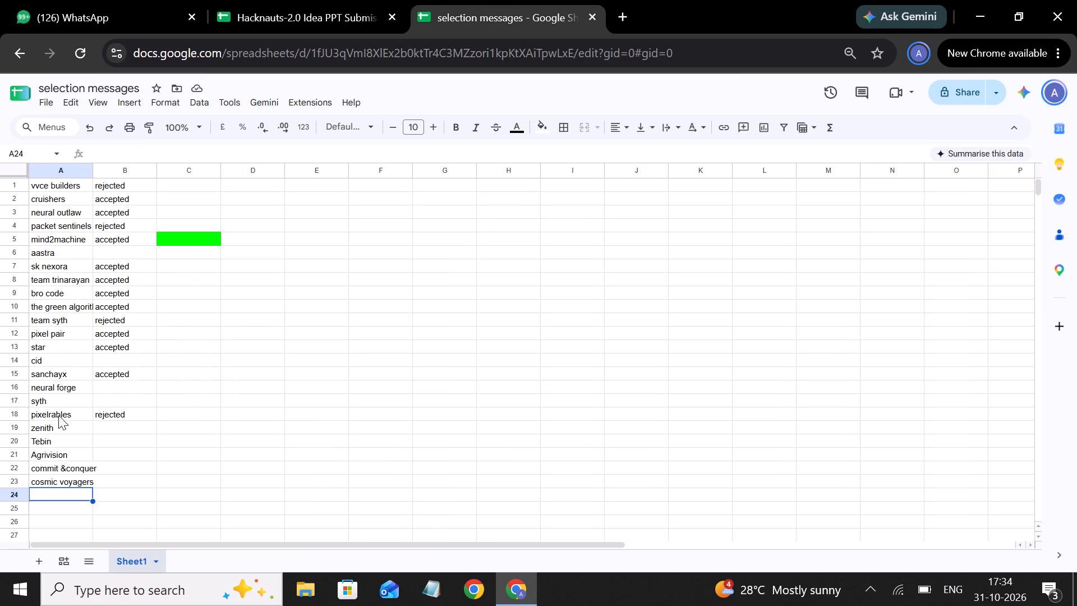
left_click(325, 22)
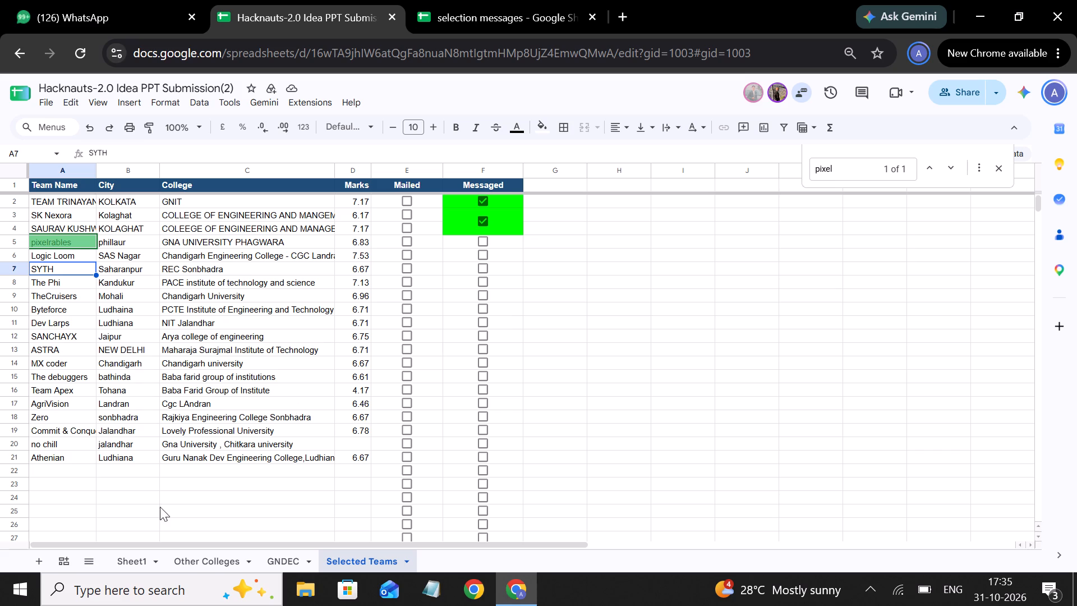
left_click(202, 555)
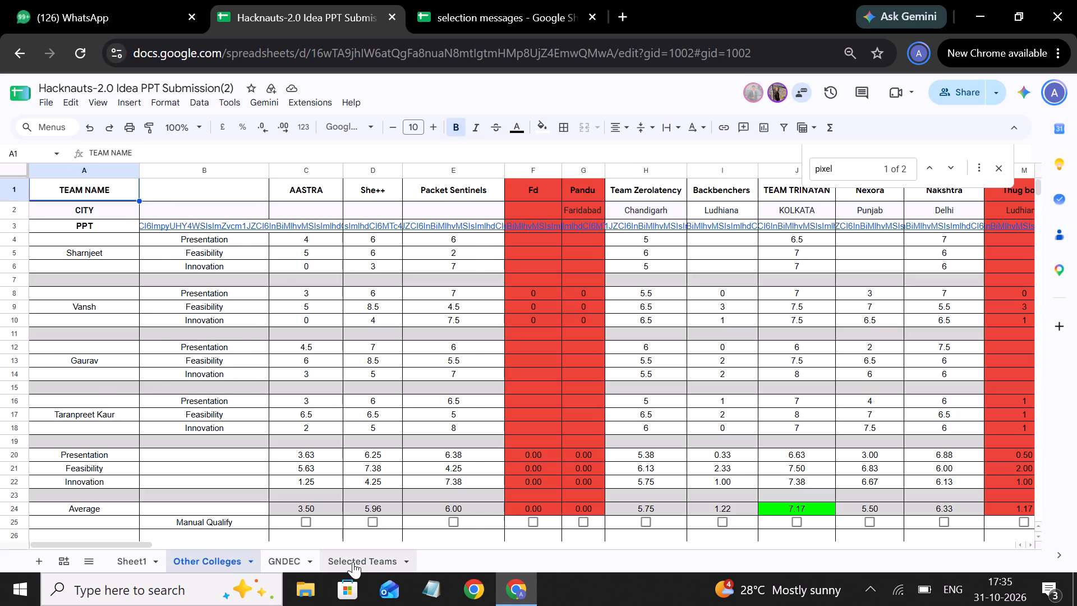
Recheck the Selected Teams sheet and search the Other Colleges sheet for "syth".
left_click(353, 562)
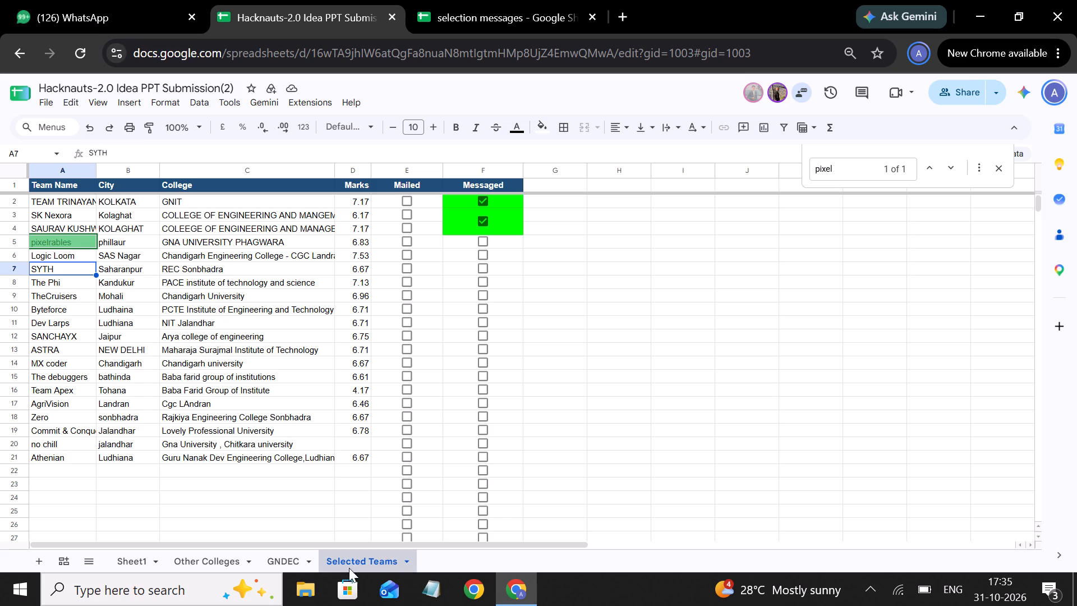
left_click(211, 557)
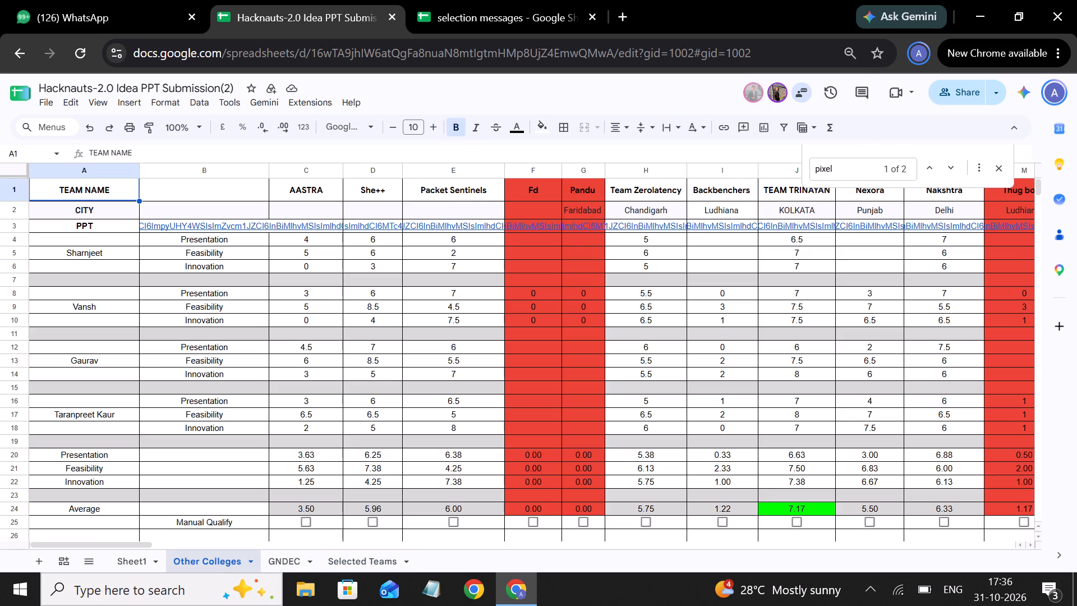
left_click_drag(852, 174, 797, 173)
key("BackSpace")
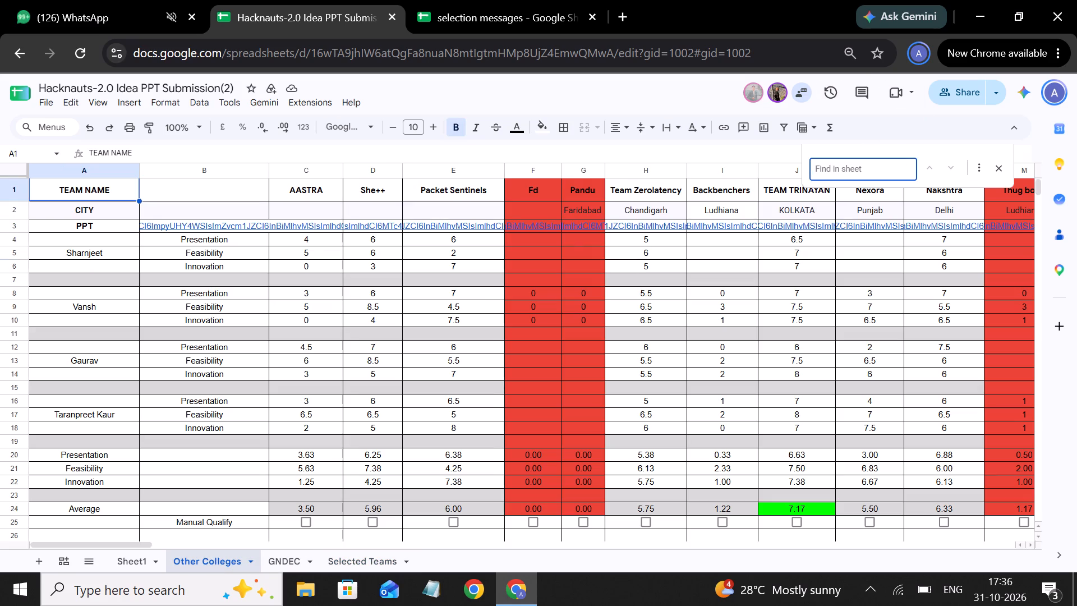
type("pixe")
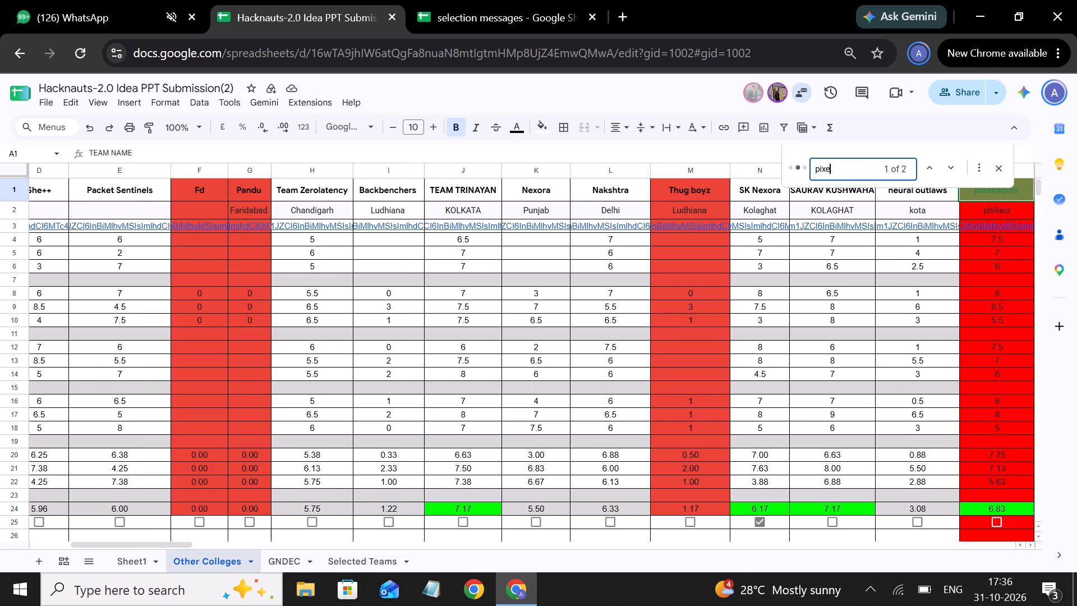
key("BackSpace")
key("BackSpace")
key("BackSpace")
key("BackSpace")
type("syth")
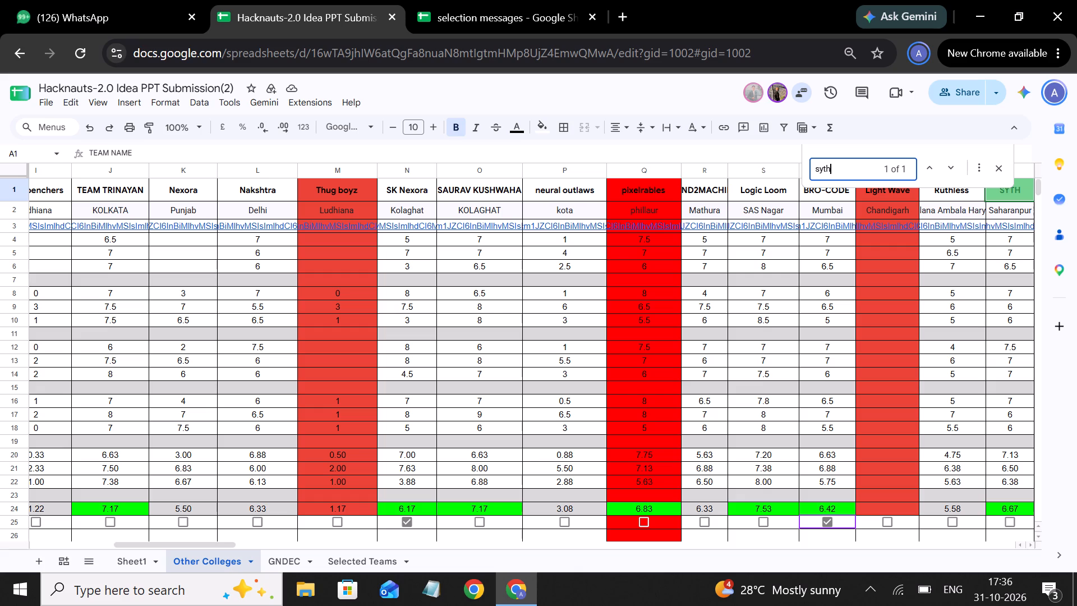
scroll(774, 328, "down", 1)
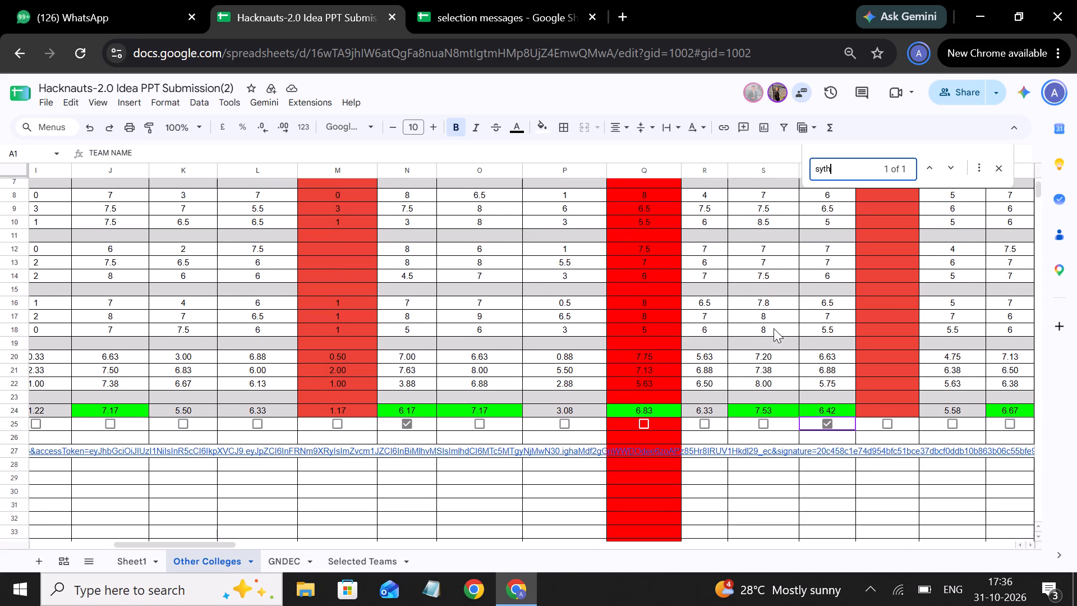
scroll(774, 328, "down", 1)
scroll(705, 319, "up", 2)
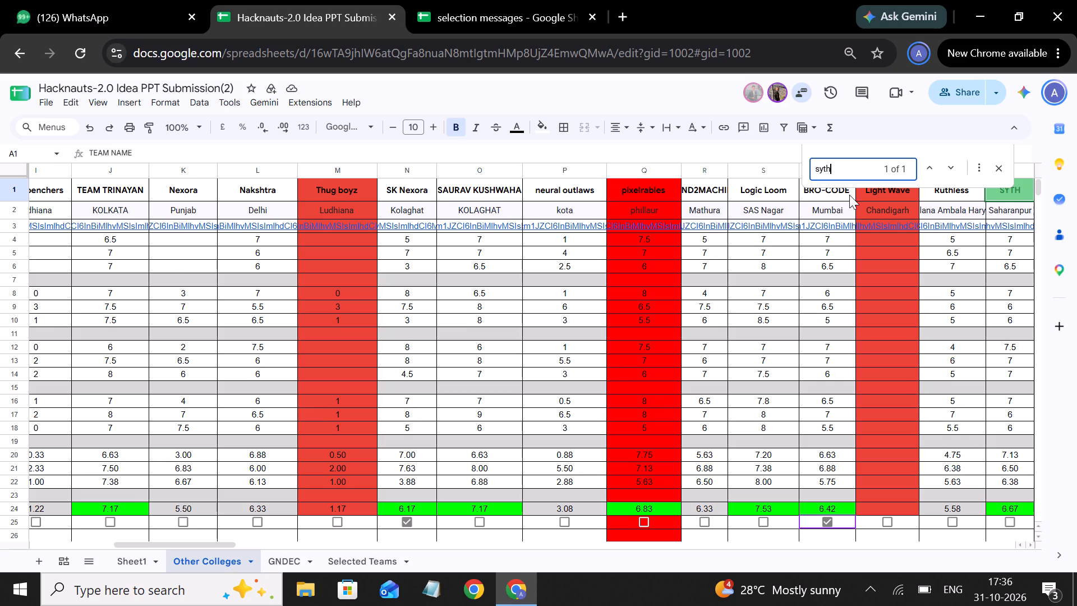
left_click(931, 164)
left_click(950, 166)
Examine the scores and averages in the SYTH column and its neighbouring team columns on the Other Colleges sheet.
scroll(920, 337, "left", 3)
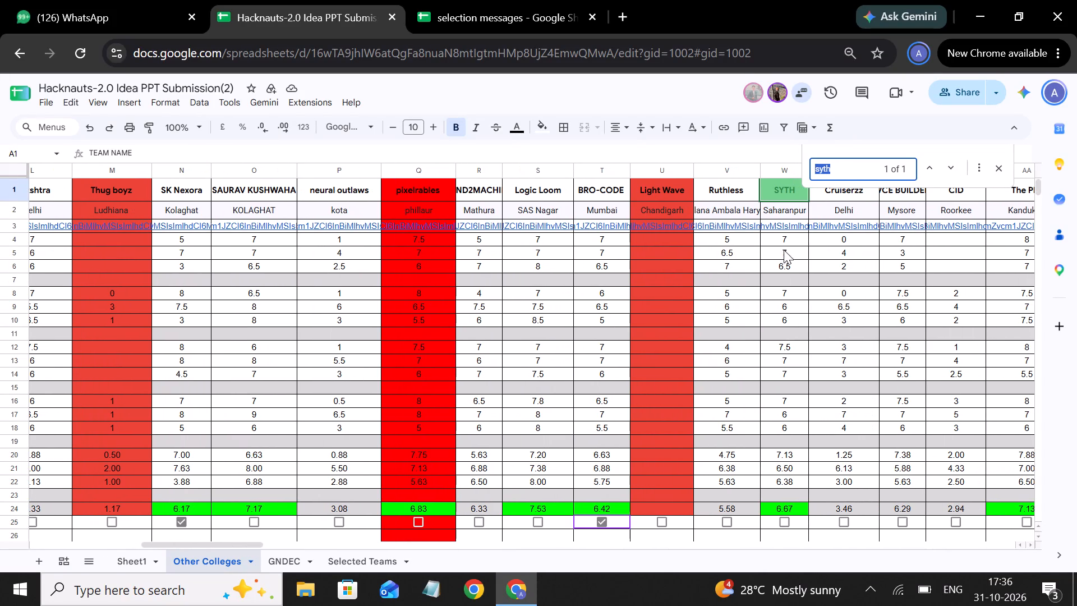
scroll(778, 261, "up", 1)
scroll(837, 302, "left", 2)
scroll(716, 222, "up", 1)
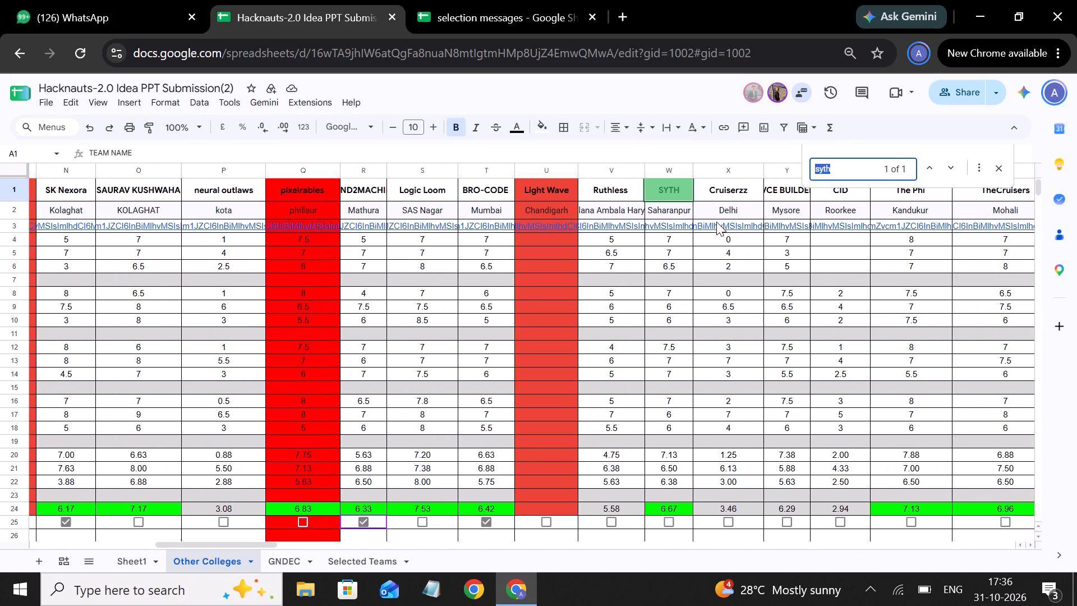
scroll(716, 222, "up", 1)
scroll(891, 314, "left", 1)
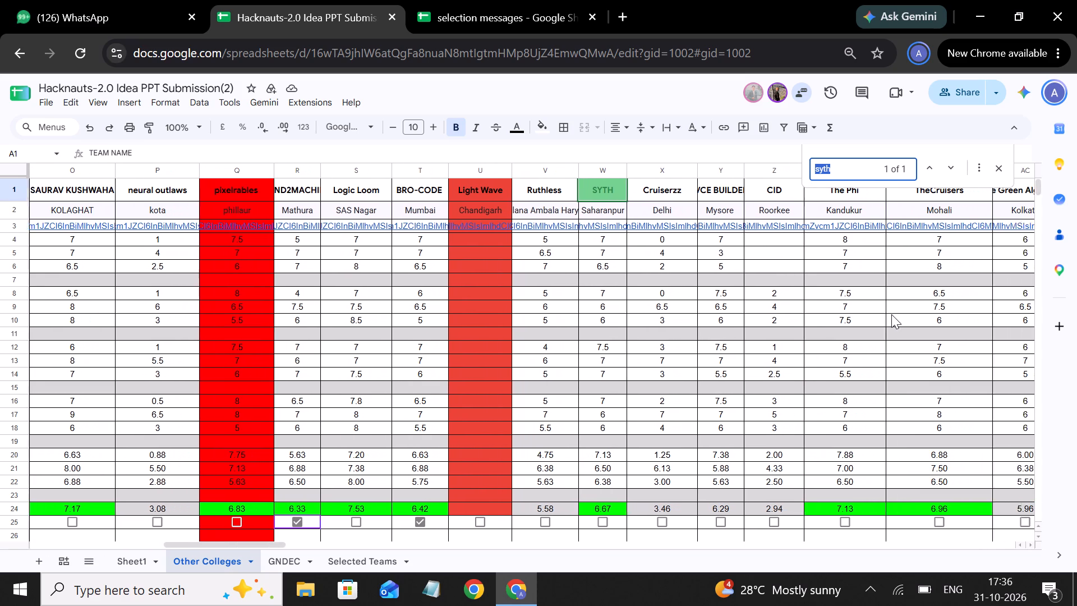
scroll(891, 314, "left", 1)
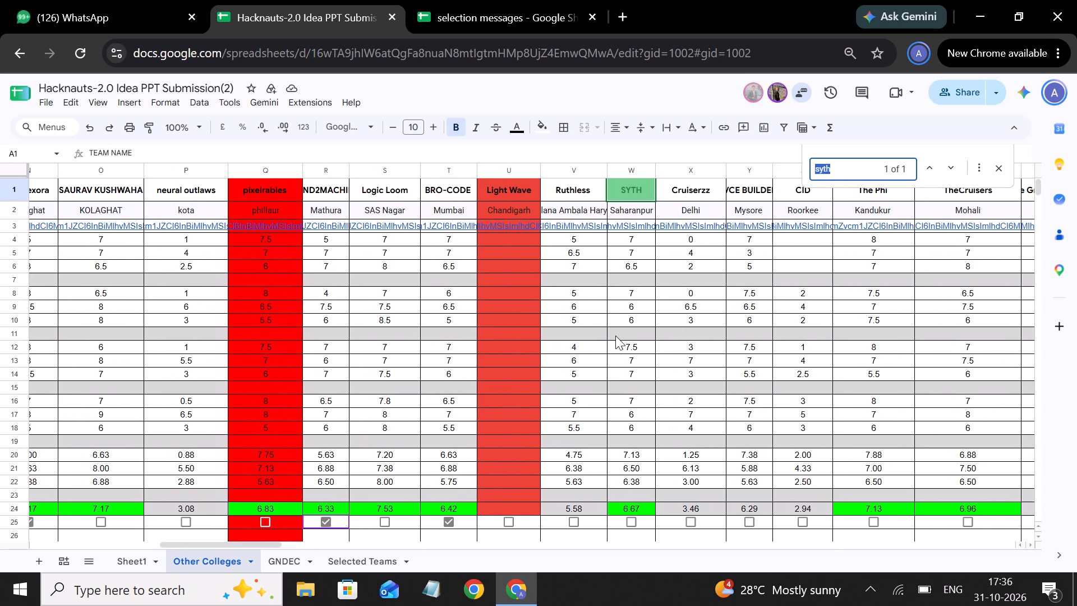
scroll(659, 323, "right", 1)
scroll(901, 371, "left", 2)
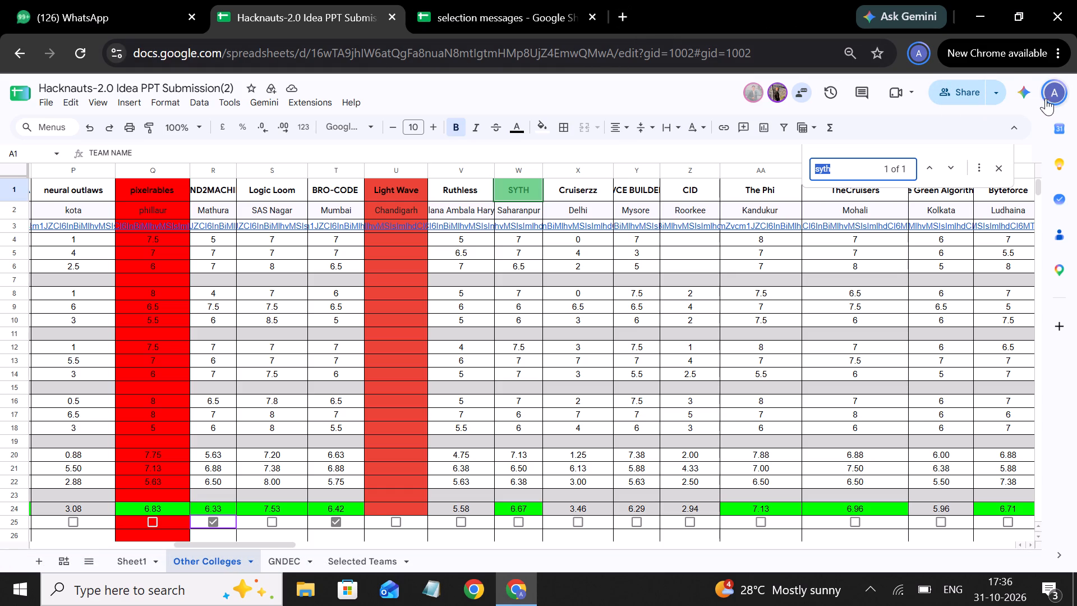
Open the PPT Remarks 2.0 spreadsheet from the recent Google Sheets files in a new browser tab.
left_click(626, 15)
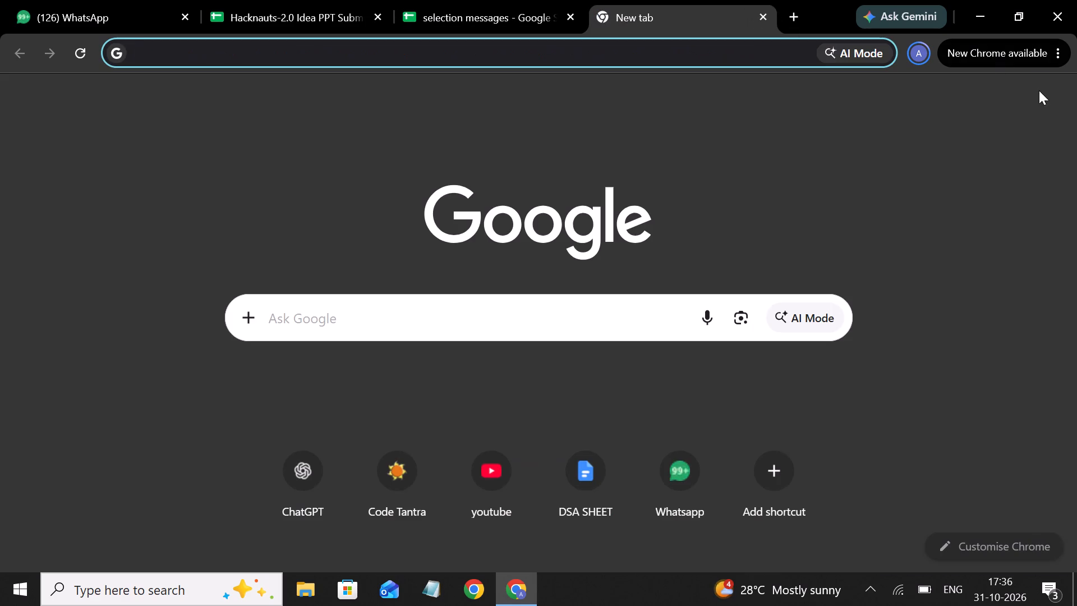
left_click(1015, 100)
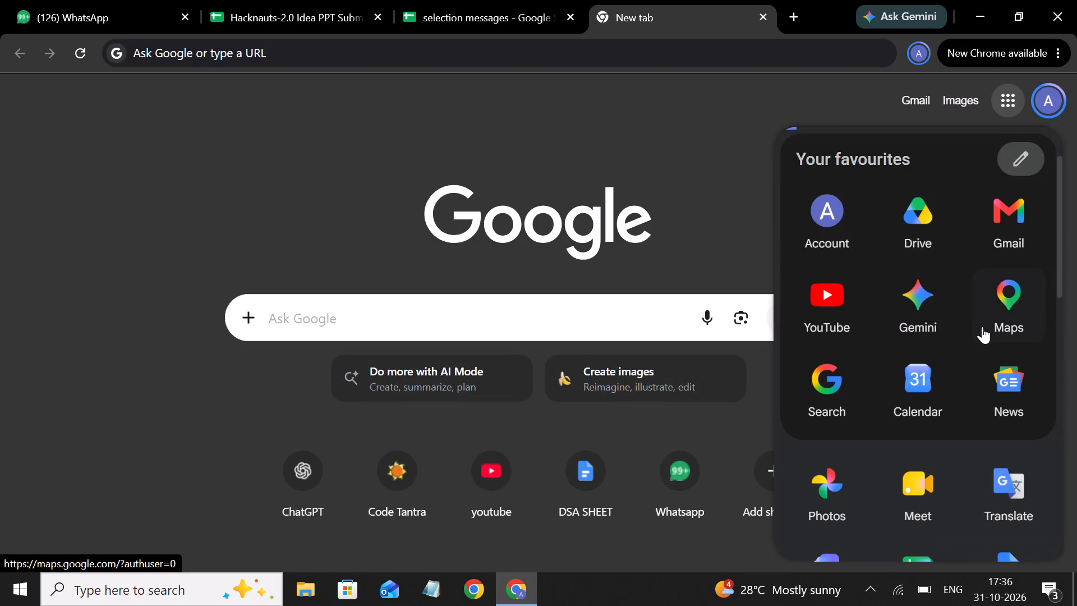
scroll(981, 325, "down", 8)
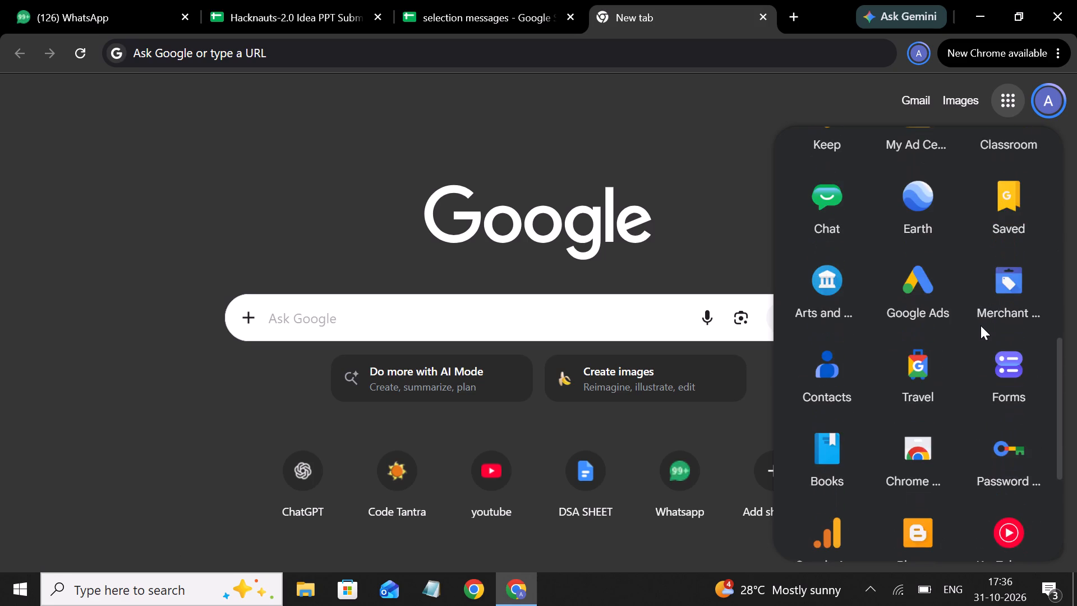
scroll(981, 325, "up", 4)
left_click(927, 388)
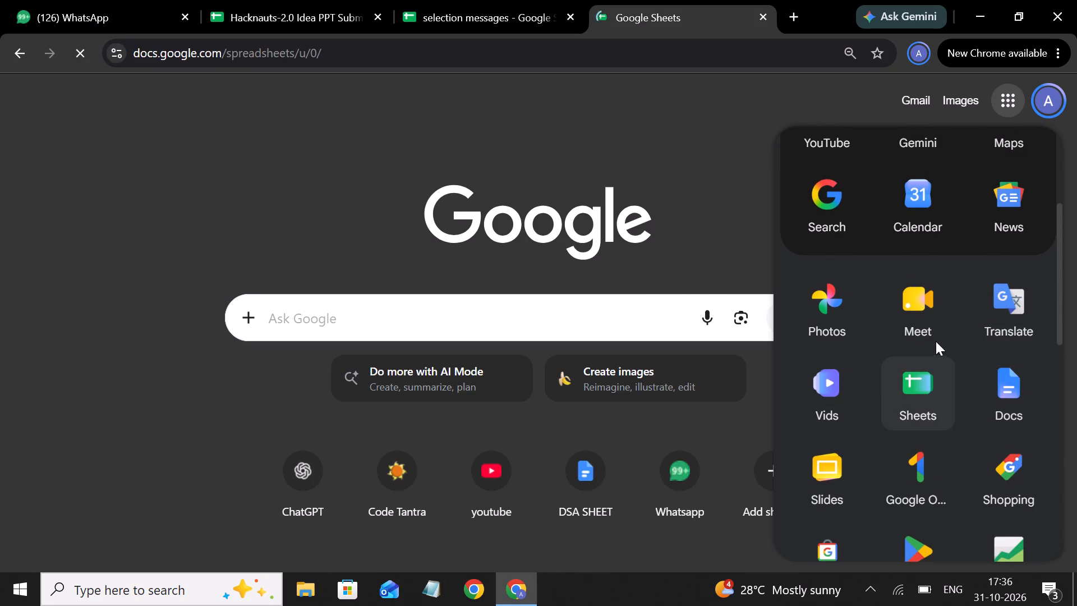
scroll(579, 419, "down", 1)
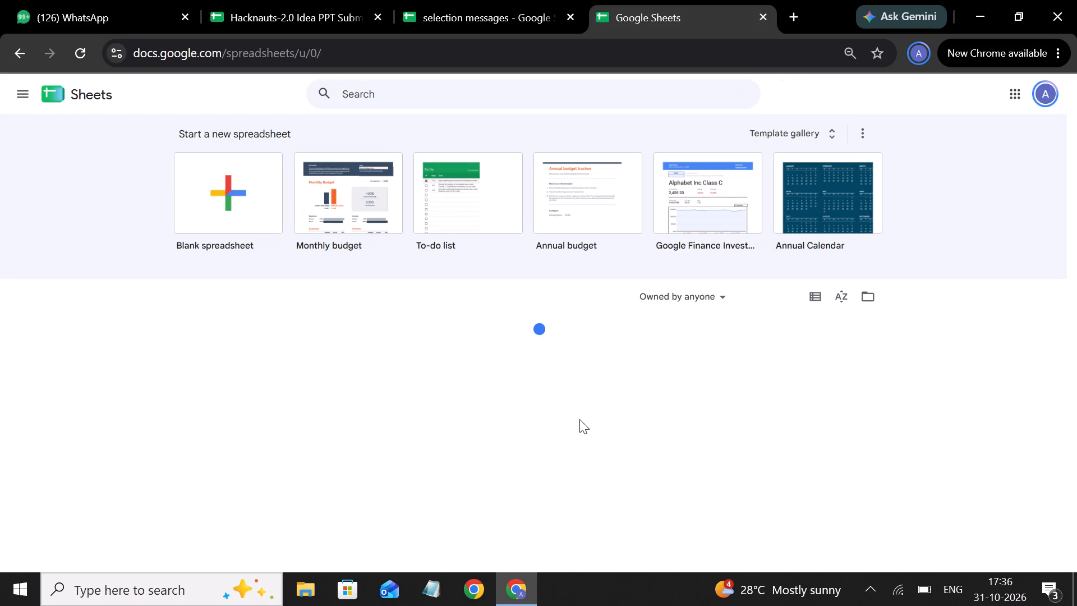
scroll(579, 419, "down", 4)
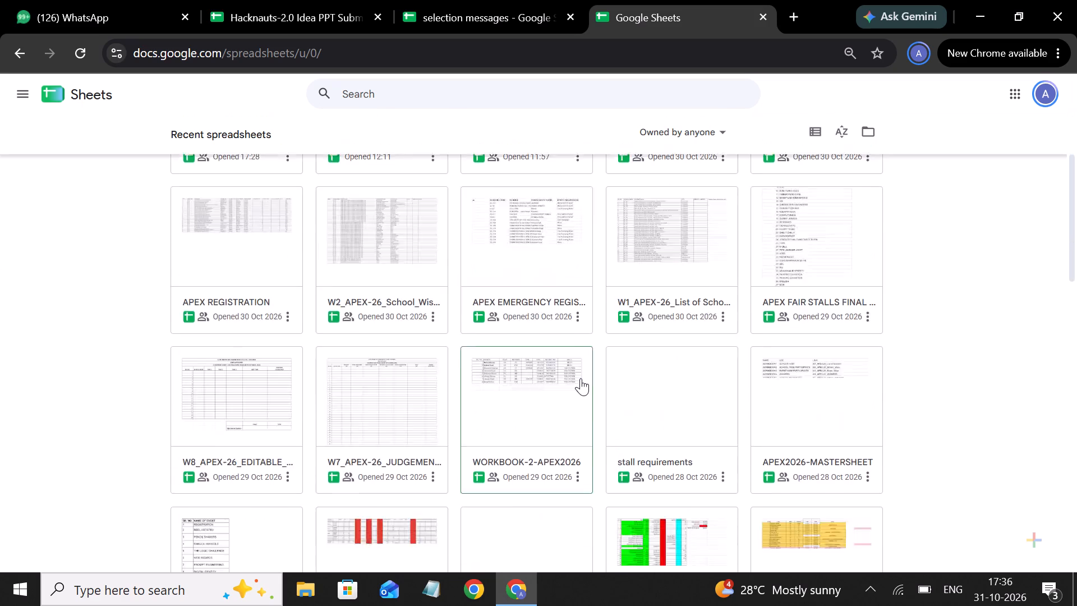
scroll(581, 378, "down", 5)
scroll(376, 187, "up", 1)
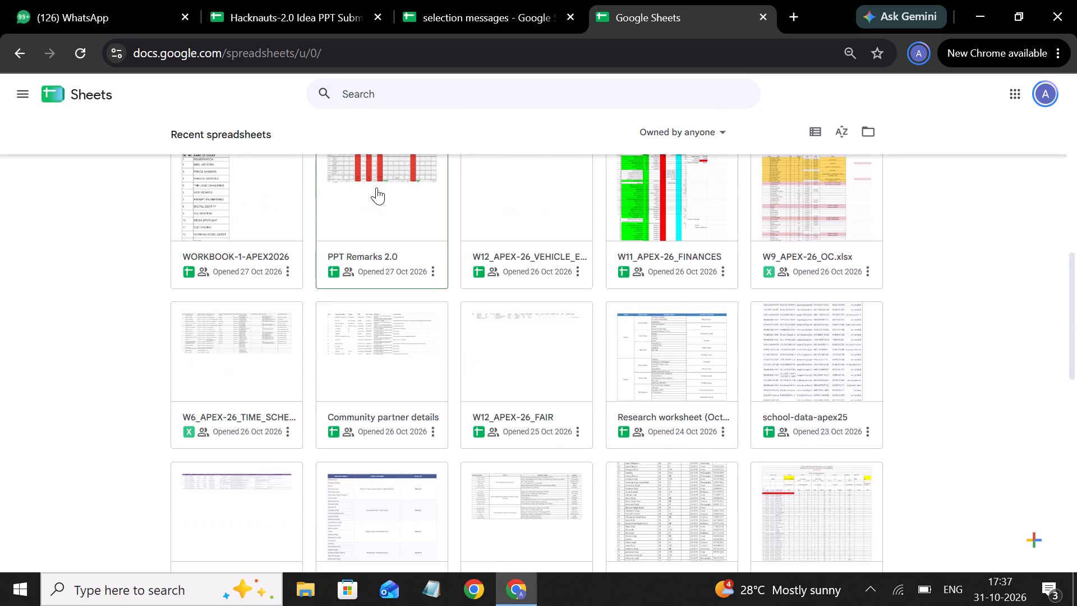
scroll(376, 187, "up", 1)
left_click(377, 190)
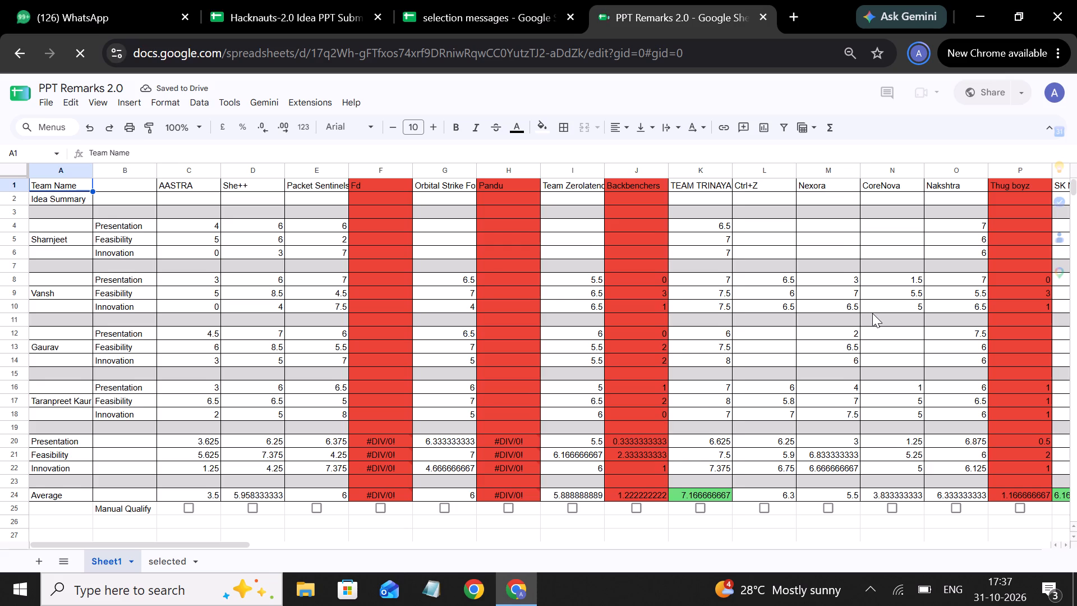
Examine the team score columns on Sheet1 of PPT Remarks 2.0, out to the last teams and back.
scroll(872, 313, "left", 5)
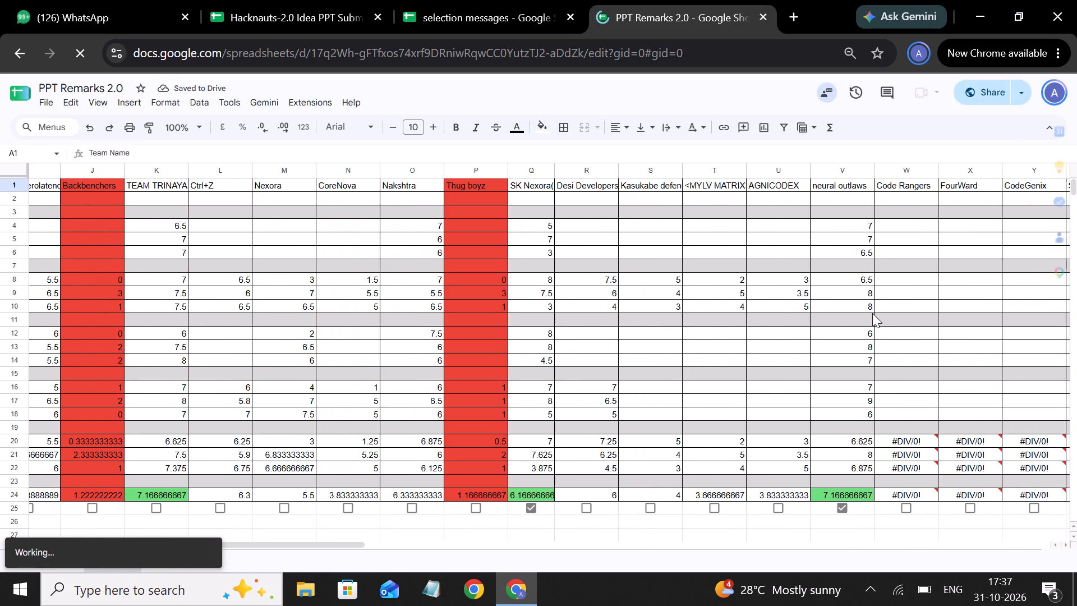
scroll(872, 313, "left", 2)
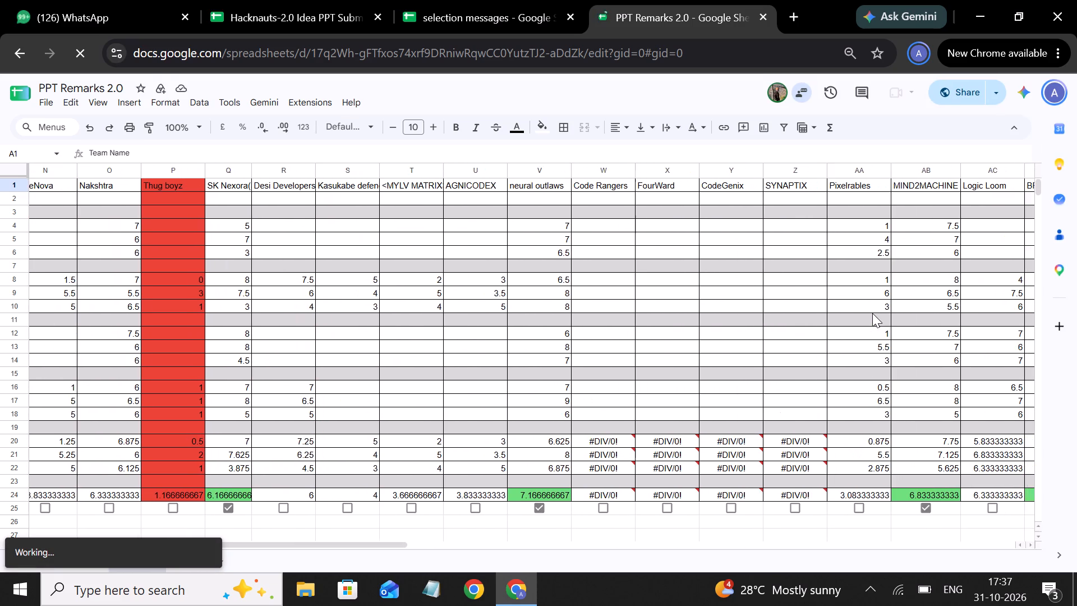
scroll(872, 313, "left", 3)
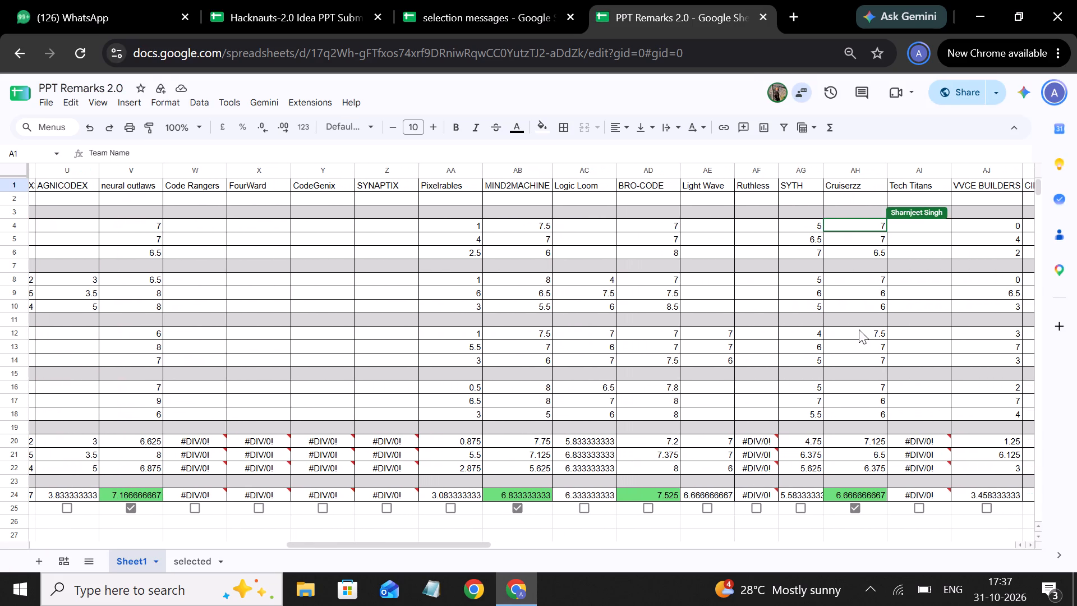
scroll(859, 332, "left", 5)
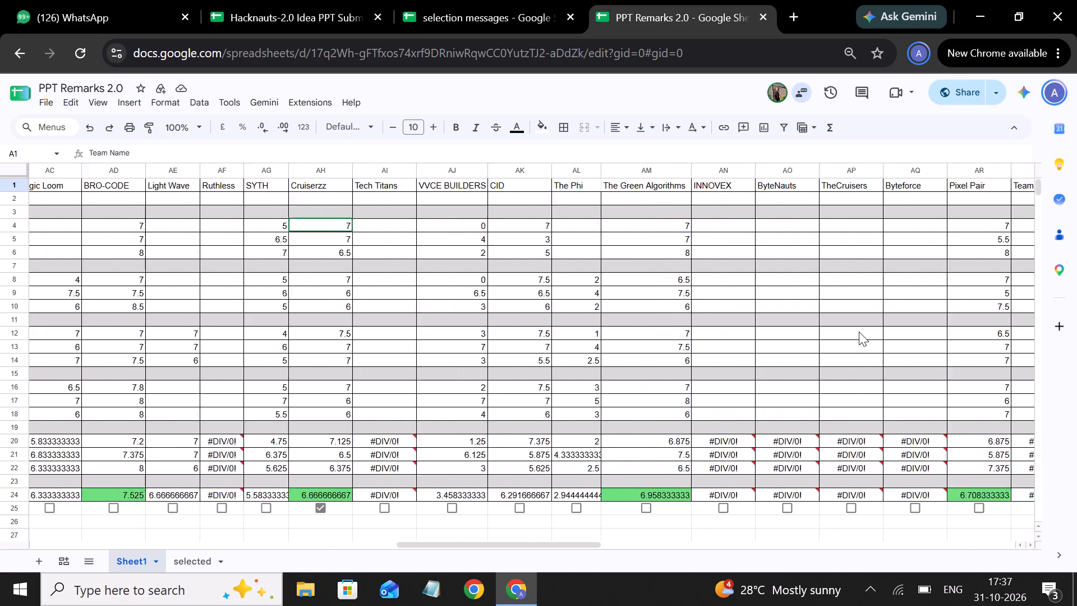
scroll(859, 332, "left", 3)
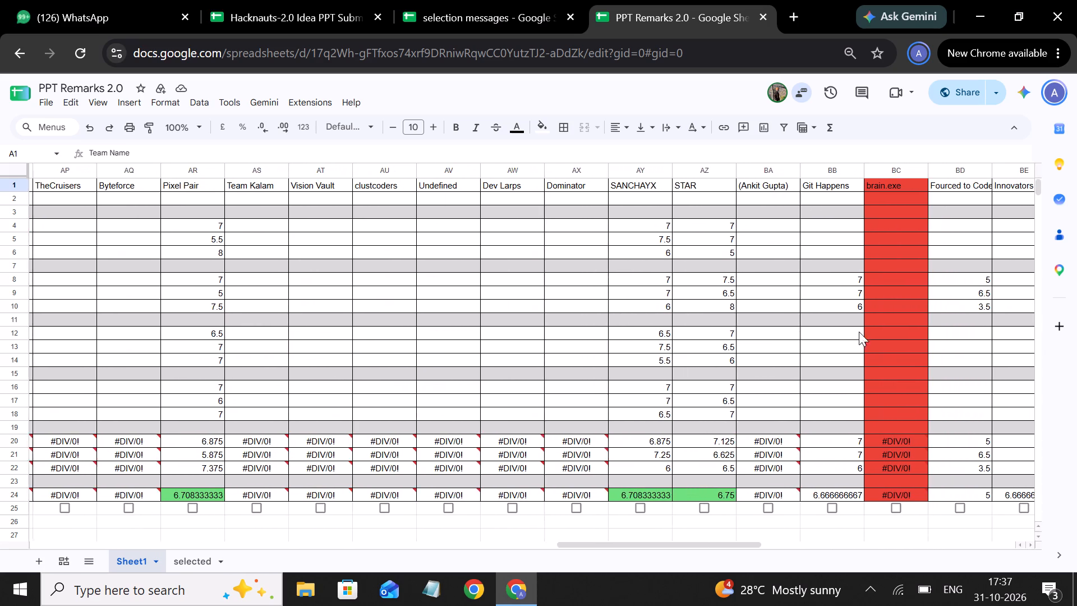
scroll(859, 332, "left", 7)
scroll(859, 332, "right", 2)
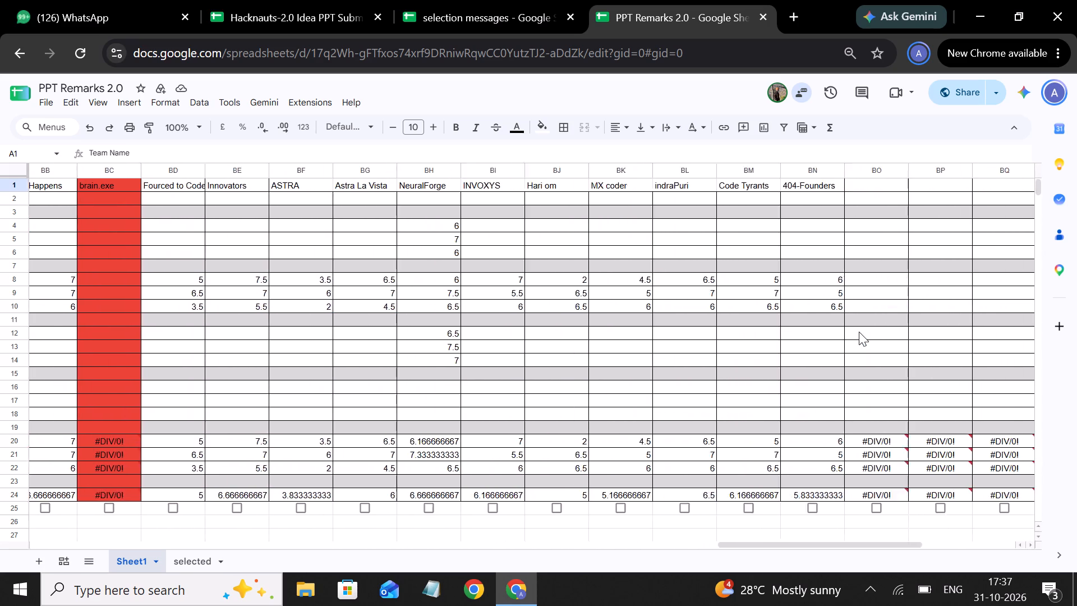
scroll(859, 332, "right", 4)
Search Sheet1 of PPT Remarks 2.0 for "syt" and compare the SYTH scores with those on the Other Colleges sheet.
key("ctrl+s")
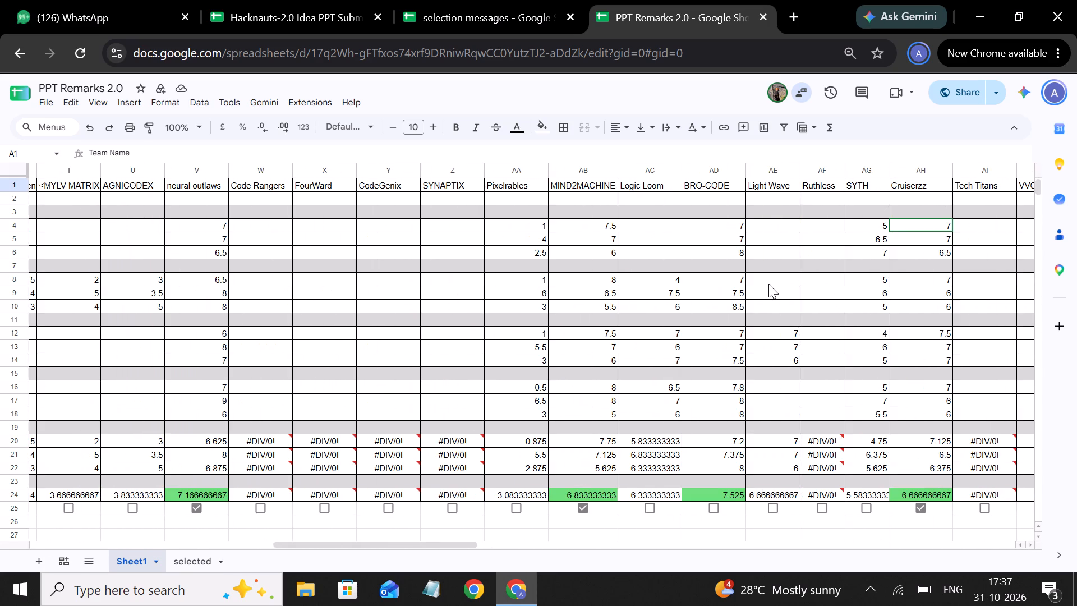
key("ctrl+f")
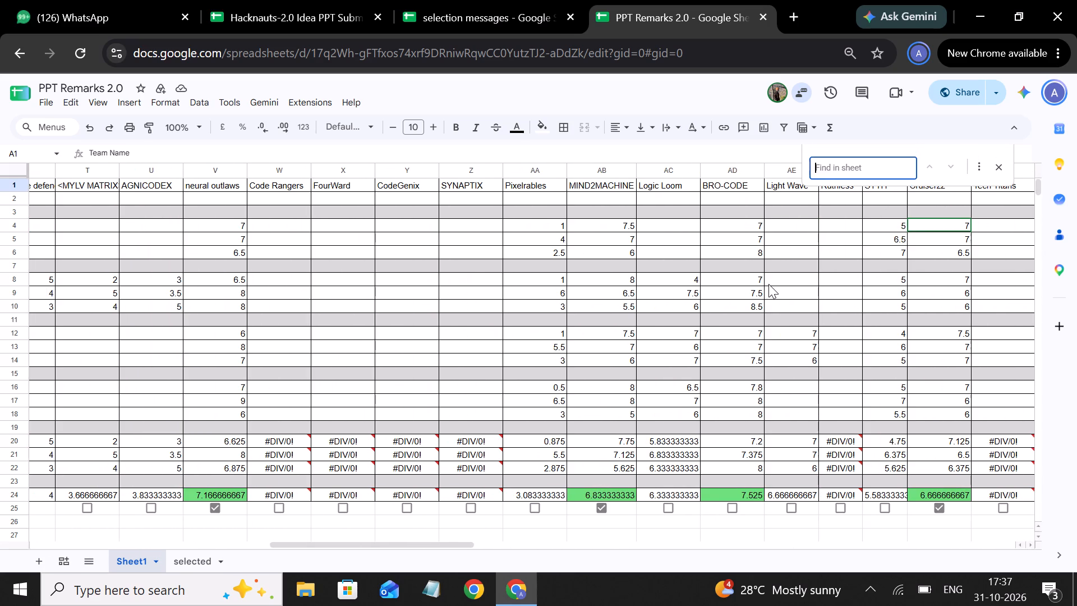
type("syt")
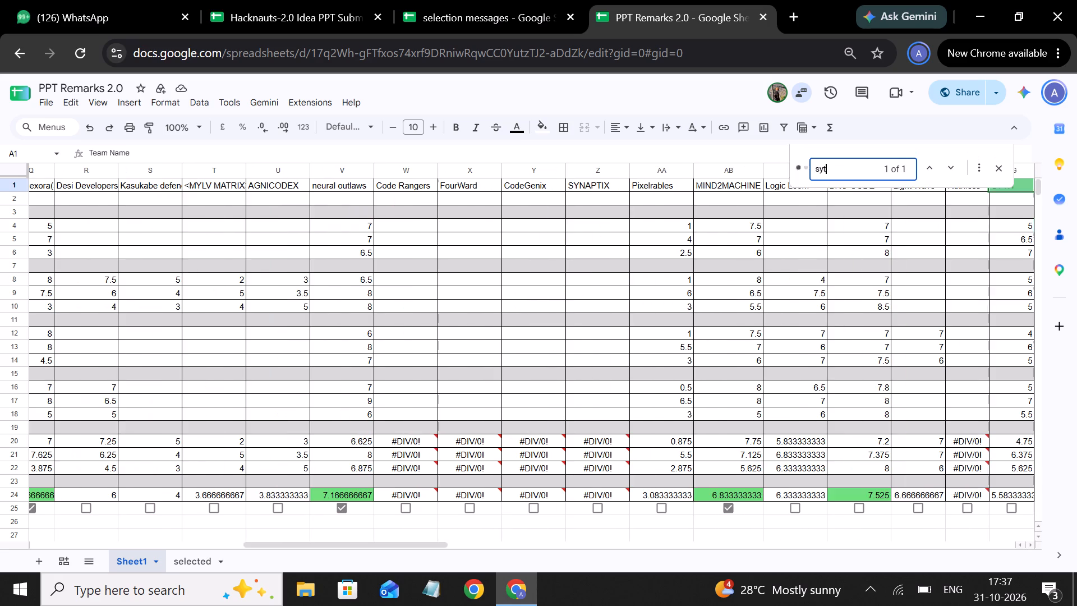
scroll(784, 316, "left", 5)
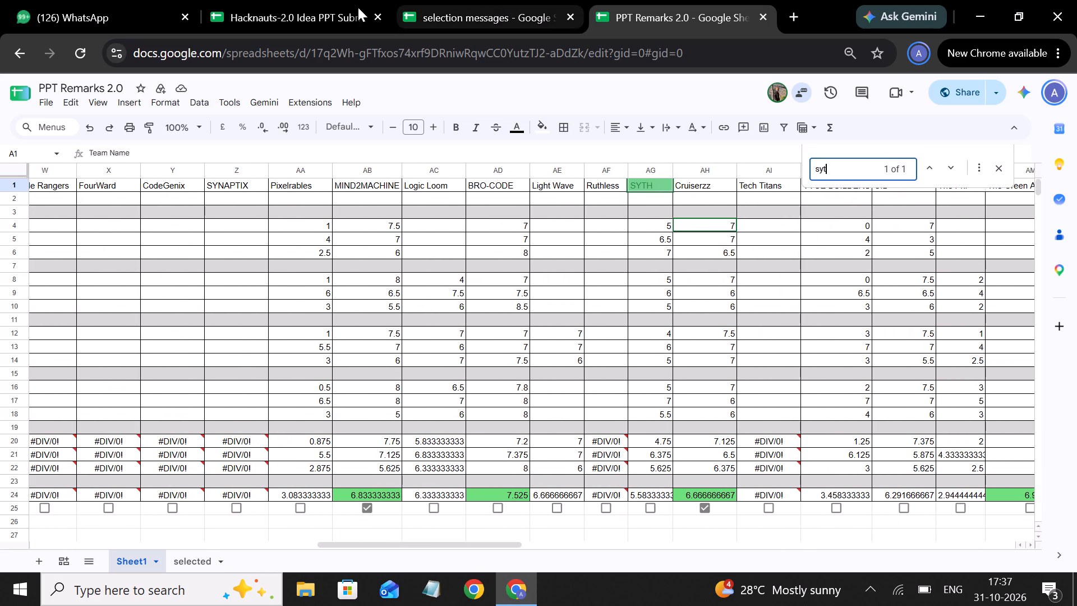
left_click(257, 2)
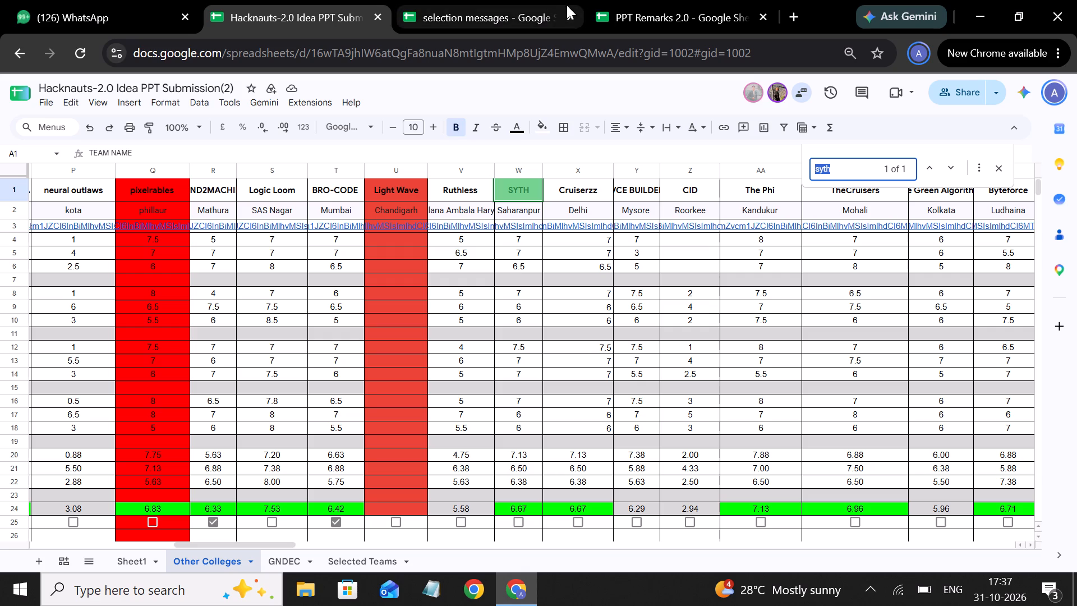
left_click(615, 11)
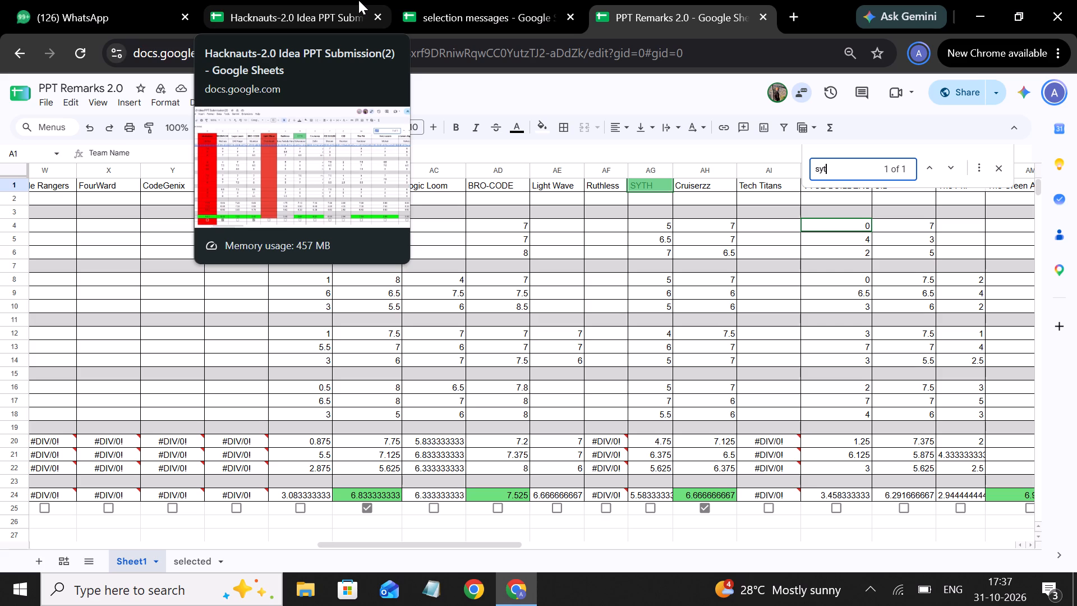
scroll(622, 231, "up", 1)
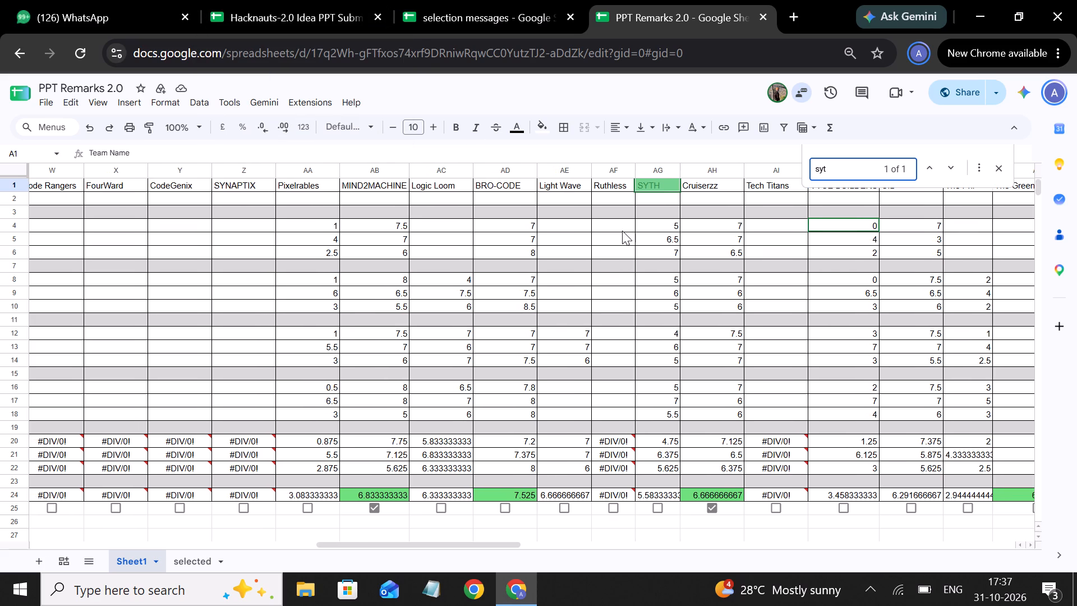
Check the team list on the selected sheet of PPT Remarks 2.0 and return to Sheet1.
left_click(194, 559)
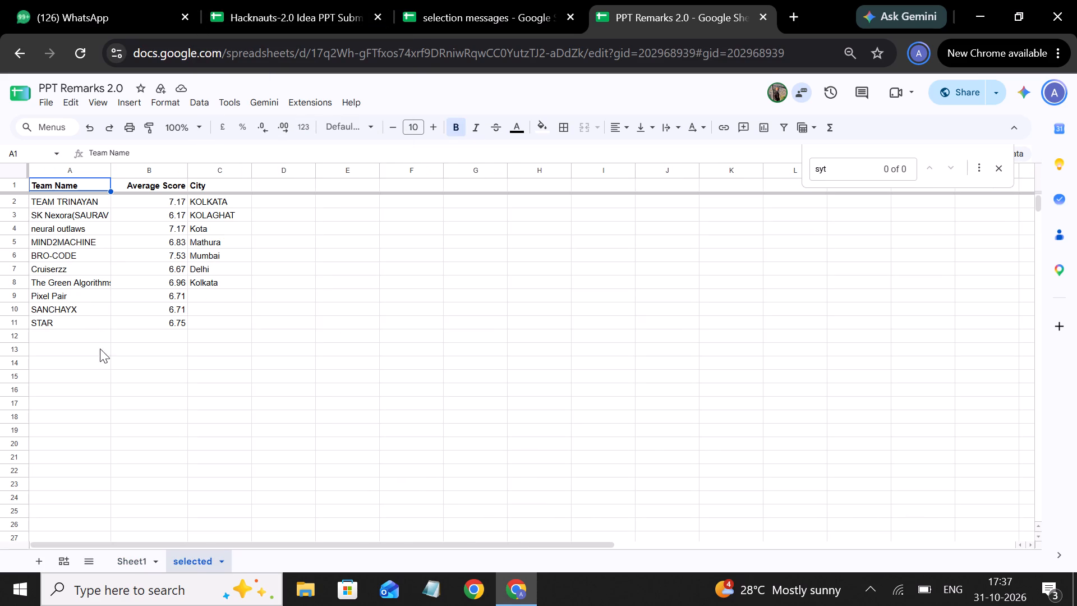
left_click(119, 553)
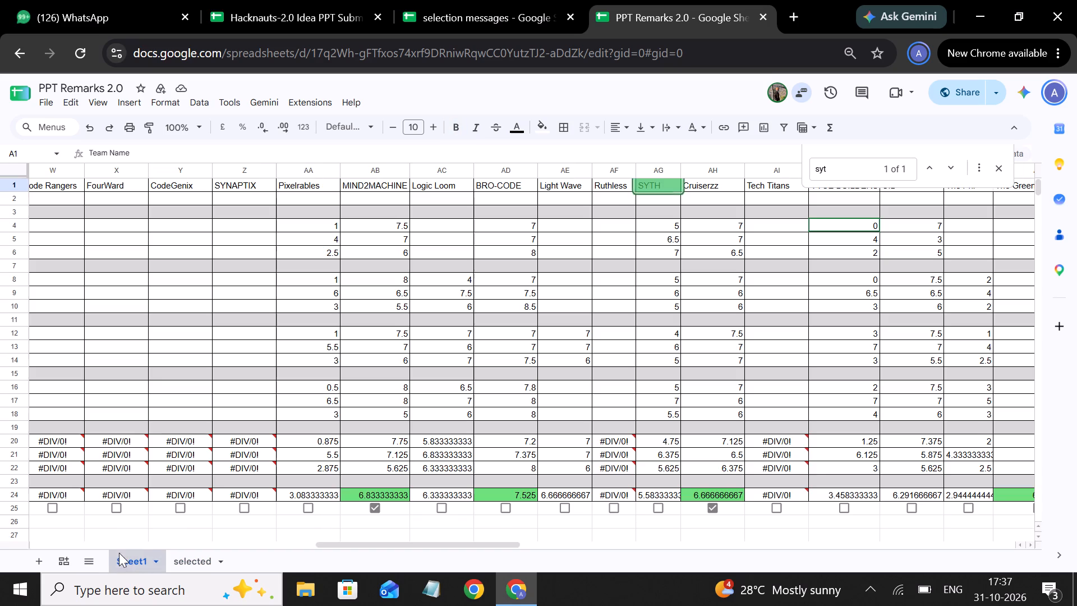
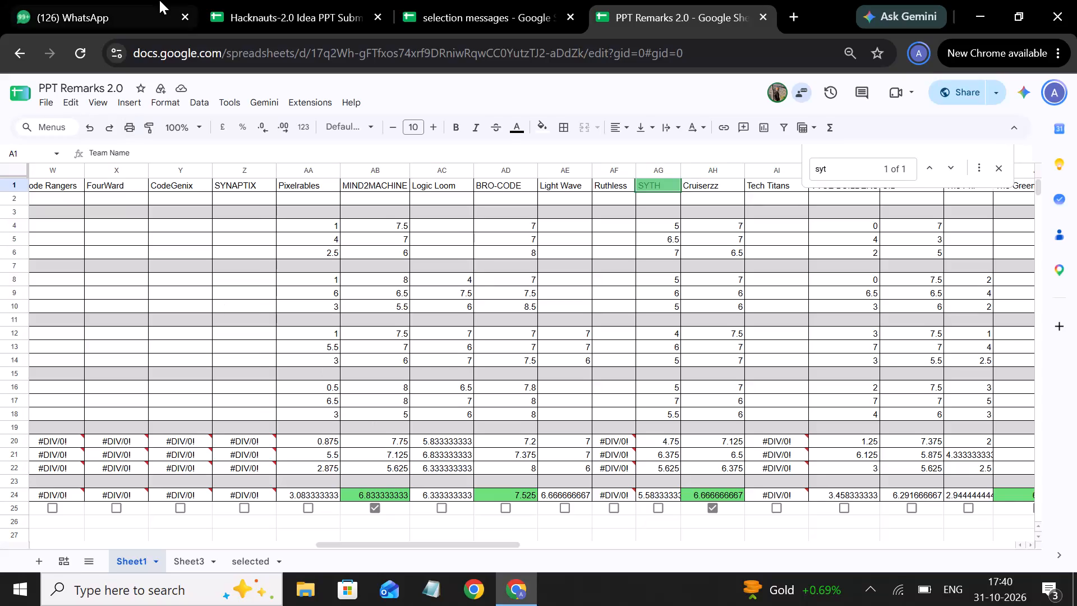
left_click(244, 0)
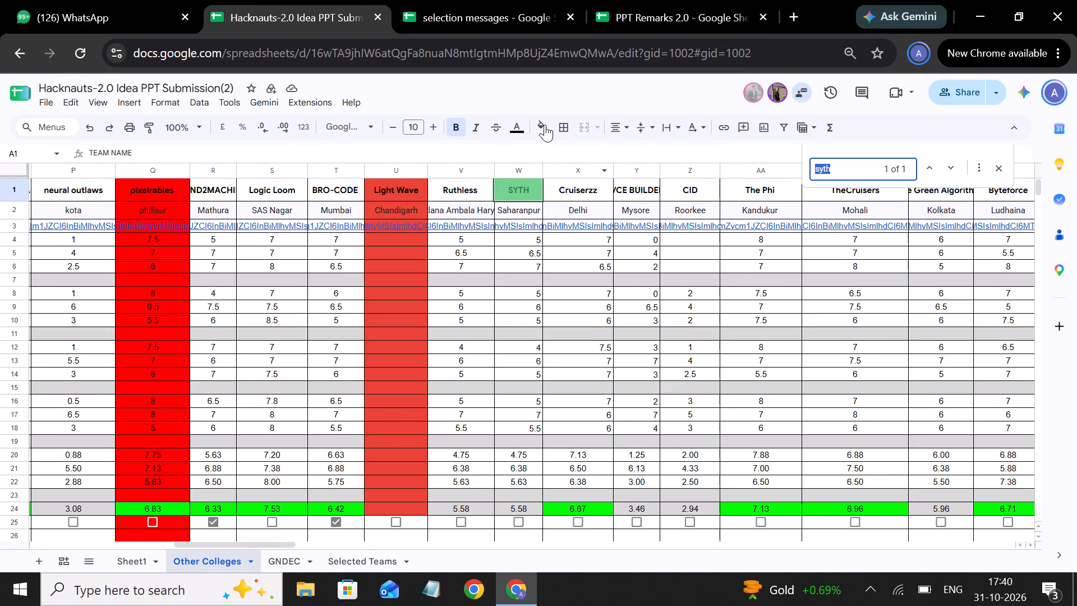
left_click(463, 19)
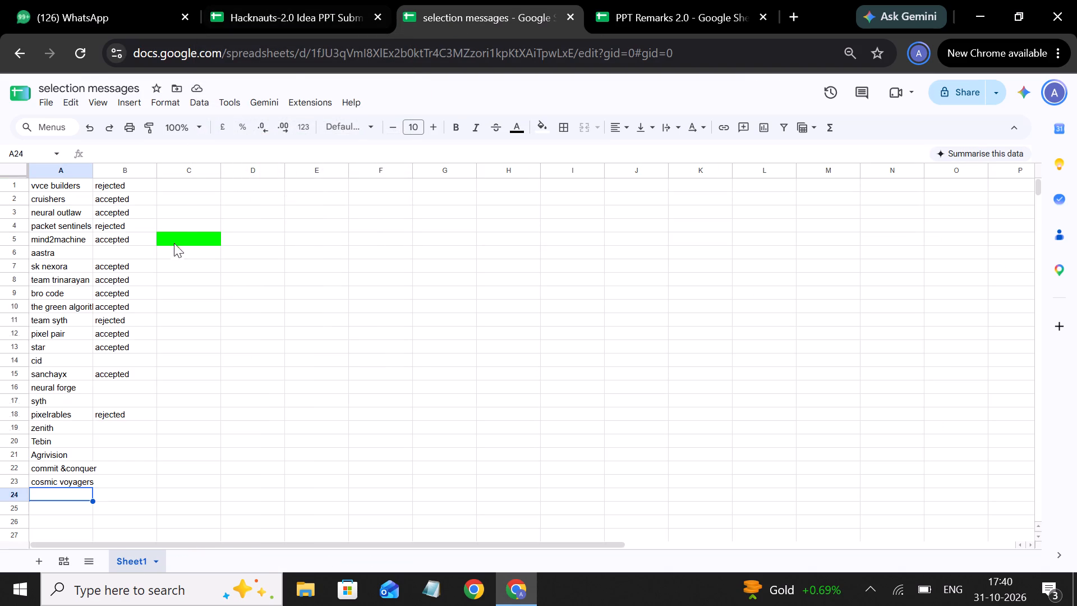
left_click(630, 16)
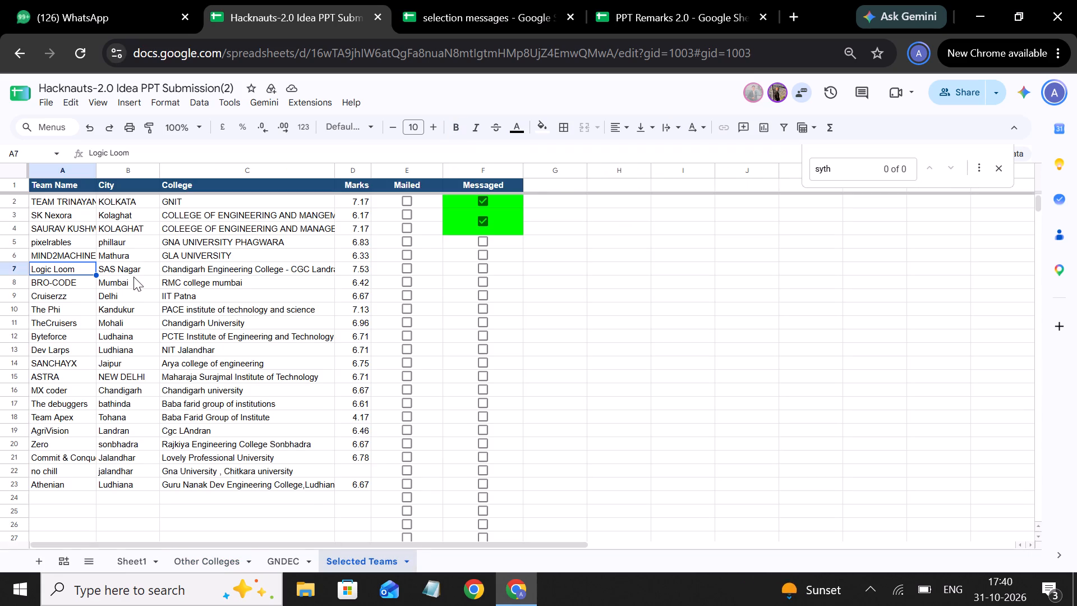
left_click(79, 246)
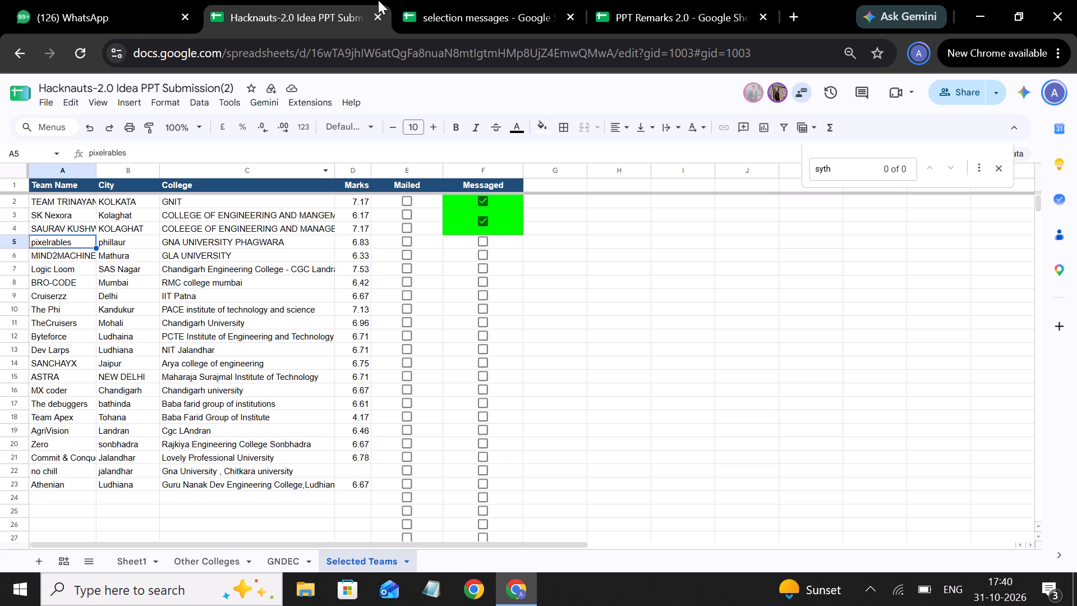
left_click(438, 13)
left_click(326, 15)
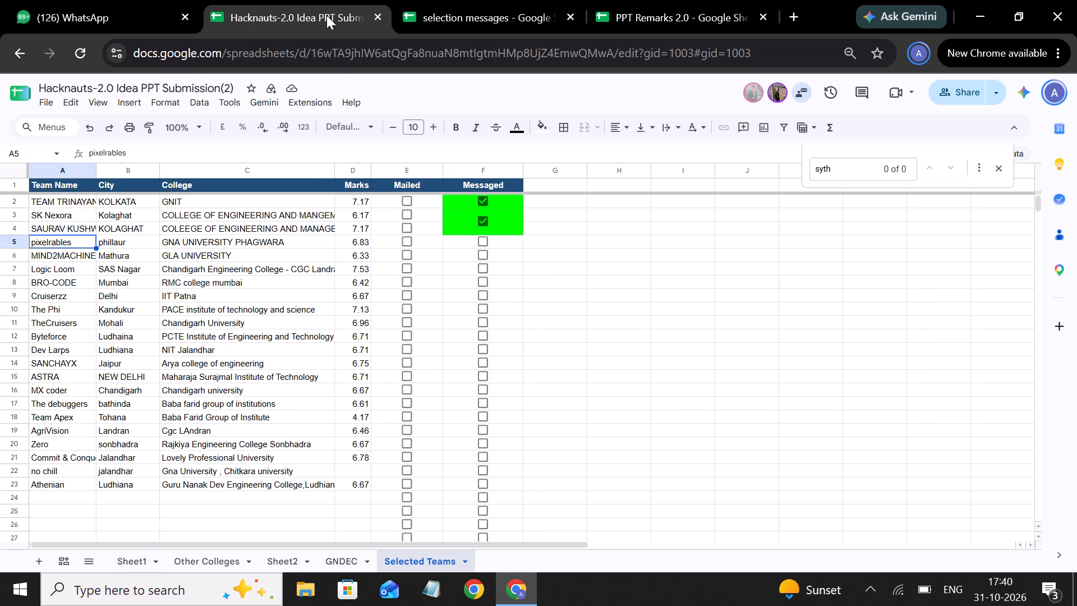
left_click(286, 557)
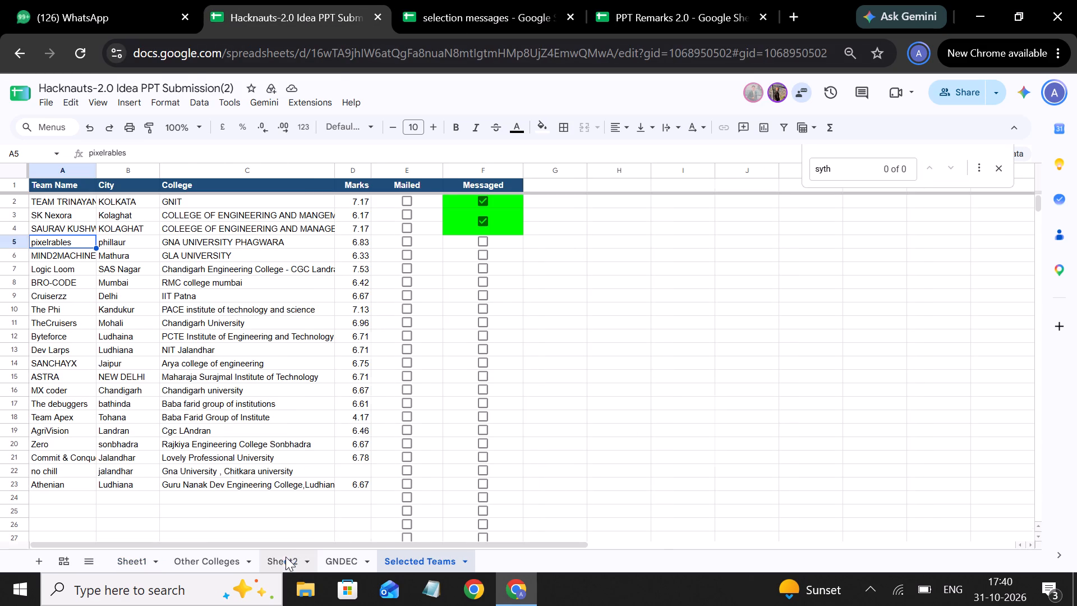
Clear the search term on the Other Colleges sheet and examine the team score columns beyond pixelrables.
left_click(212, 563)
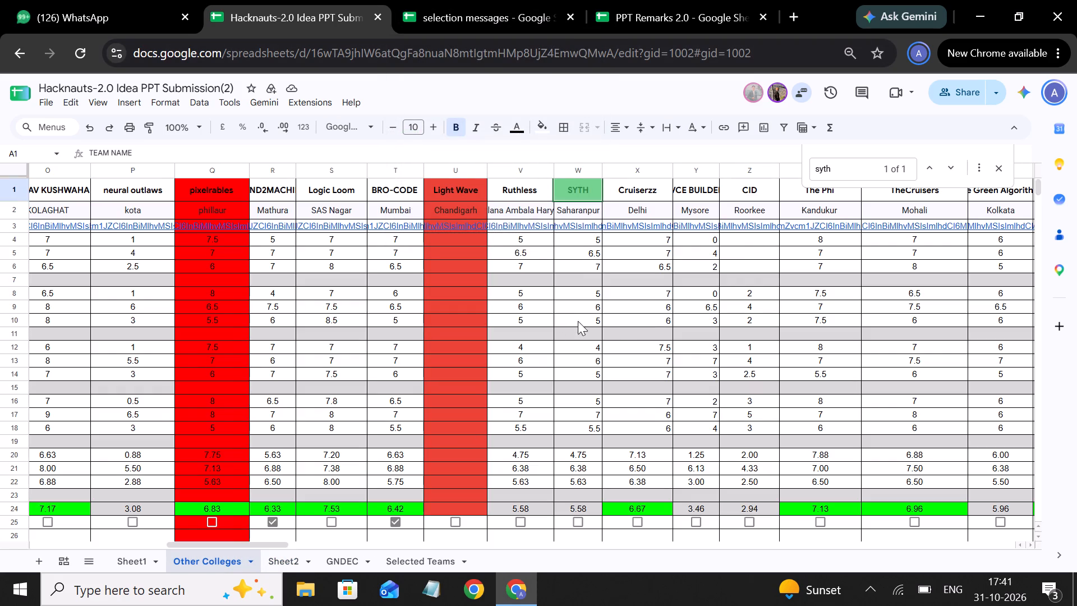
scroll(664, 316, "left", 2)
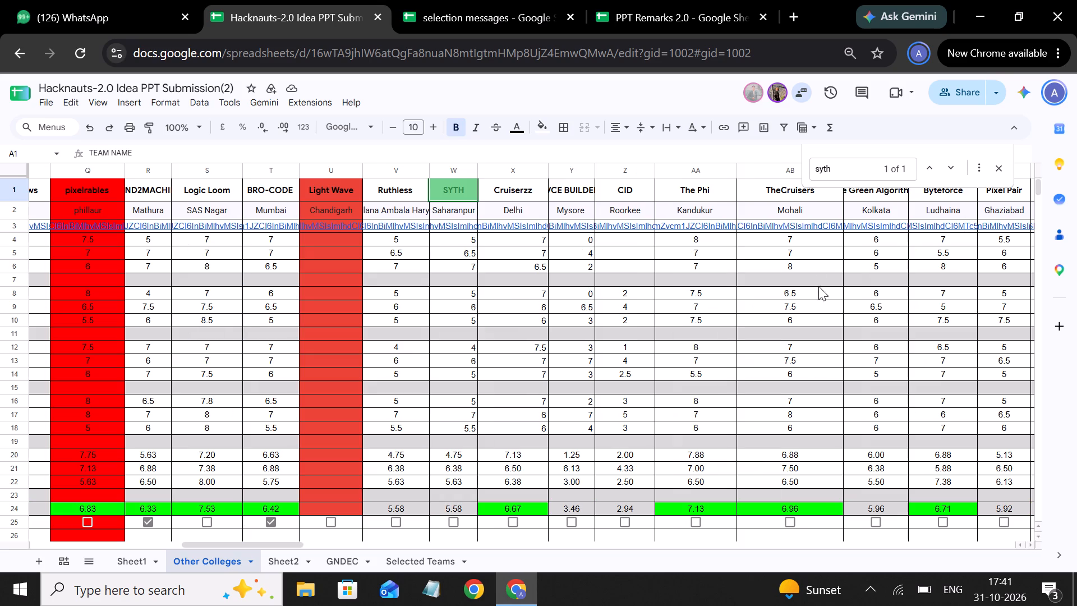
left_click_drag(864, 168, 809, 169)
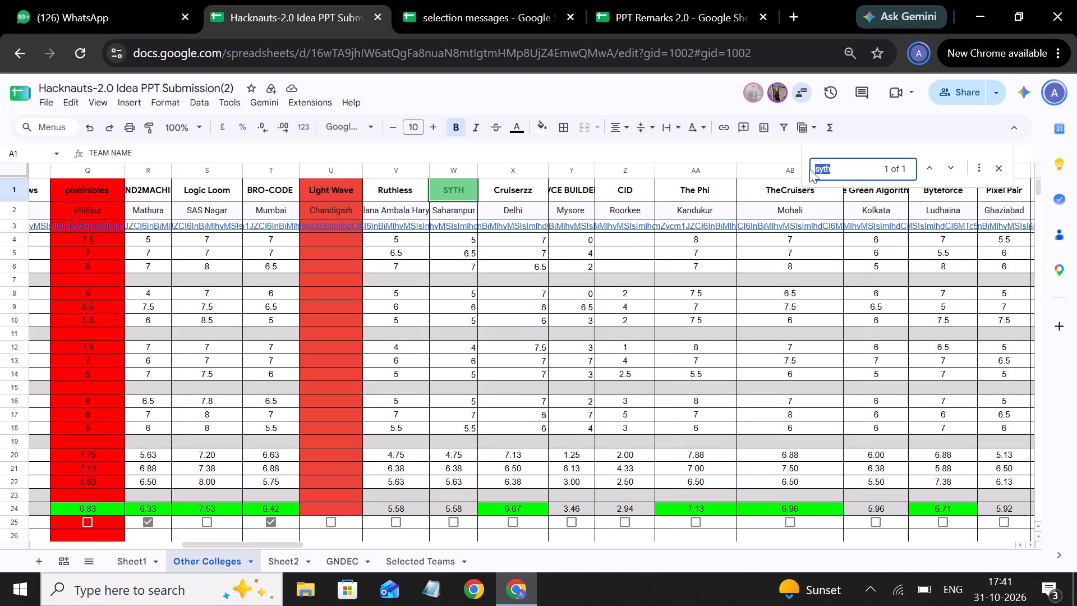
key("BackSpace")
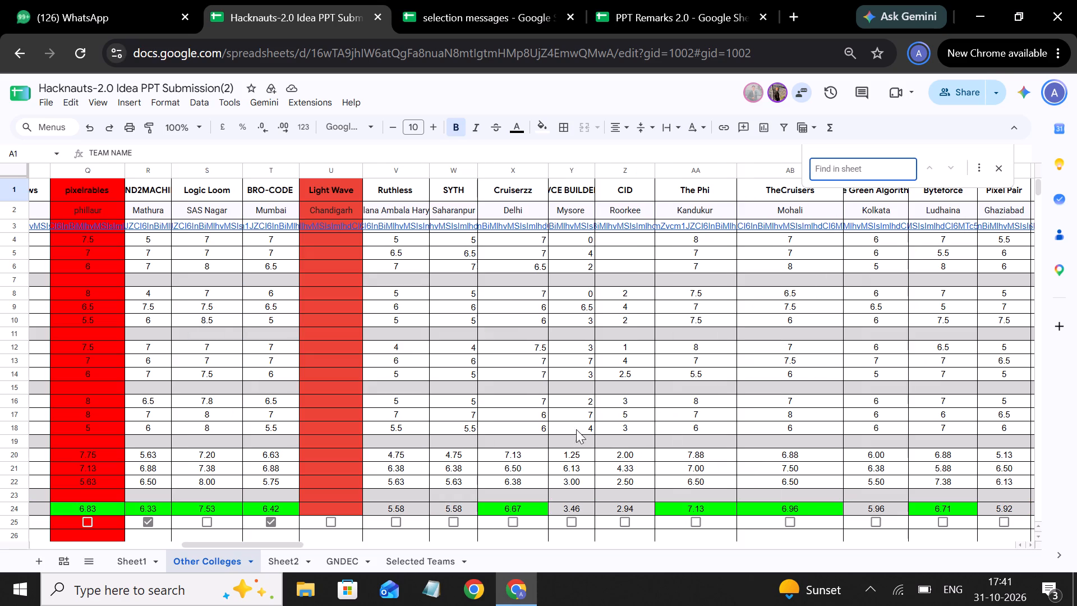
scroll(672, 481, "left", 1)
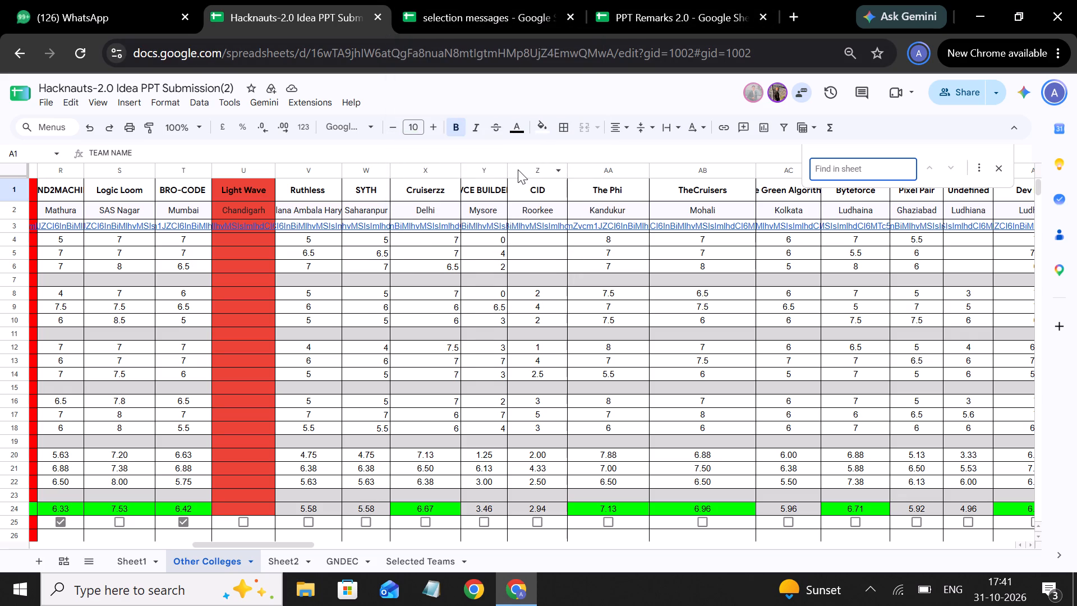
Mark MIND2MACHINE as messaged on the Selected Teams sheet.
left_click(449, 561)
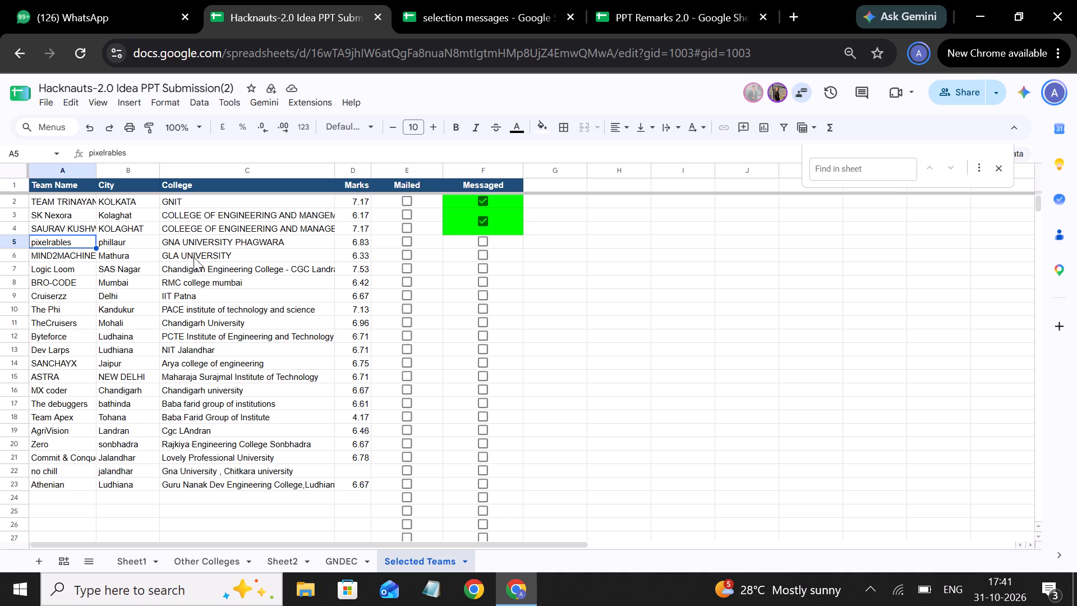
left_click(481, 255)
Set the fill of cell C5 in the mind2machine row of selection messages to white.
left_click(521, 3)
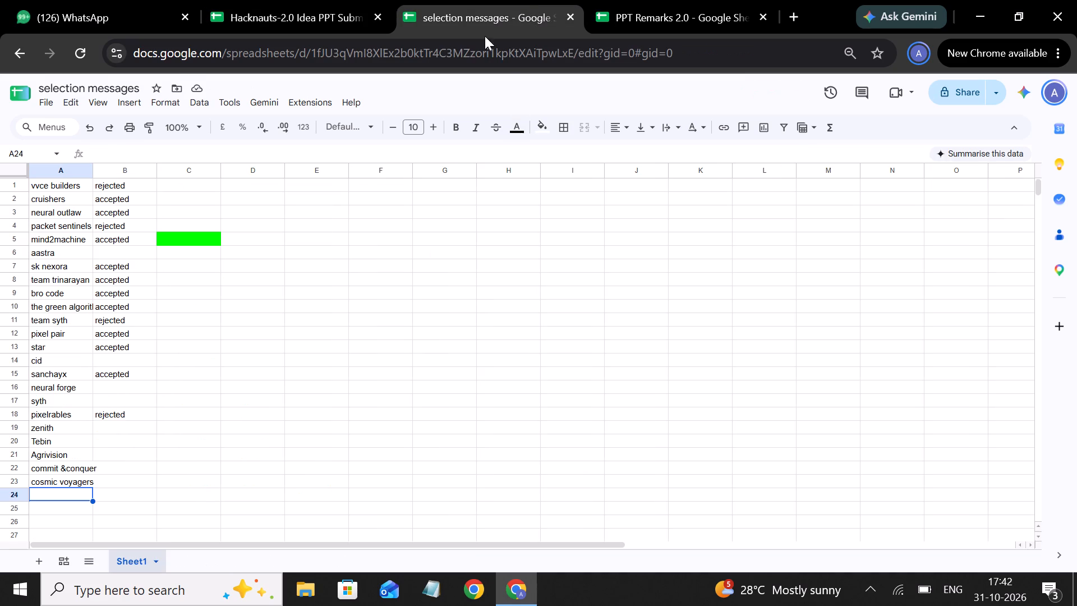
double_click(177, 237)
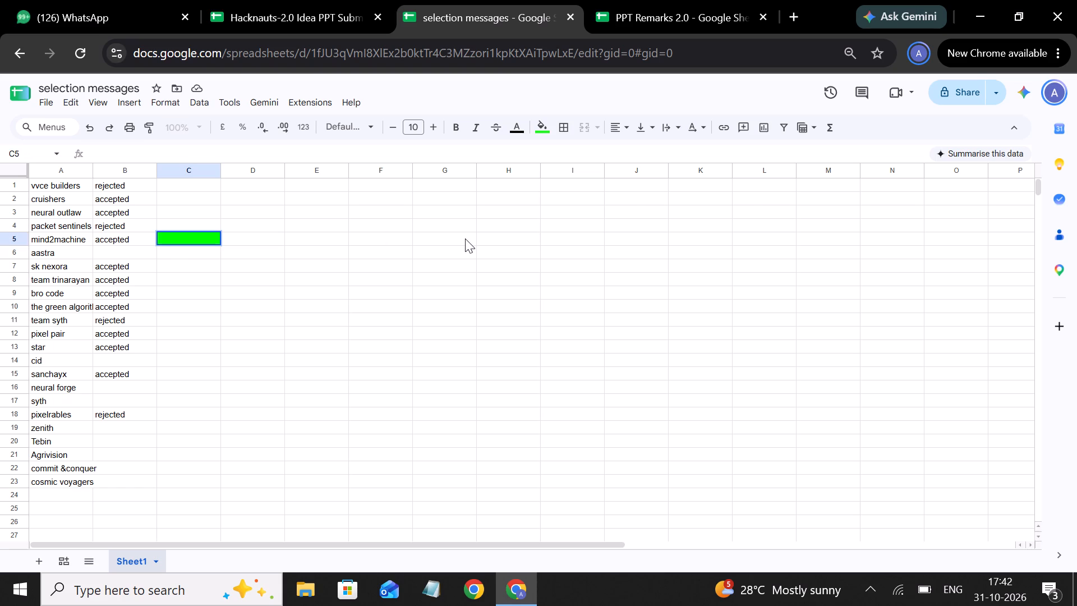
scroll(228, 323, "up", 1)
left_click(544, 126)
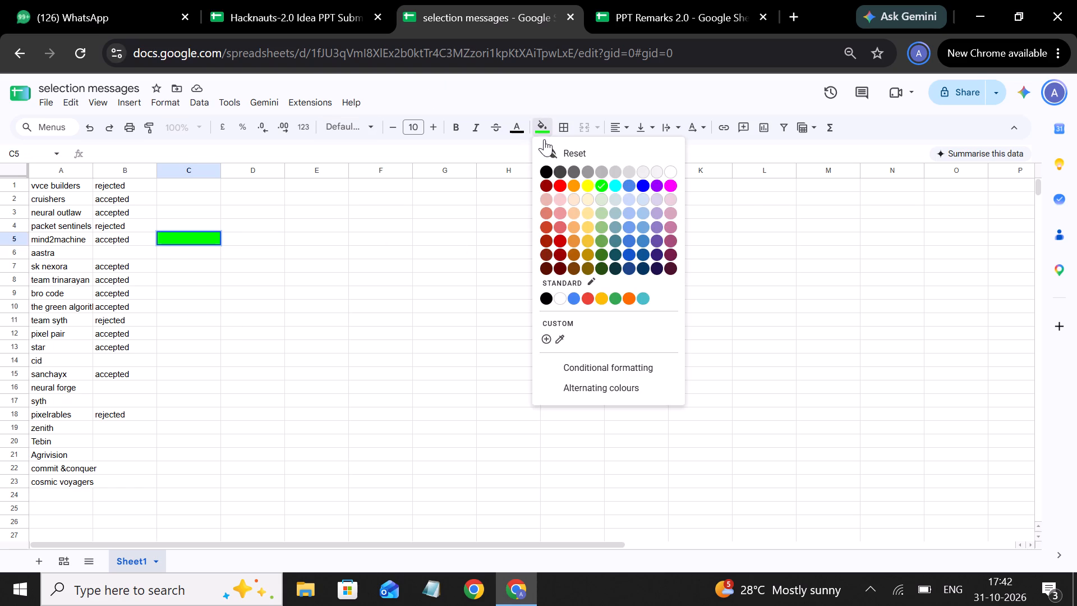
left_click(672, 173)
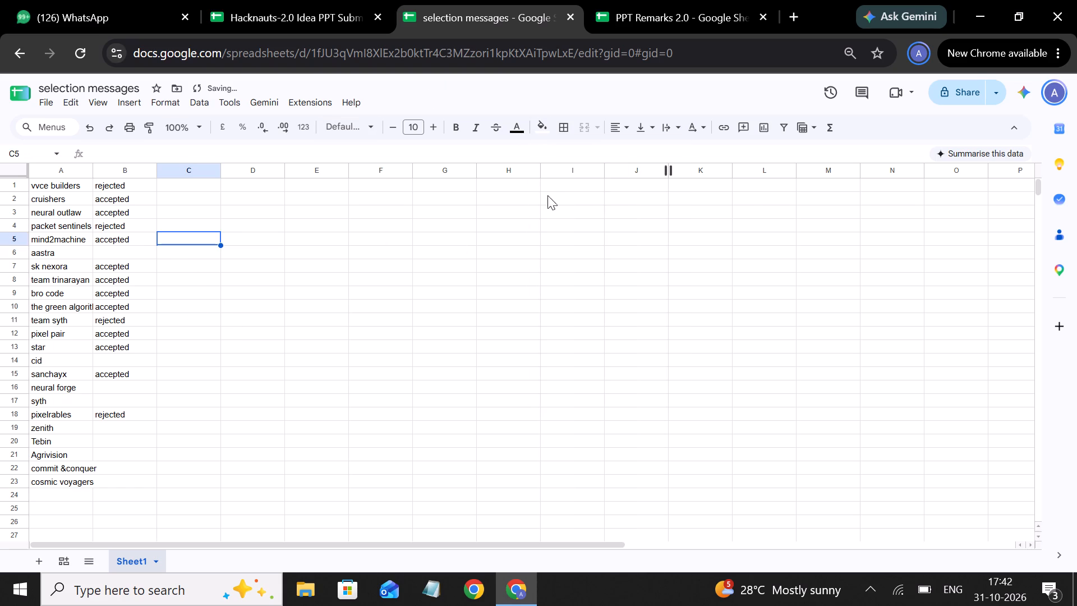
left_click(174, 203)
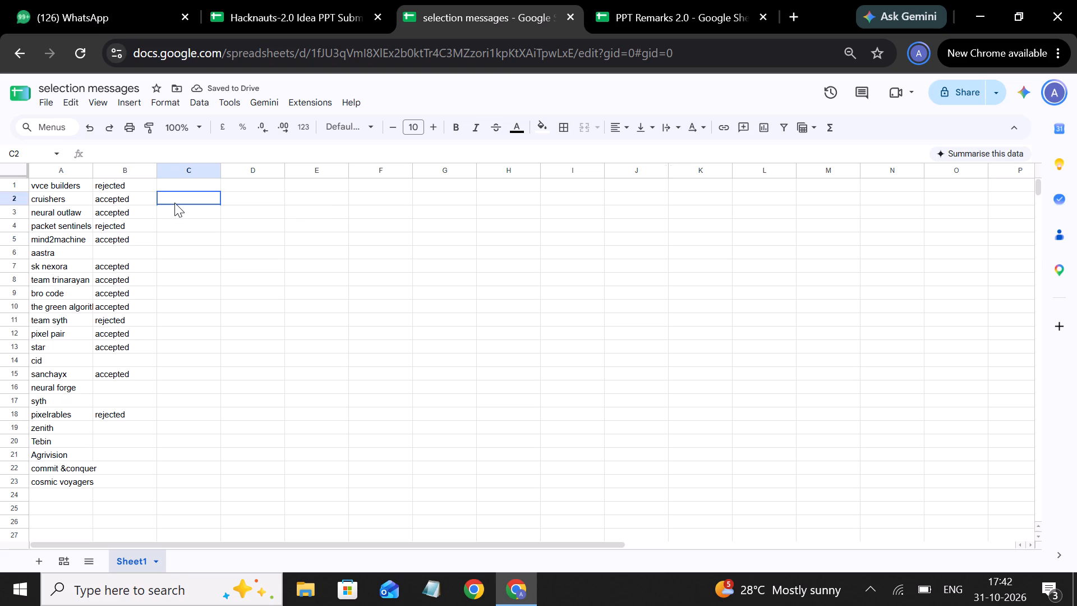
left_click(241, 212)
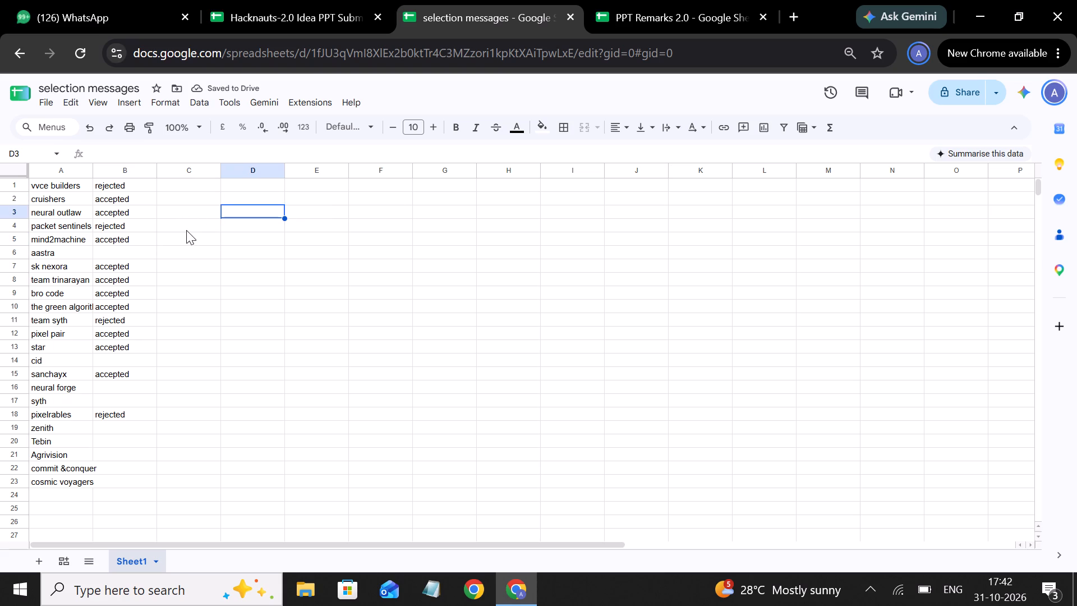
scroll(191, 336, "up", 1)
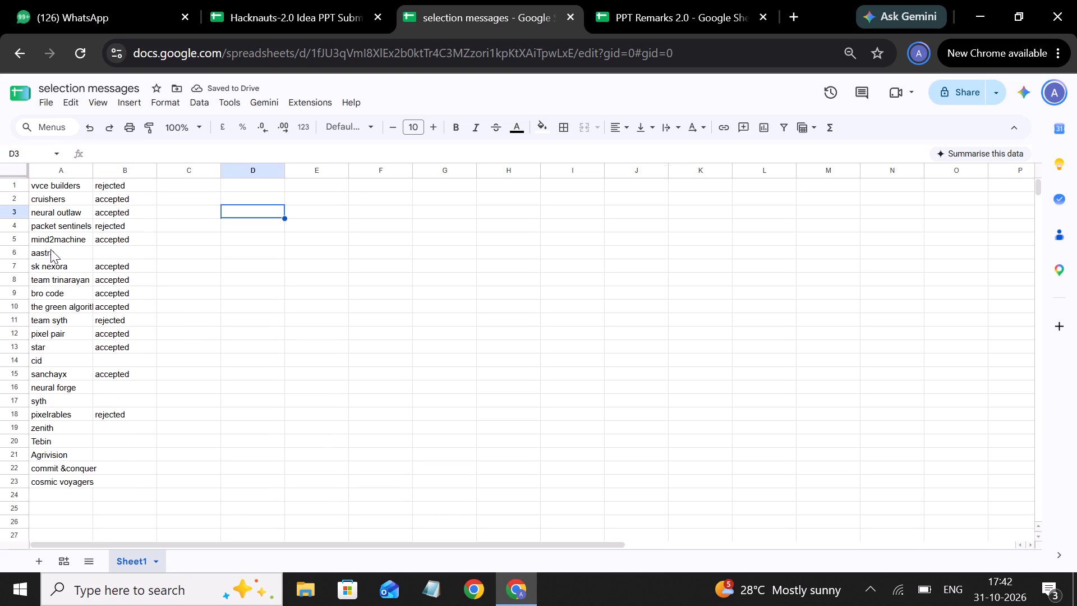
Compare the mind2machine entry in selection messages with the selected sheet of PPT Remarks 2.0, and return to Selected Teams.
left_click(49, 242)
right_click(49, 242)
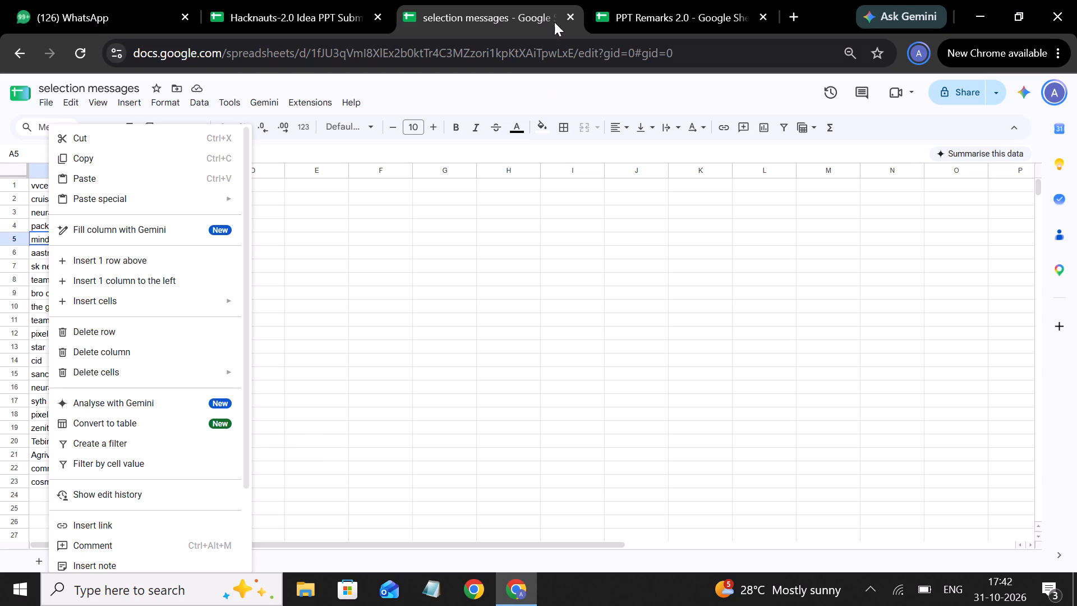
left_click(651, 0)
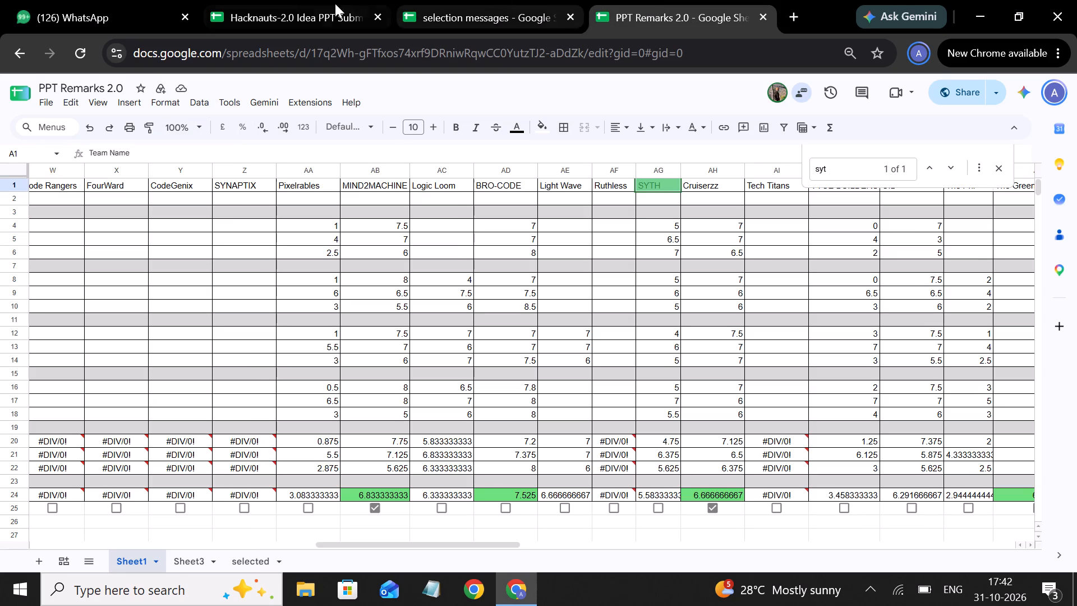
left_click(240, 566)
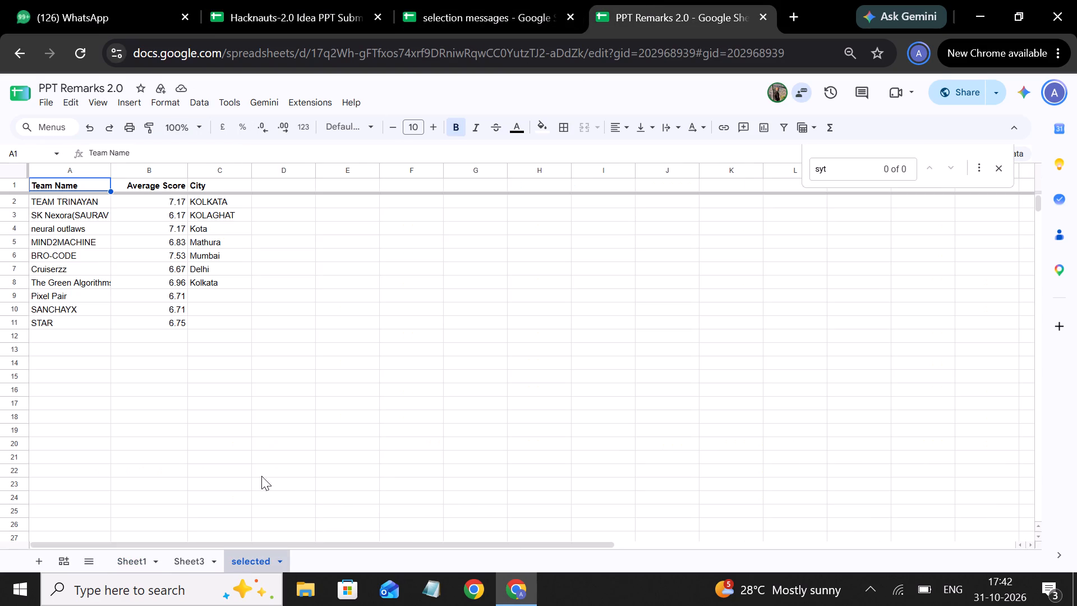
left_click(464, 0)
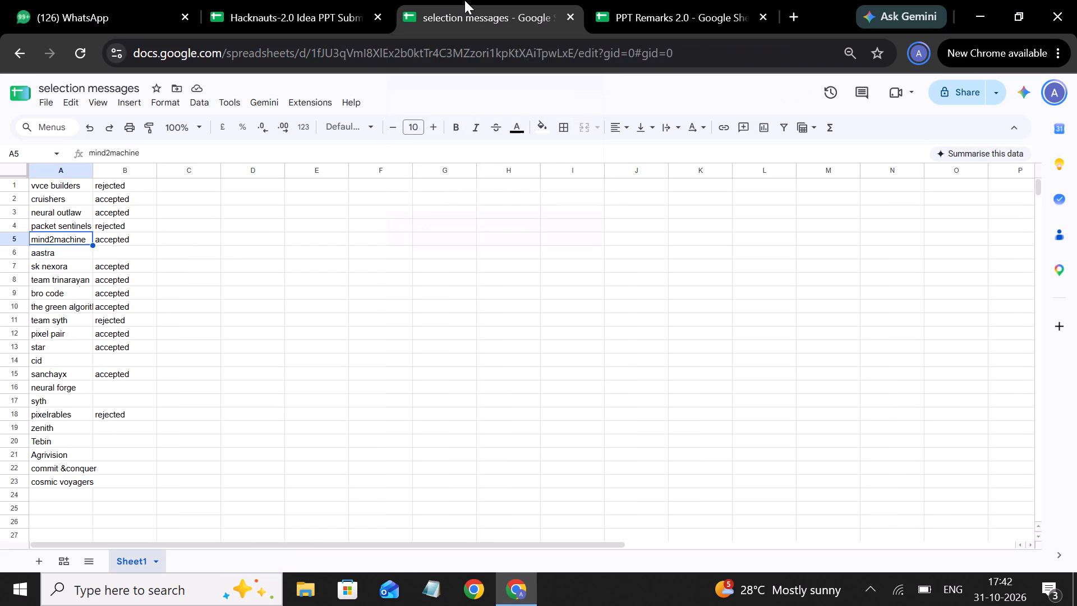
left_click(638, 0)
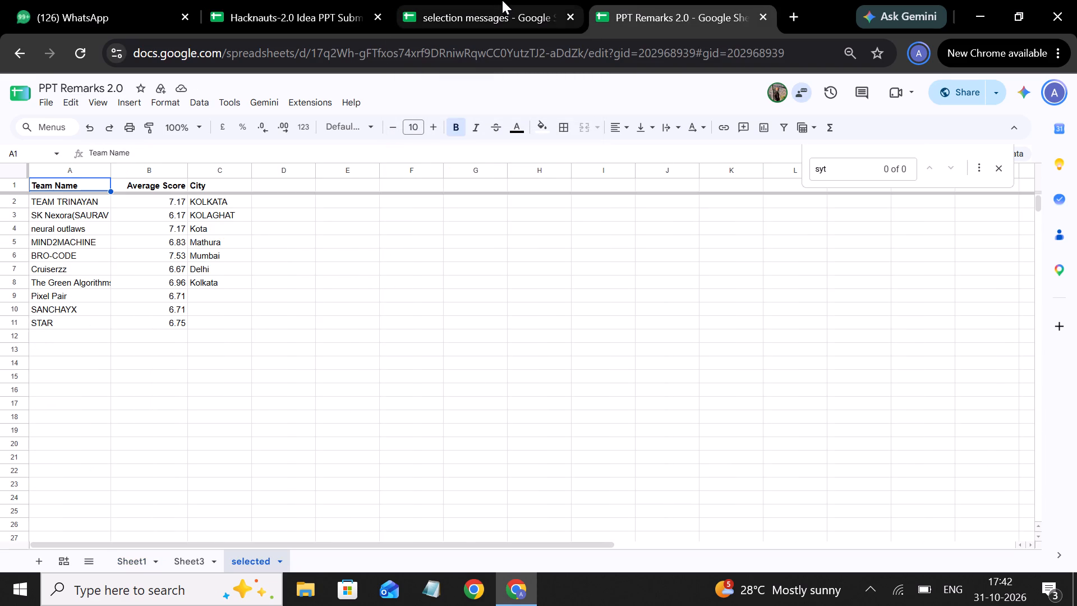
left_click(501, 0)
left_click(278, 0)
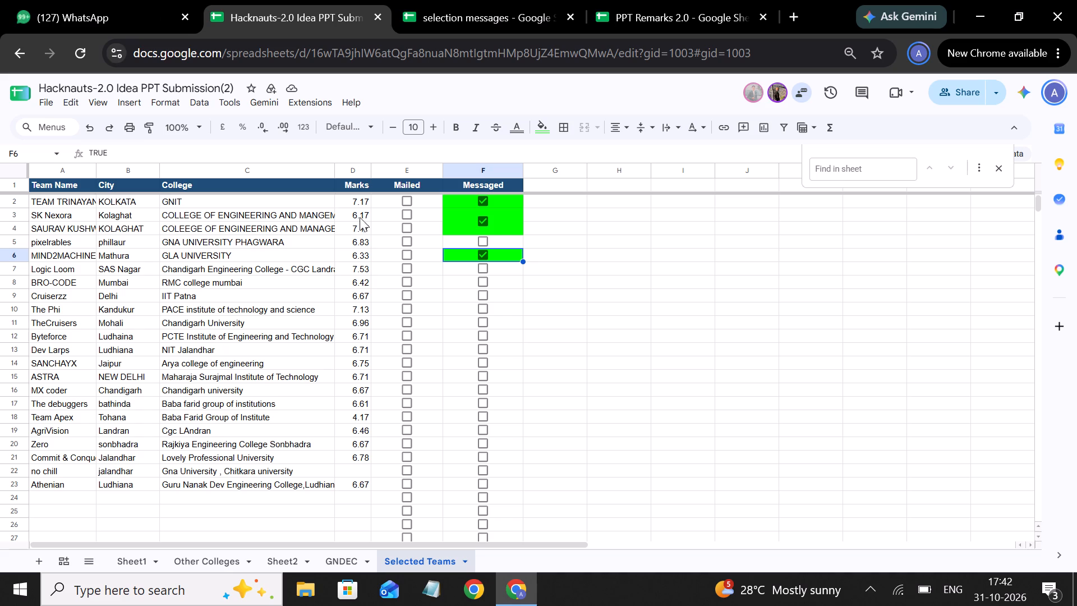
Add a new blank sheet to the selection messages spreadsheet.
left_click(494, 0)
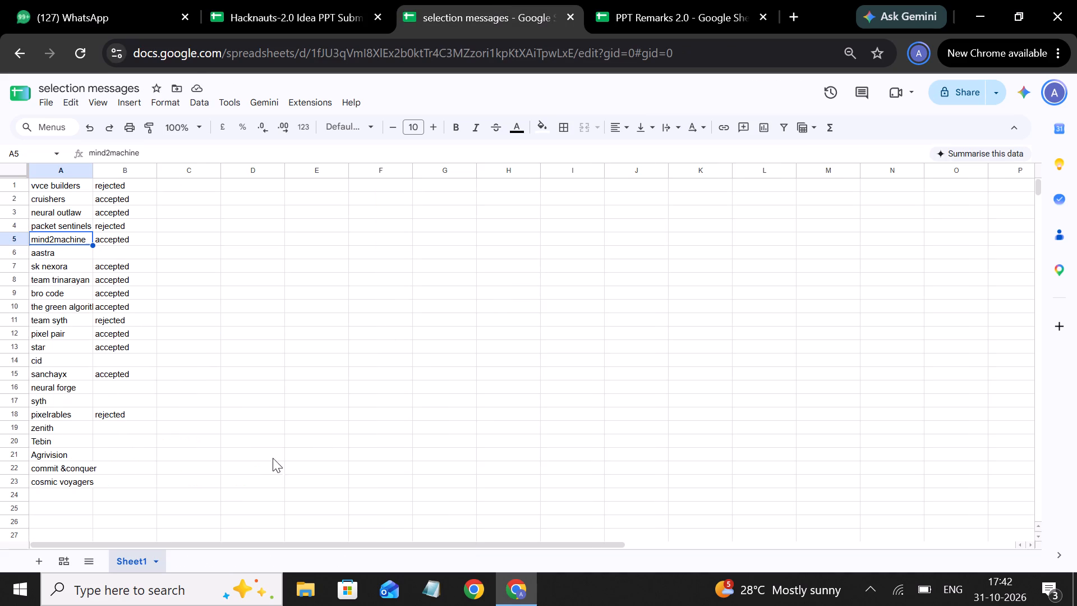
left_click(36, 563)
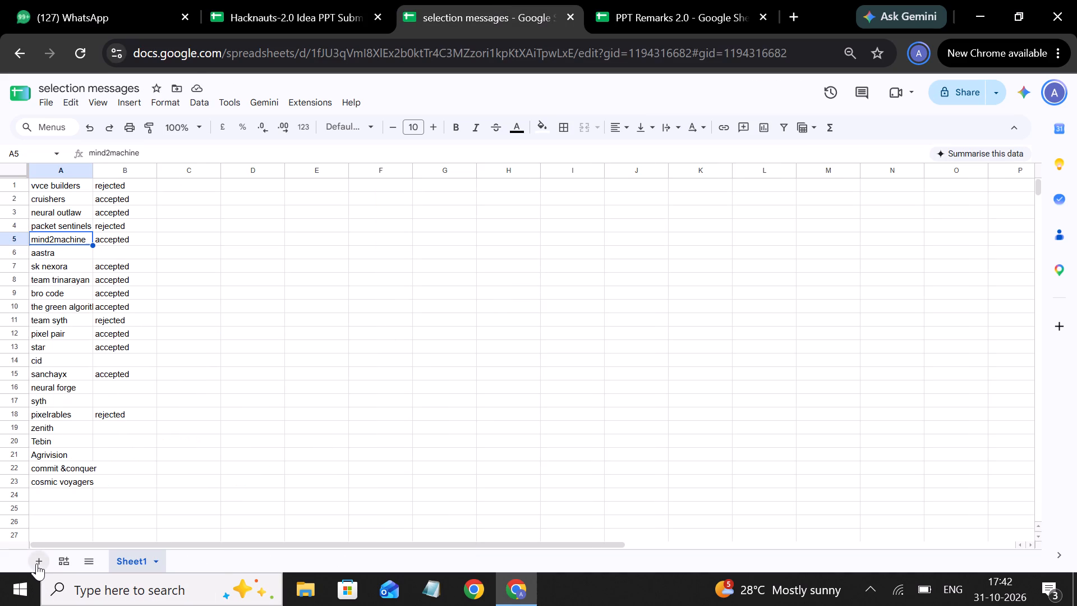
left_click(506, 3)
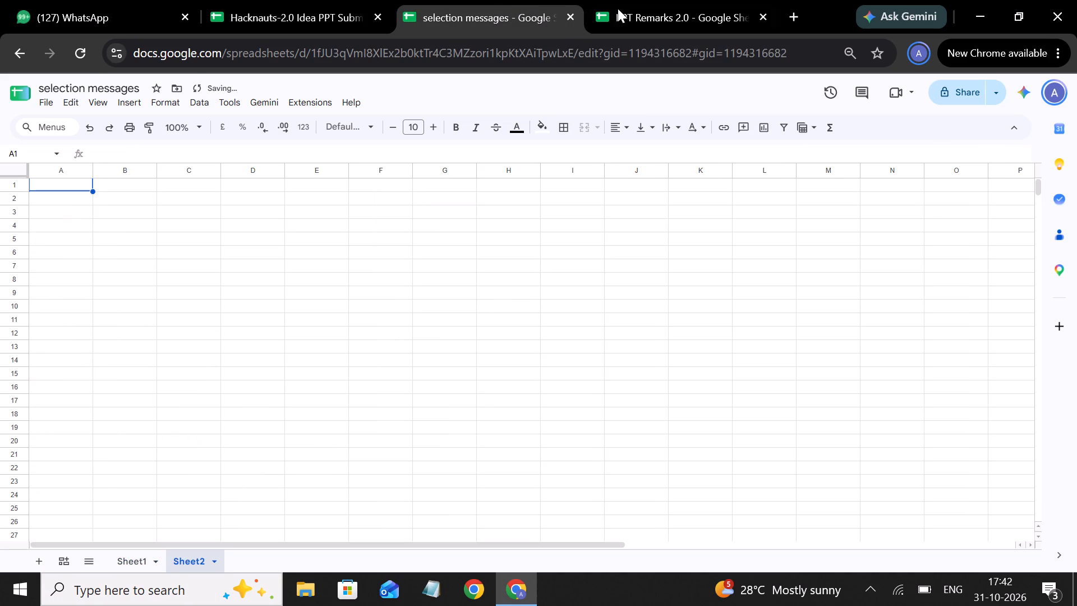
Copy team trinarayan from Sheet1 of selection messages into cell A1 of Sheet2, after checking Selected Teams and PPT Remarks 2.0.
left_click(623, 8)
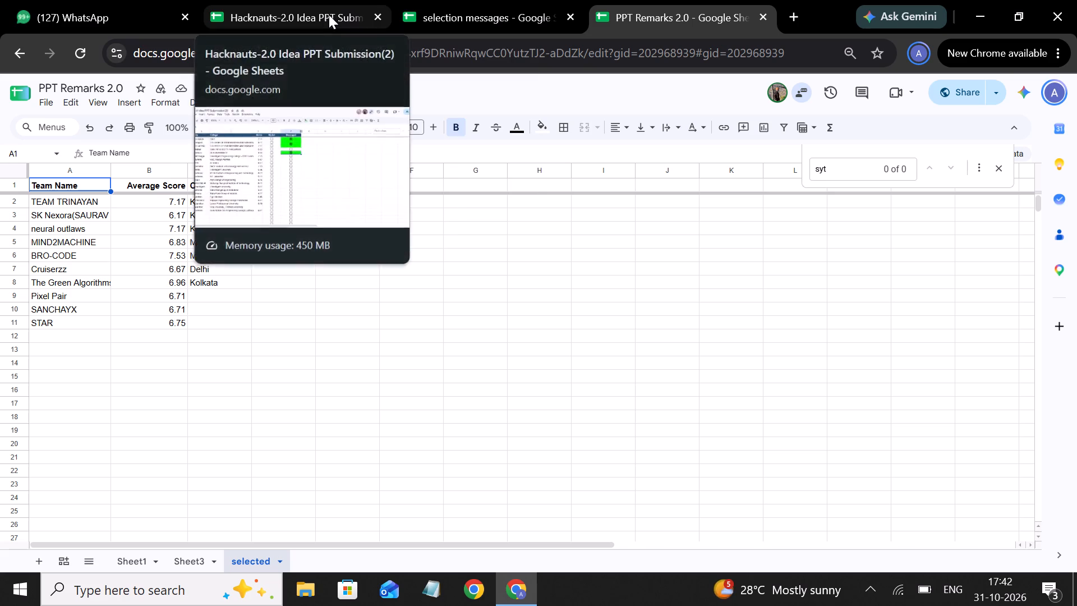
left_click(317, 6)
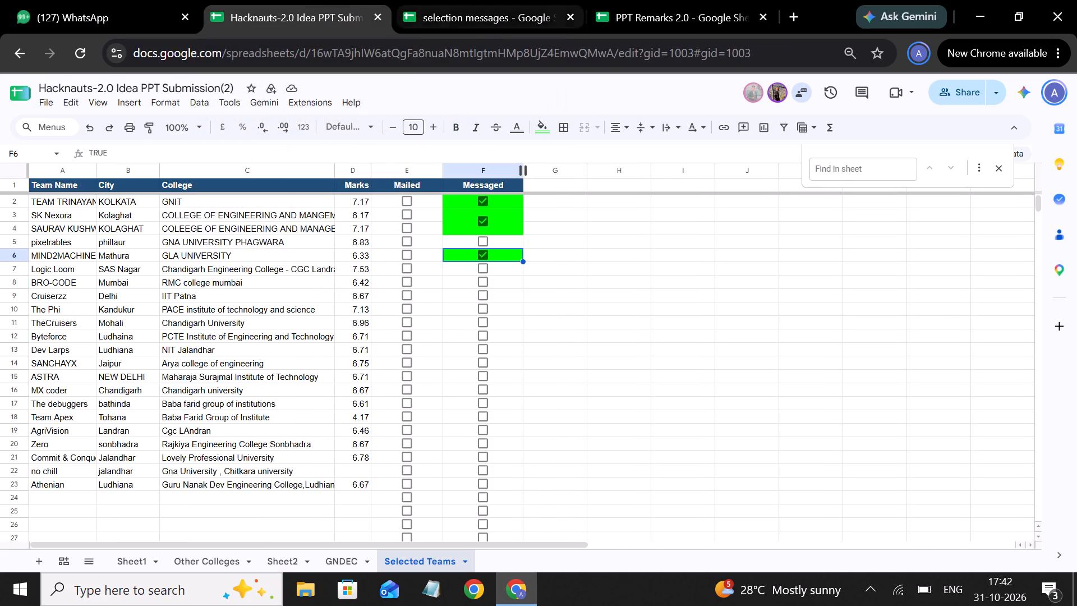
left_click(463, 22)
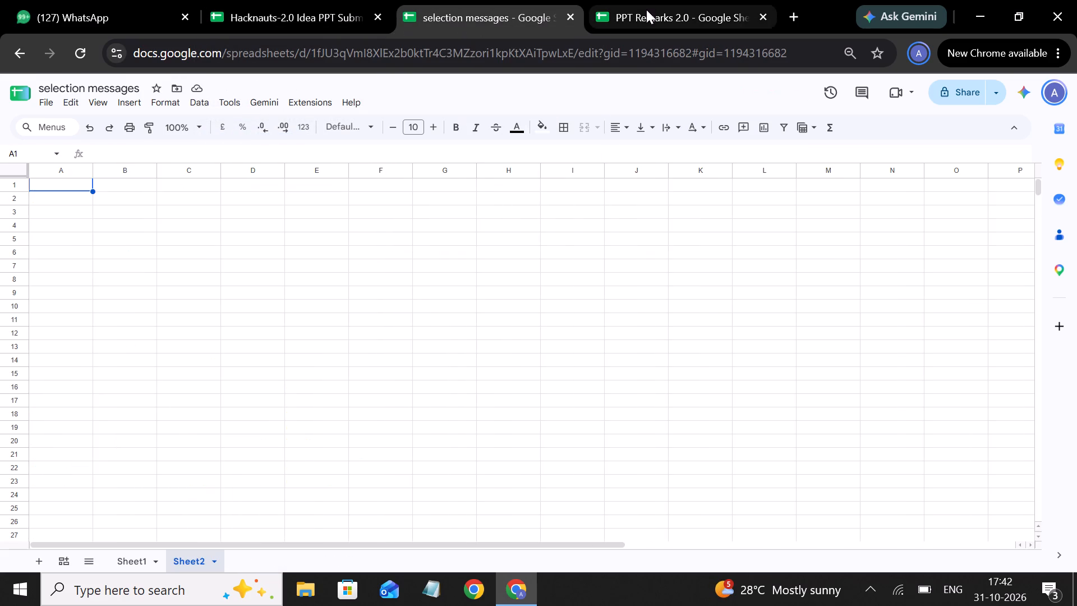
left_click(646, 8)
left_click(477, 18)
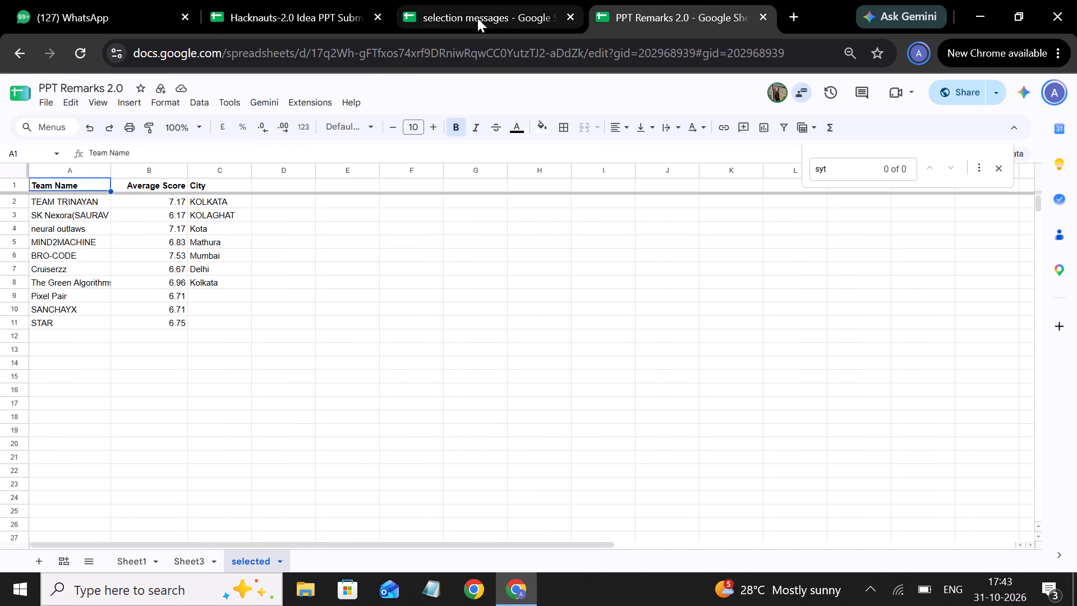
left_click(120, 568)
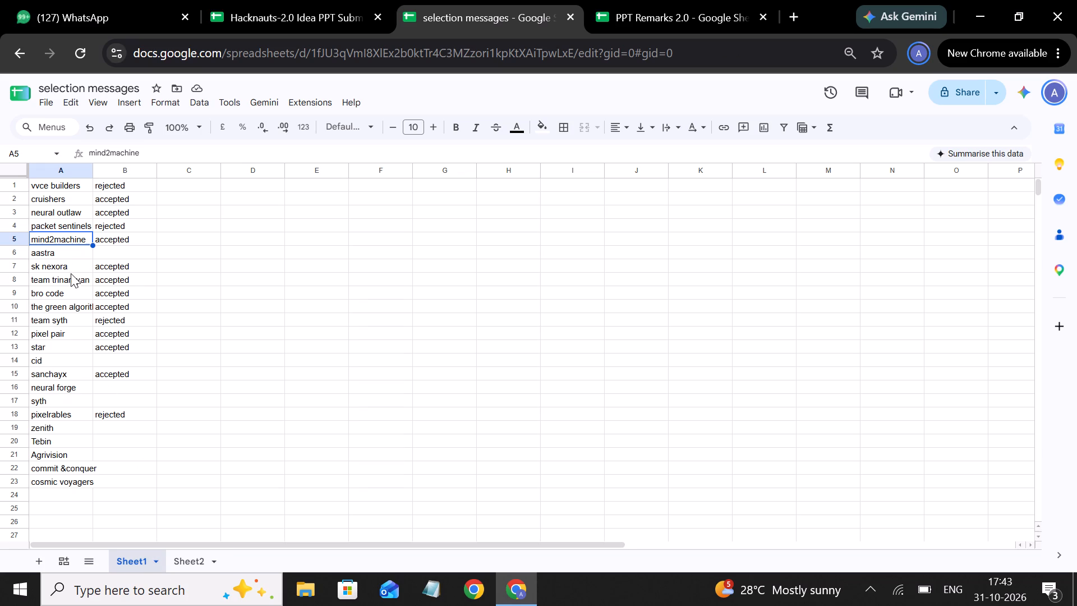
left_click(54, 281)
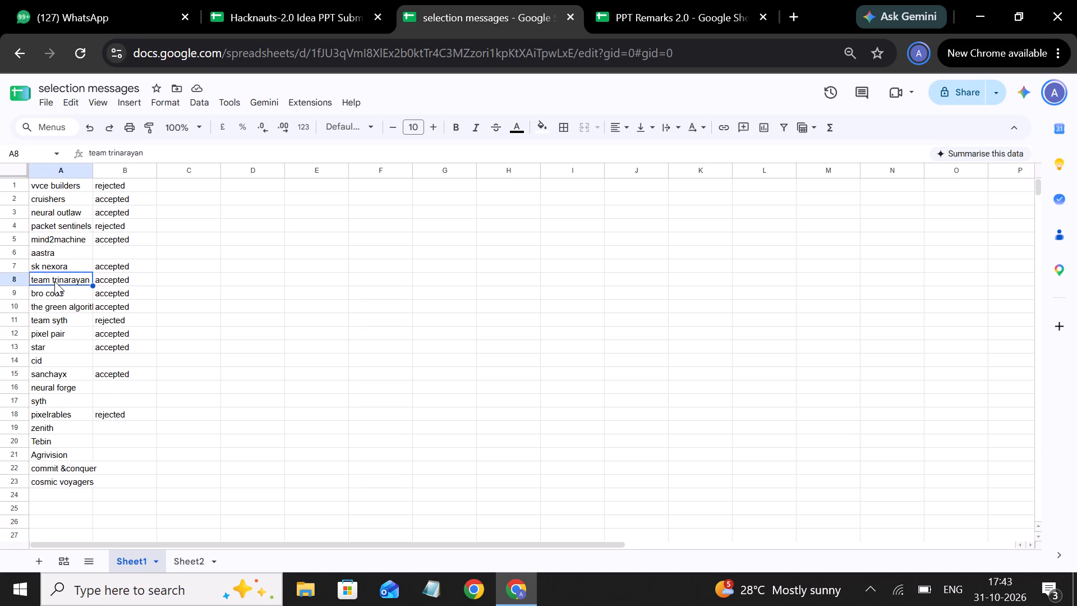
key("ctrl+c")
left_click(185, 551)
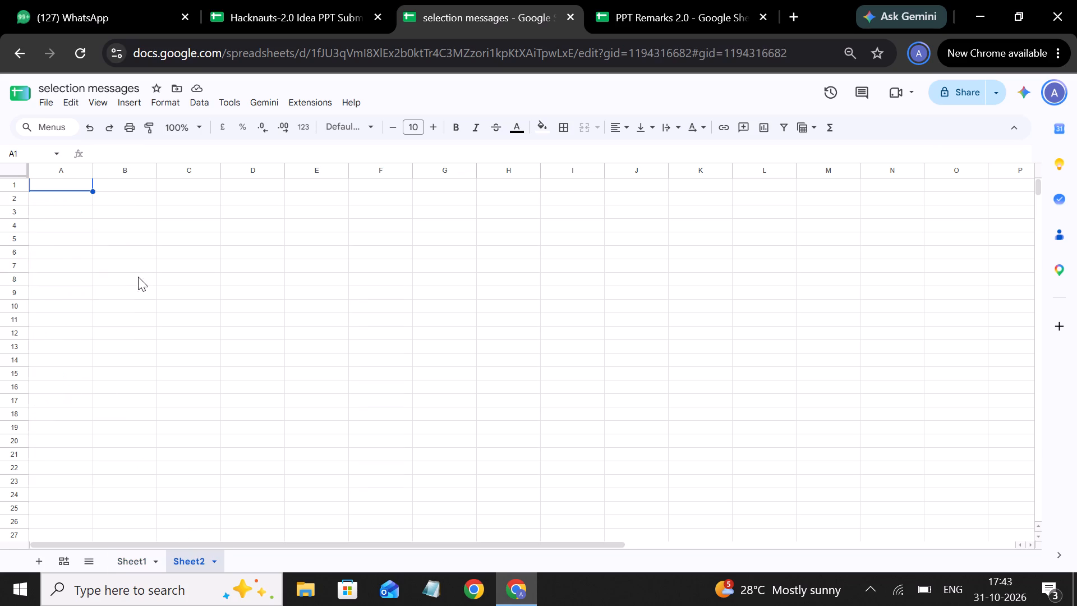
key("ctrl+v")
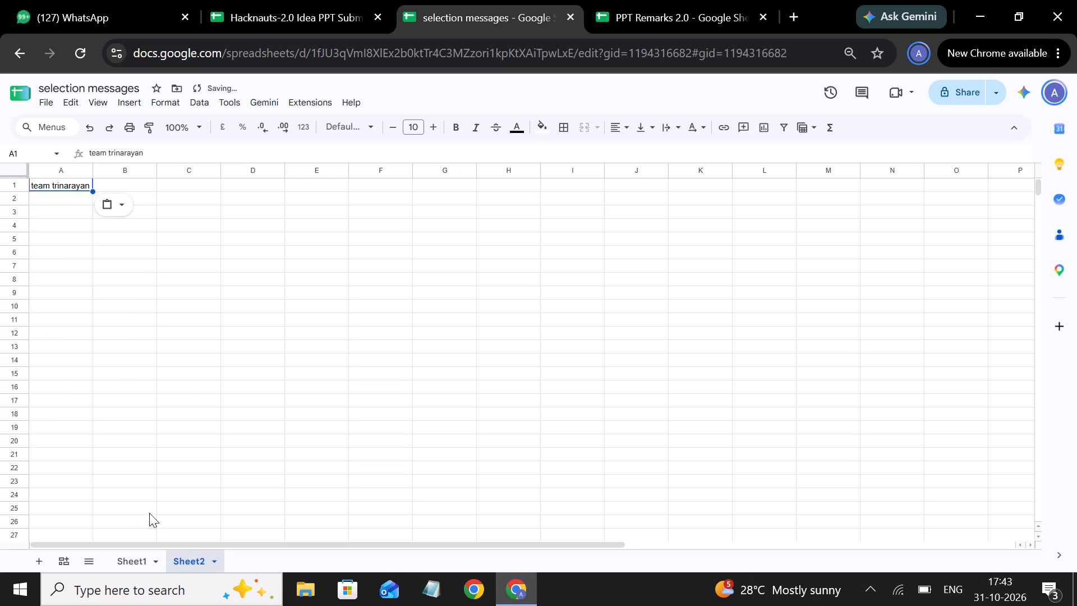
Copy sk nexora from Sheet1 of selection messages into cell A2 of Sheet2.
left_click(312, 1)
left_click(627, 4)
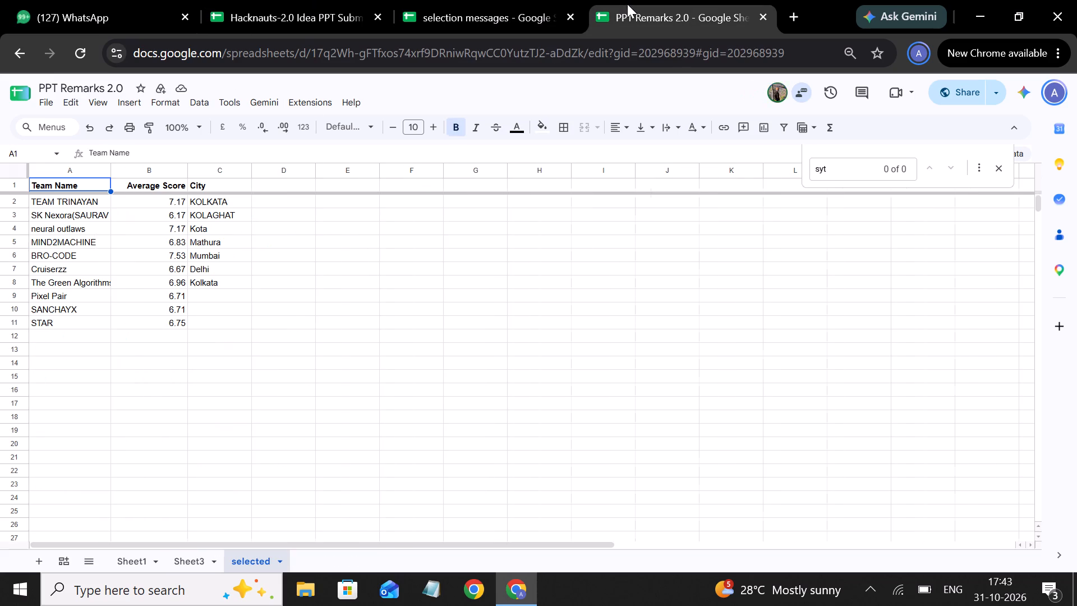
left_click(181, 564)
left_click(255, 559)
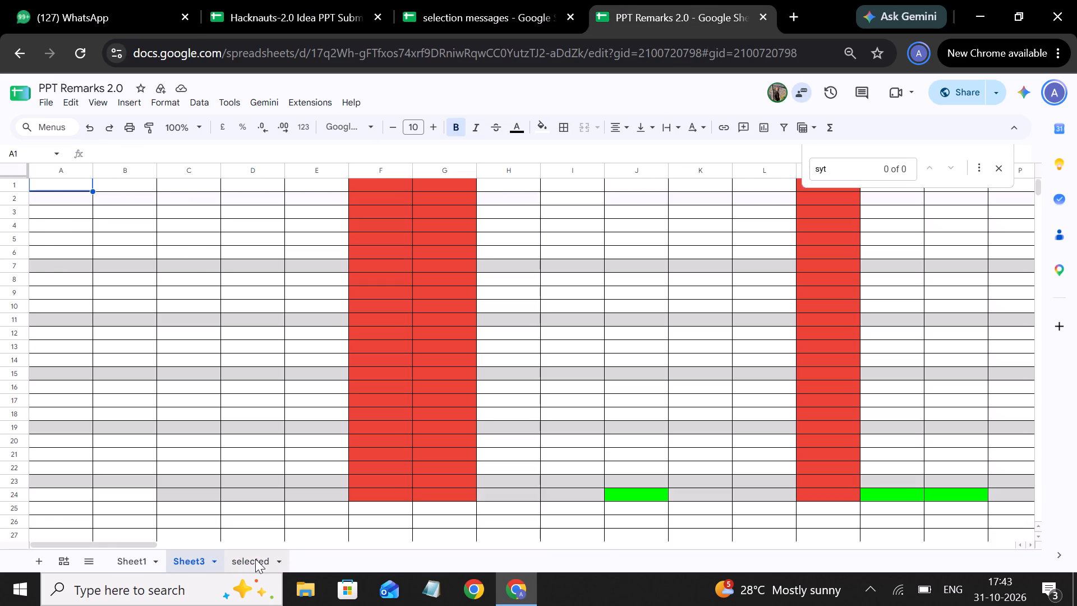
left_click(493, 5)
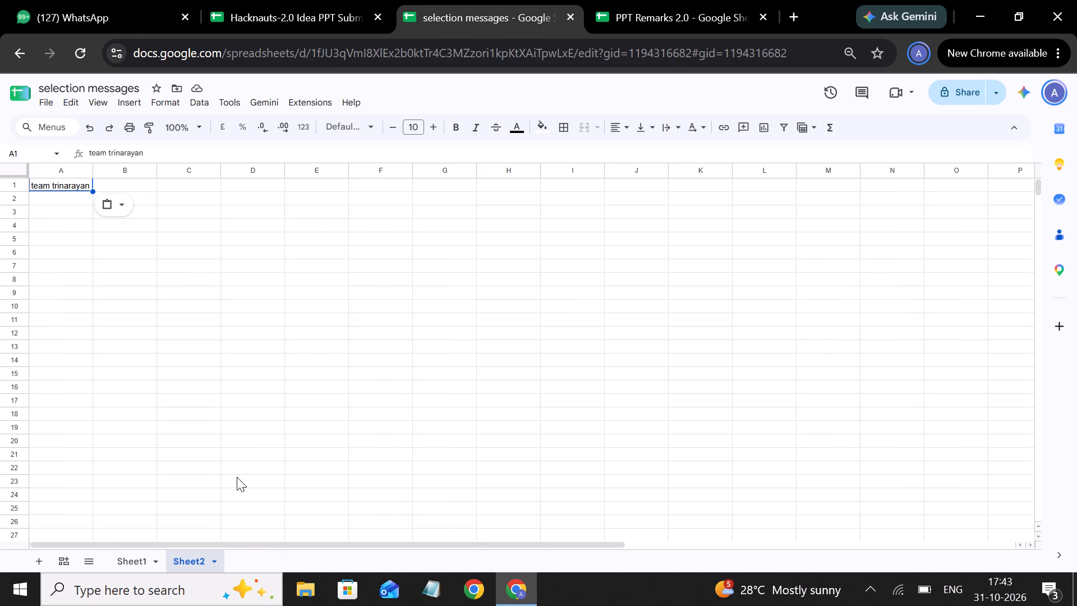
left_click(110, 559)
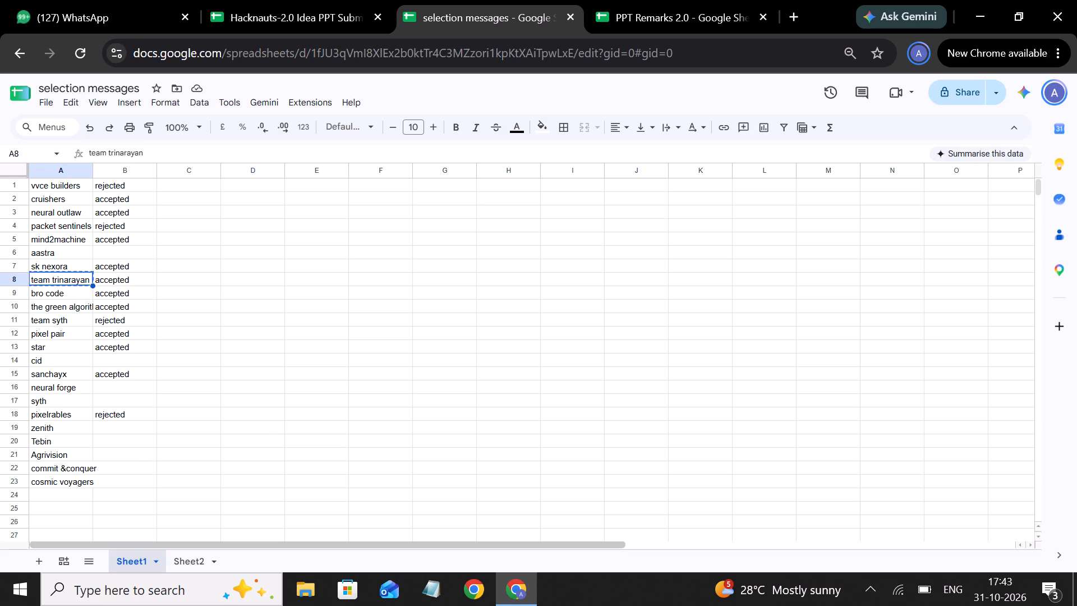
left_click(70, 273)
left_click(73, 265)
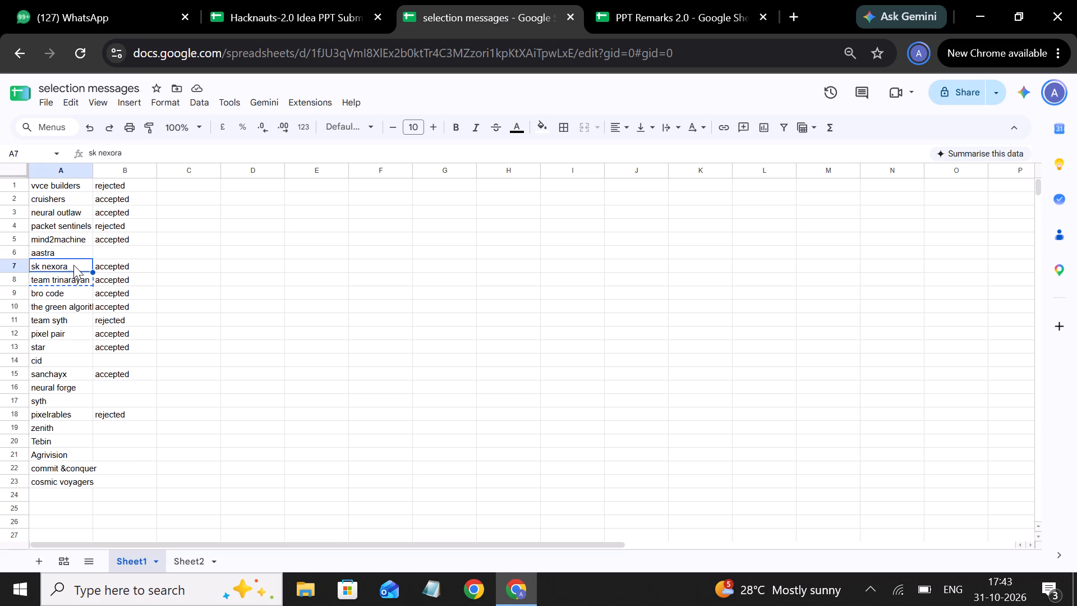
key("ctrl+c")
left_click(174, 563)
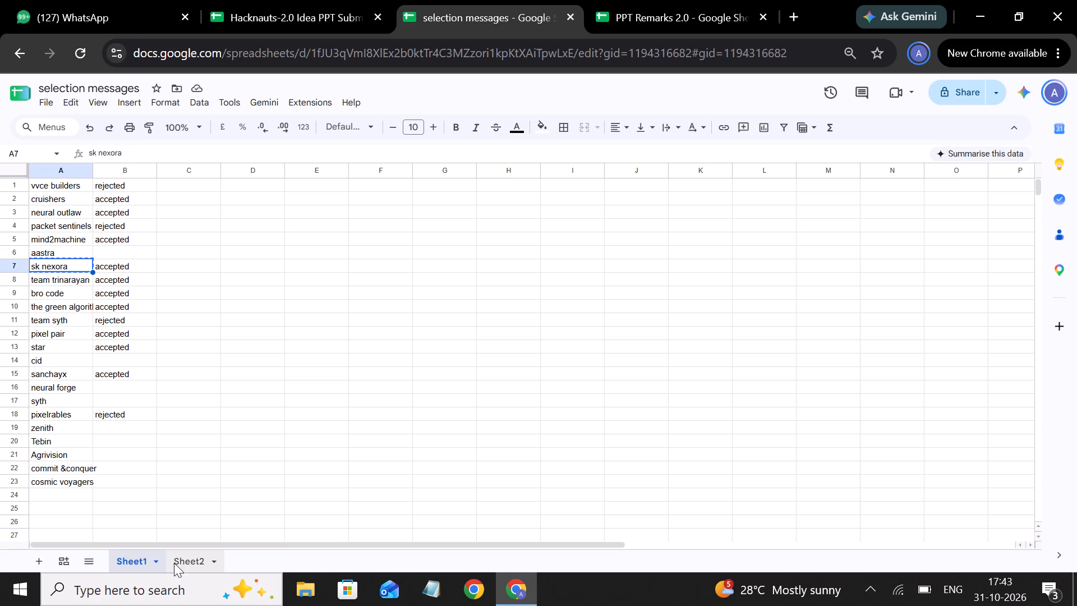
left_click(68, 195)
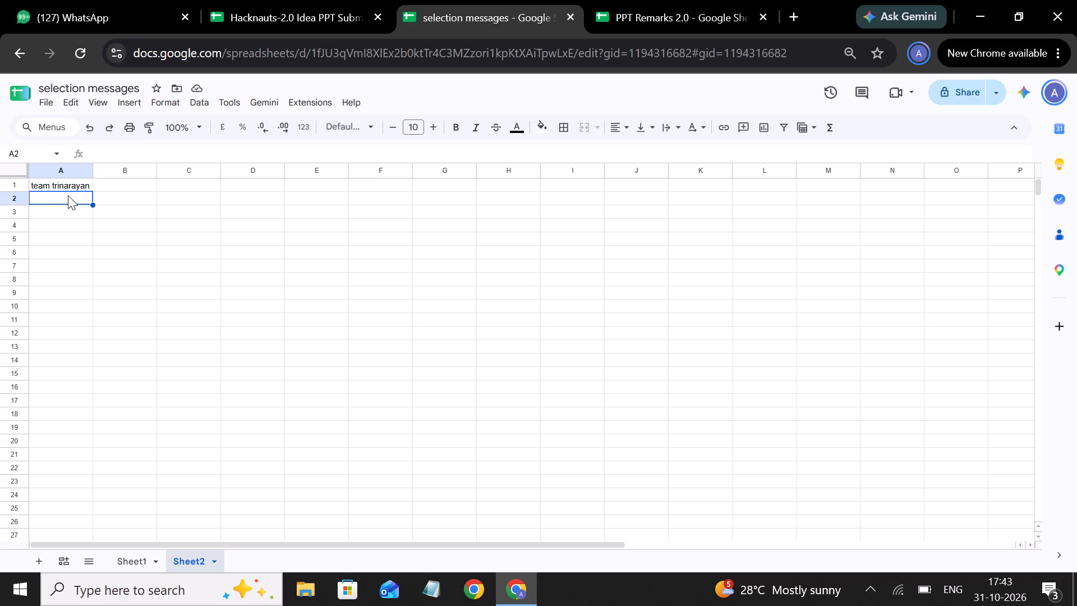
key("ctrl+v")
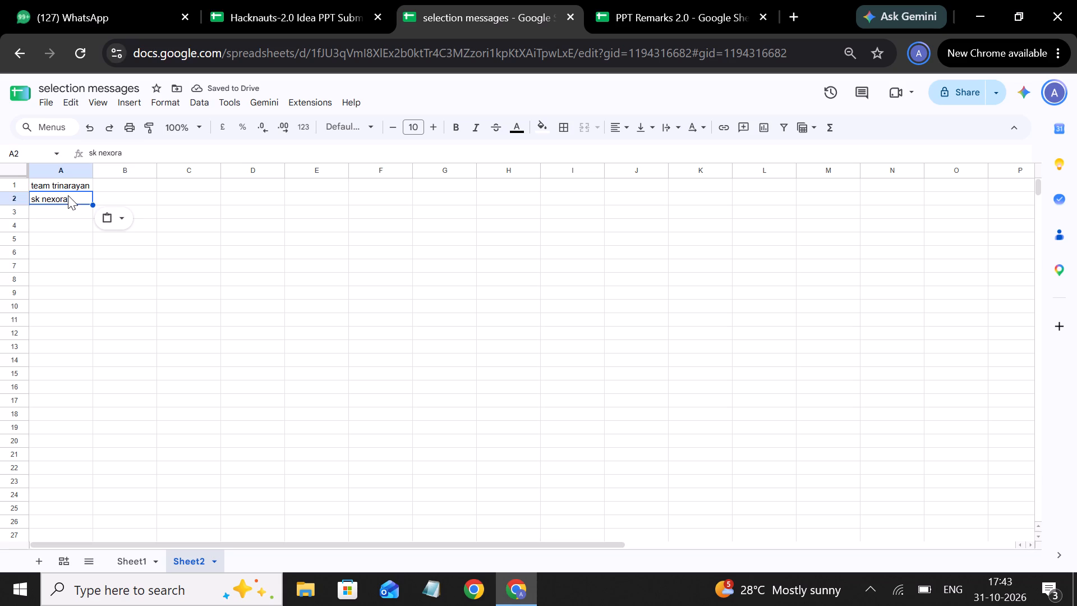
Copy MIND2MACHINE from the selected sheet of PPT Remarks 2.0 into cell A3 of Sheet2 in selection messages.
left_click(337, 0)
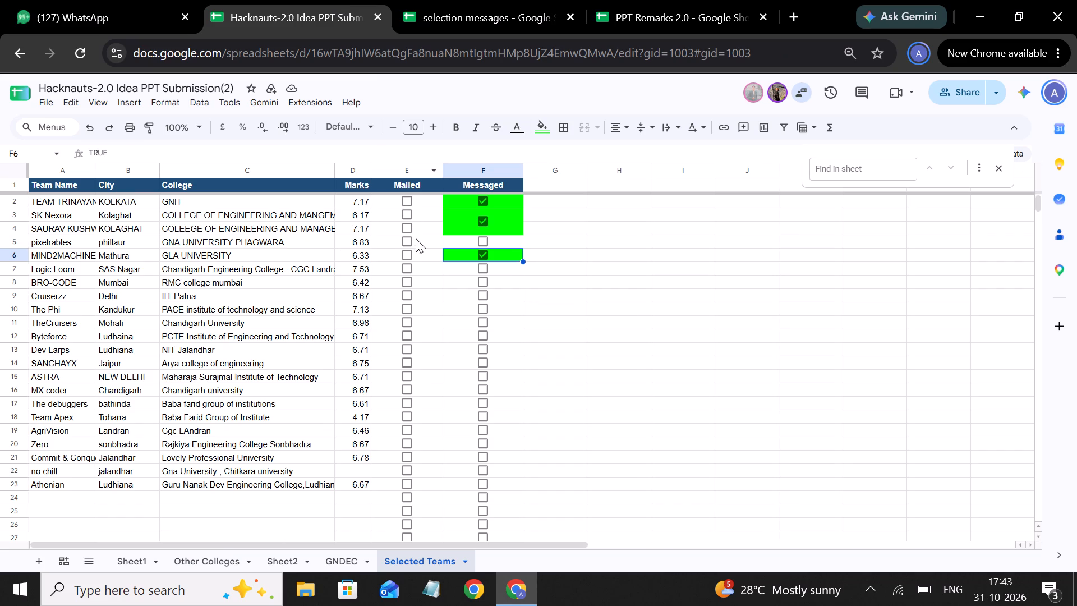
left_click(674, 0)
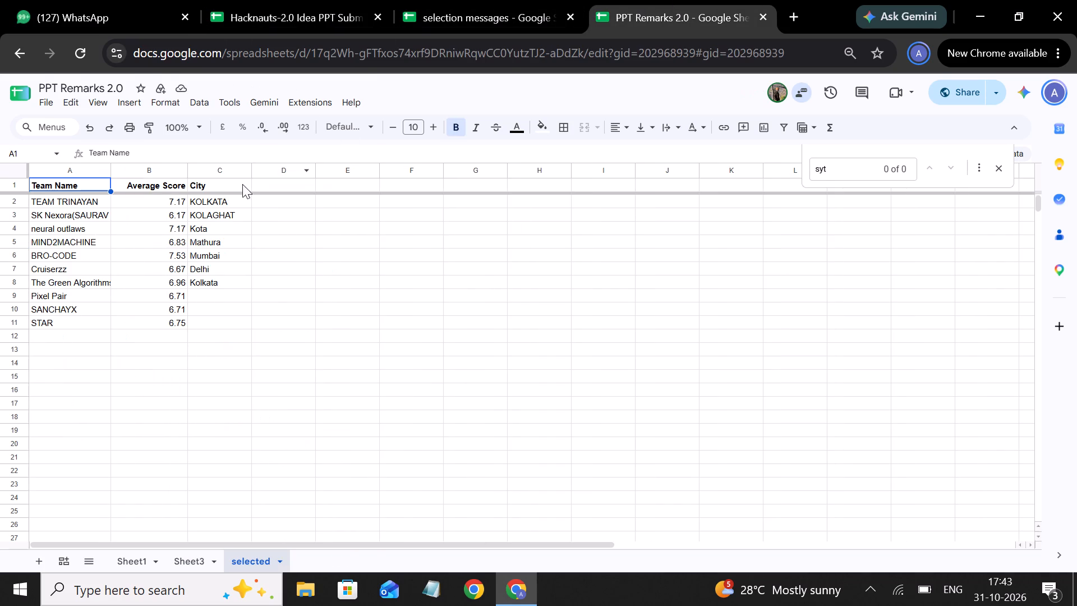
left_click(80, 240)
key("ctrl+c")
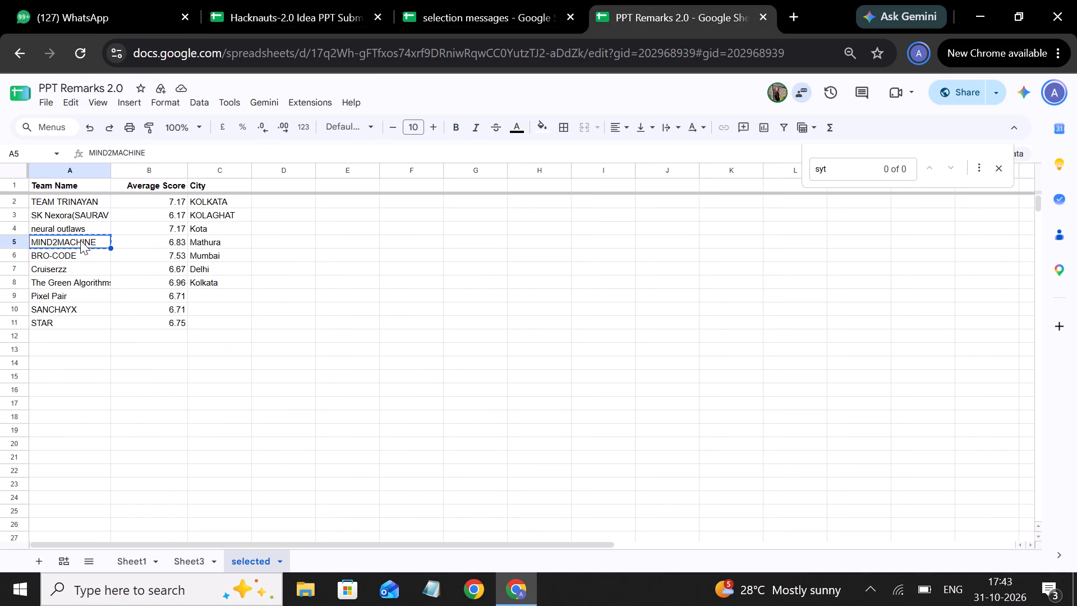
left_click(489, 9)
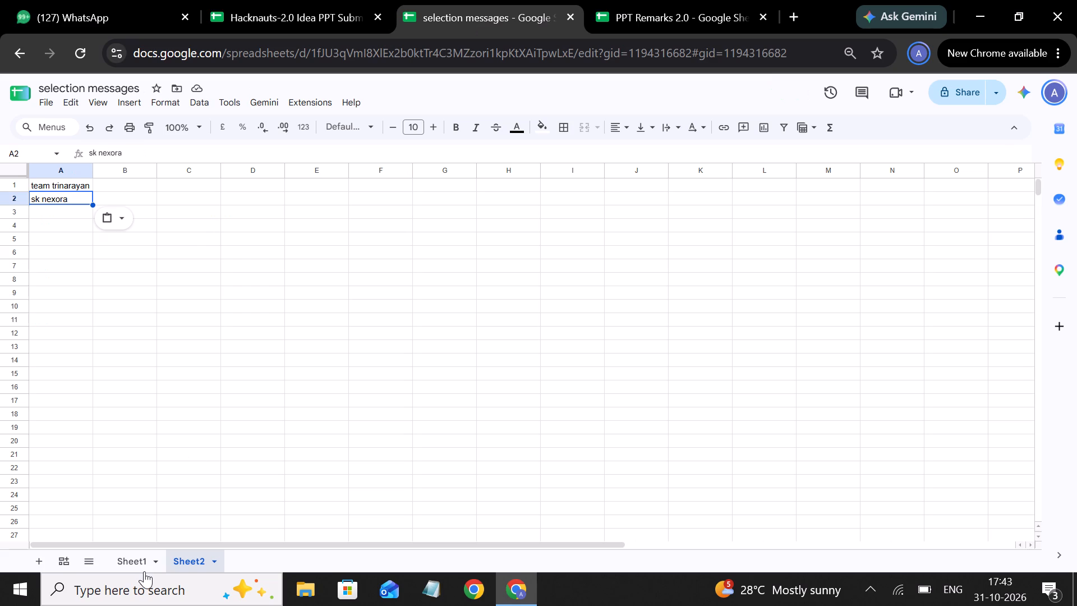
left_click(135, 558)
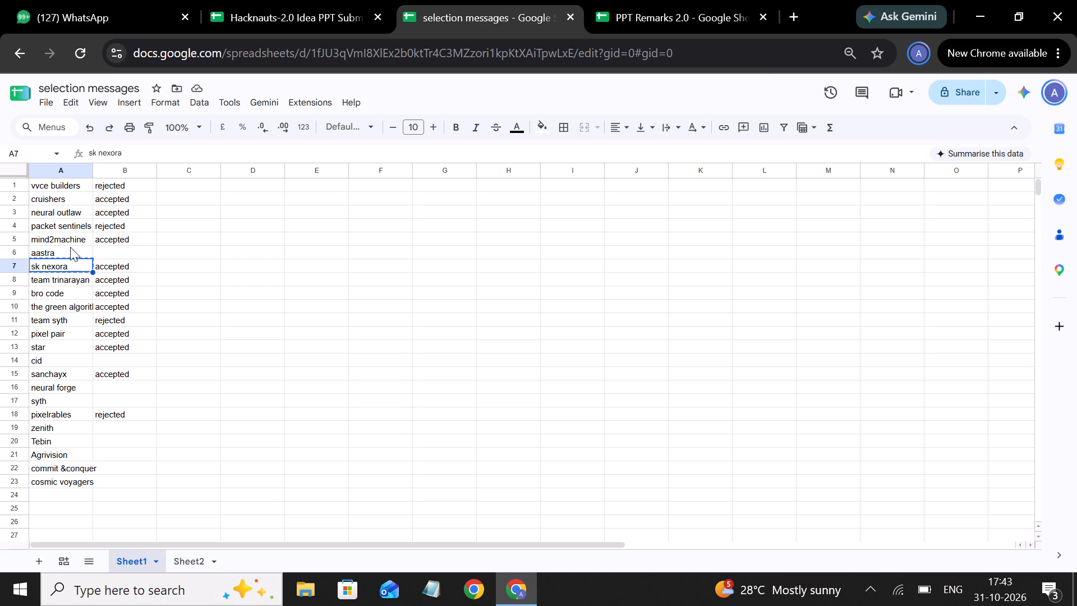
left_click(191, 555)
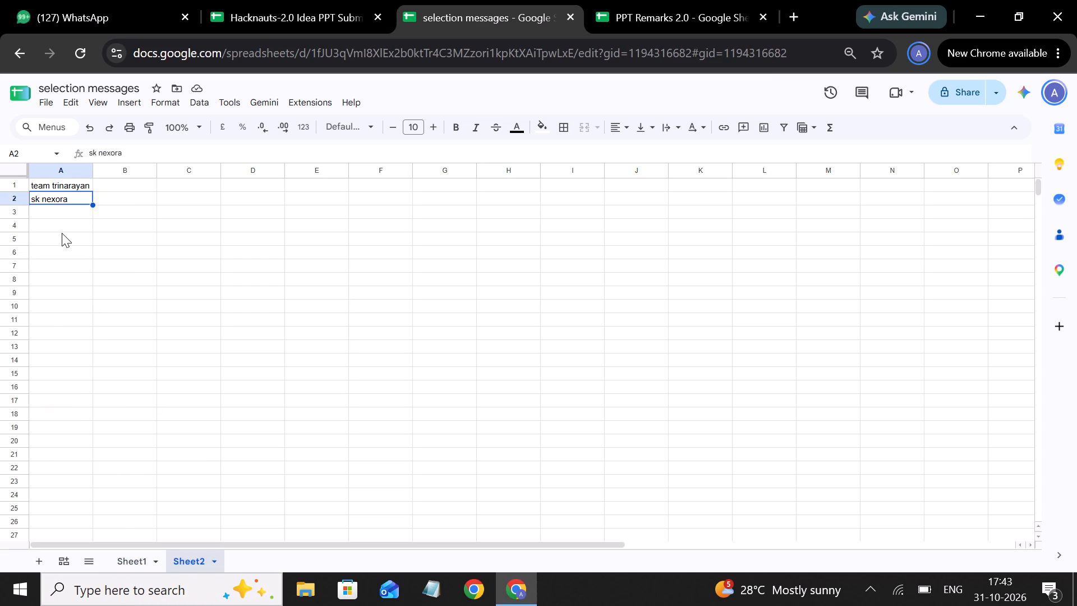
left_click(63, 213)
key("ctrl+v")
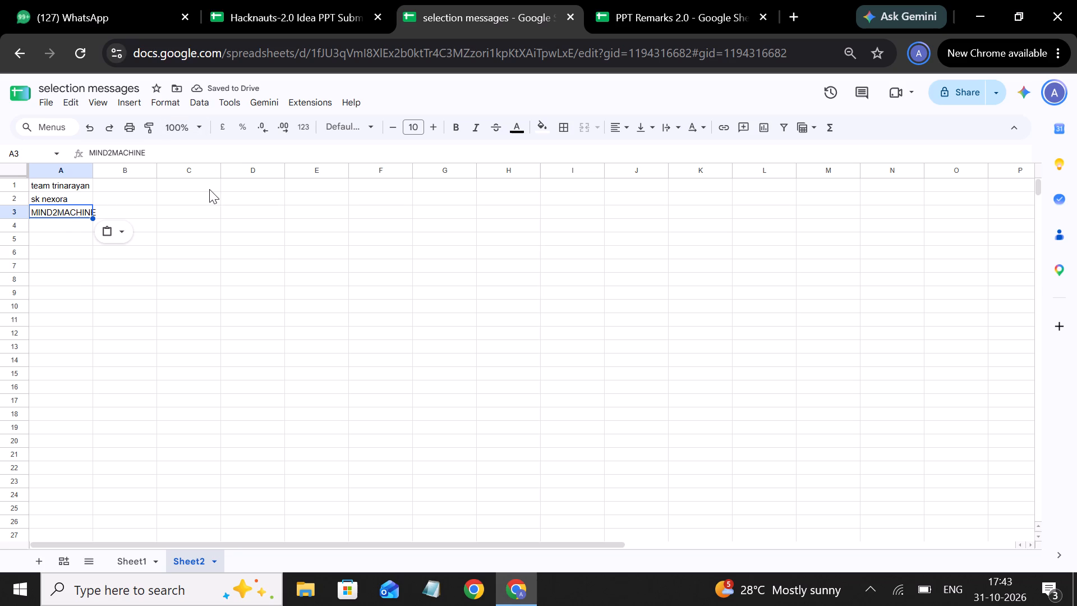
Mark BRO-CODE as messaged on the Selected Teams sheet of Hacknauts-2.0 Idea PPT Submission(2).
left_click(495, 3)
left_click(312, 0)
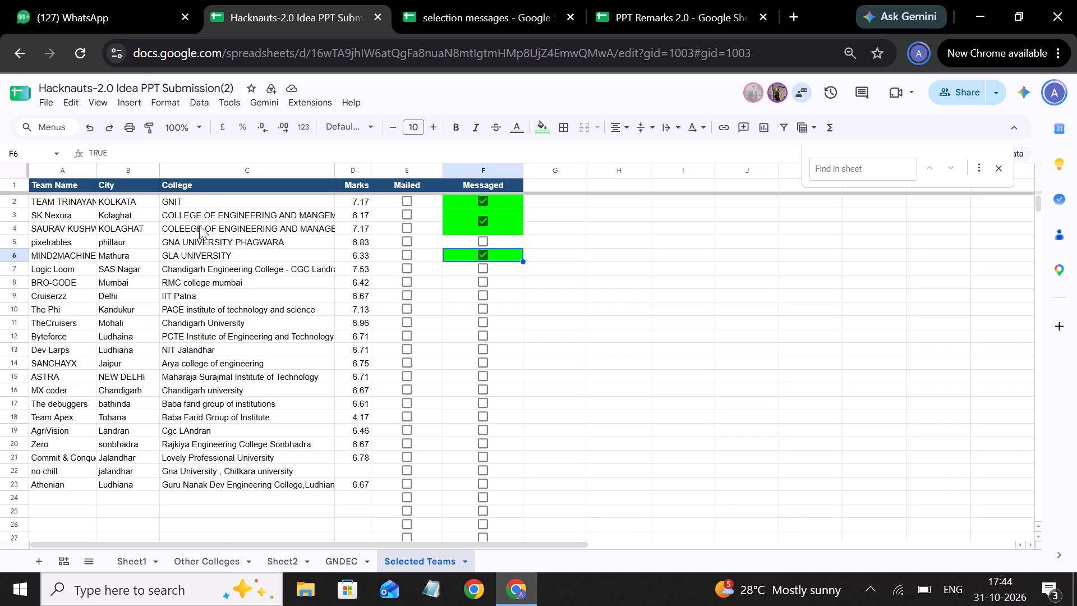
left_click(80, 283)
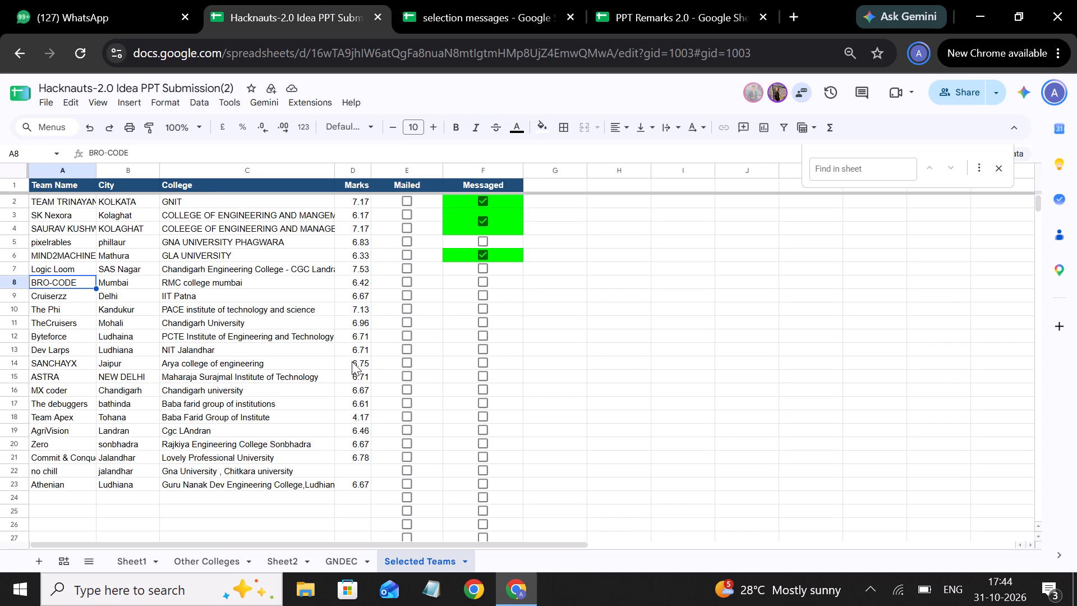
left_click(482, 272)
left_click(482, 272)
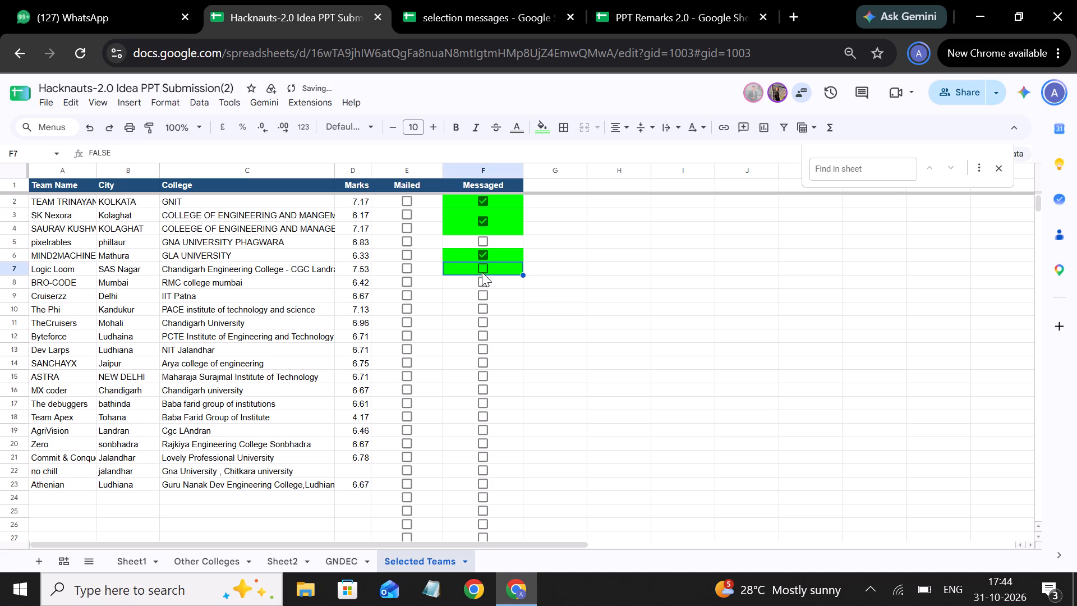
left_click(482, 280)
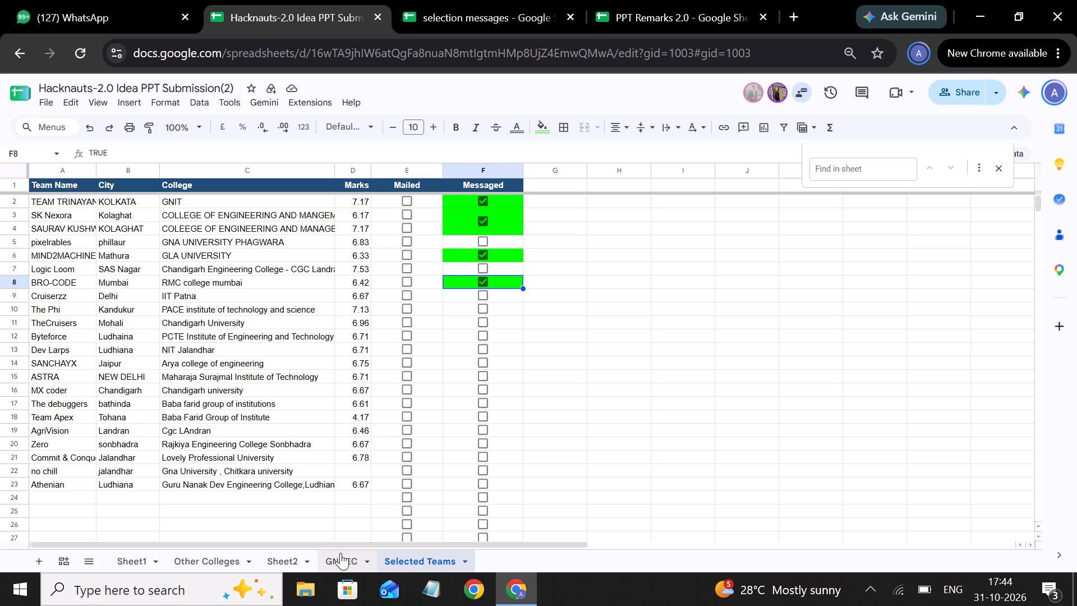
Review the team scores on the GNDEC sheet and Sheet2, and check Selected Teams against the selected sheet of PPT Remarks 2.0.
left_click(356, 557)
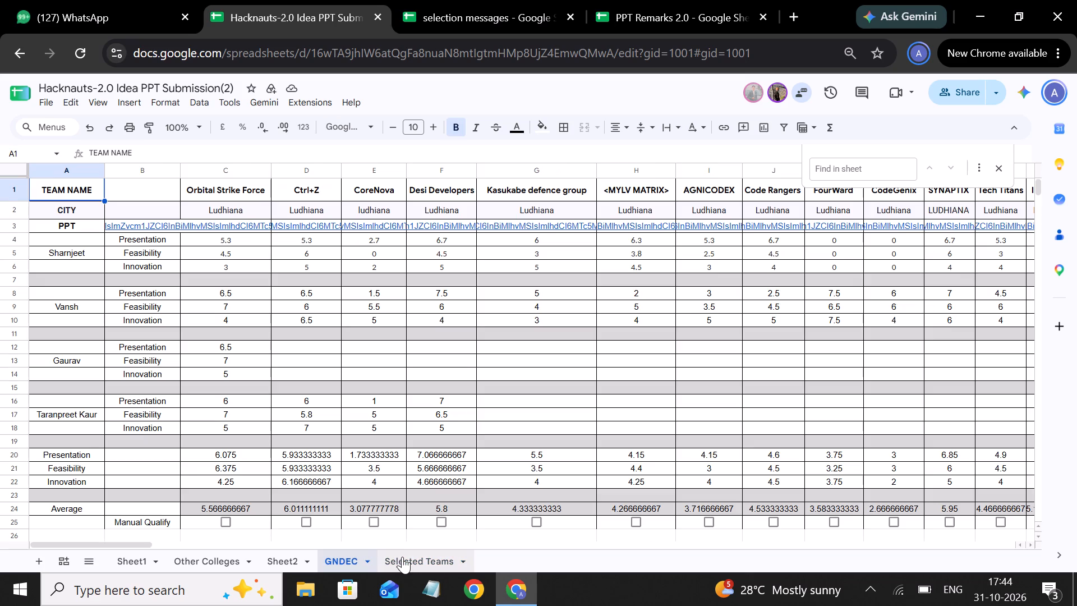
left_click(407, 558)
left_click(289, 558)
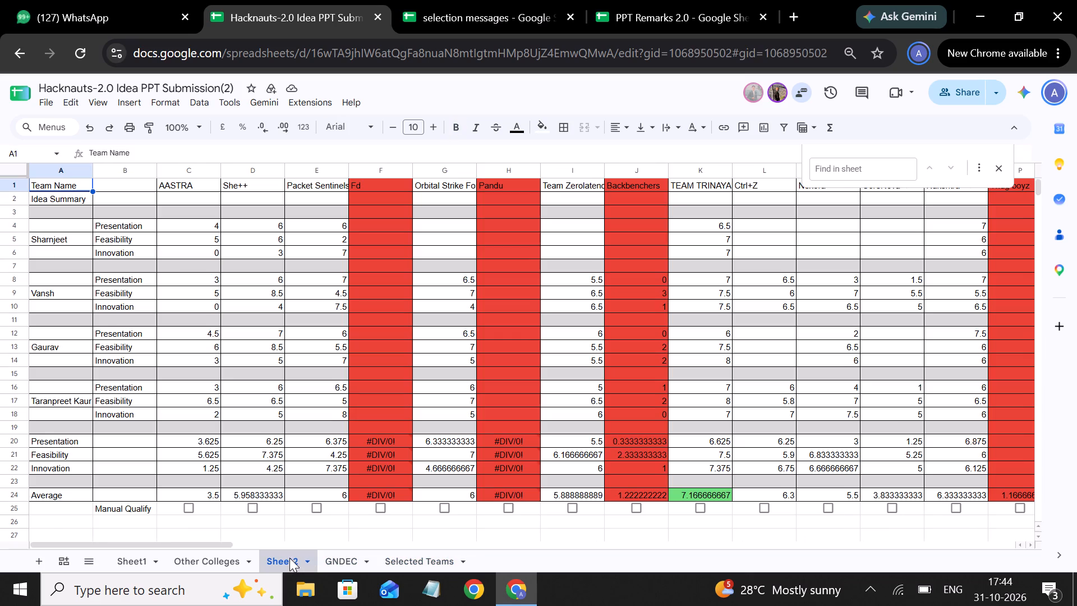
scroll(540, 440, "left", 6)
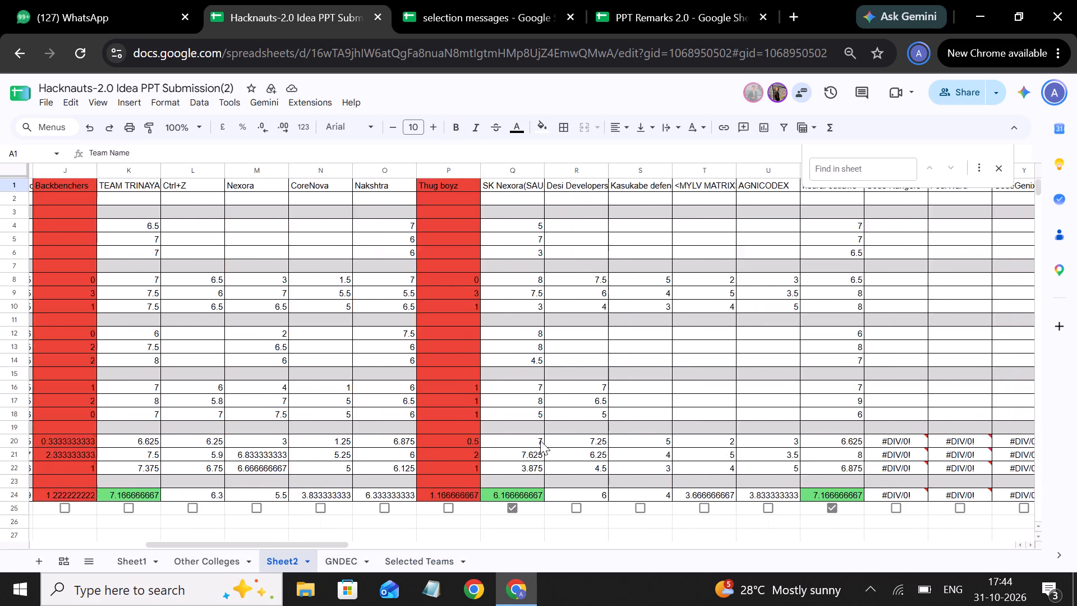
scroll(540, 440, "left", 13)
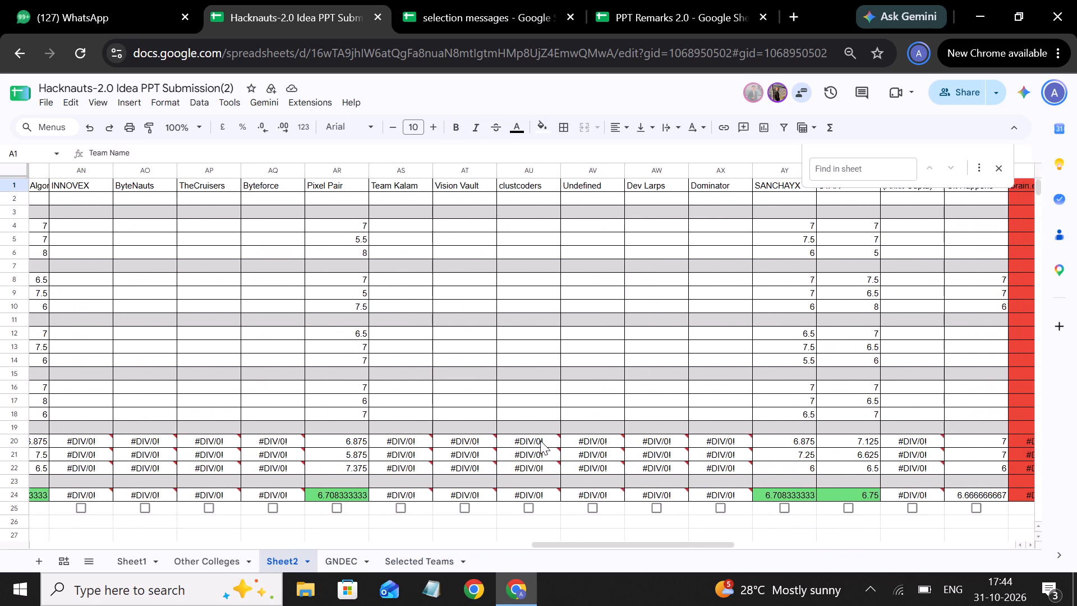
scroll(540, 440, "left", 2)
scroll(540, 440, "right", 16)
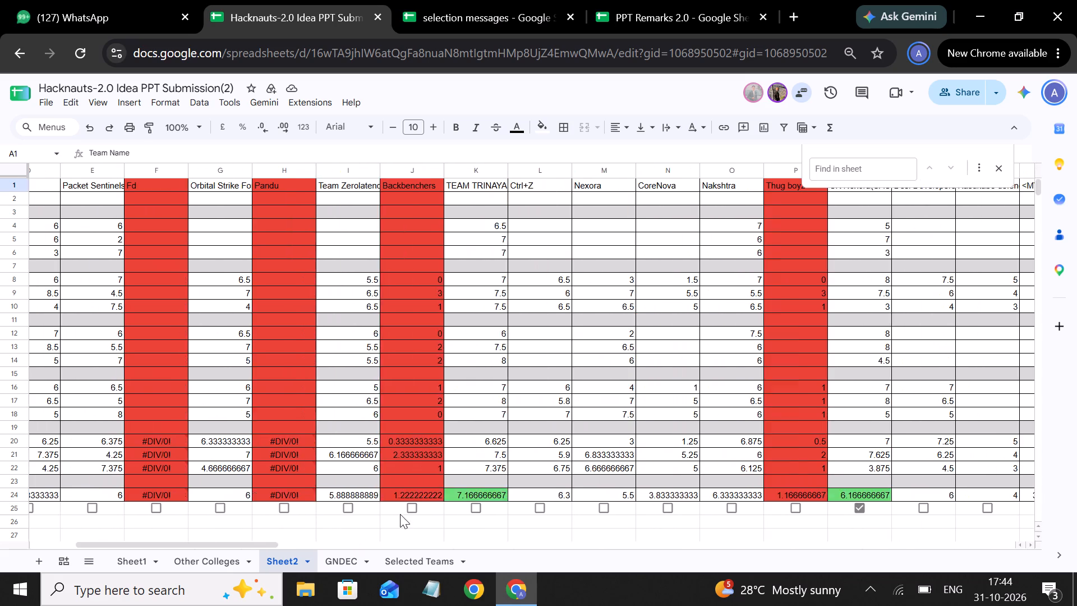
left_click(415, 558)
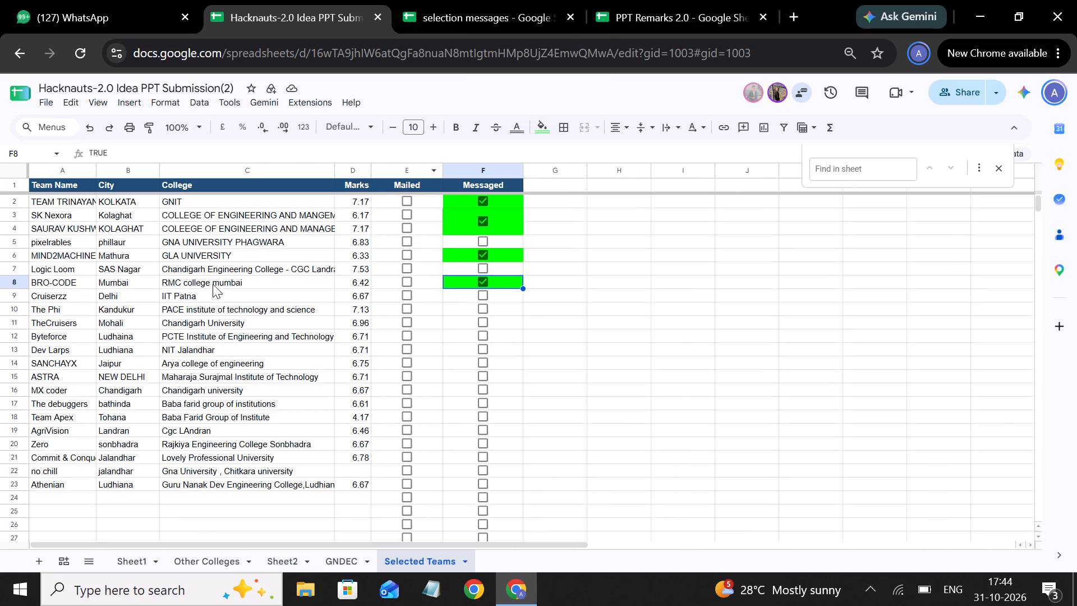
left_click(669, 0)
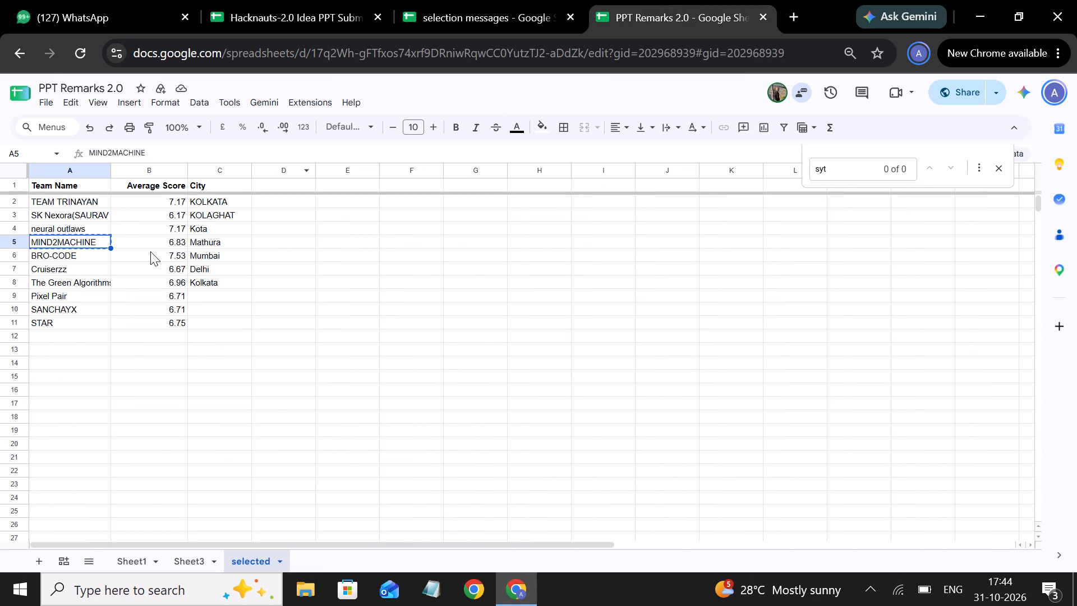
Copy bro code from Sheet1 of selection messages into cell A4 of Sheet2.
left_click(508, 3)
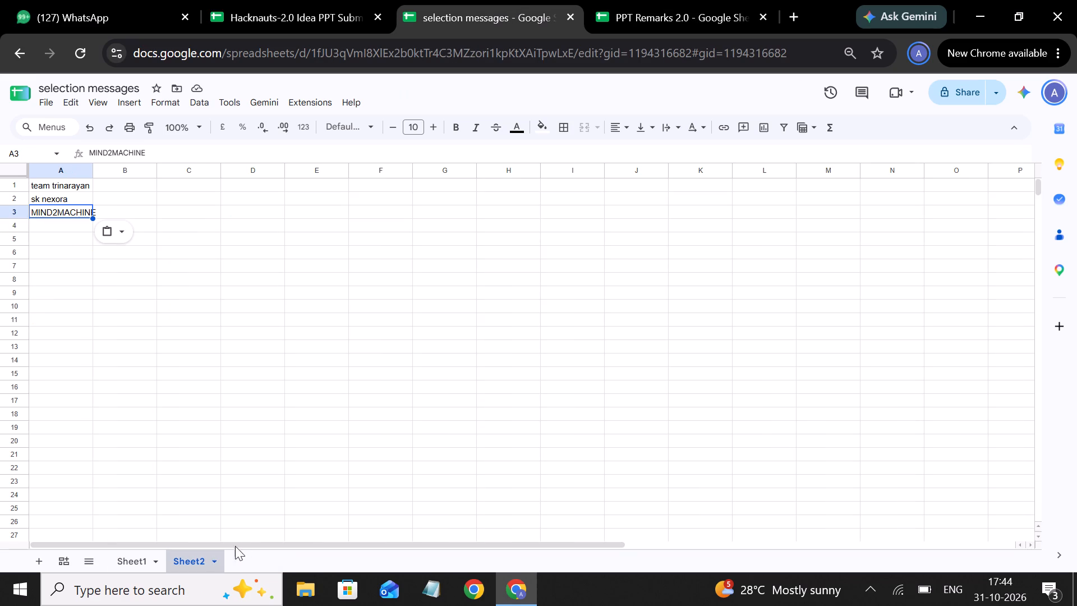
left_click(132, 561)
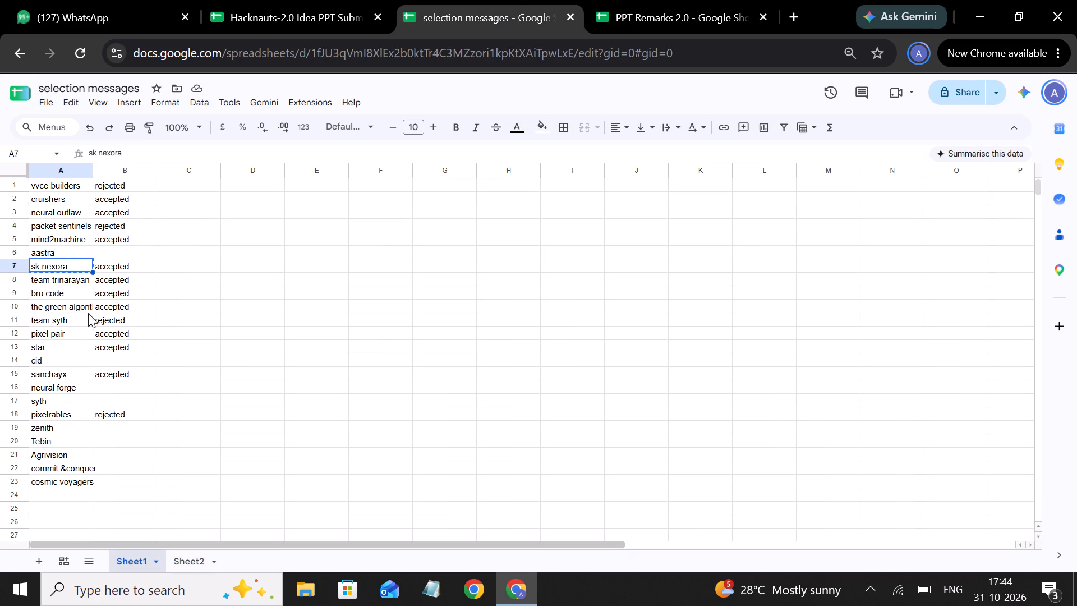
left_click(79, 294)
key("ctrl+c")
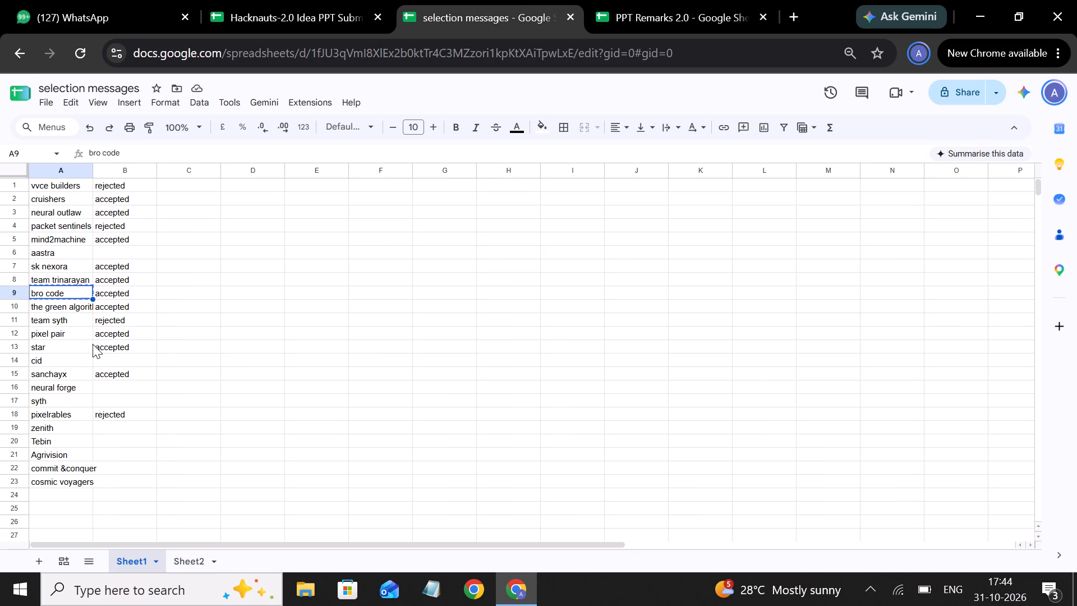
left_click(172, 553)
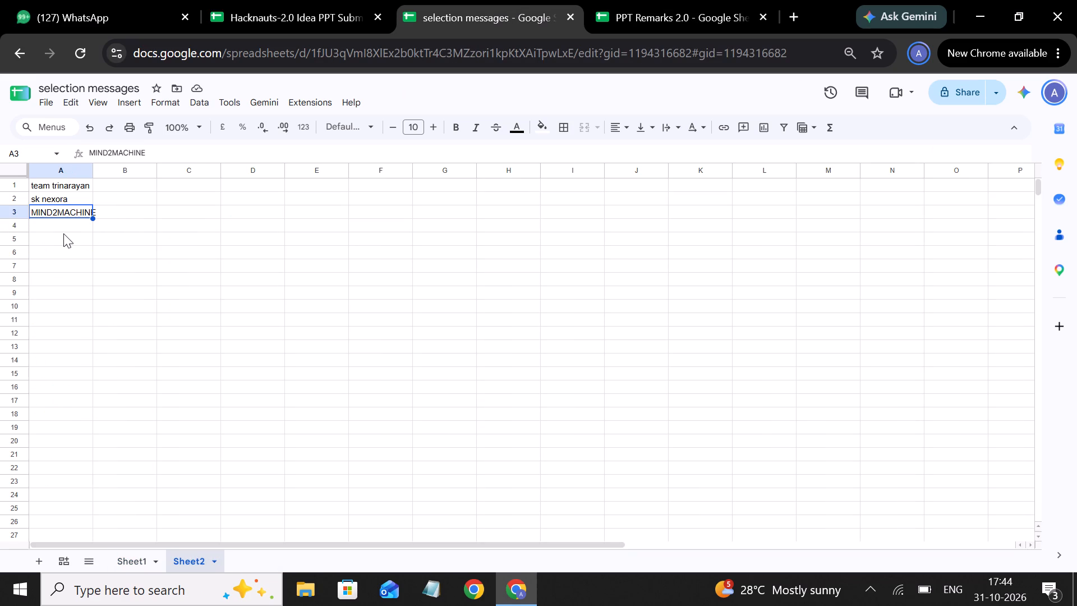
left_click(61, 228)
key("ctrl+v")
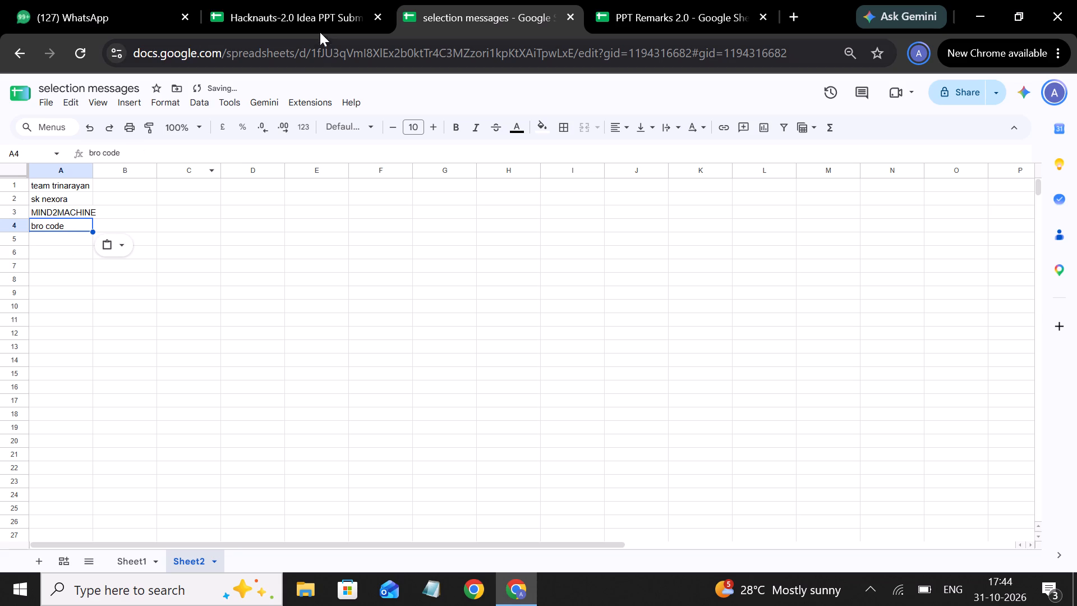
Correct the team name cruishers in cell A2 of Sheet1 in selection messages to cruiserzz.
left_click(300, 2)
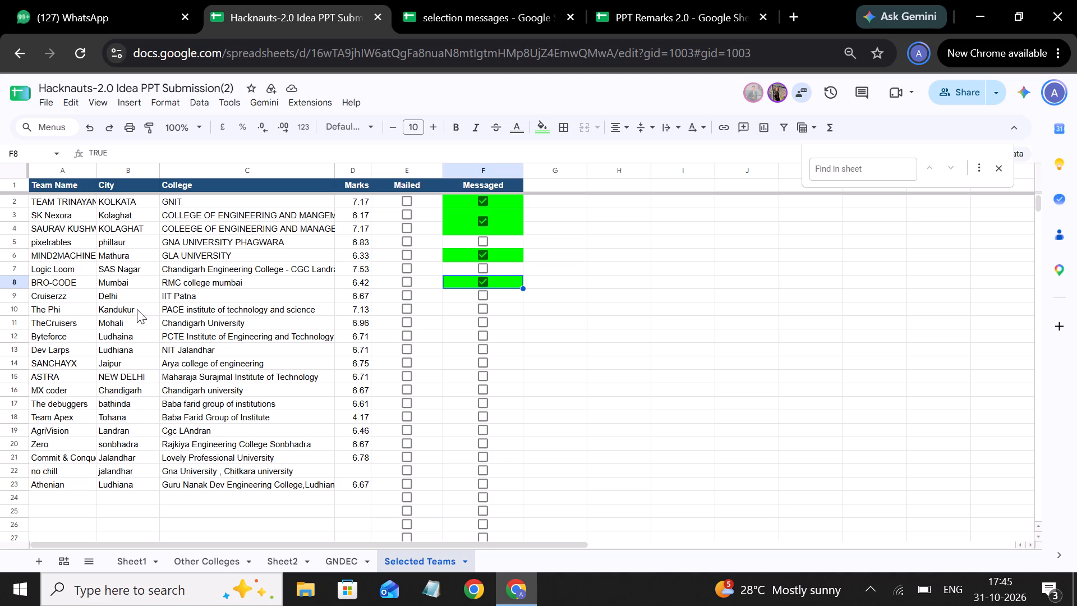
left_click(618, 12)
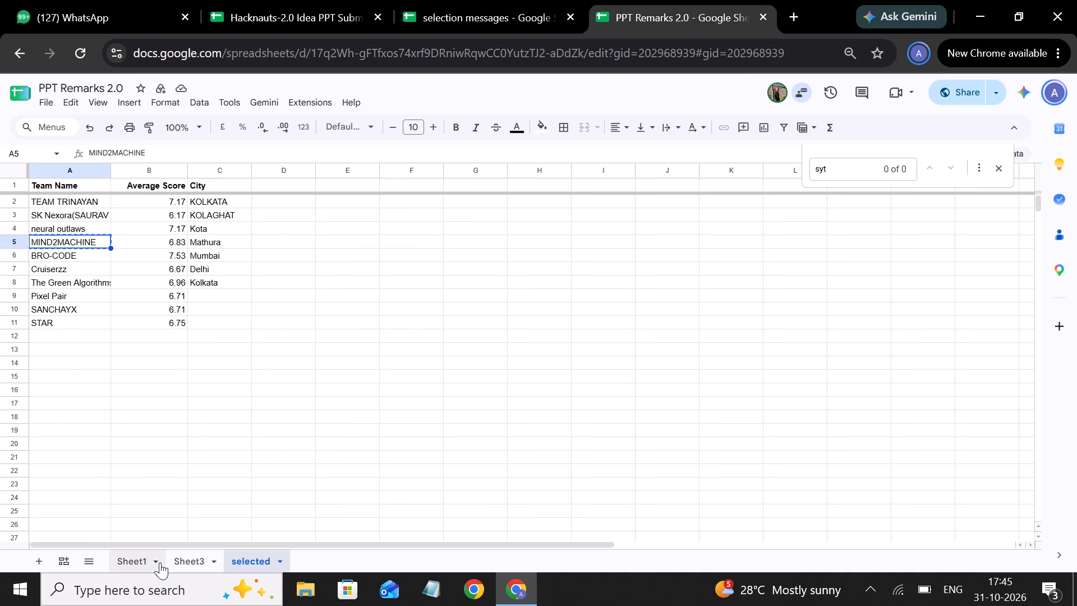
left_click(504, 1)
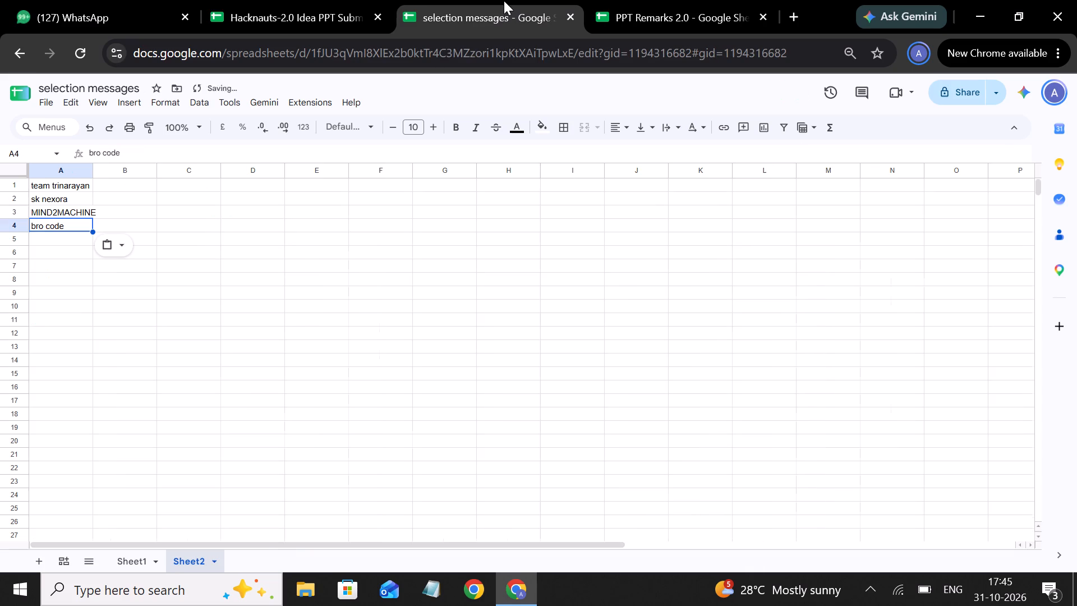
left_click(140, 555)
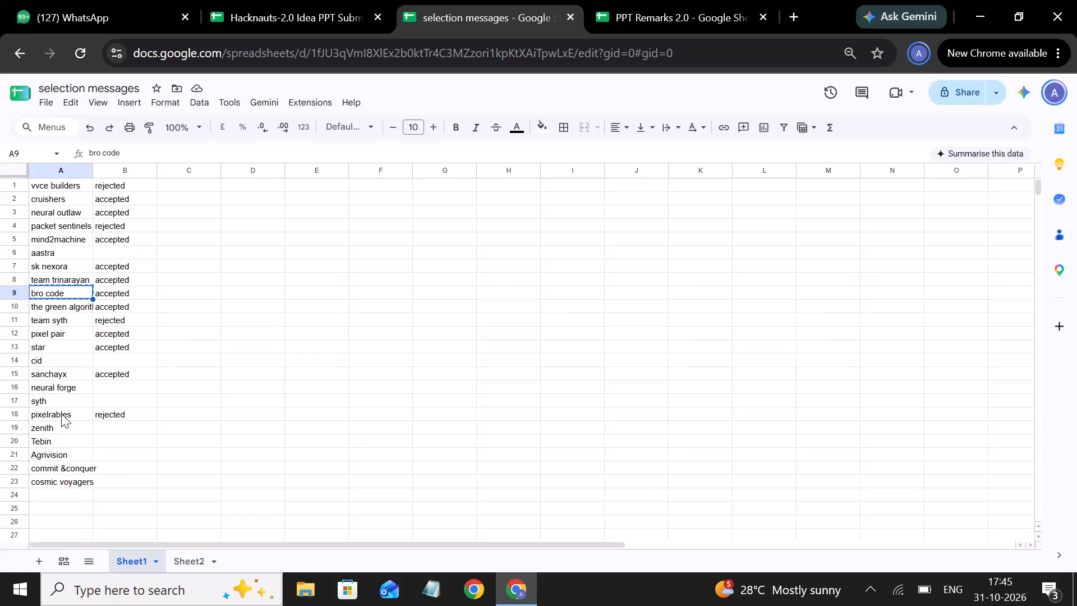
left_click(59, 198)
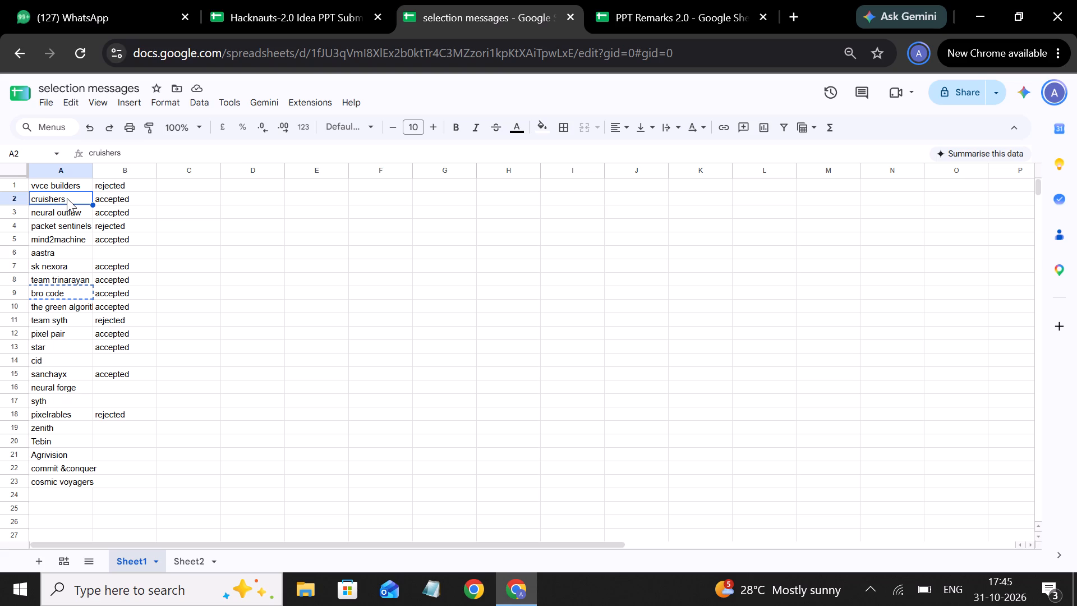
triple_click(67, 198)
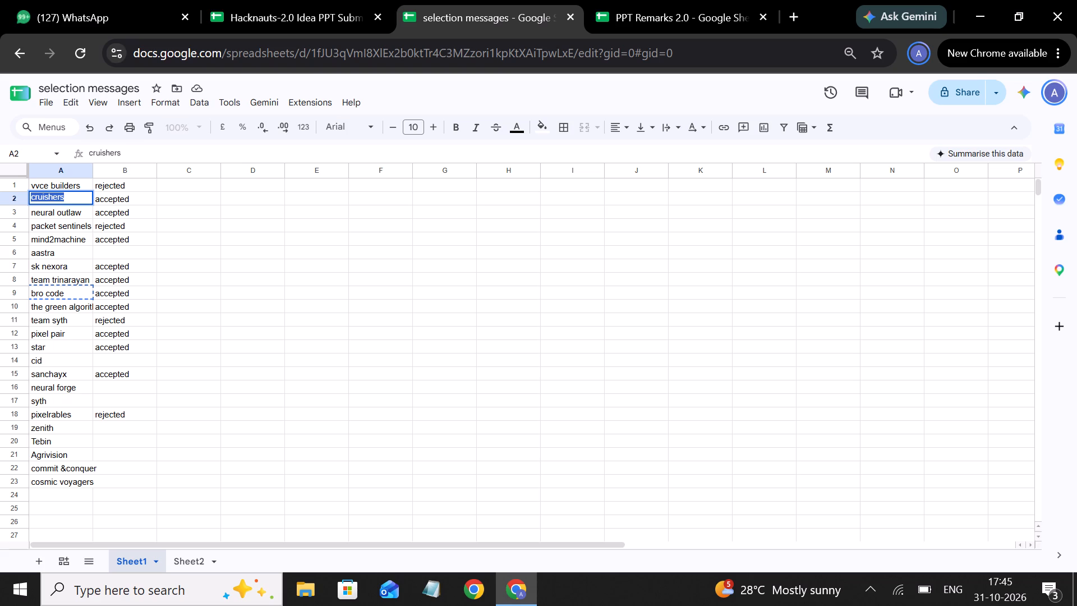
left_click(67, 198)
key("BackSpace")
key("BackSpace")
key("BackSpace")
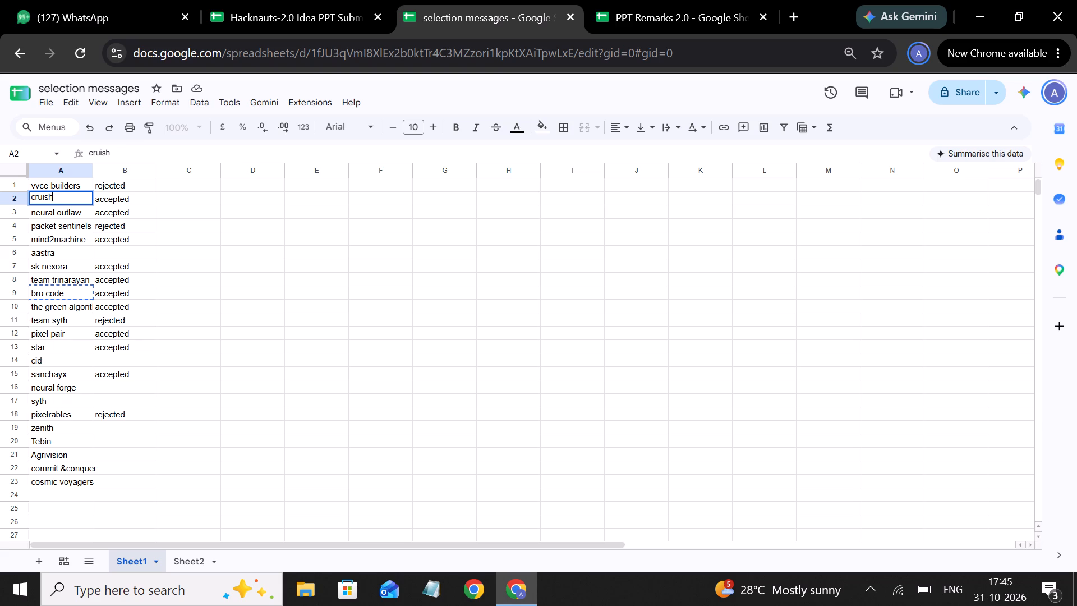
key("BackSpace")
key("3")
key("BackSpace")
type("erzz")
Mark Cruiserzz as messaged on the Selected Teams sheet of Hacknauts-2.0 Idea PPT Submission(2).
left_click(629, 10)
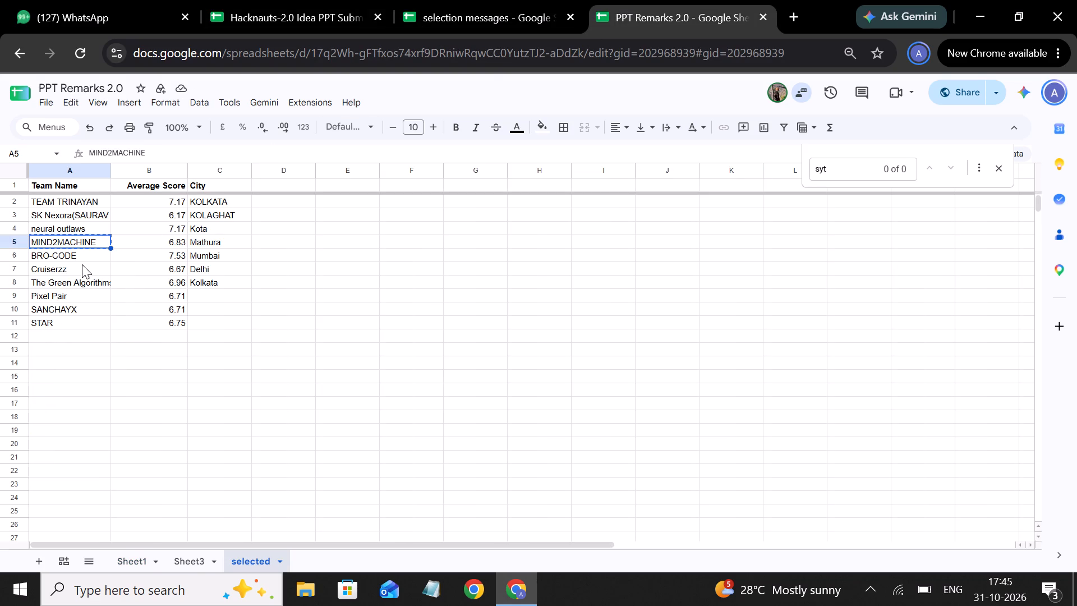
left_click(318, 2)
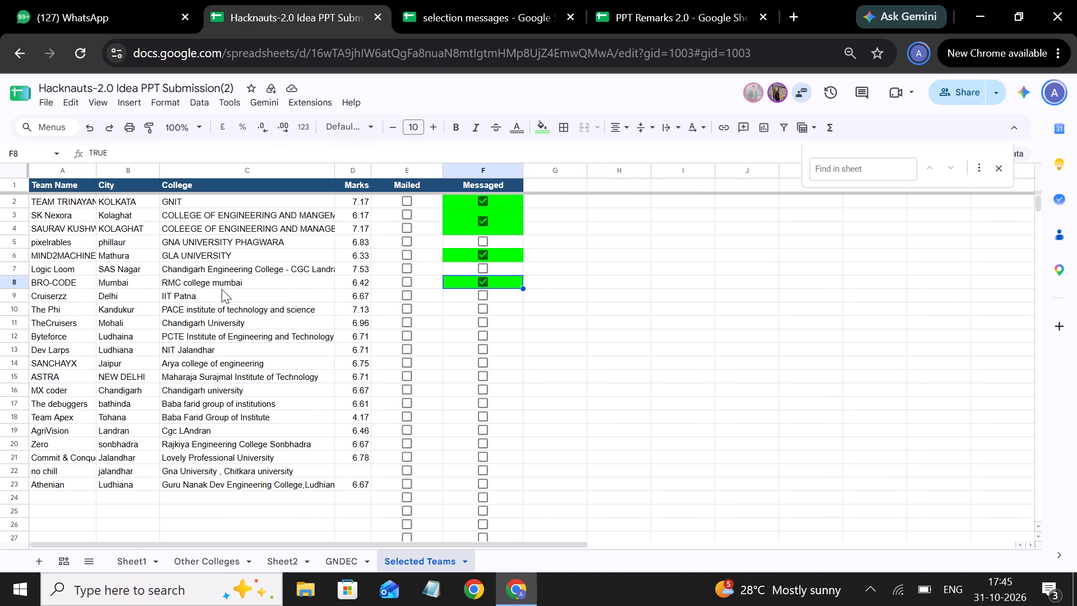
left_click(62, 301)
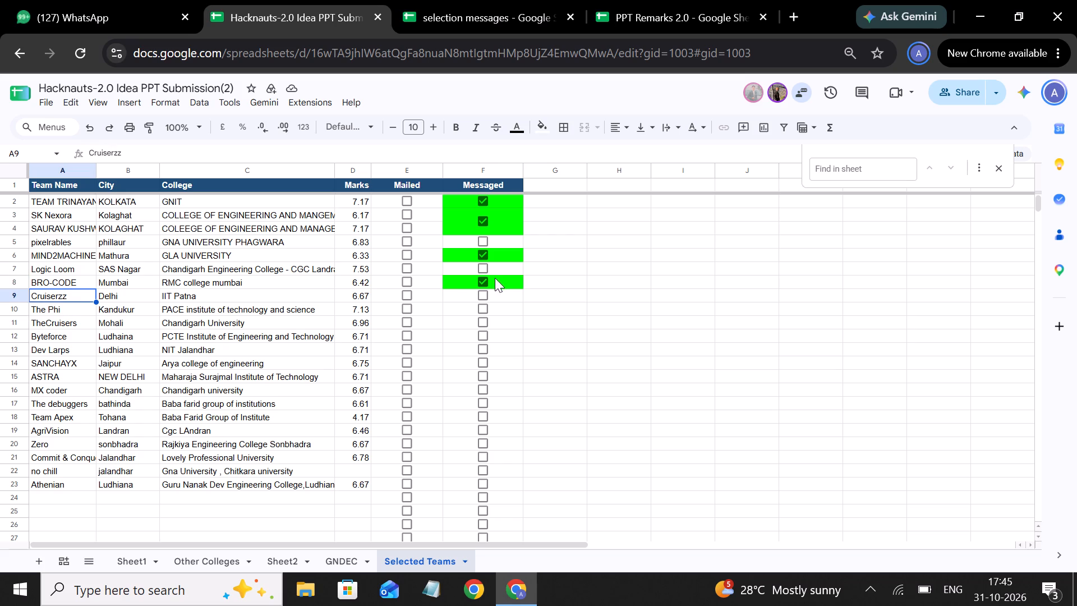
left_click(486, 295)
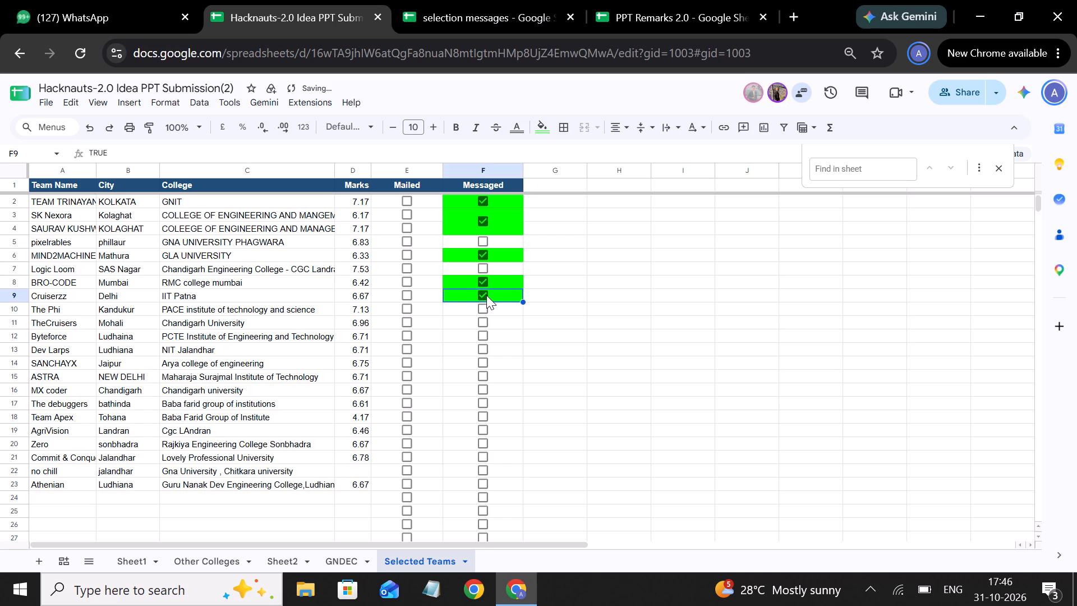
Copy Cruiserzz from the Selected Teams sheet into cell A5 of Sheet2 in selection messages.
left_click(66, 295)
key("ctrl+c")
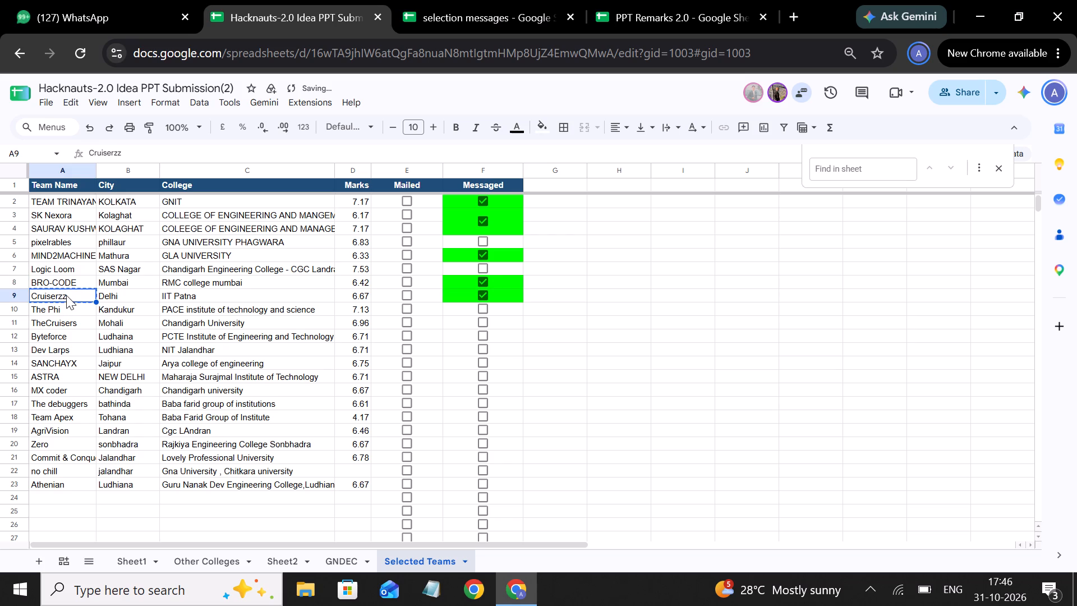
left_click(500, 0)
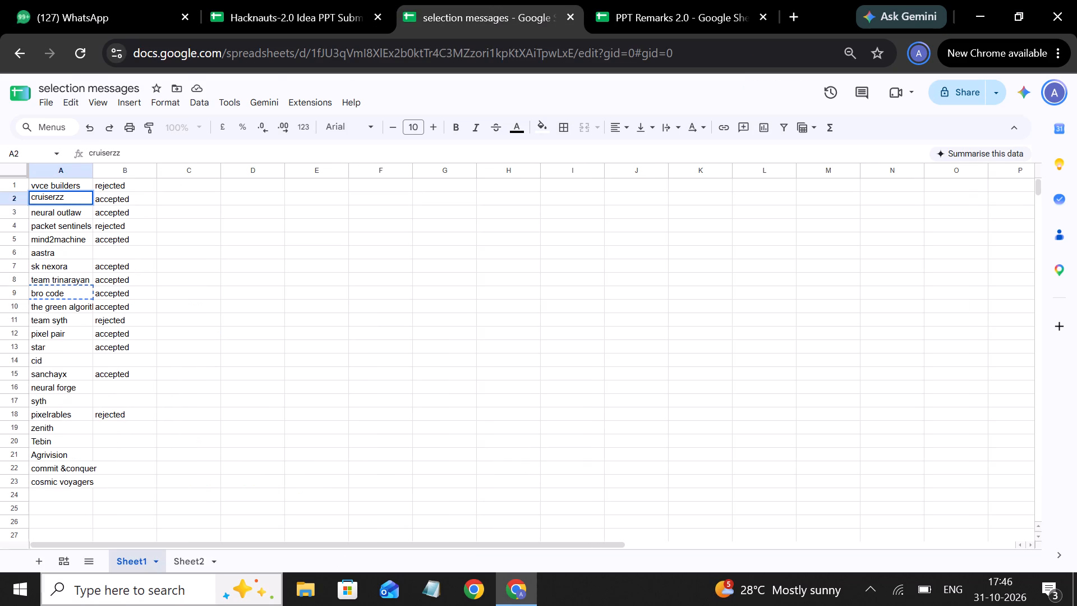
left_click(178, 563)
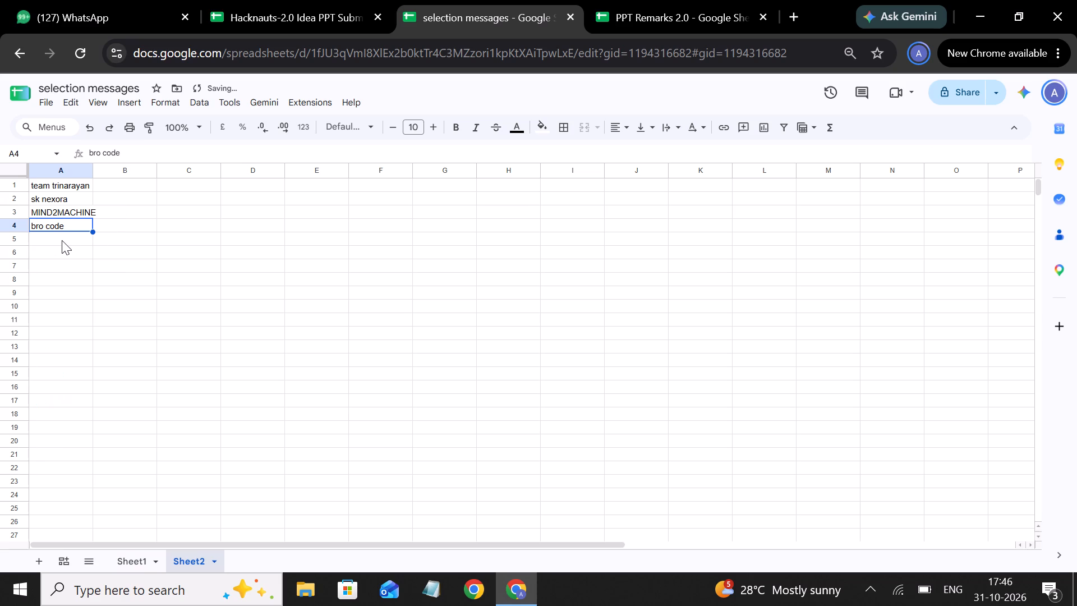
left_click(62, 240)
key("ctrl+v")
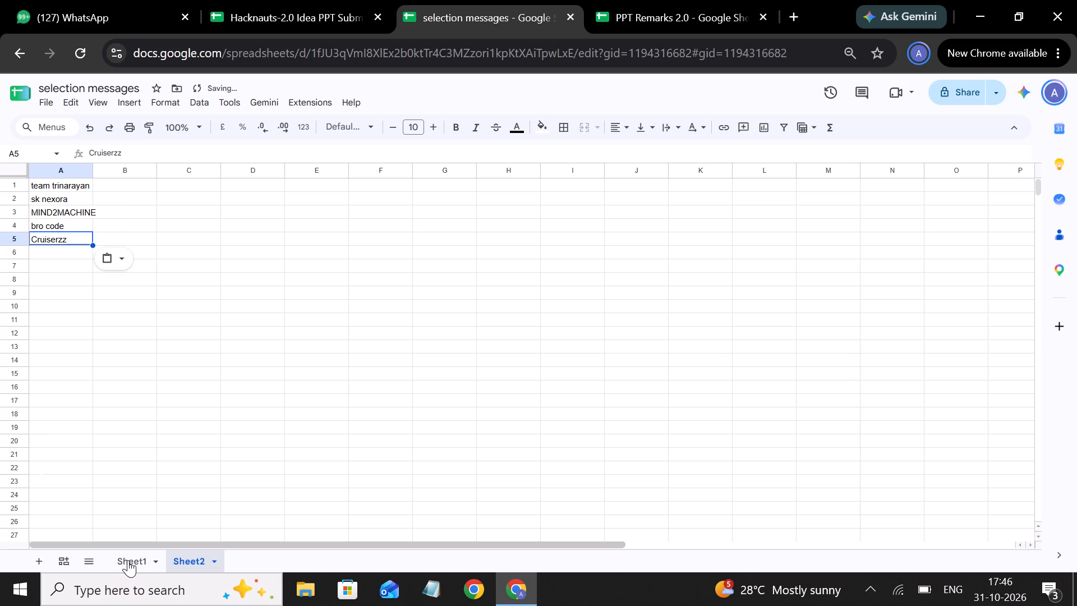
Cross-check The Phi from Selected Teams against the selected sheet of PPT Remarks 2.0 and Sheet1 of selection messages.
left_click(130, 560)
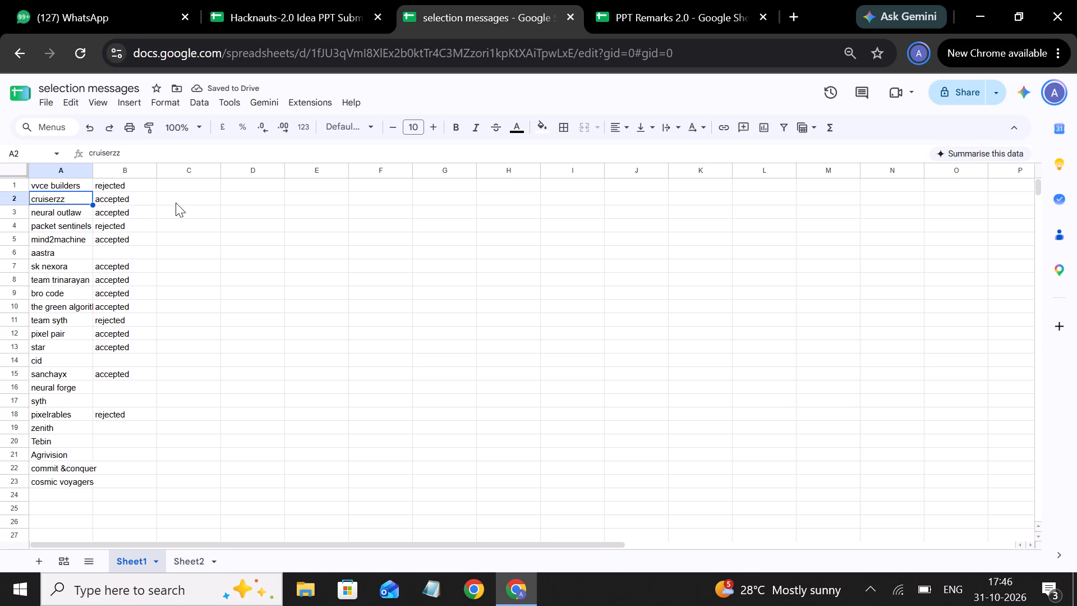
left_click(630, 2)
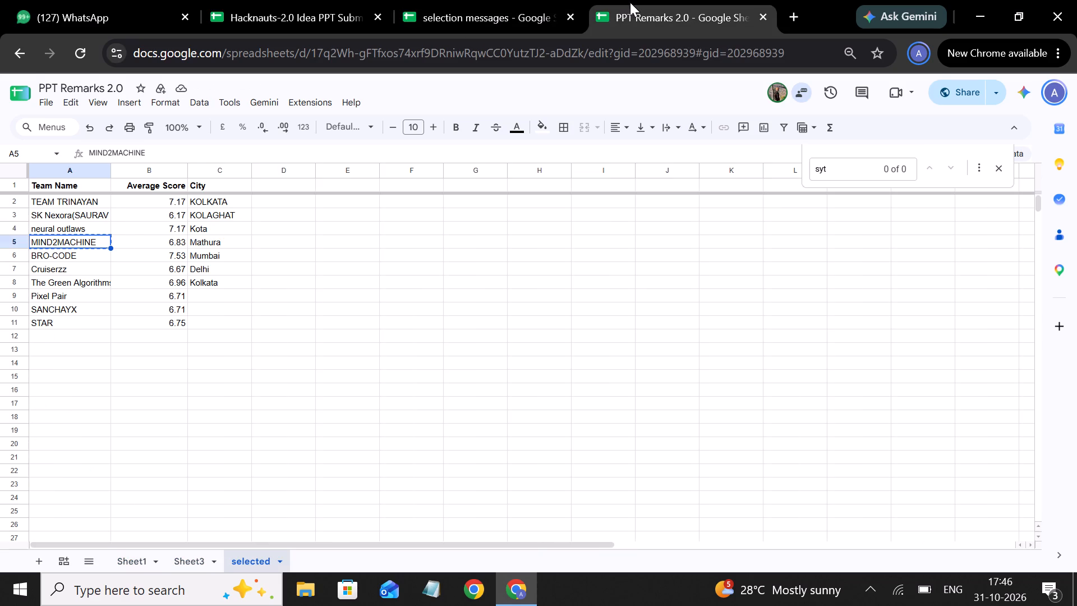
left_click(311, 16)
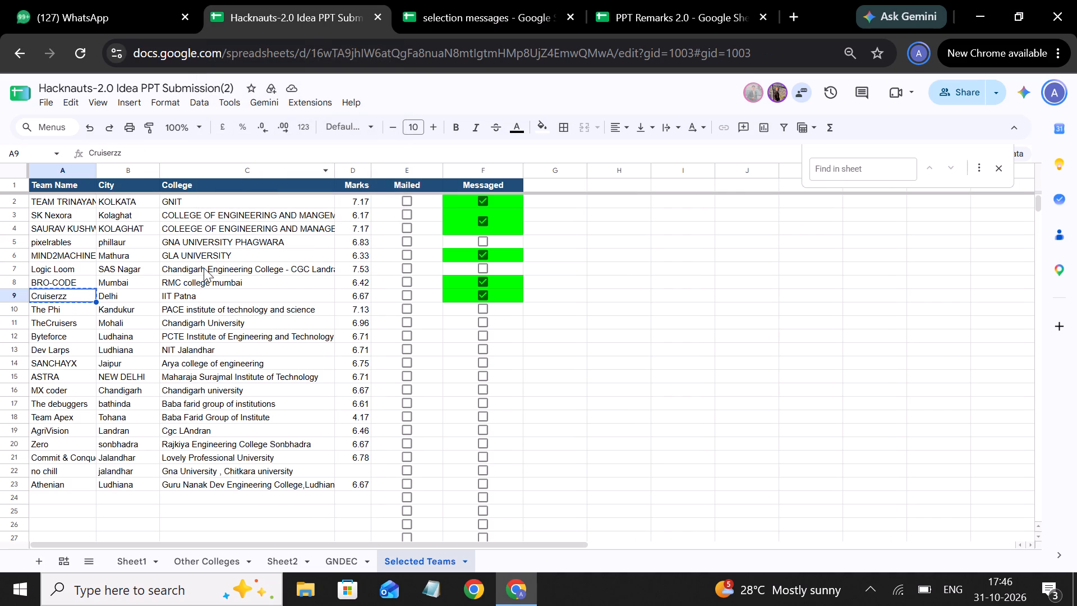
left_click(78, 312)
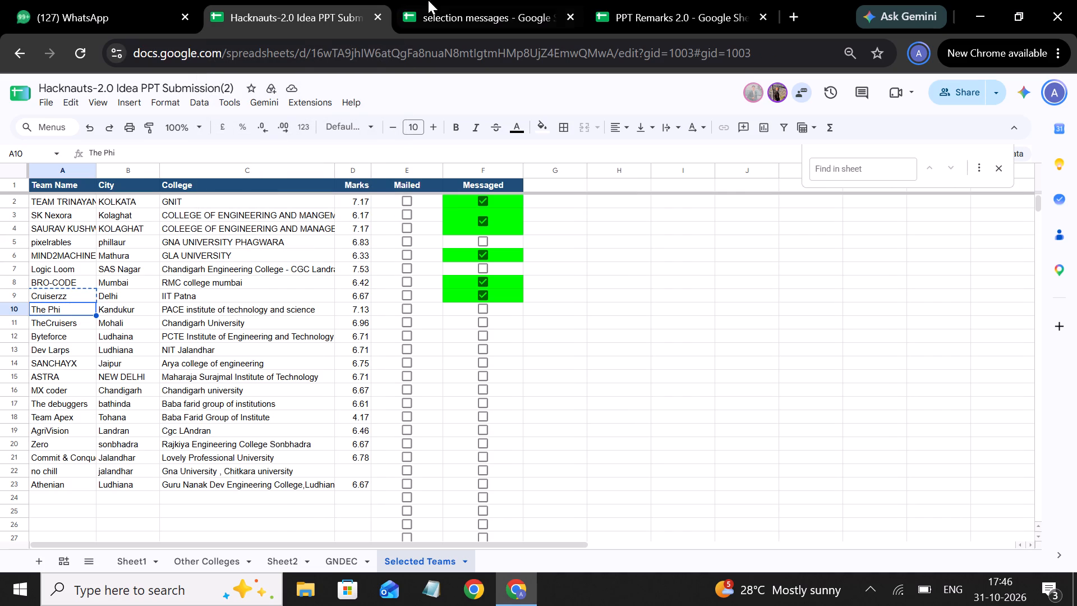
left_click(615, 1)
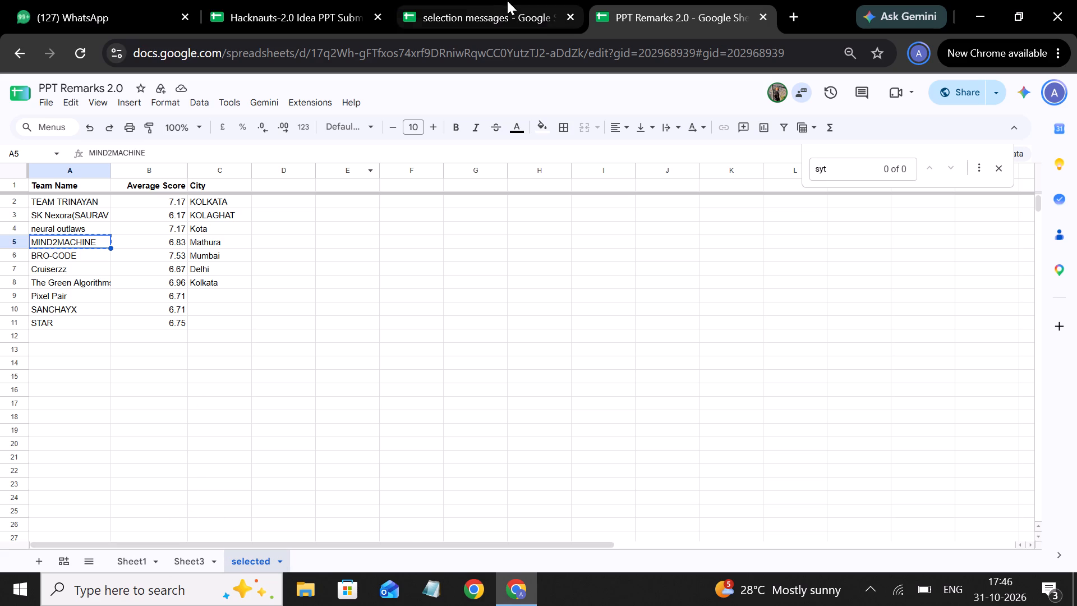
left_click(492, 1)
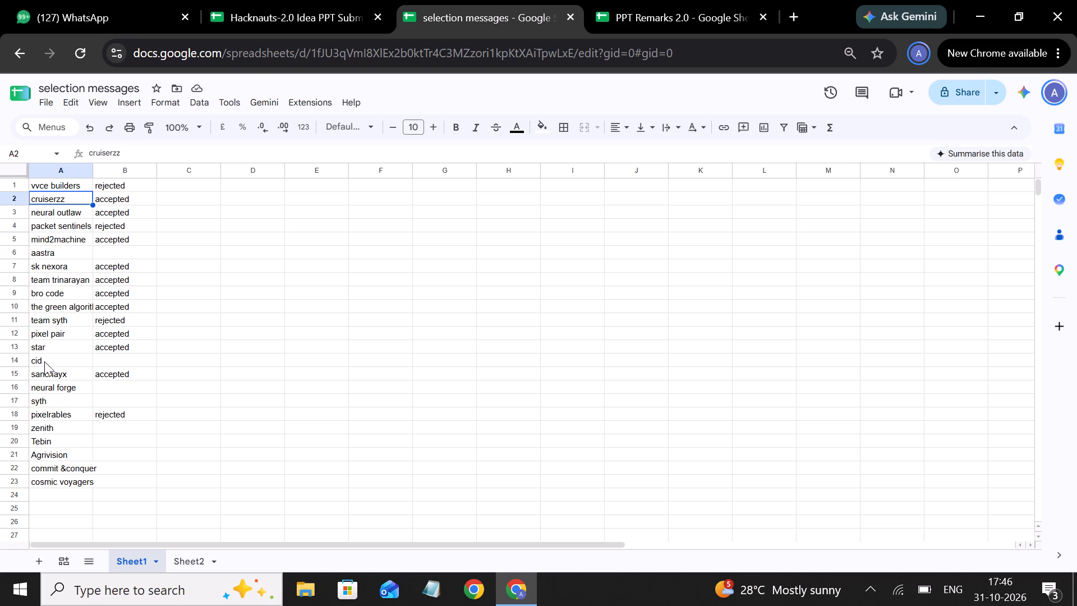
Search Sheet1 of Hacknauts-2.0 Idea PPT Submission(2) for the phi.
left_click(345, 4)
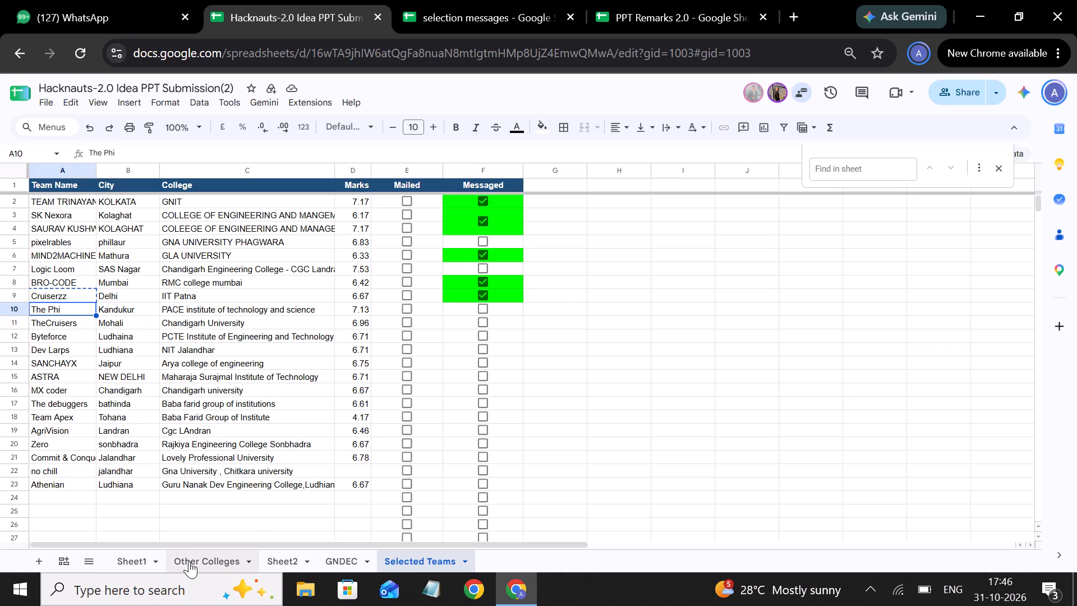
left_click(133, 559)
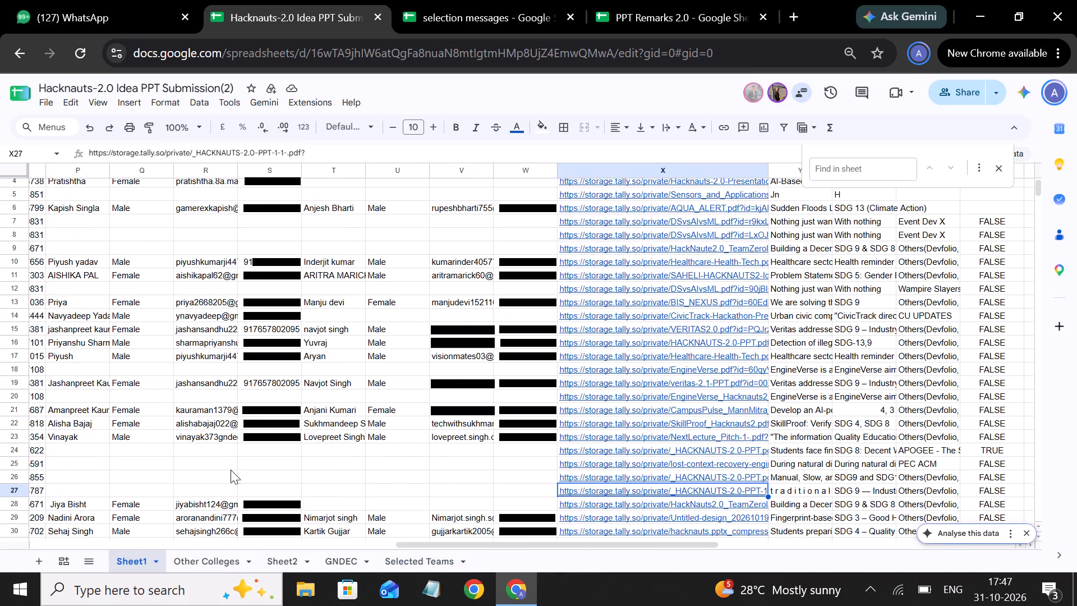
scroll(206, 393, "up", 3)
scroll(99, 366, "right", 5)
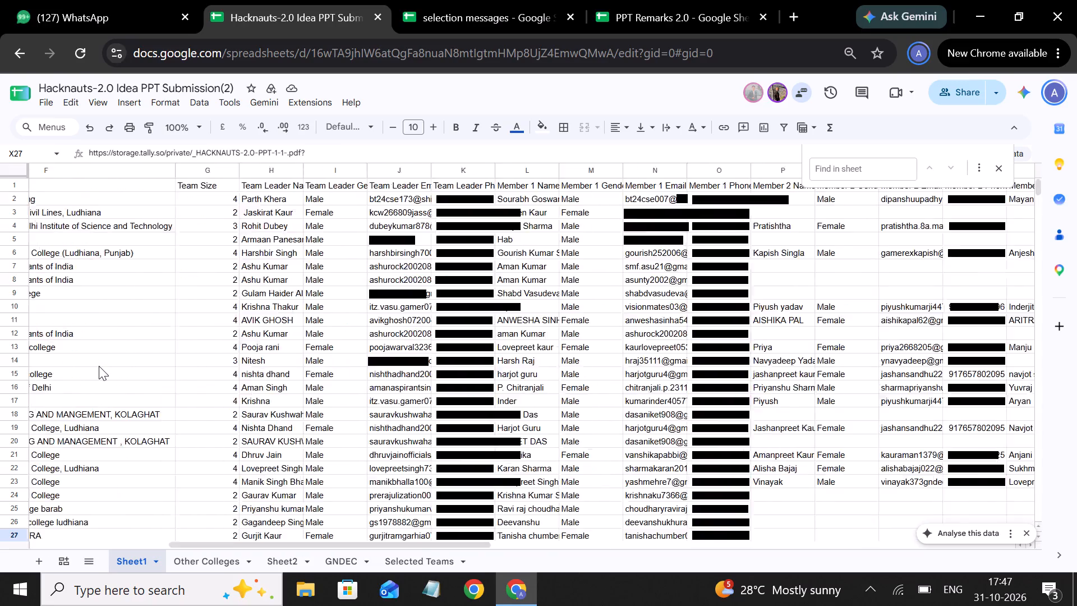
left_click(854, 167)
type("the")
key("space")
type("pj")
key("BackSpace")
type("hi")
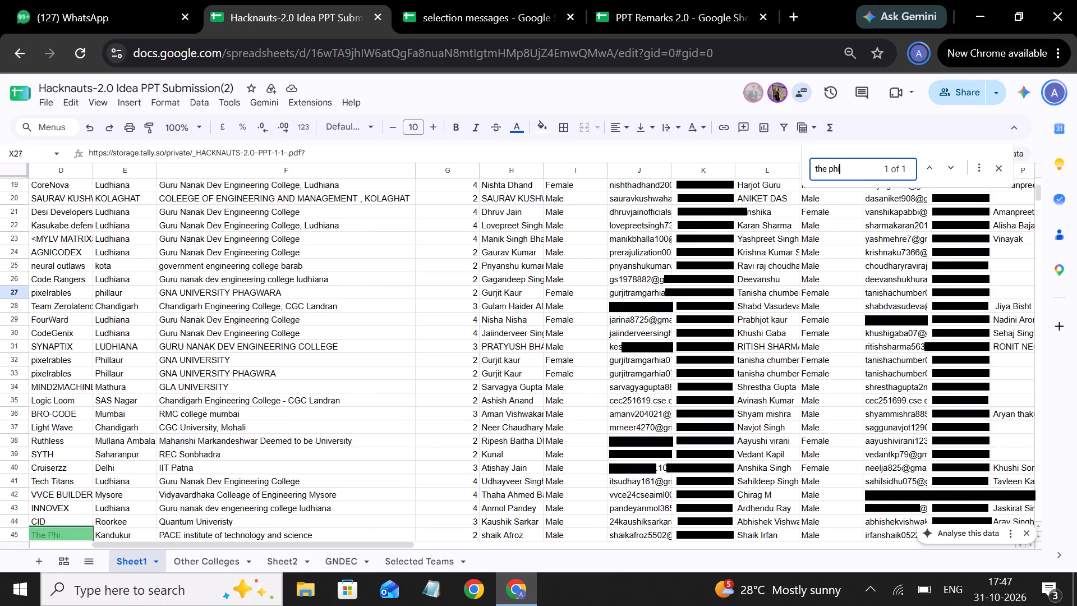
Examine the leader and member contact details in The Phi's row on Sheet1.
scroll(577, 300, "down", 1)
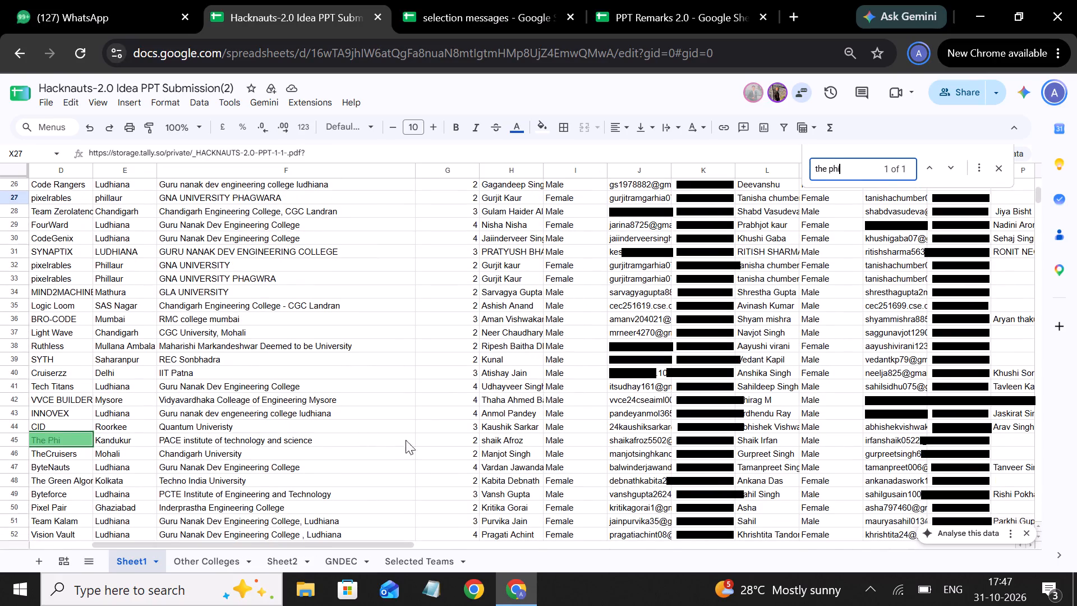
left_click(678, 442)
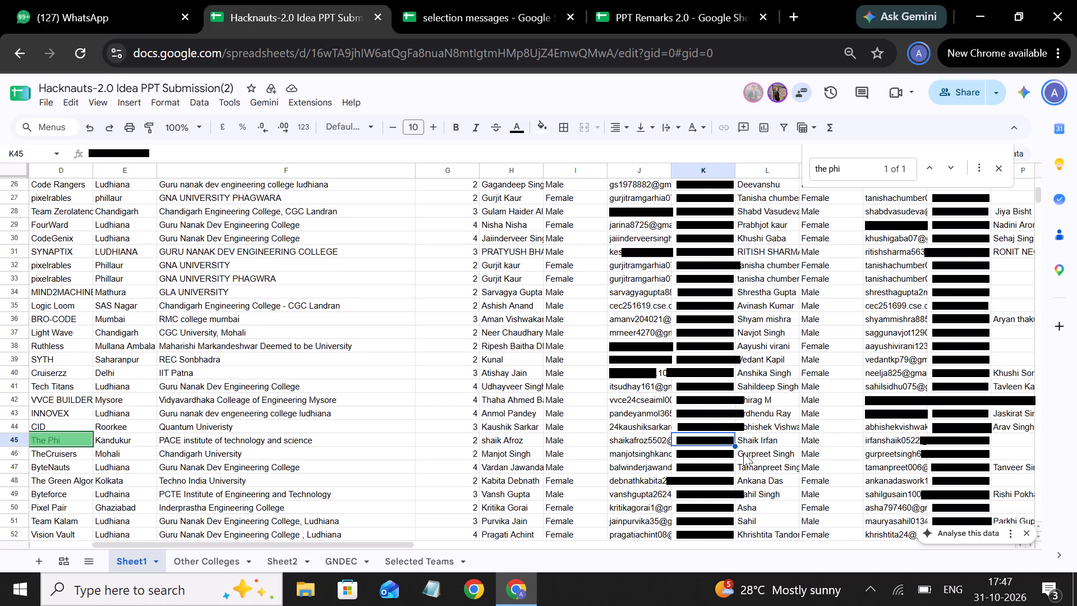
left_click(946, 442)
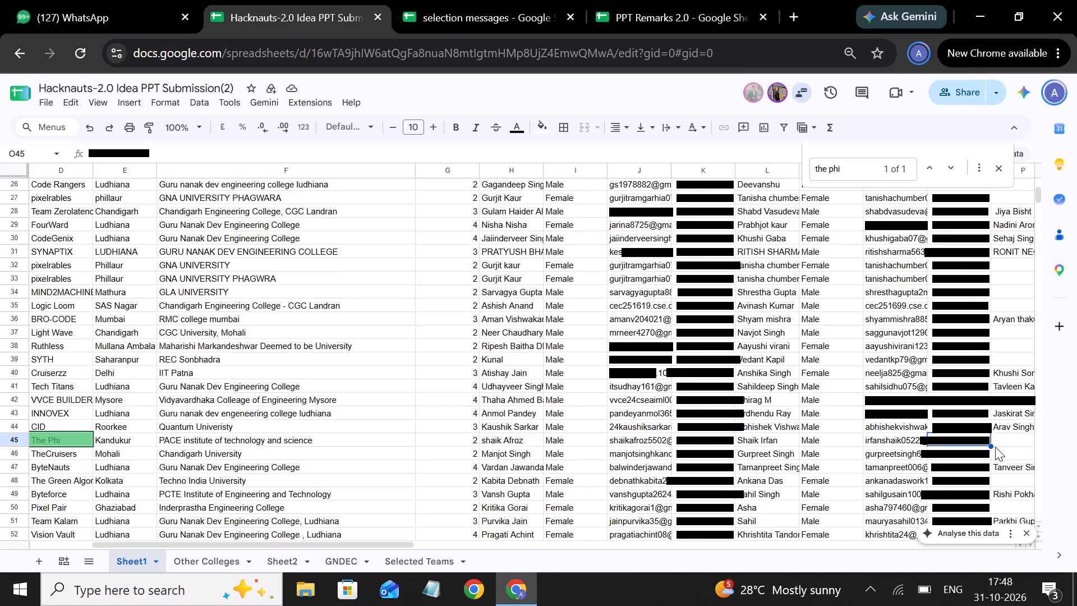
scroll(991, 448, "left", 2)
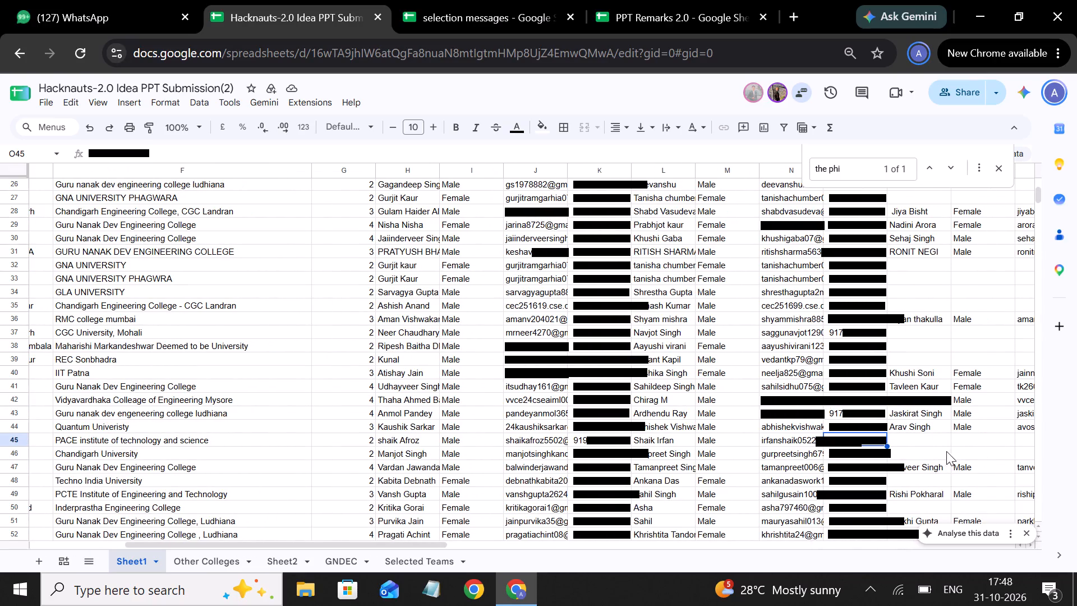
scroll(960, 451, "left", 5)
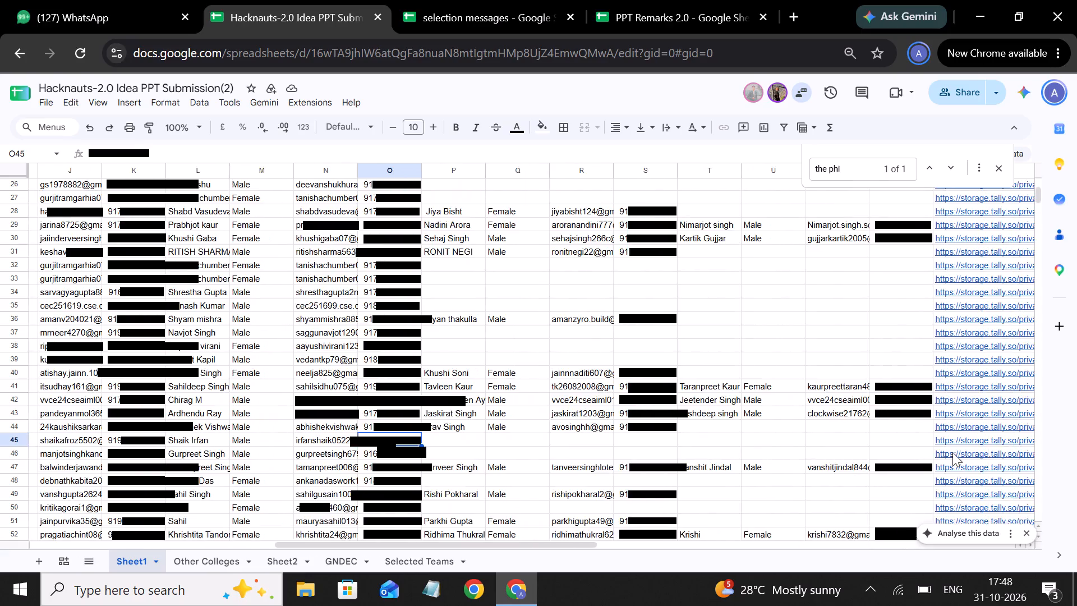
scroll(952, 452, "right", 4)
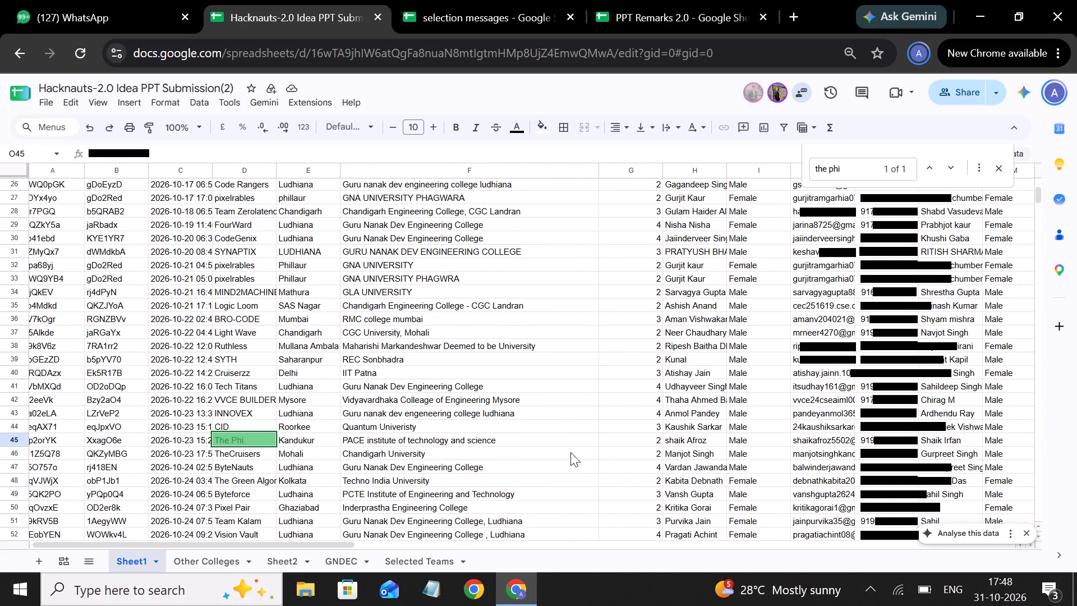
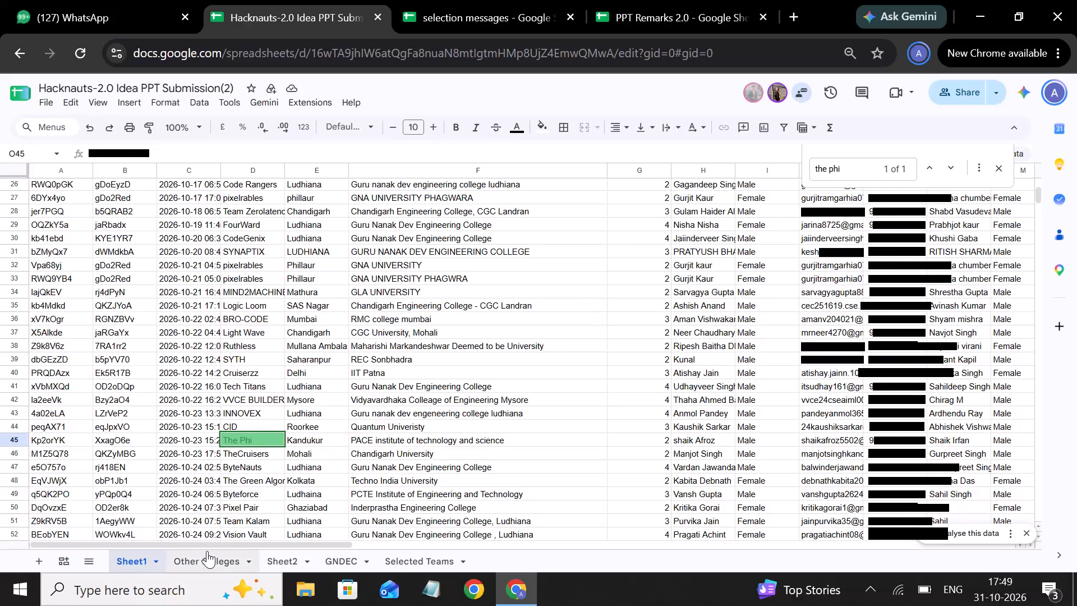
Check The Phi's scores on the Other Colleges sheet against its row on Selected Teams.
left_click(211, 557)
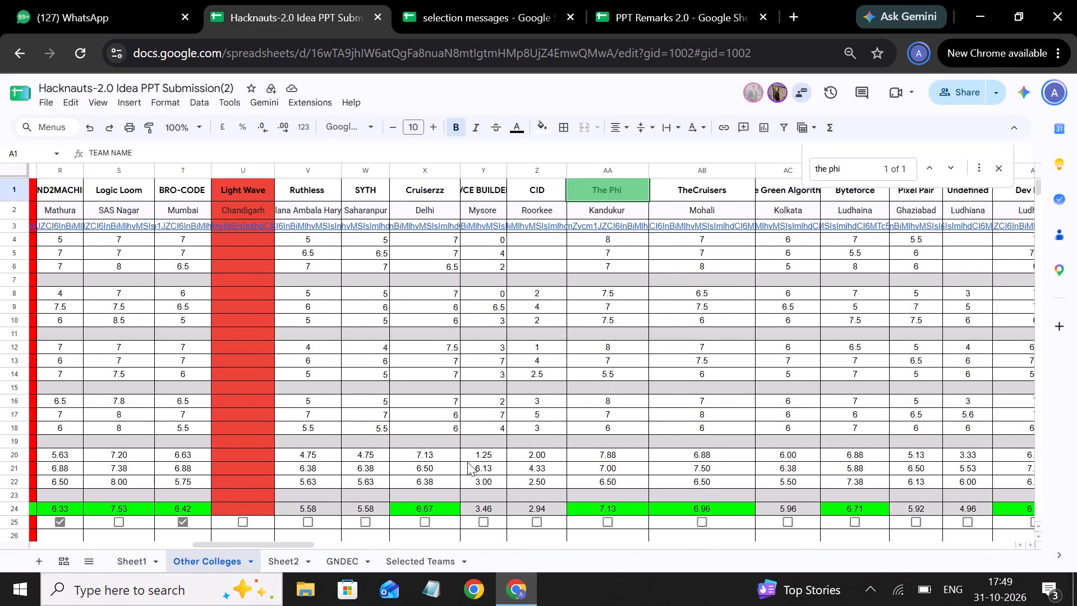
left_click(393, 554)
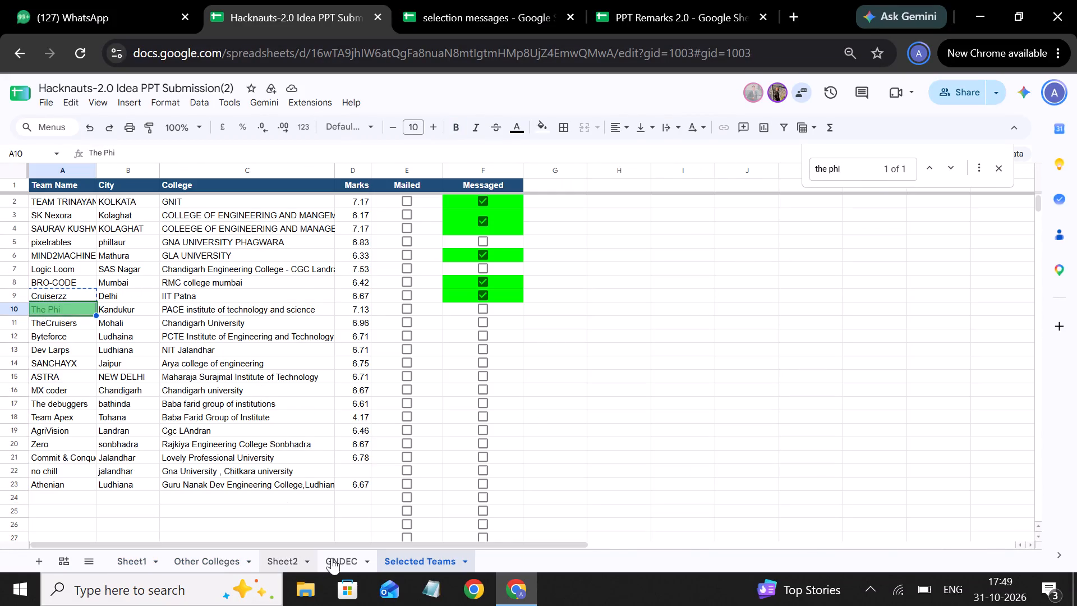
Look through Sheet3 of PPT Remarks 2.0 for team entries and scores.
left_click(606, 0)
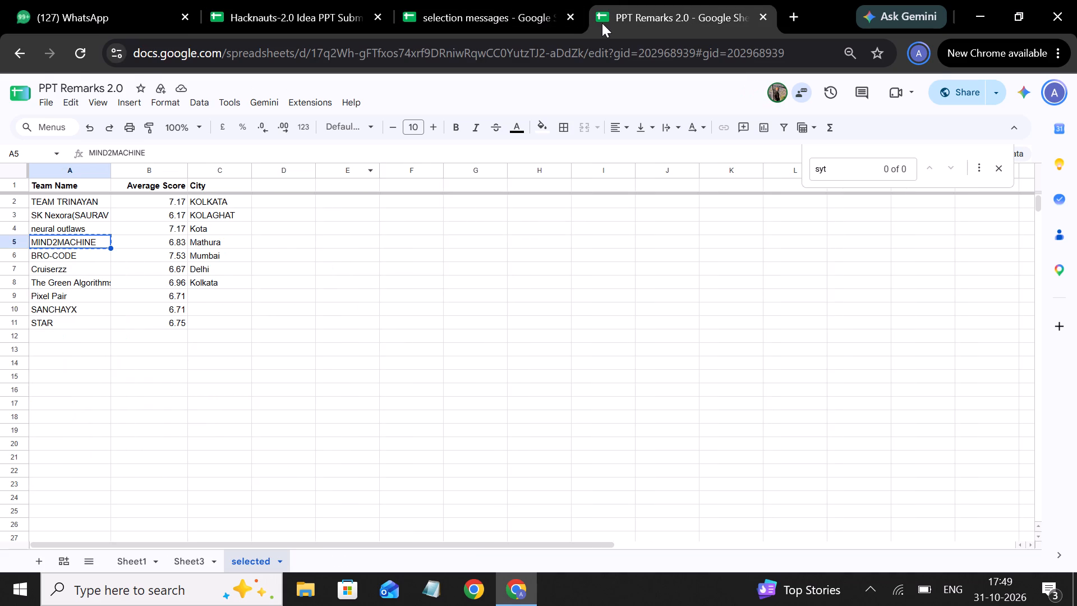
left_click(121, 552)
left_click(181, 555)
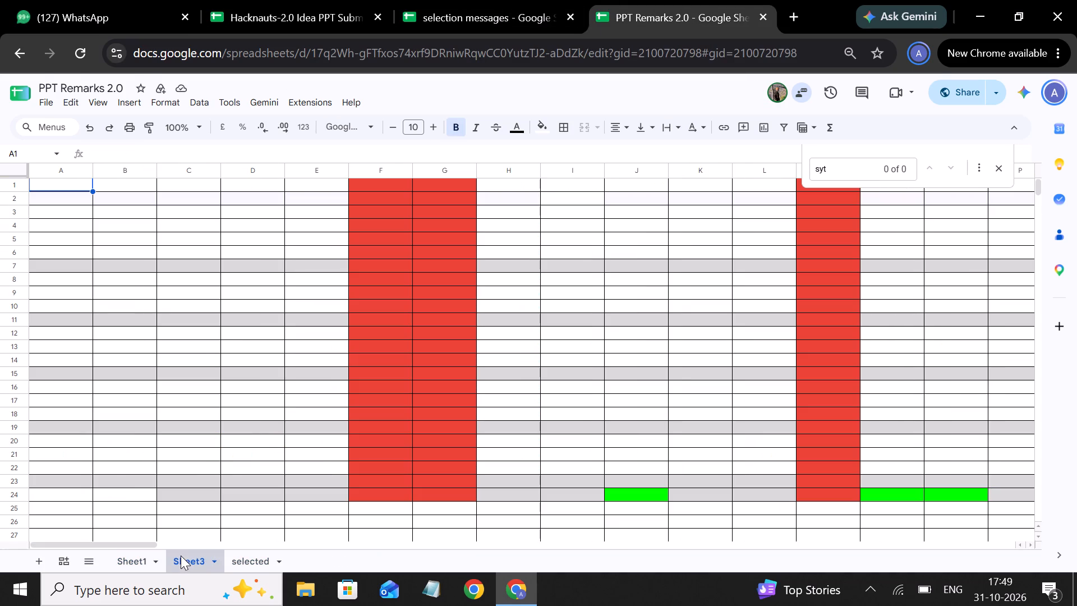
scroll(232, 394, "up", 3)
scroll(232, 394, "right", 5)
scroll(232, 394, "left", 4)
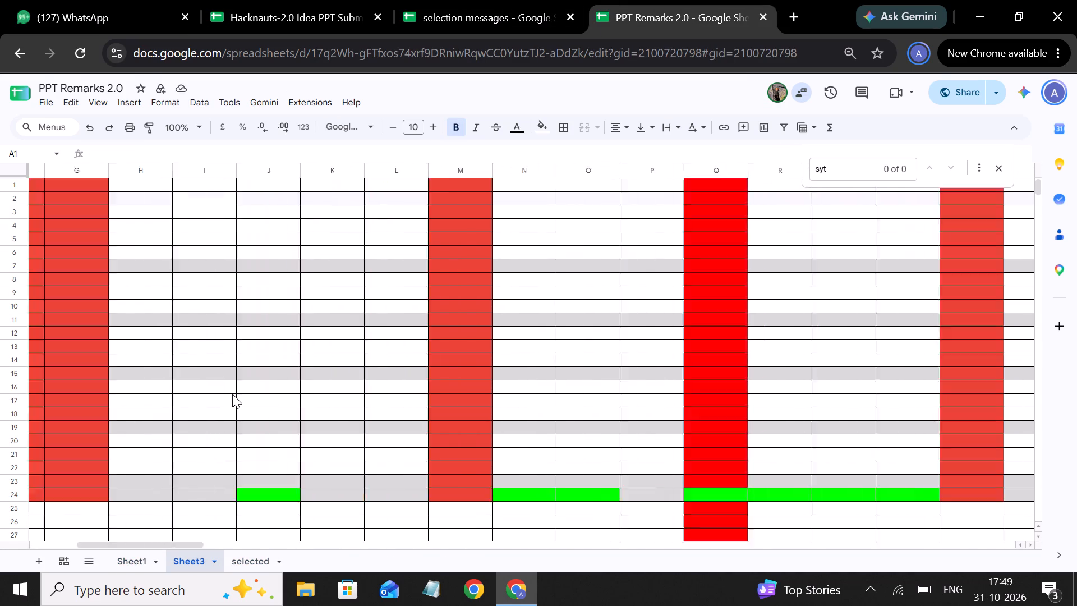
scroll(232, 394, "left", 12)
scroll(232, 394, "right", 6)
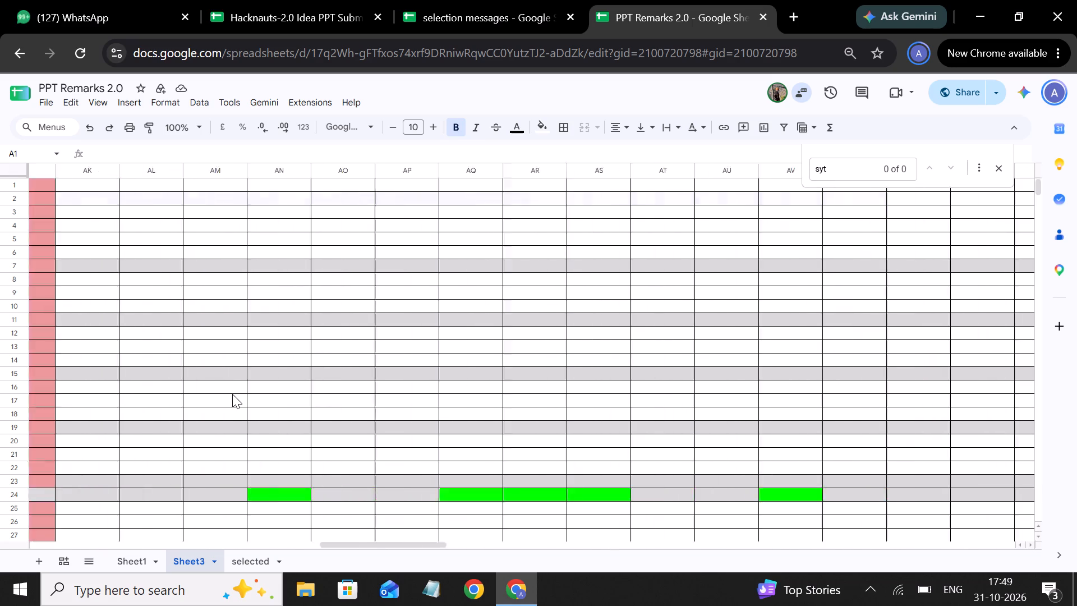
scroll(232, 394, "right", 7)
Search Sheet1 of PPT Remarks 2.0 for phi and examine The Phi's score column.
left_click(128, 555)
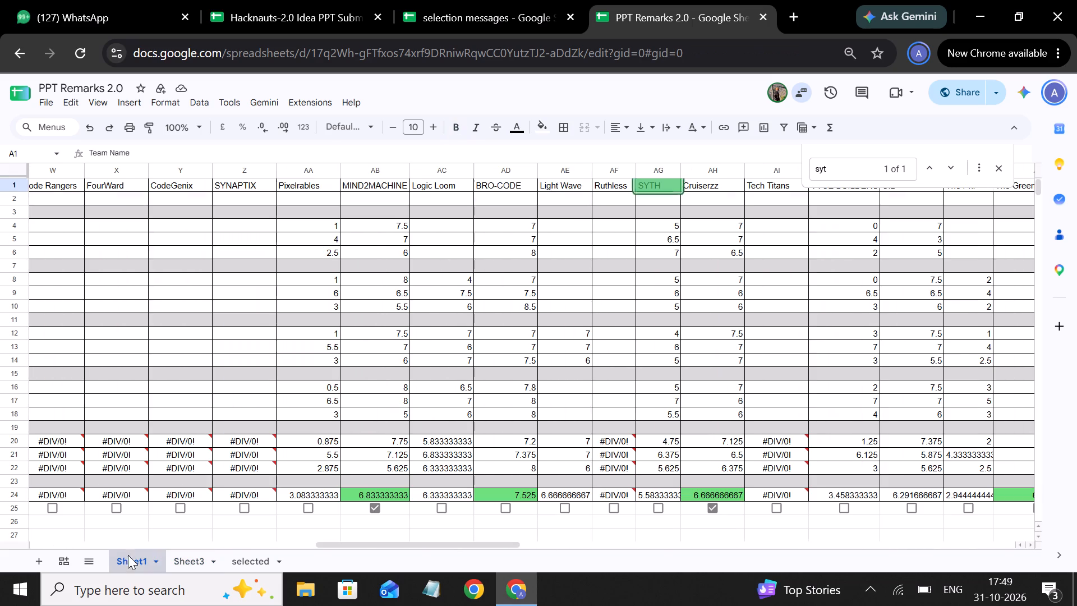
left_click(842, 169)
key("BackSpace")
key("BackSpace")
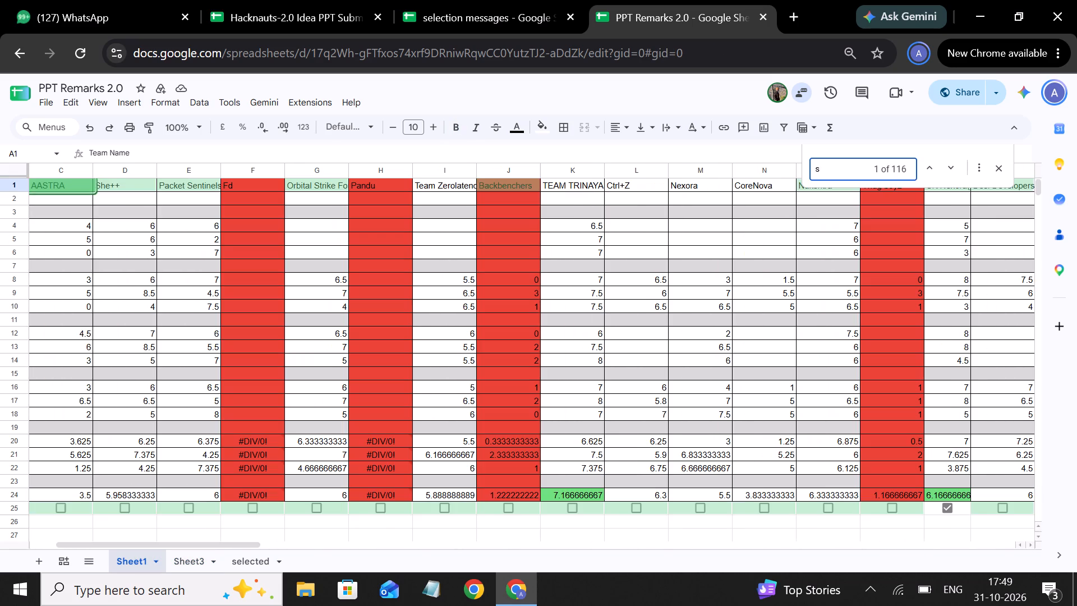
key("BackSpace")
key("BackSpace")
type("phi")
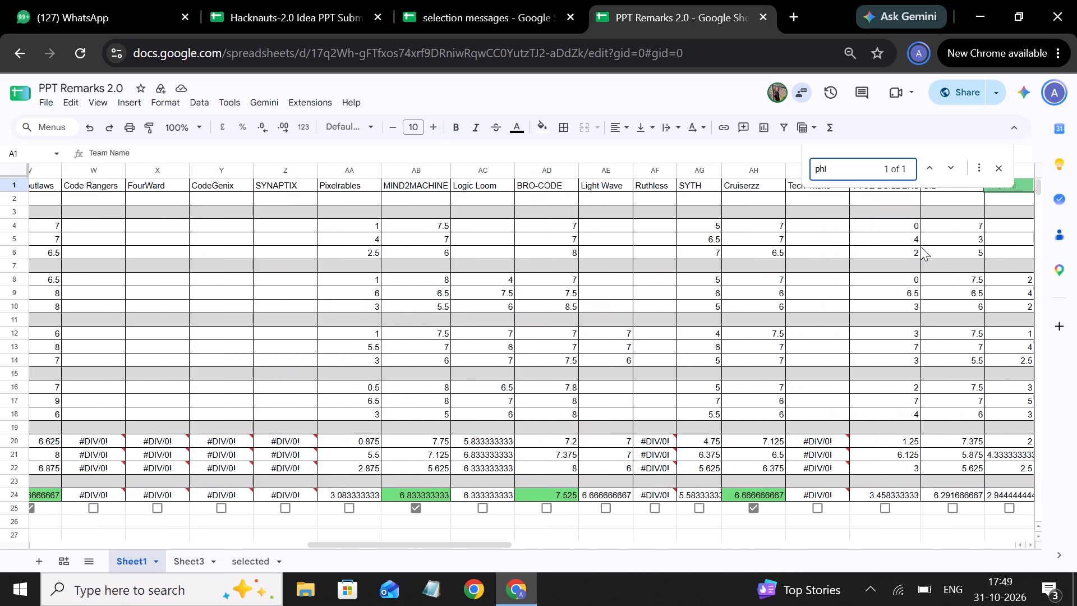
scroll(964, 311, "left", 4)
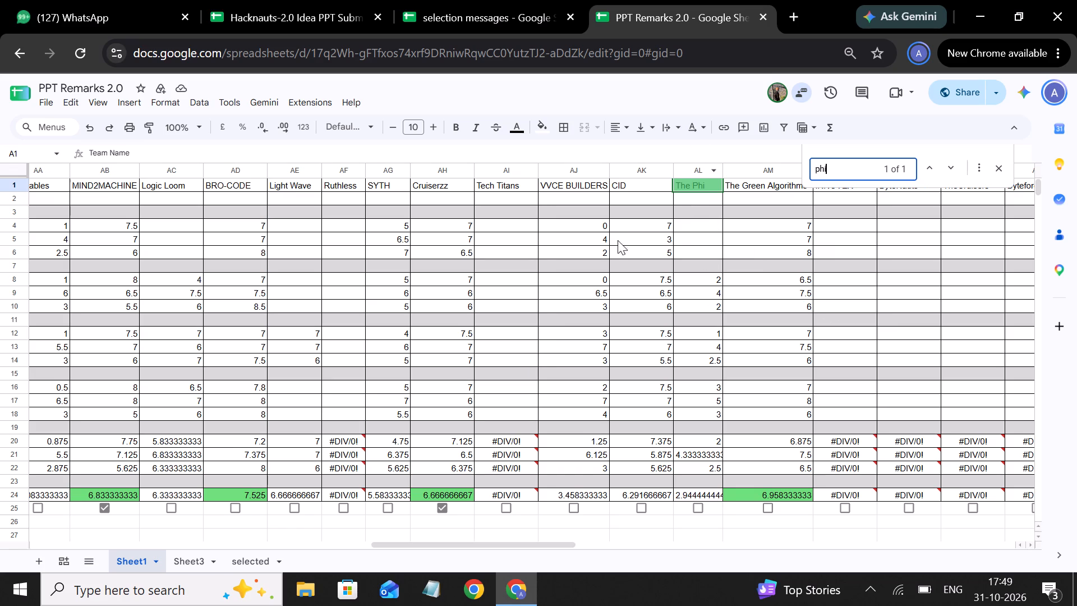
Cross-check The Phi across PPT Remarks 2.0, the Hacknauts-2.0 submission sheets and Sheet1 of selection messages.
left_click(245, 561)
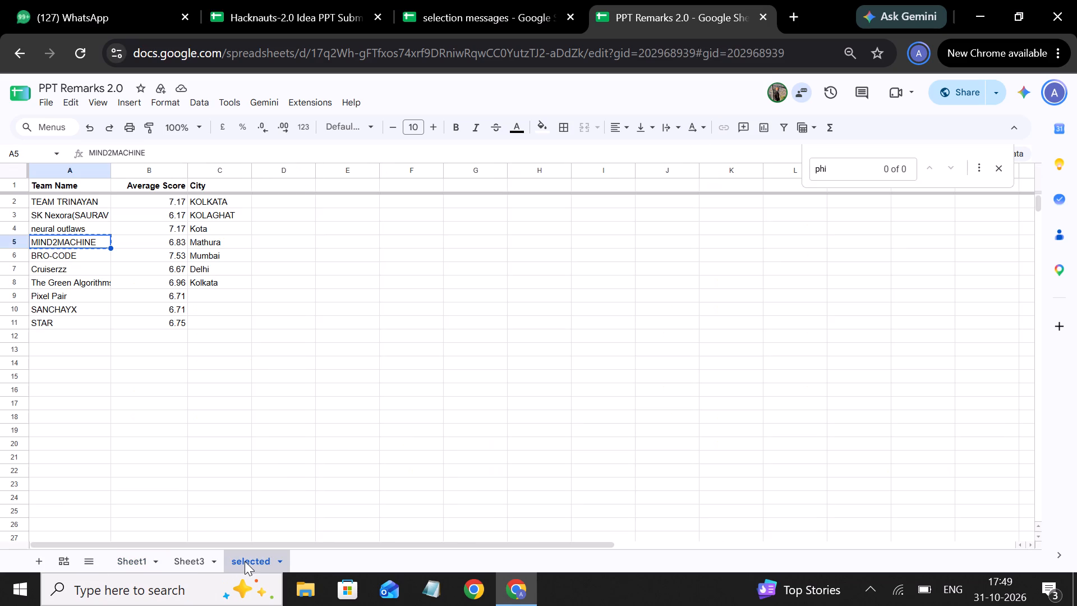
left_click(142, 561)
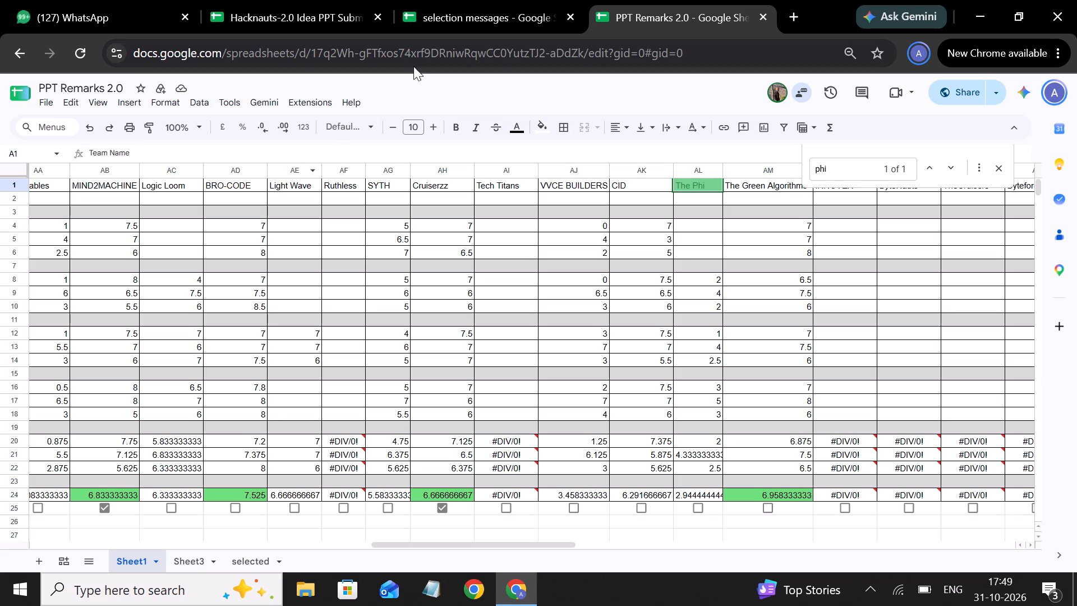
left_click(328, 6)
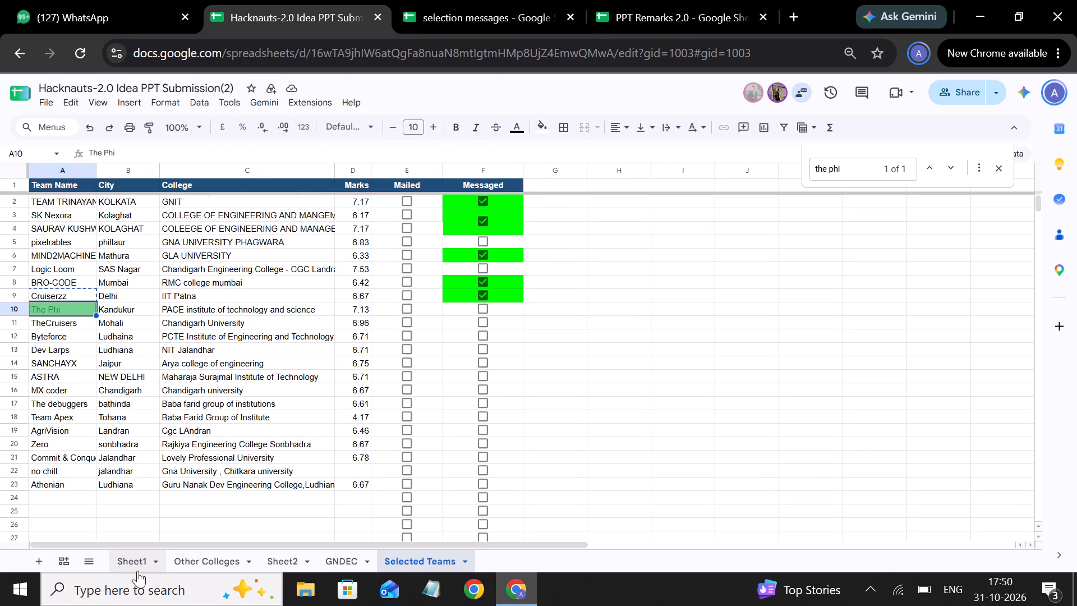
left_click(135, 567)
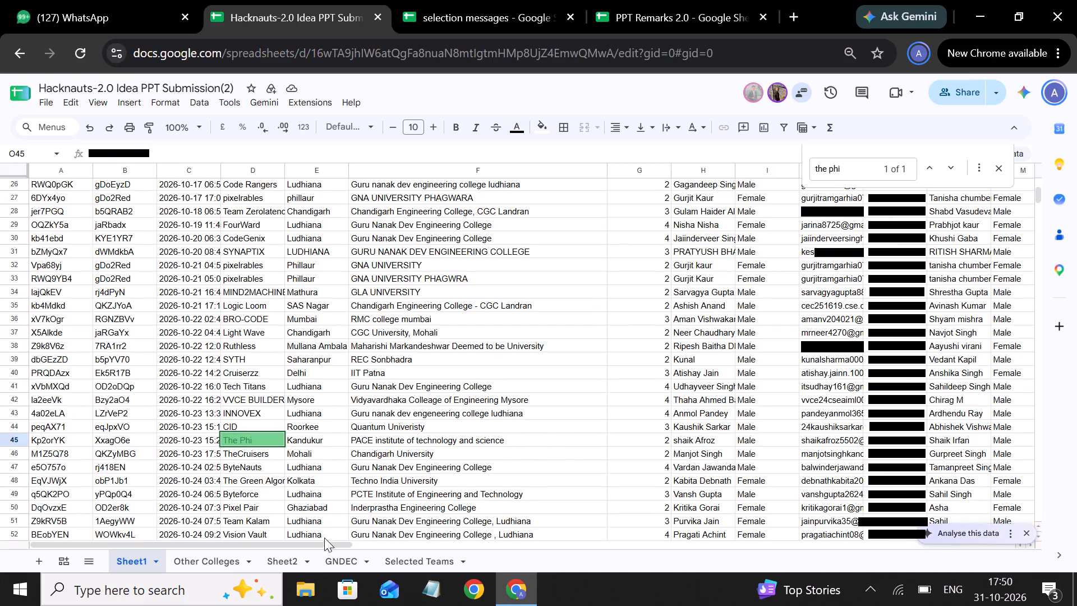
left_click(219, 559)
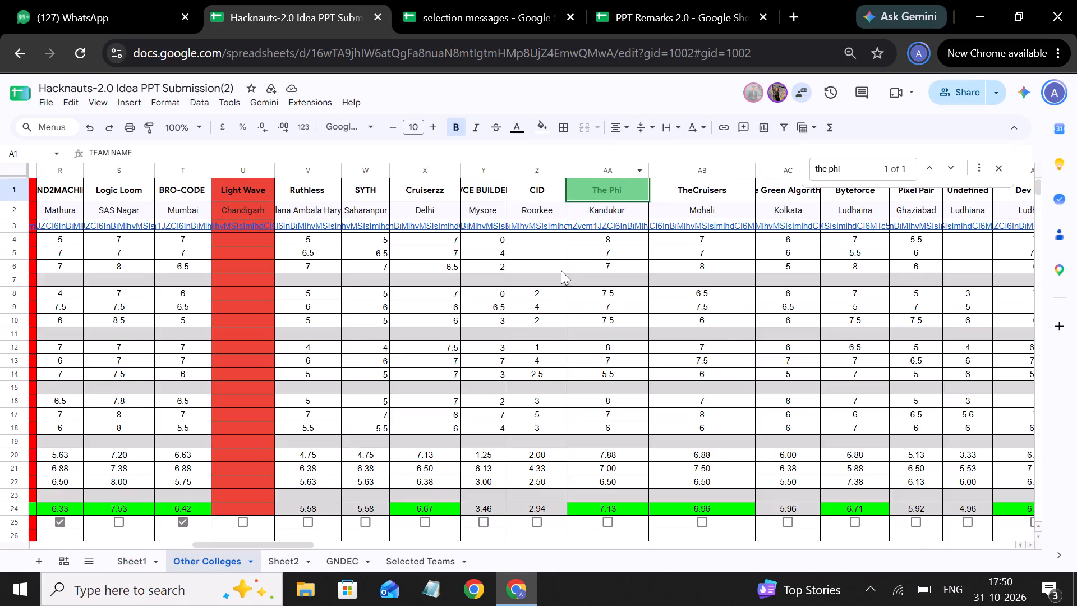
left_click(647, 16)
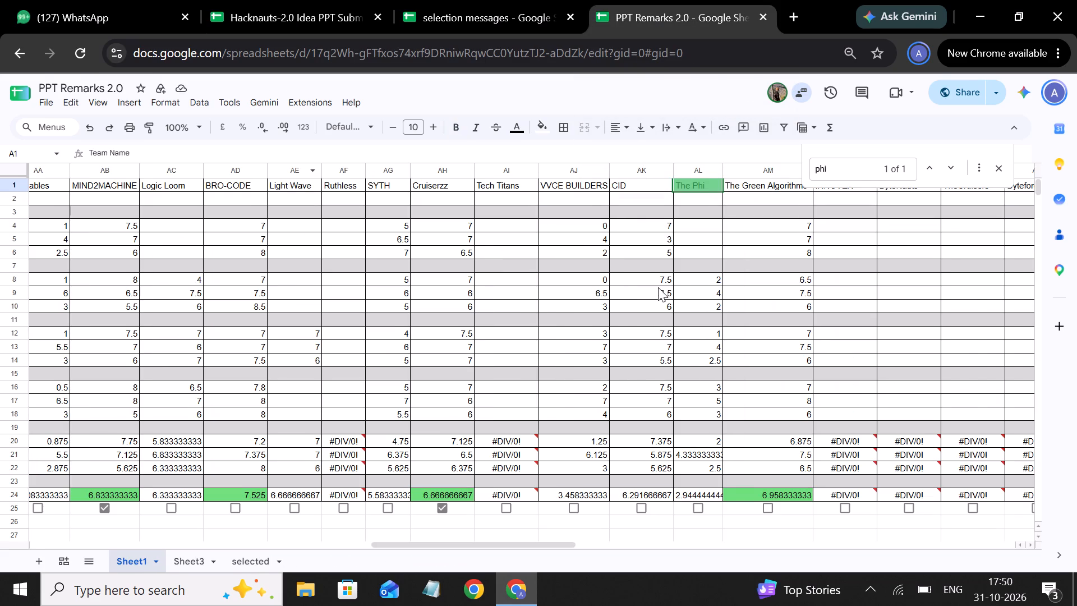
scroll(651, 292, "left", 1)
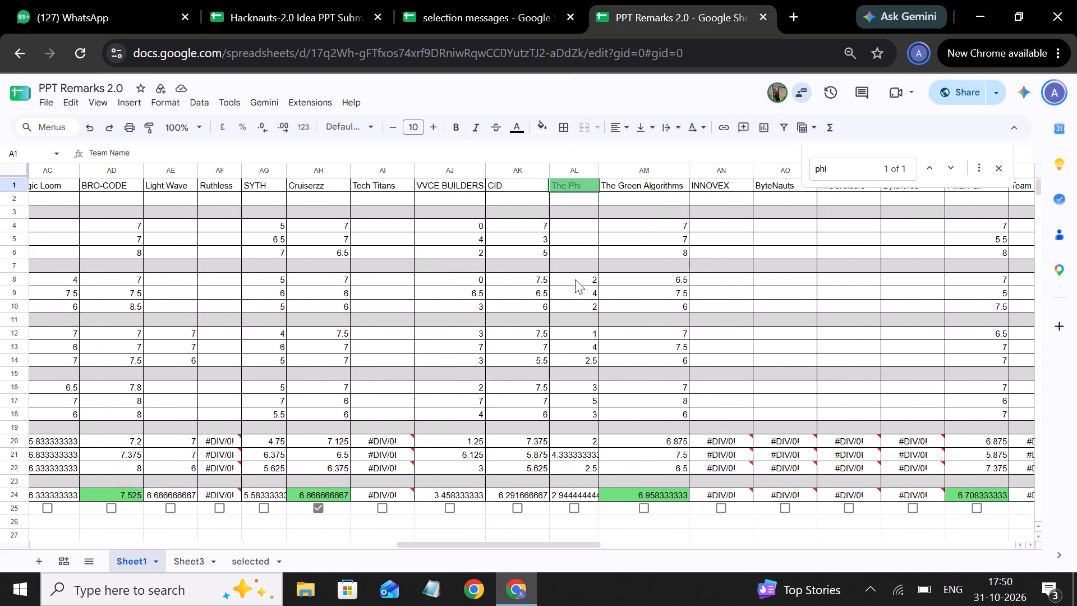
left_click(464, 10)
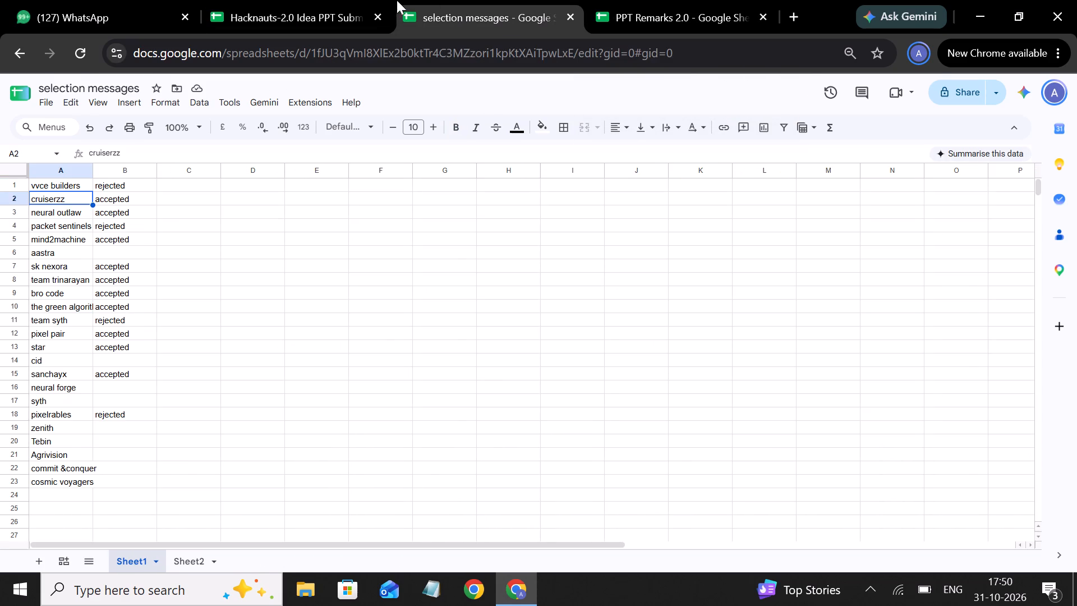
left_click(287, 10)
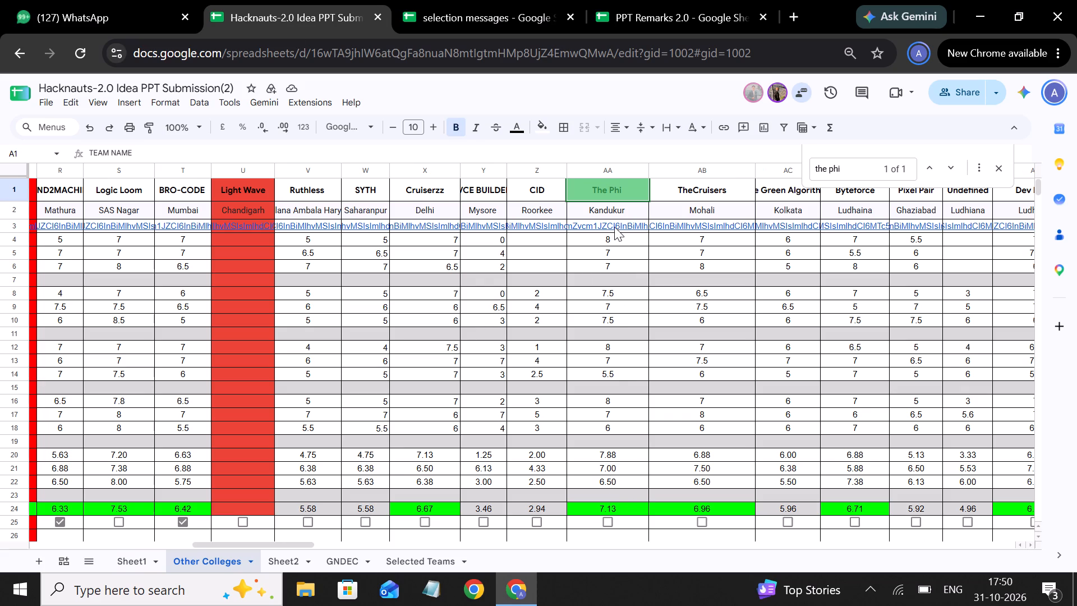
left_click(658, 0)
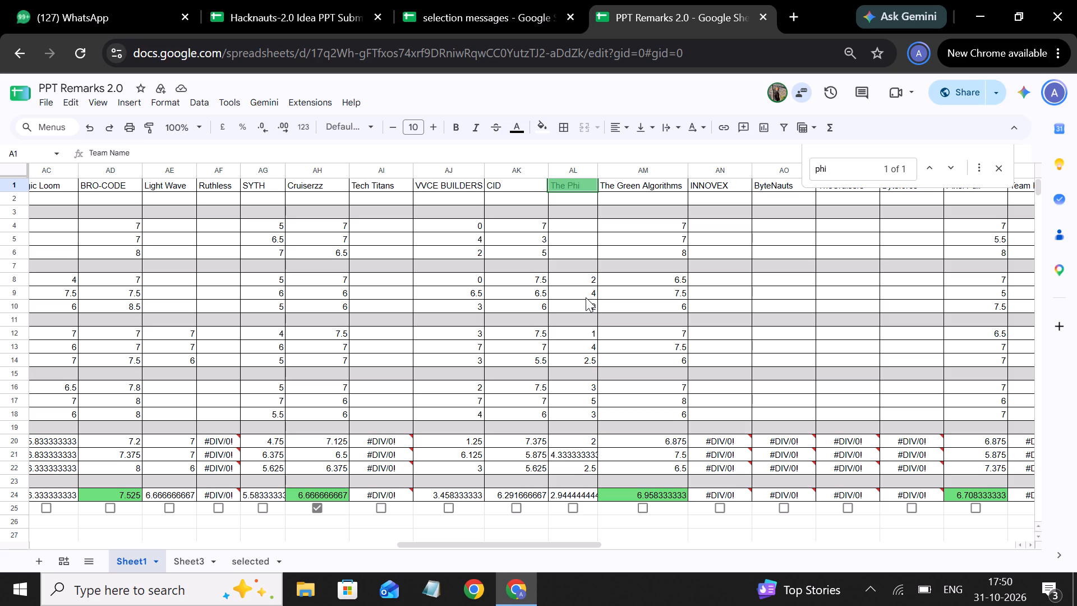
Clear the search on Sheet1 of PPT Remarks 2.0 and examine the score columns of The Phi and neighbouring teams.
left_click(880, 172)
key("BackSpace")
key("BackSpace")
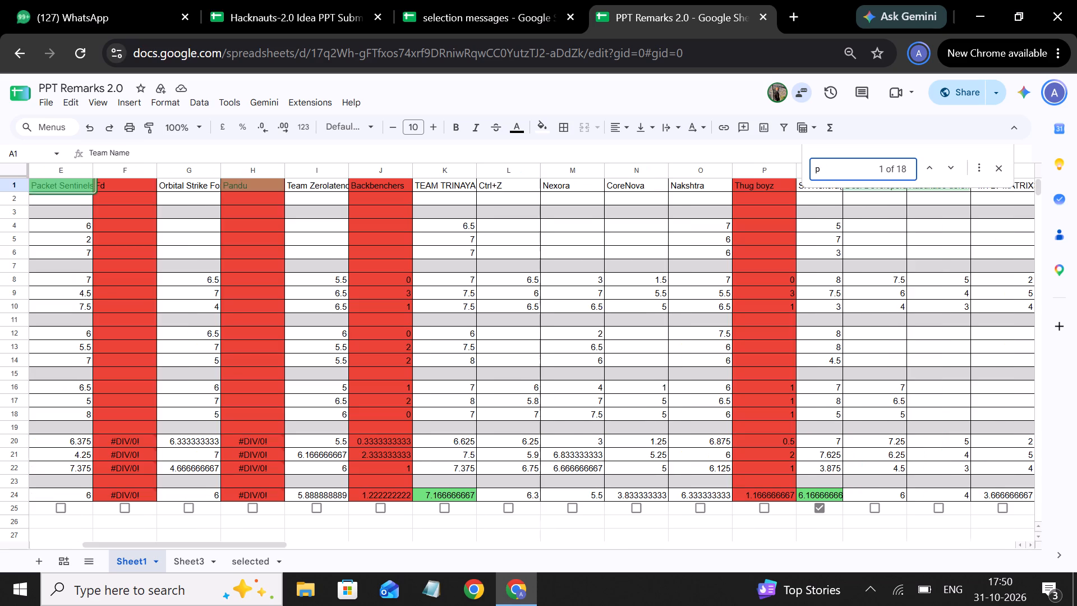
key("BackSpace")
key("BackSpace")
key("BackSpace")
scroll(880, 172, "left", 7)
scroll(864, 351, "left", 3)
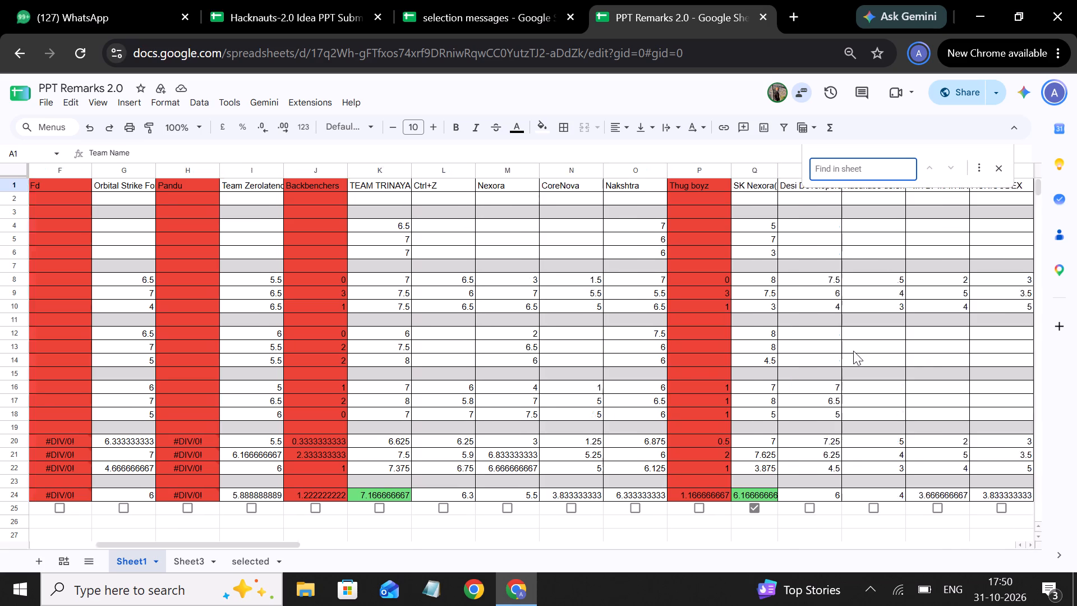
scroll(853, 351, "left", 12)
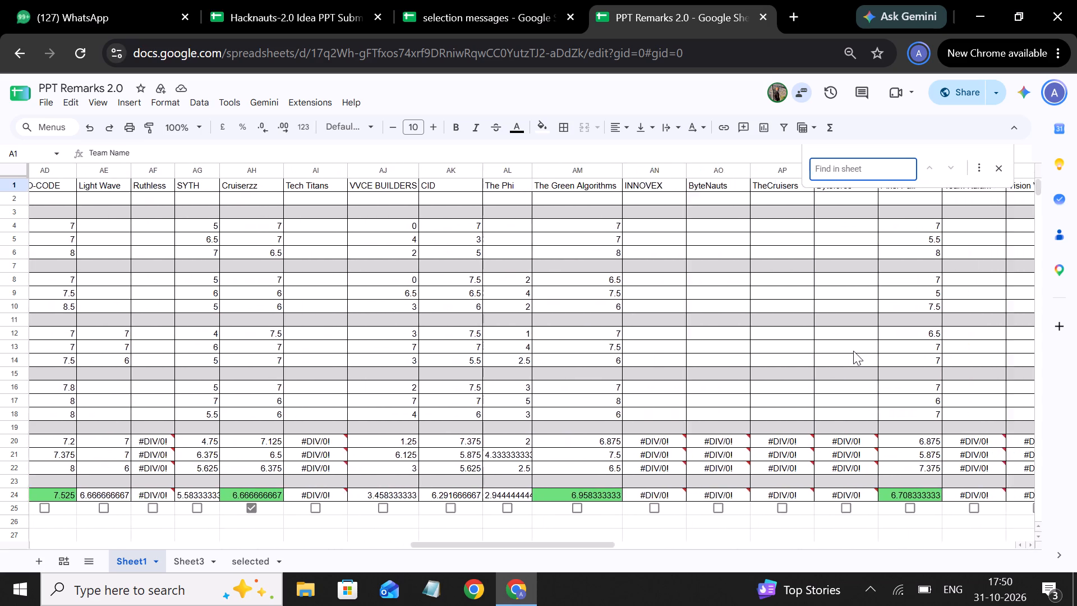
scroll(853, 351, "left", 2)
scroll(853, 351, "right", 2)
scroll(597, 358, "right", 1)
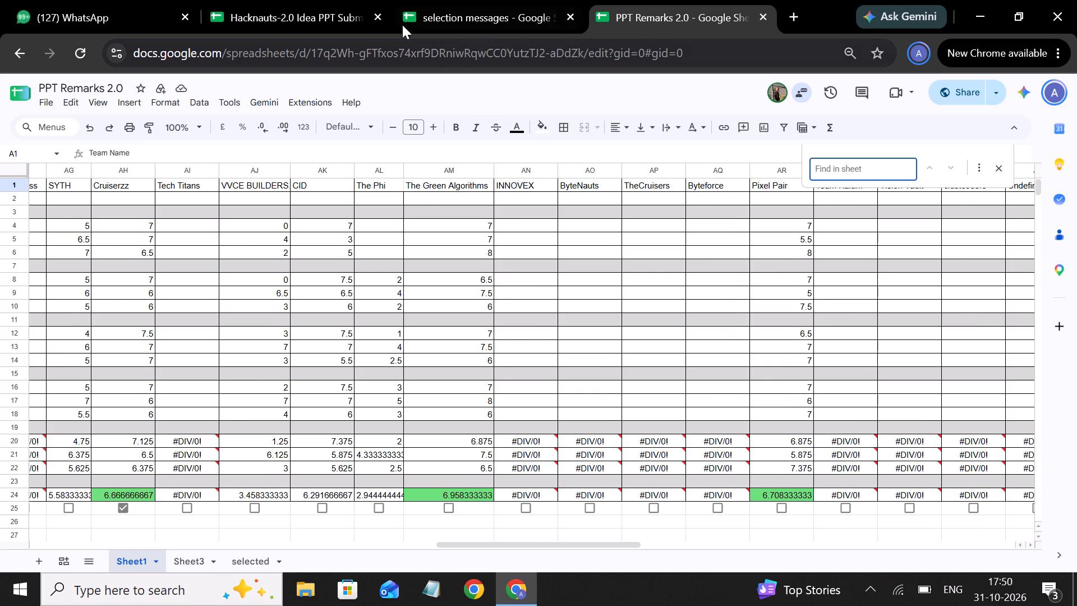
Compare the team scores on Other Colleges with those on Sheet1 of PPT Remarks 2.0.
left_click(321, 2)
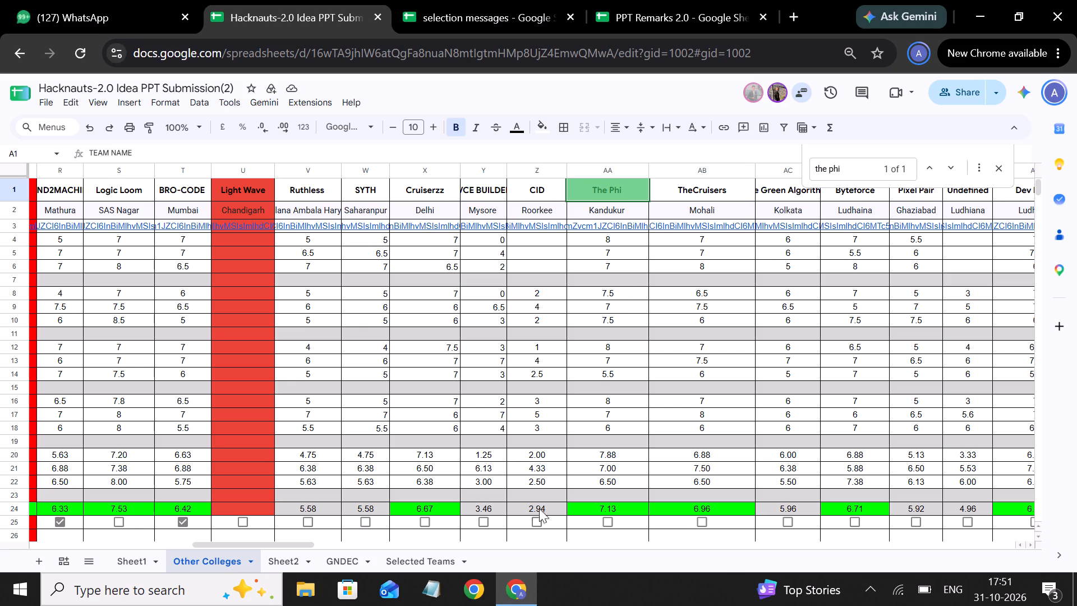
scroll(381, 385, "right", 1)
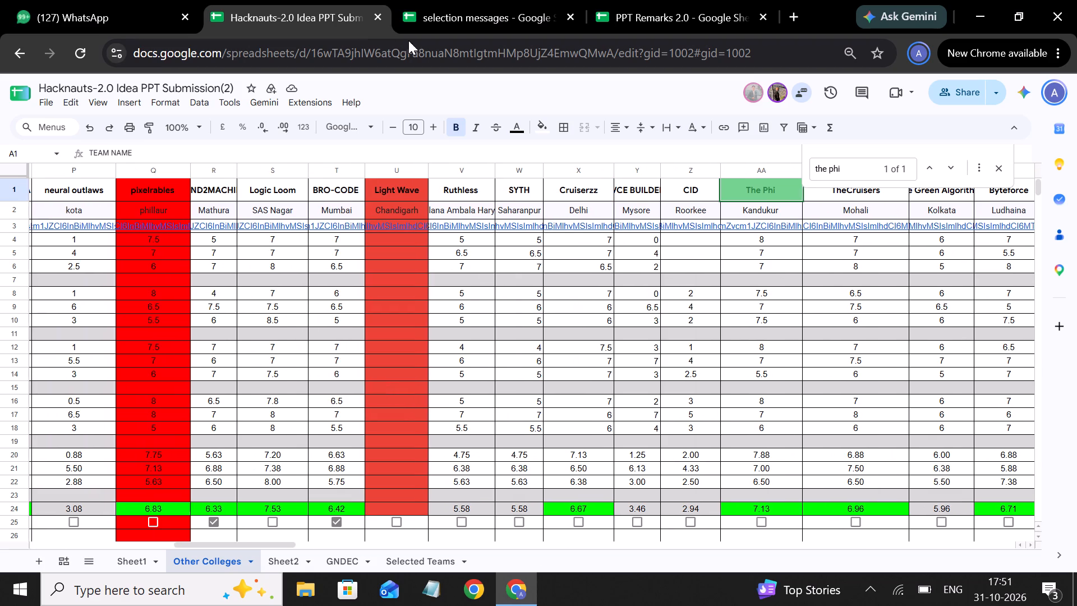
left_click(638, 14)
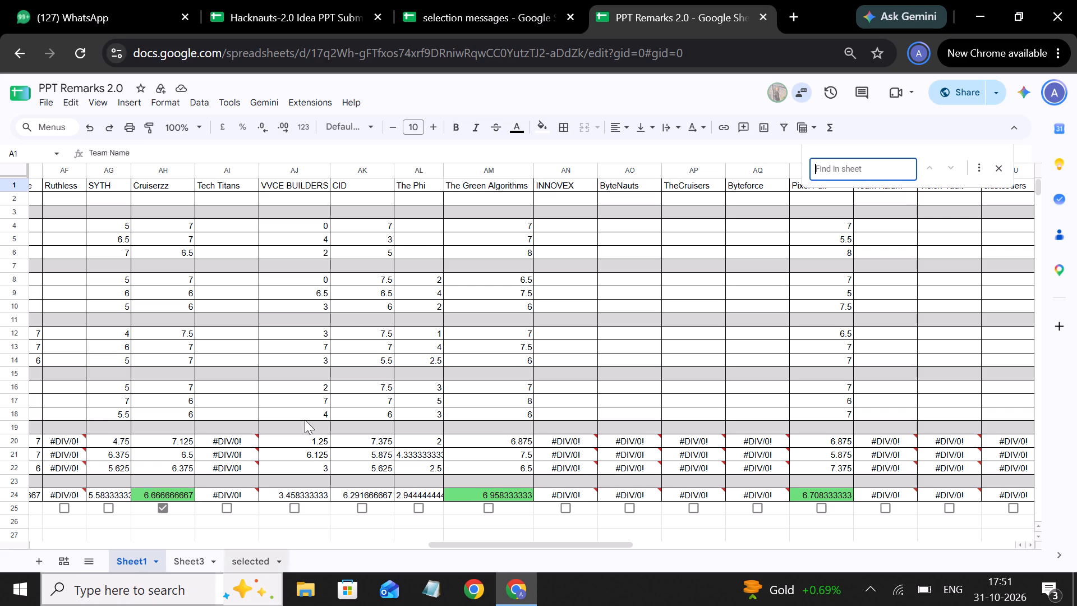
left_click(306, 1)
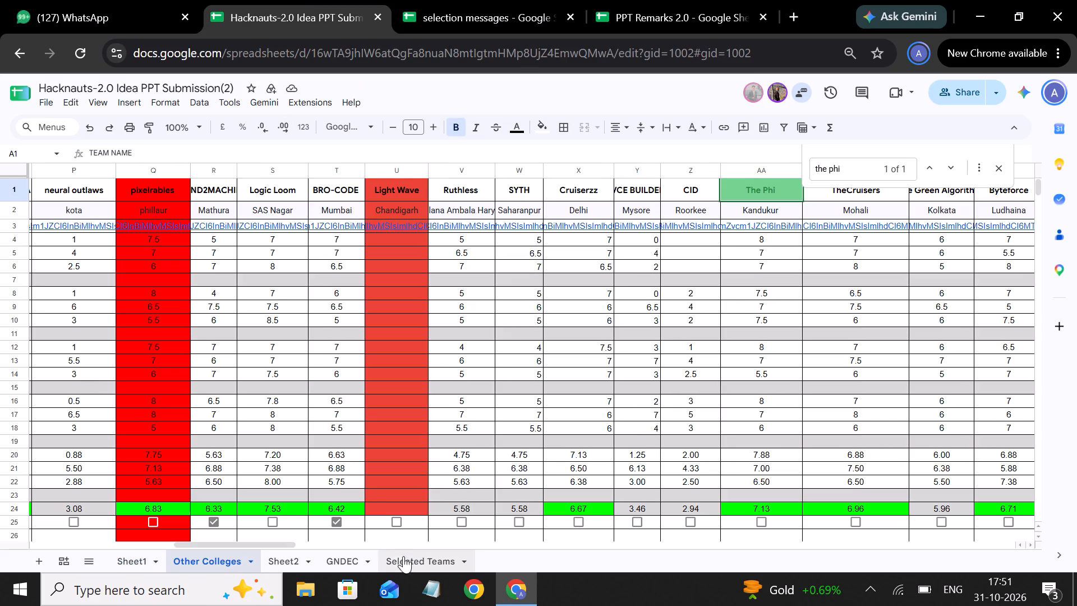
Mark SANCHAYX as Messaged on the Selected Teams sheet.
left_click(425, 569)
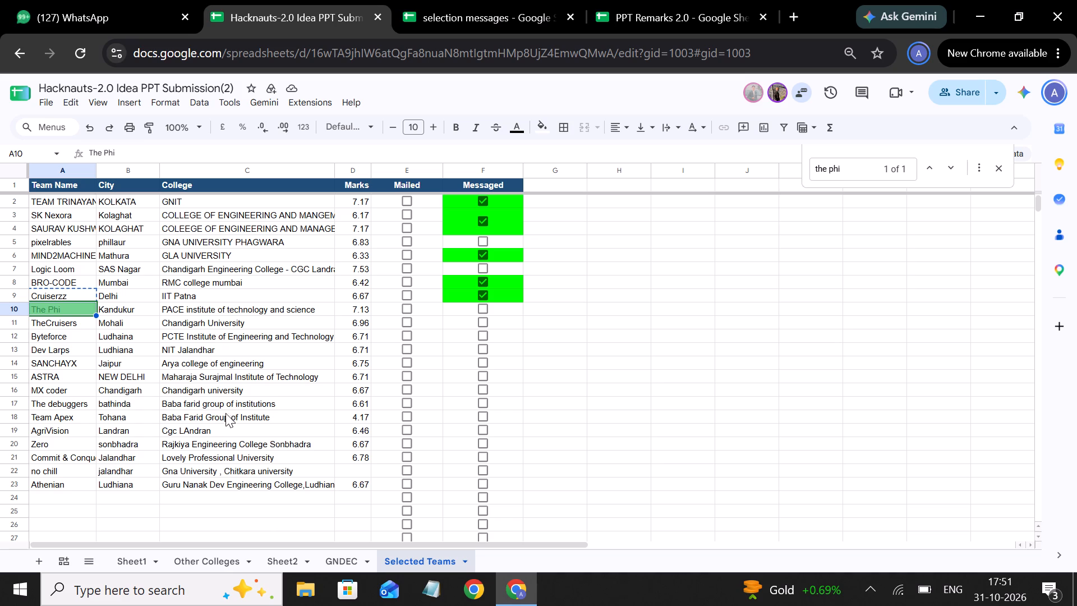
left_click(65, 325)
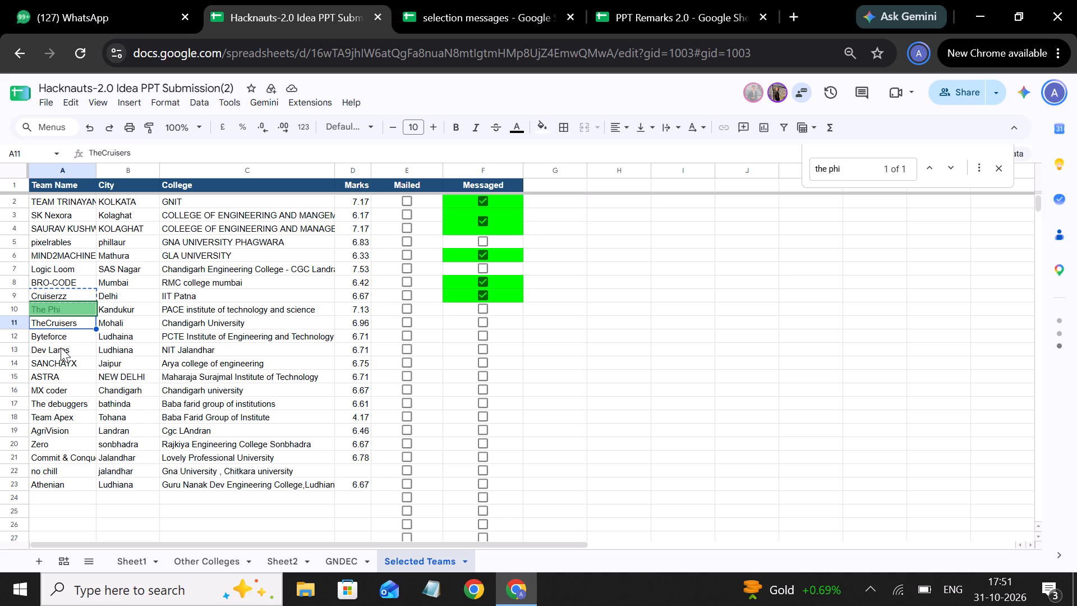
left_click(63, 363)
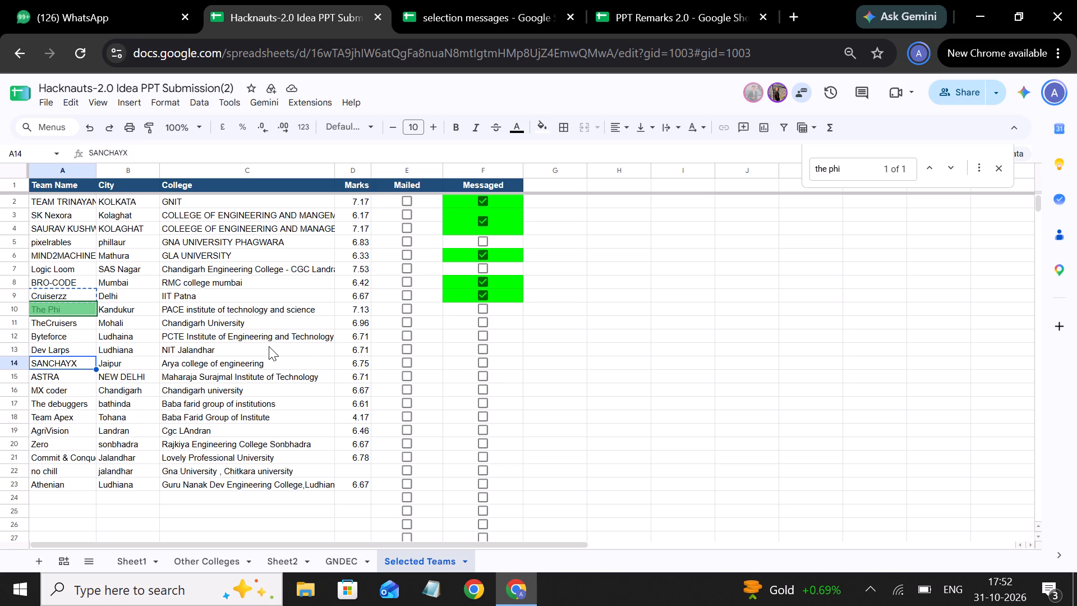
left_click(483, 365)
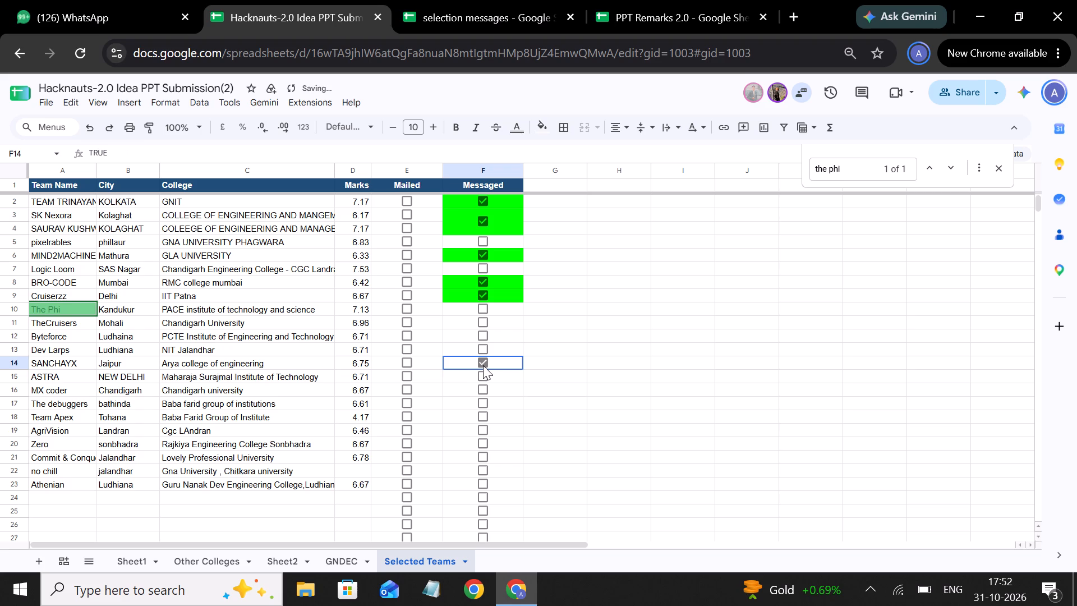
left_click(497, 1)
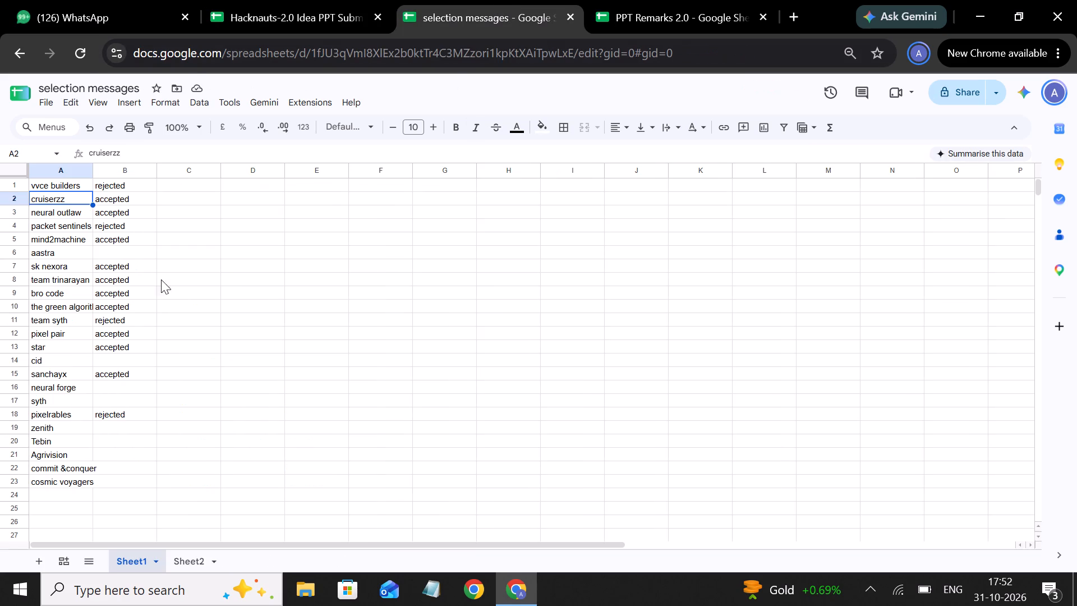
left_click(54, 377)
key("ctrl+c")
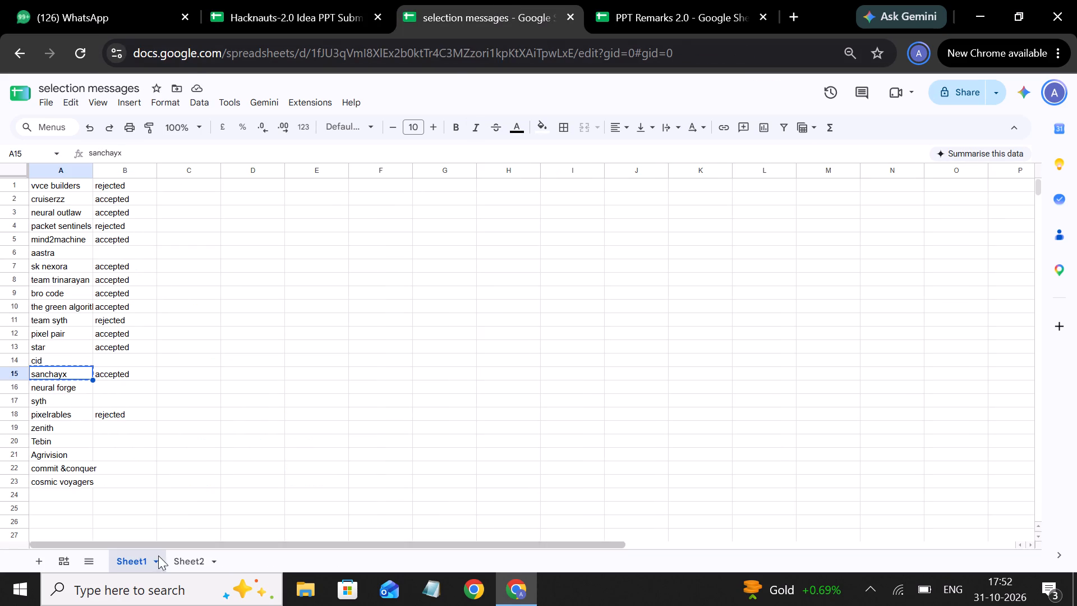
left_click(181, 562)
left_click(78, 248)
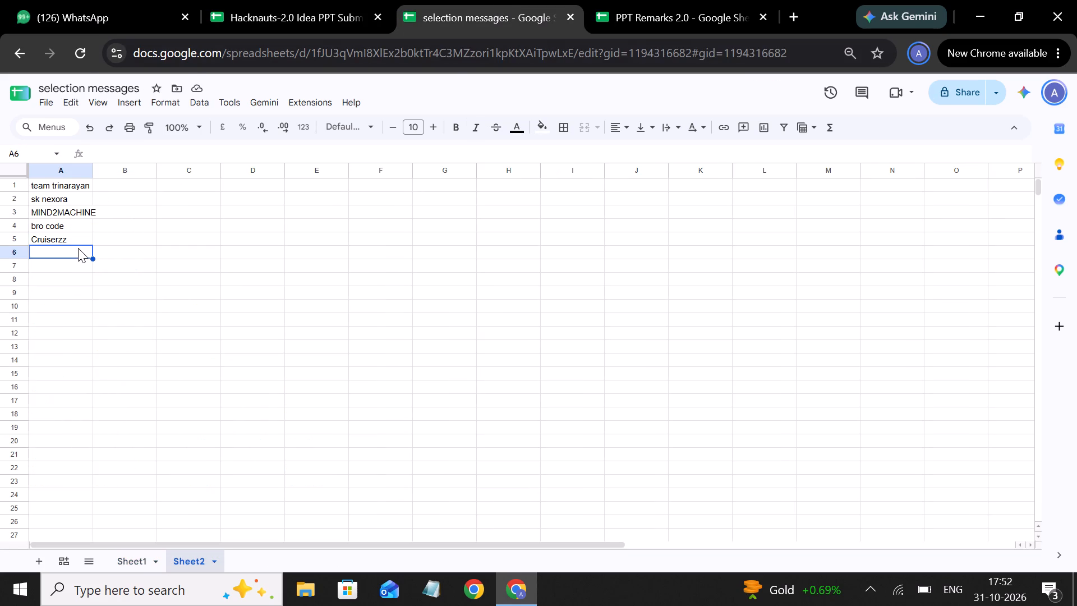
key("ctrl+v")
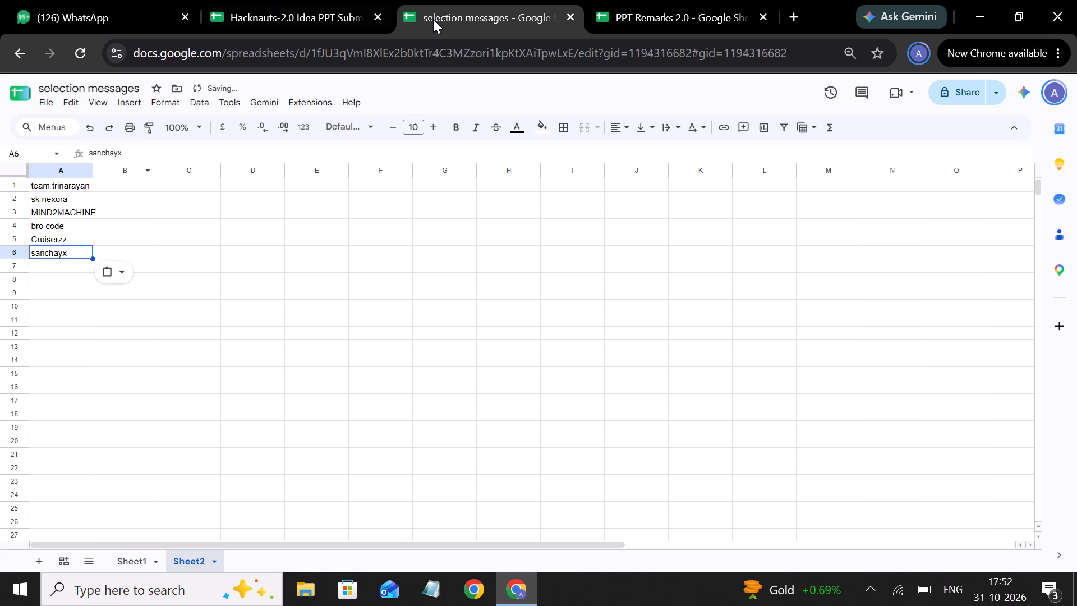
Compare the selected sheet of PPT Remarks 2.0 with the Selected Teams sheet and the accepted teams on Sheet1 of selection messages.
left_click(663, 6)
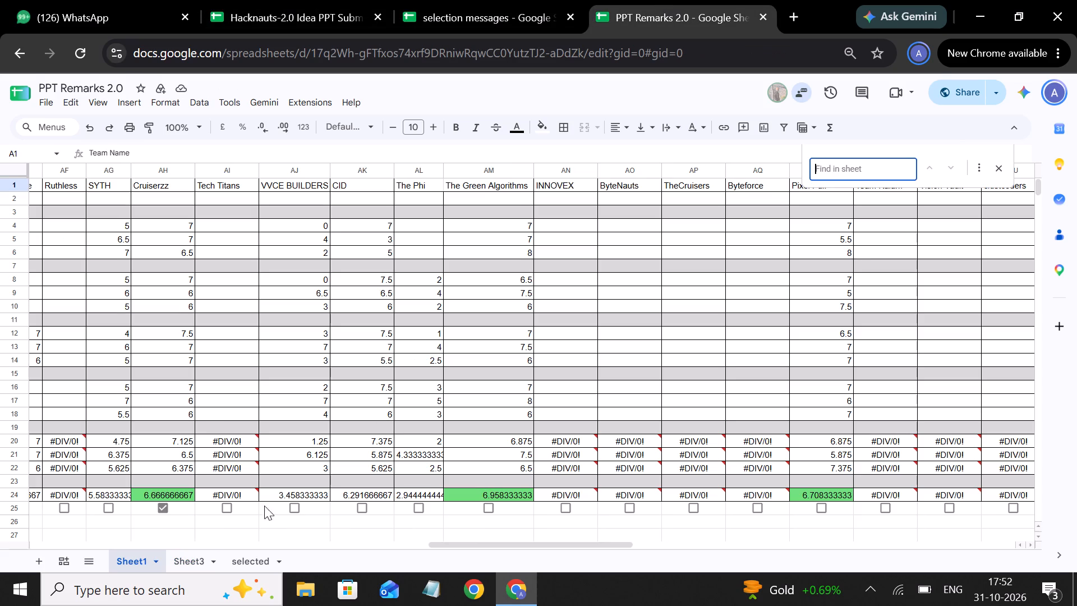
left_click(242, 558)
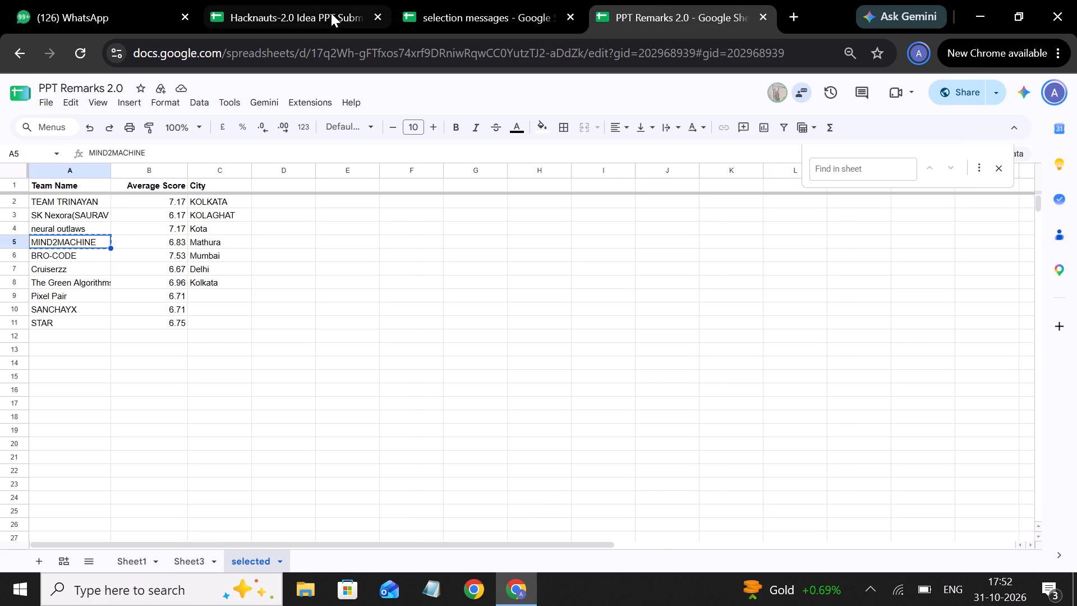
left_click(315, 7)
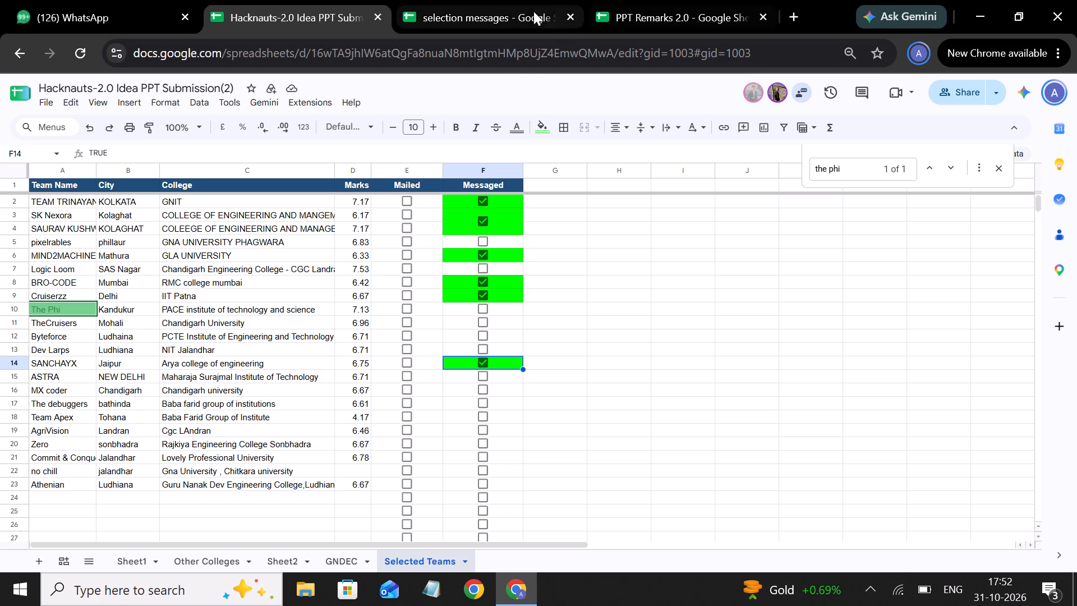
left_click(623, 8)
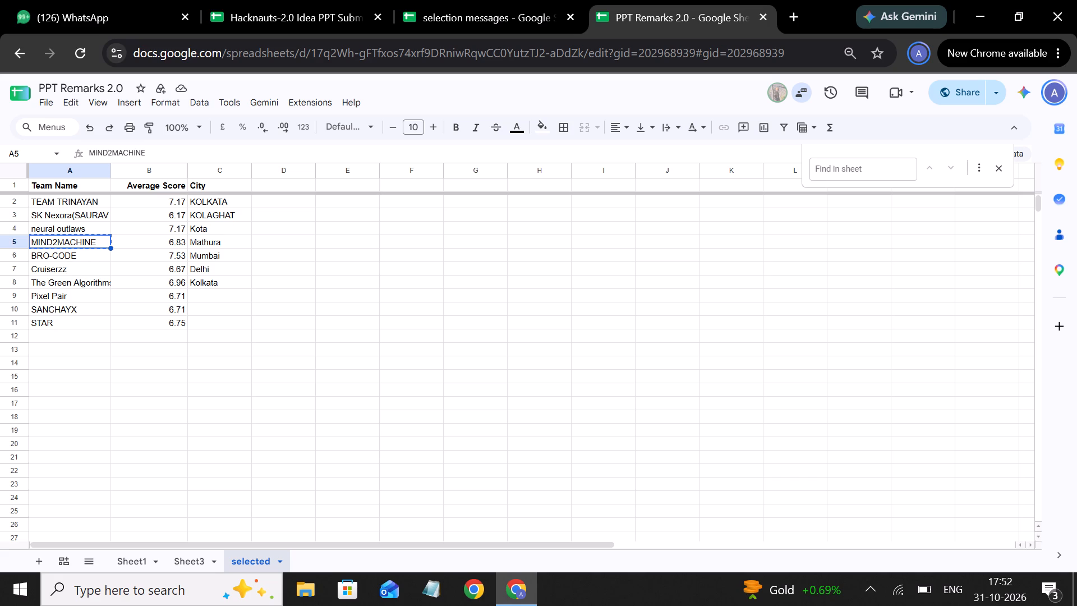
left_click(91, 300)
left_click(493, 0)
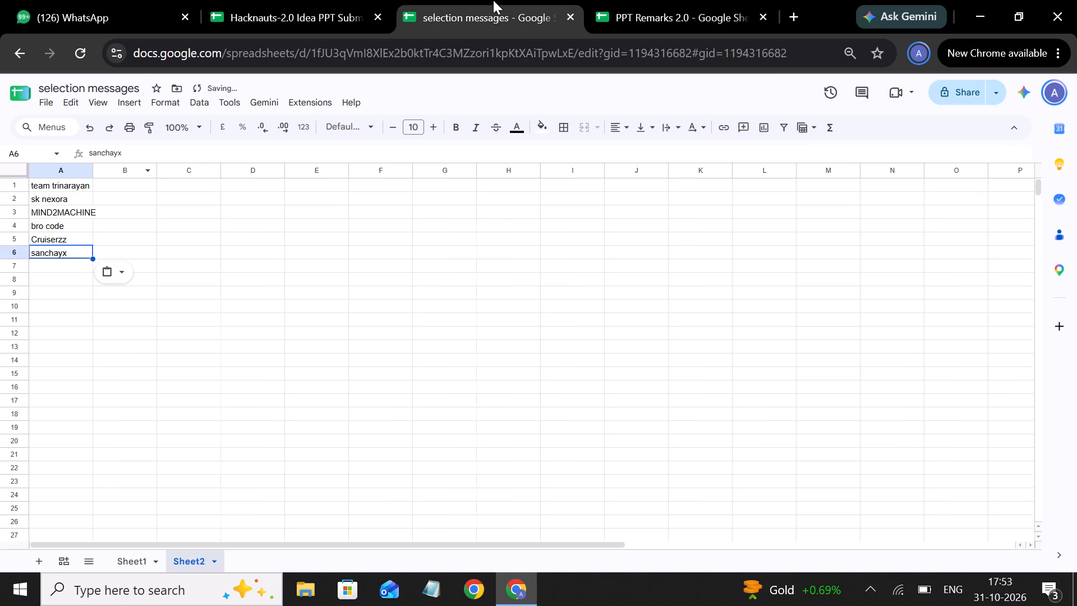
left_click(140, 555)
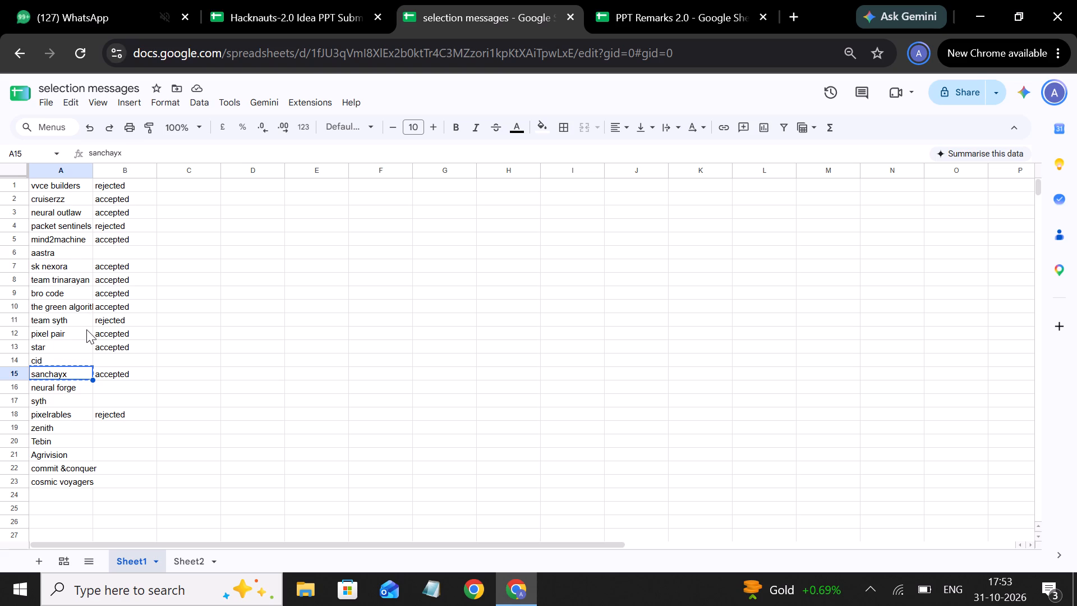
left_click(276, 0)
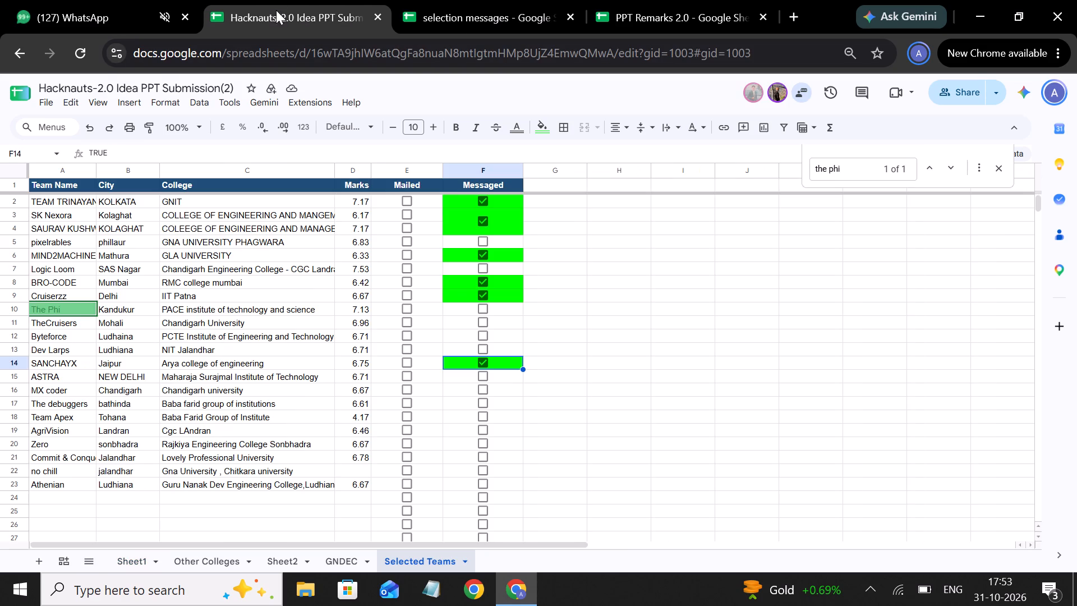
scroll(209, 314, "up", 1)
Search Sheet1 and Other Colleges of the Hacknauts-2.0 submission file for "pixel" and examine Pixel Pair's record and scores.
left_click(129, 563)
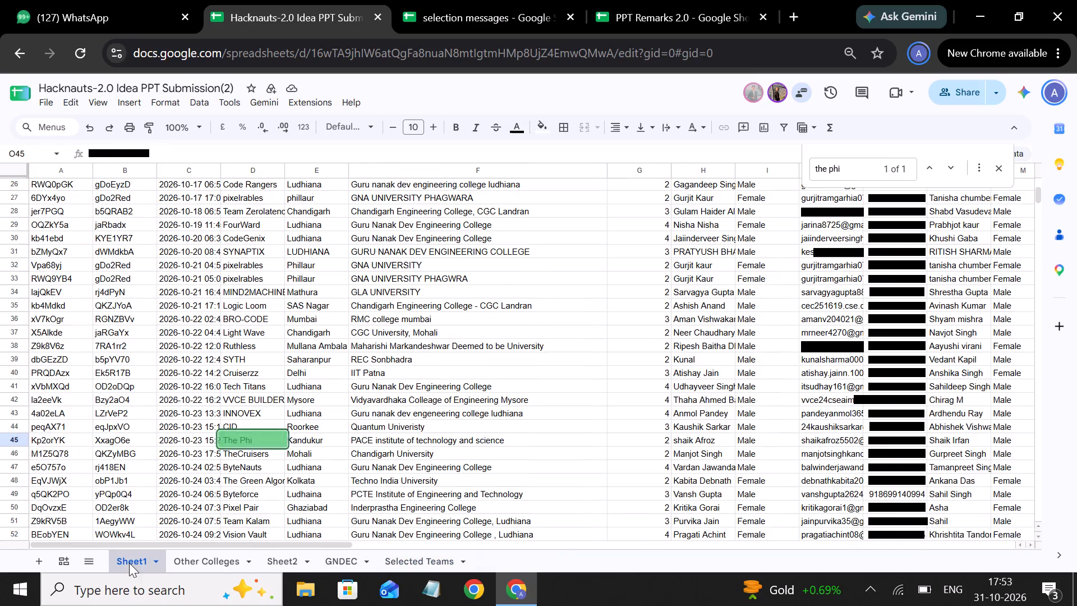
left_click_drag(857, 181, 857, 164)
left_click_drag(857, 164, 793, 173)
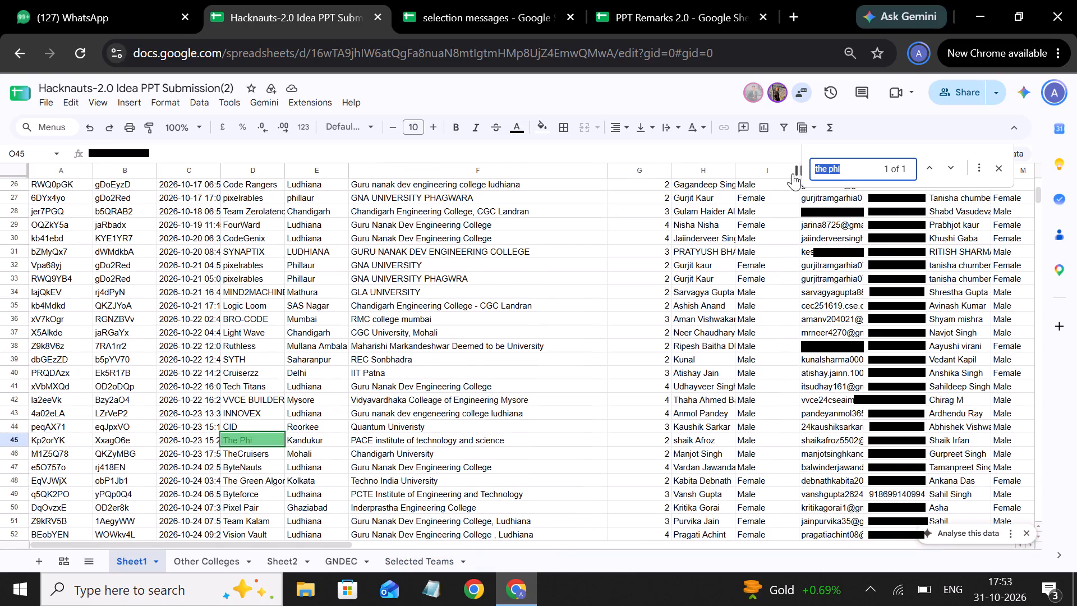
key("backslash")
key("BackSpace")
type("pi")
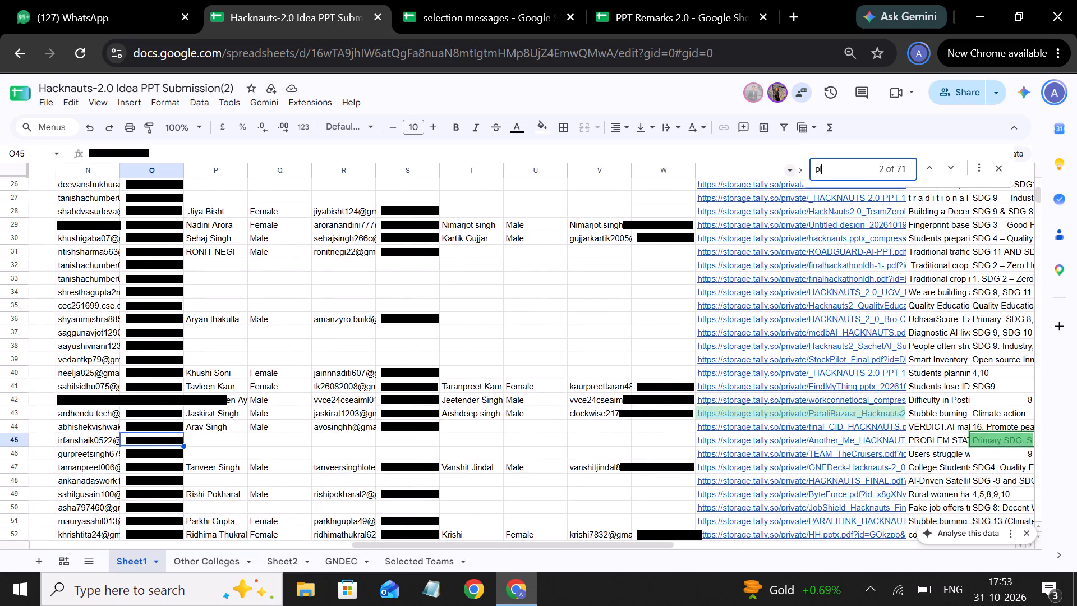
type("xel")
key("space")
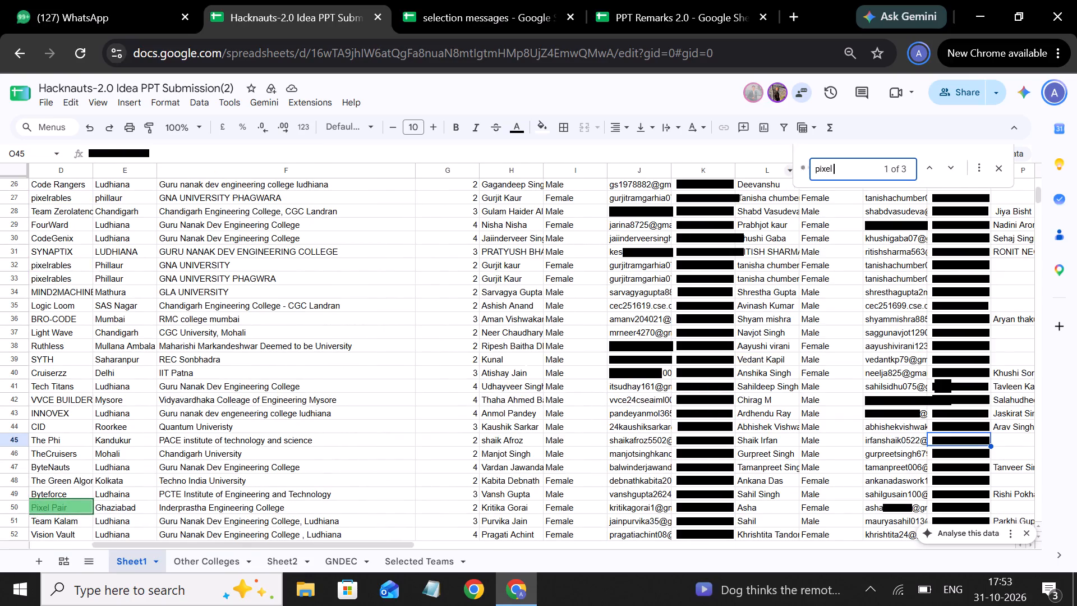
left_click(212, 566)
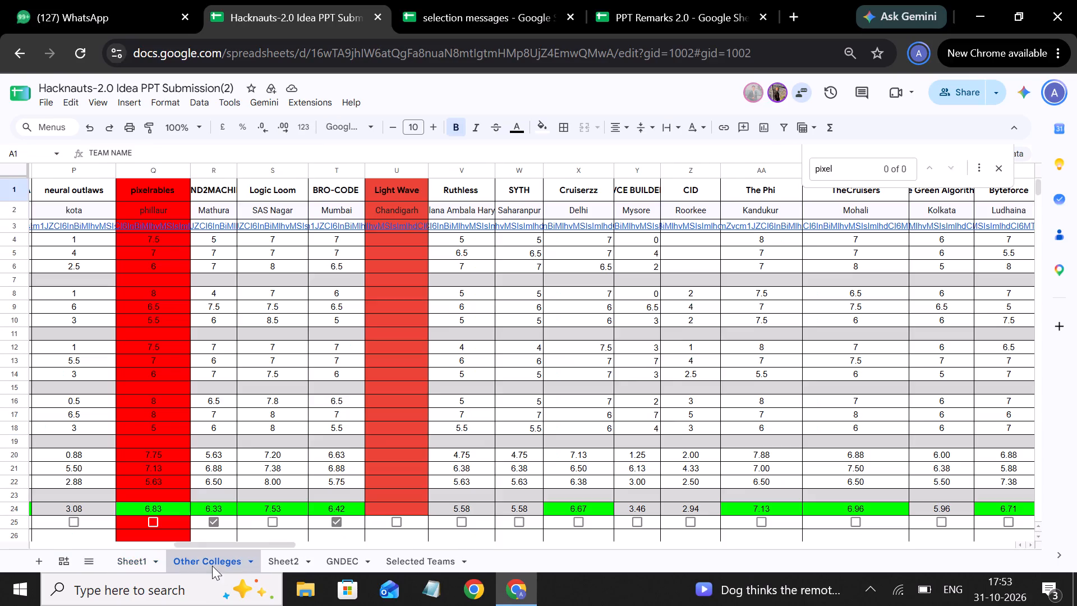
scroll(683, 402, "left", 5)
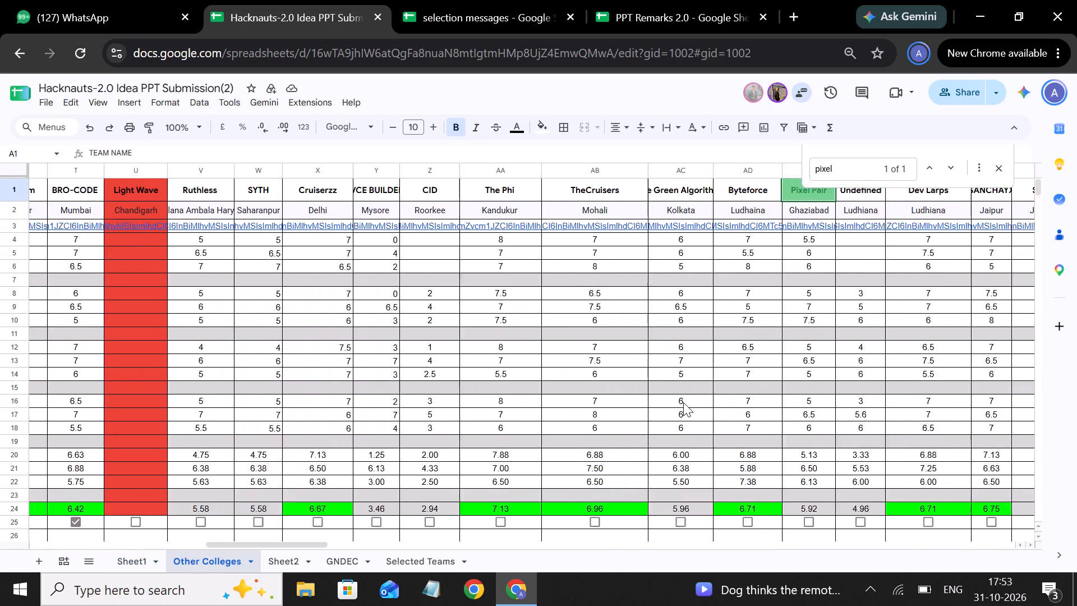
scroll(683, 402, "left", 1)
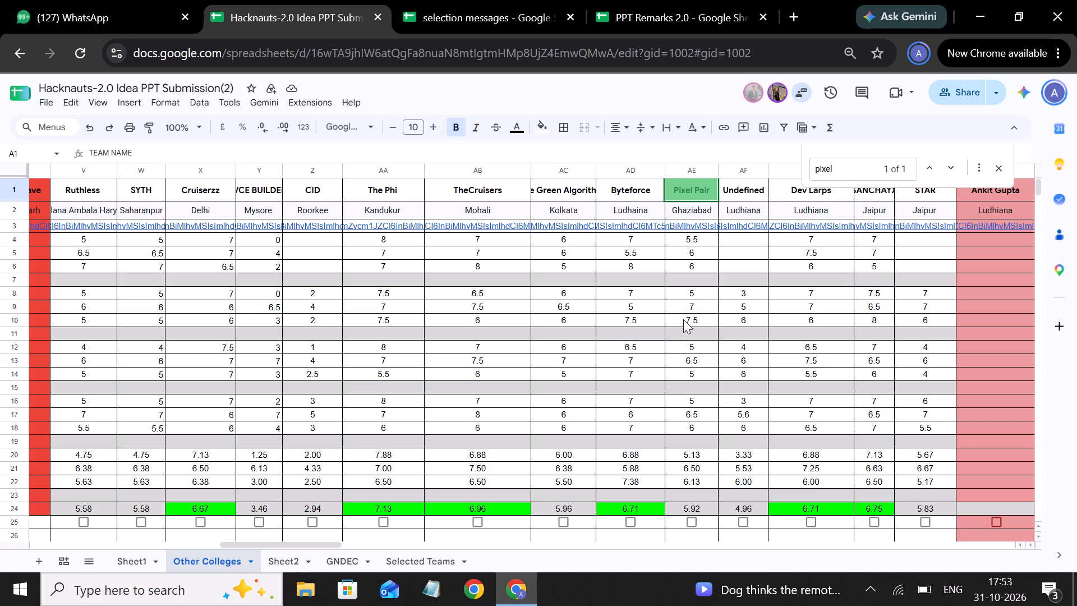
Check Pixel Pair's entry on the selected sheet of PPT Remarks 2.0 against selection messages and Other Colleges.
left_click(706, 11)
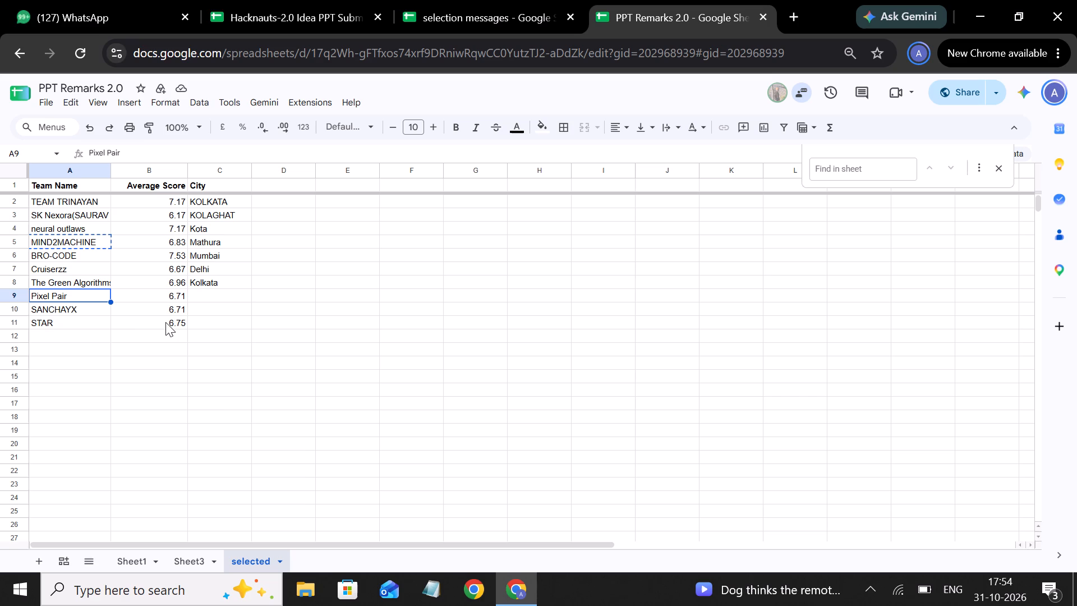
left_click(66, 294)
left_click(436, 1)
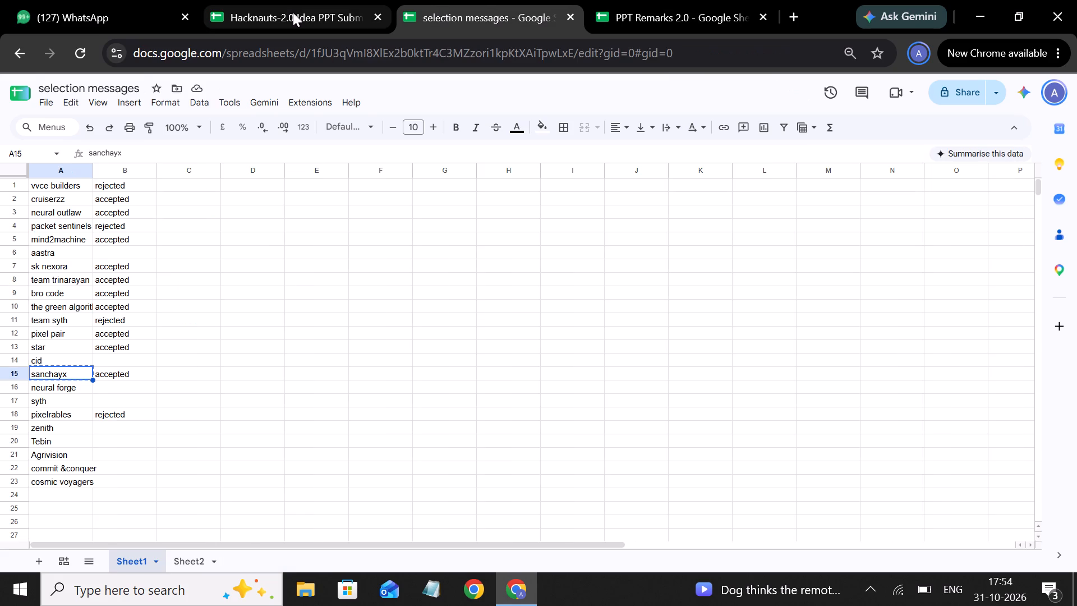
left_click(293, 12)
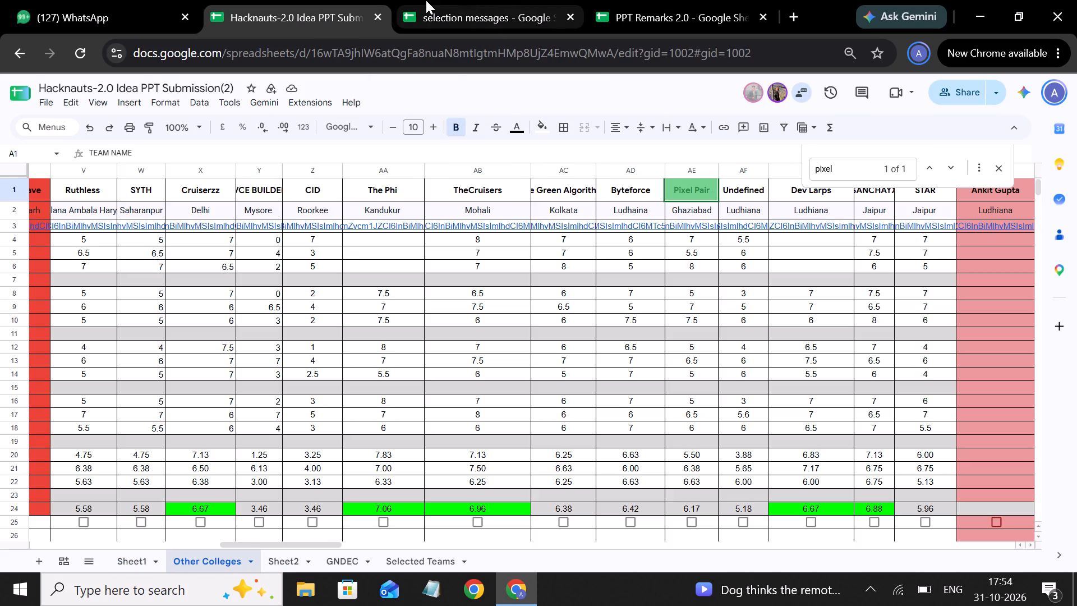
left_click(445, 12)
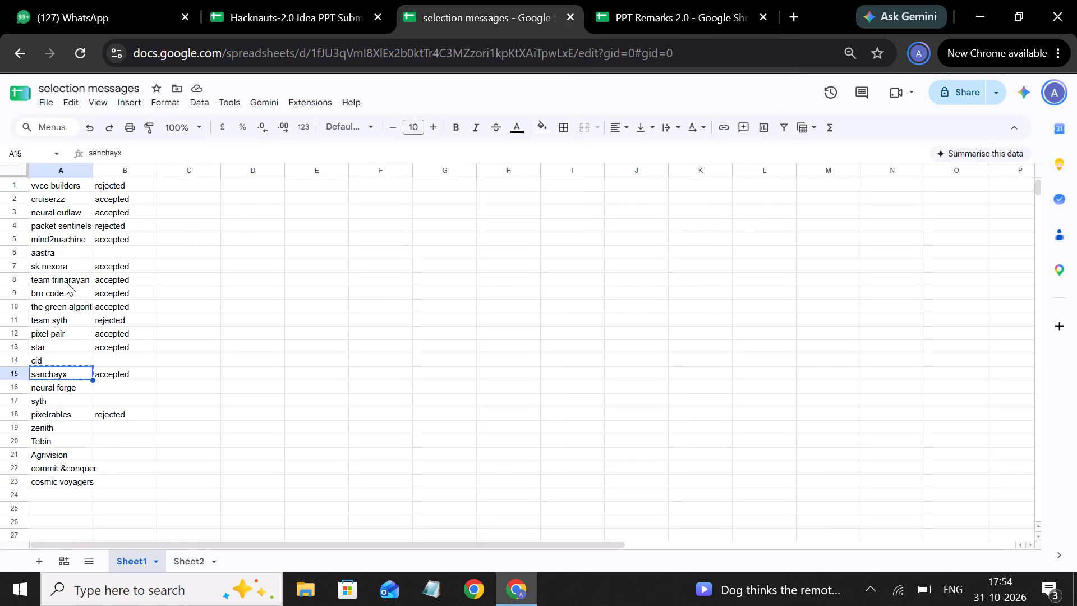
Copy pixel pair from Sheet1 of selection messages into cell A7 on Sheet2.
left_click(60, 333)
left_click(671, 7)
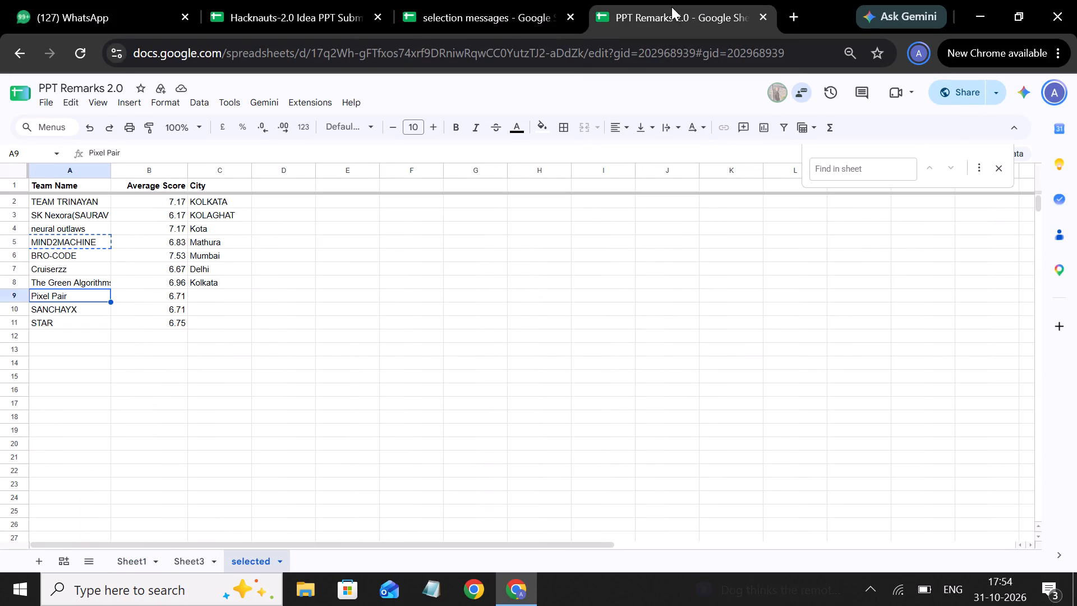
left_click(493, 3)
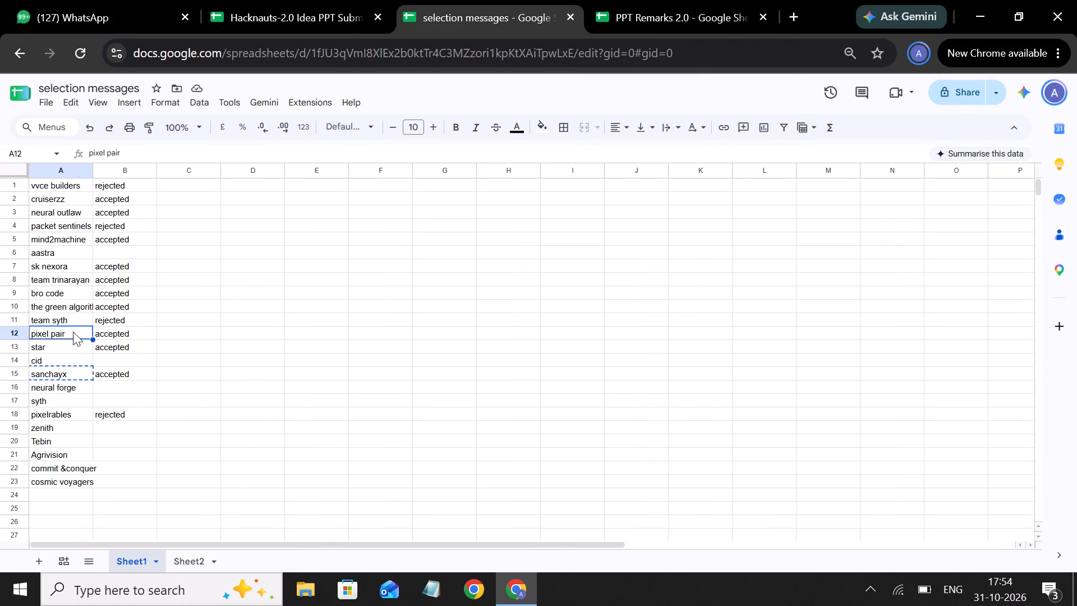
key("ctrl+c")
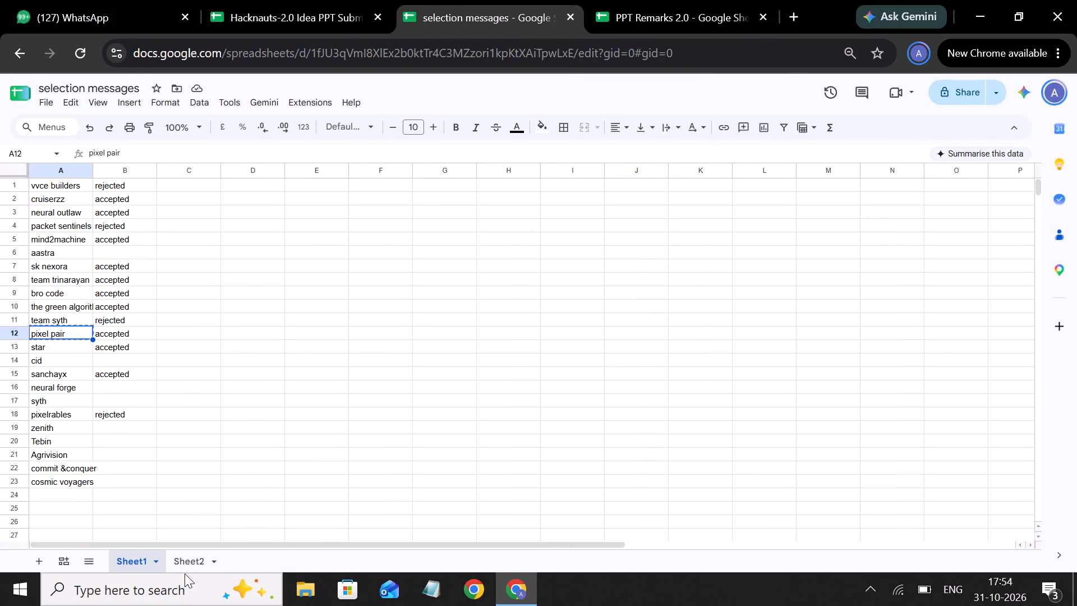
left_click(185, 561)
left_click(65, 265)
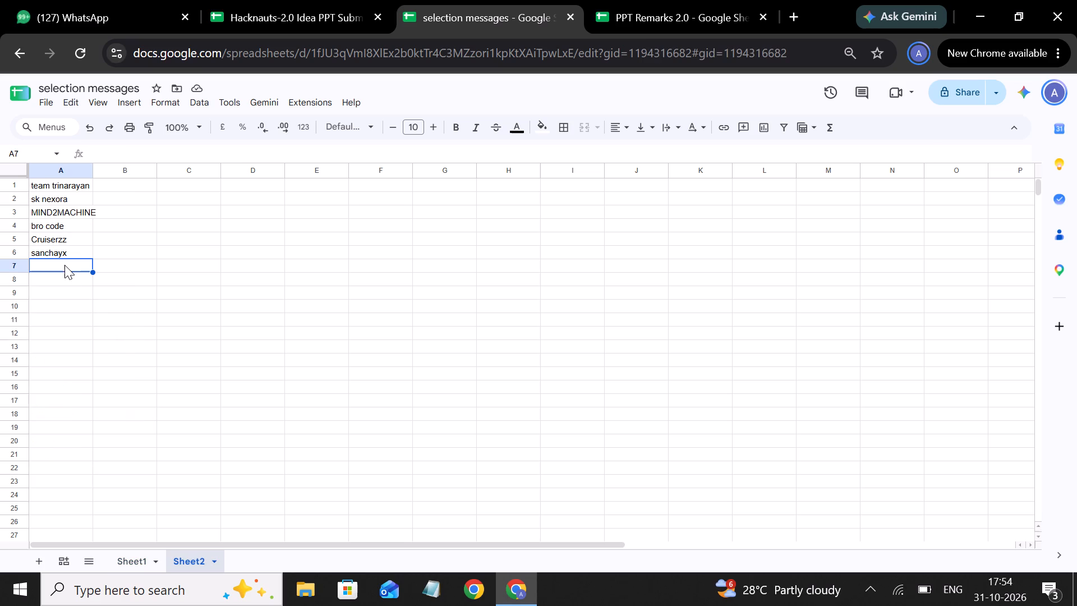
key("ctrl+v")
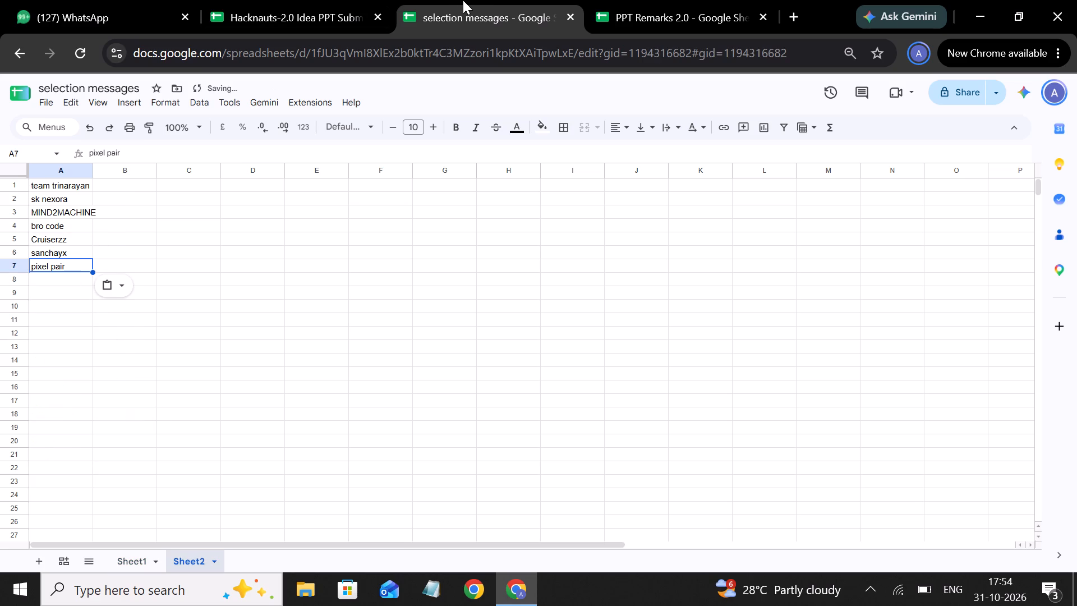
Search Other Colleges in the Hacknauts-2.0 file for "neural outlaw" and check the team's scores and its Selected Teams entry.
left_click(463, 0)
left_click(322, 0)
left_click(444, 0)
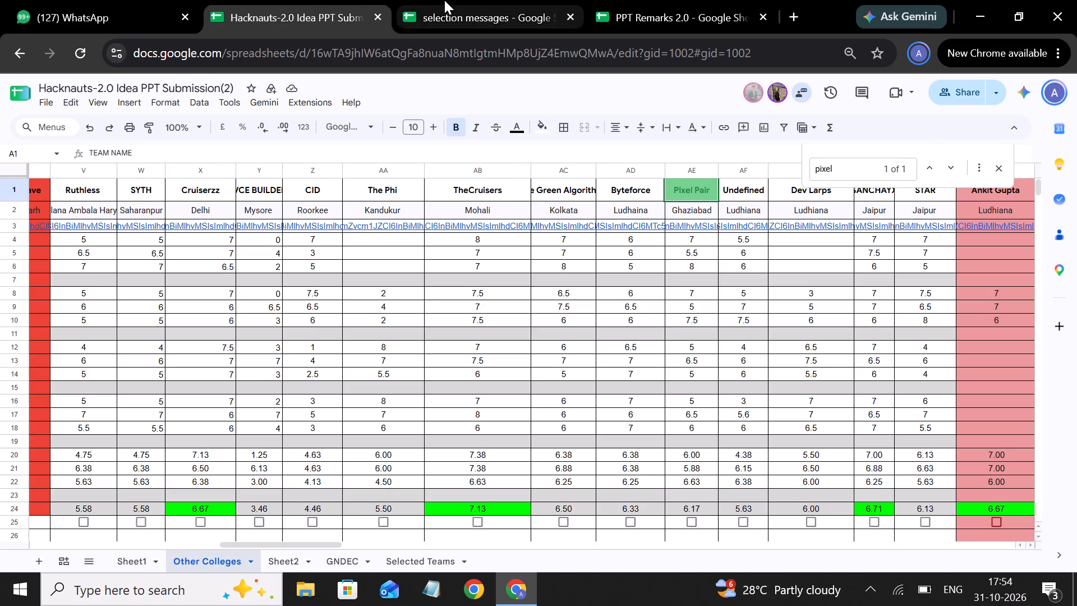
left_click(130, 568)
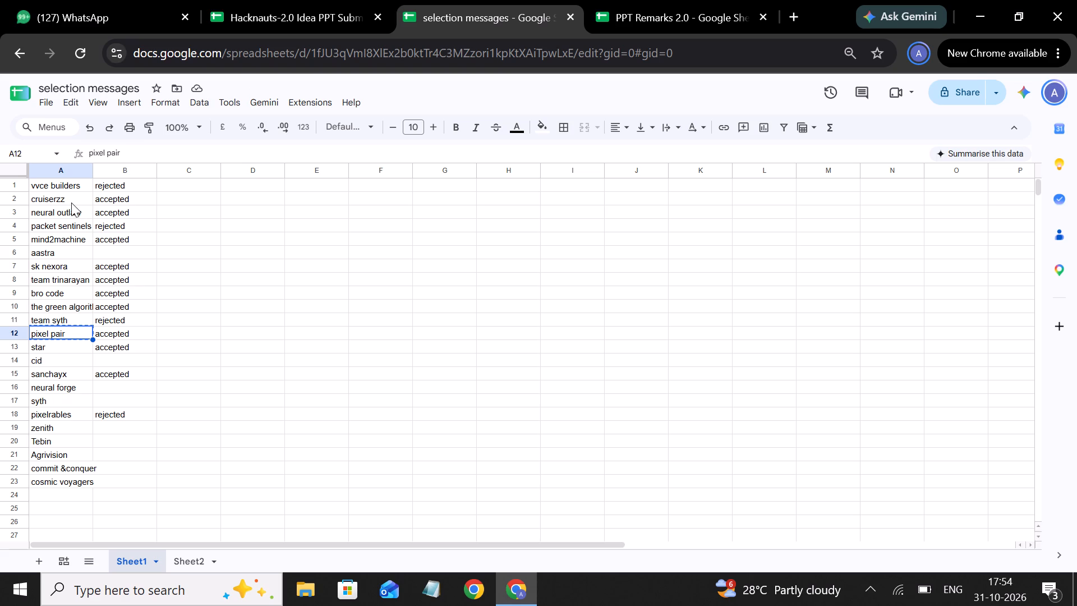
left_click(74, 211)
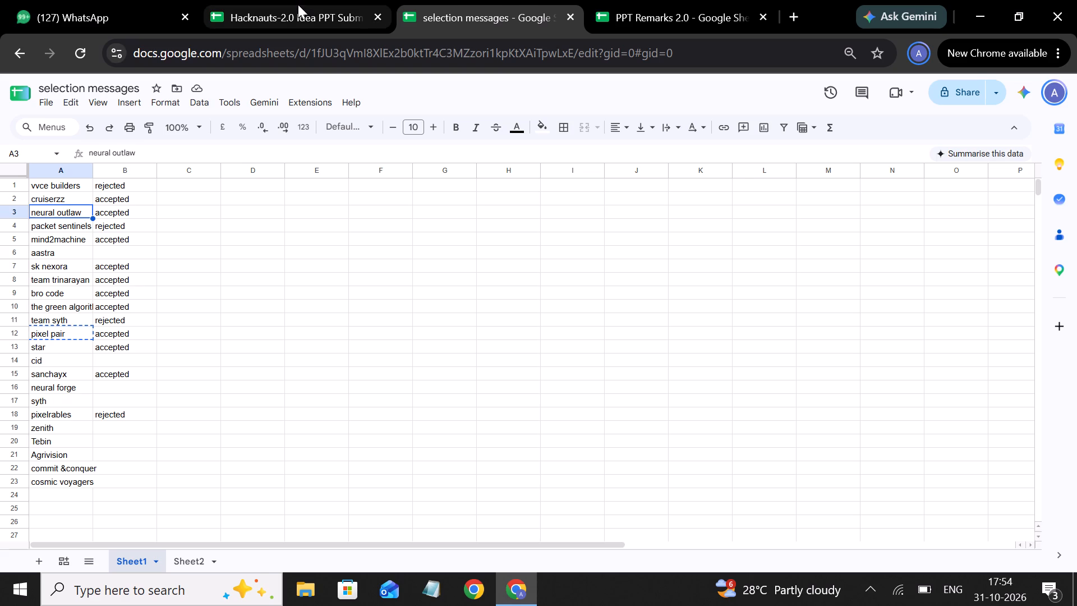
left_click(298, 4)
left_click(510, 1)
key("ctrl+c")
left_click(261, 0)
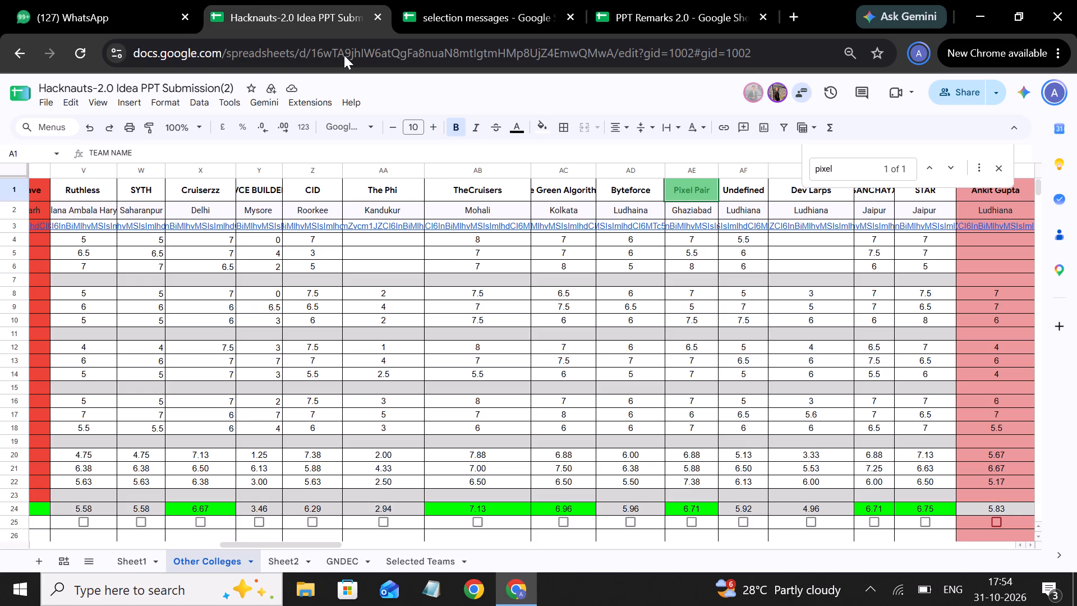
key("BackSpace")
key("BackSpace")
key("BackSpace")
key("BackSpace")
key("BackSpace")
key("BackSpace")
key("BackSpace")
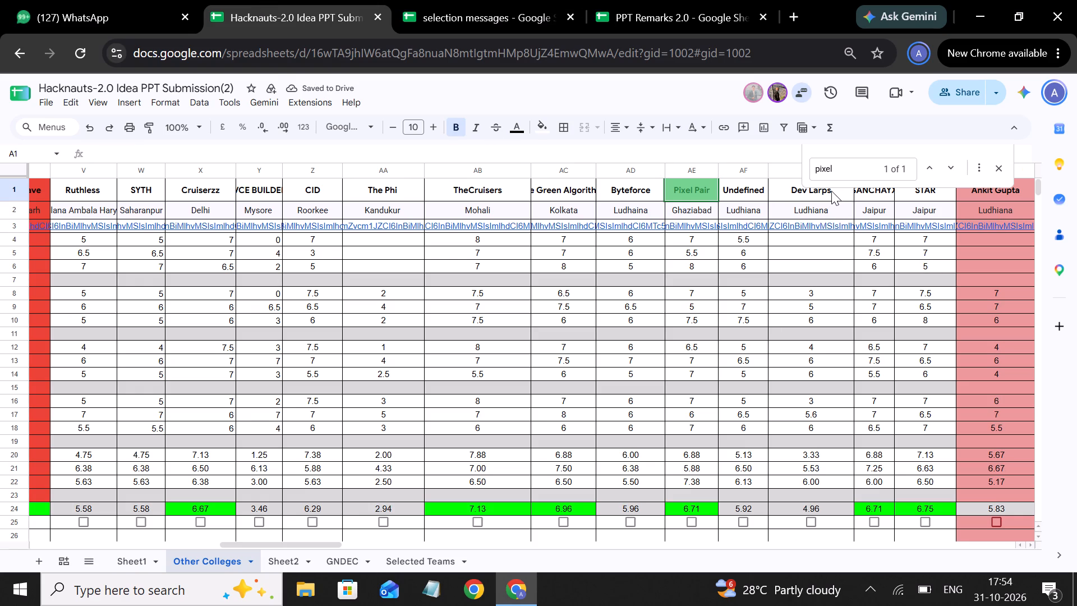
double_click(848, 169)
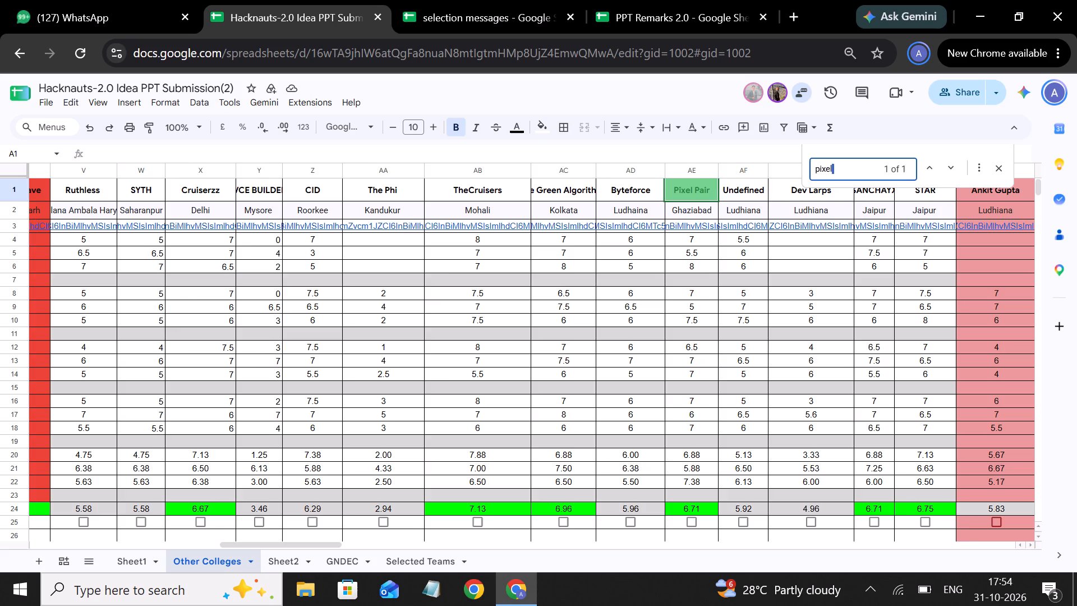
key("BackSpace")
key("BackSpace")
key("BackSpace")
key("BackSpace")
key("BackSpace")
key("BackSpace")
key("BackSpace")
key("BackSpace")
key("BackSpace")
key("BackSpace")
key("BackSpace")
key("ctrl+v")
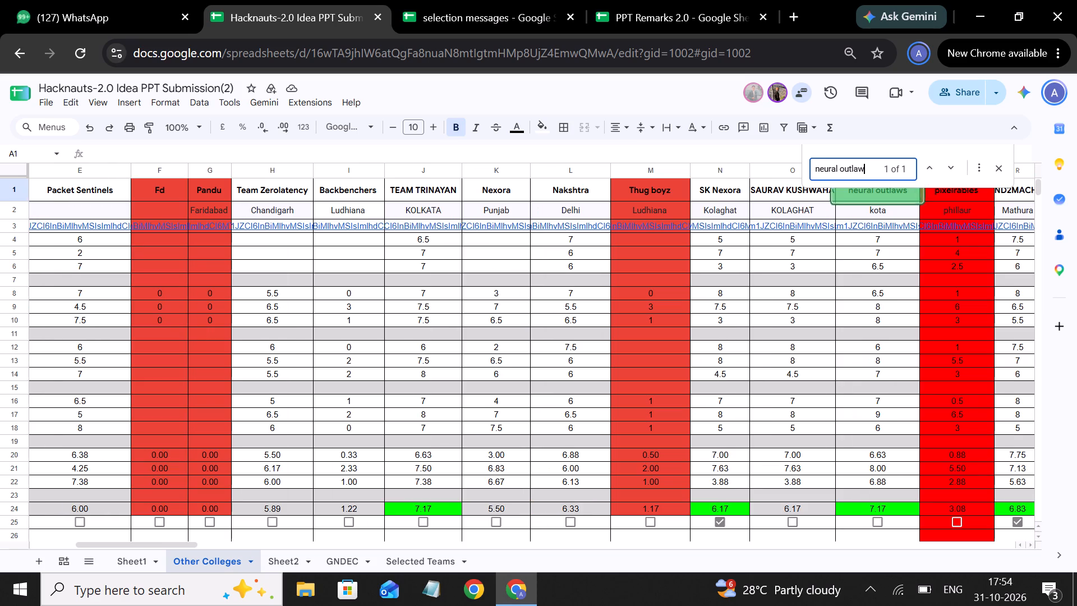
scroll(791, 296, "left", 1)
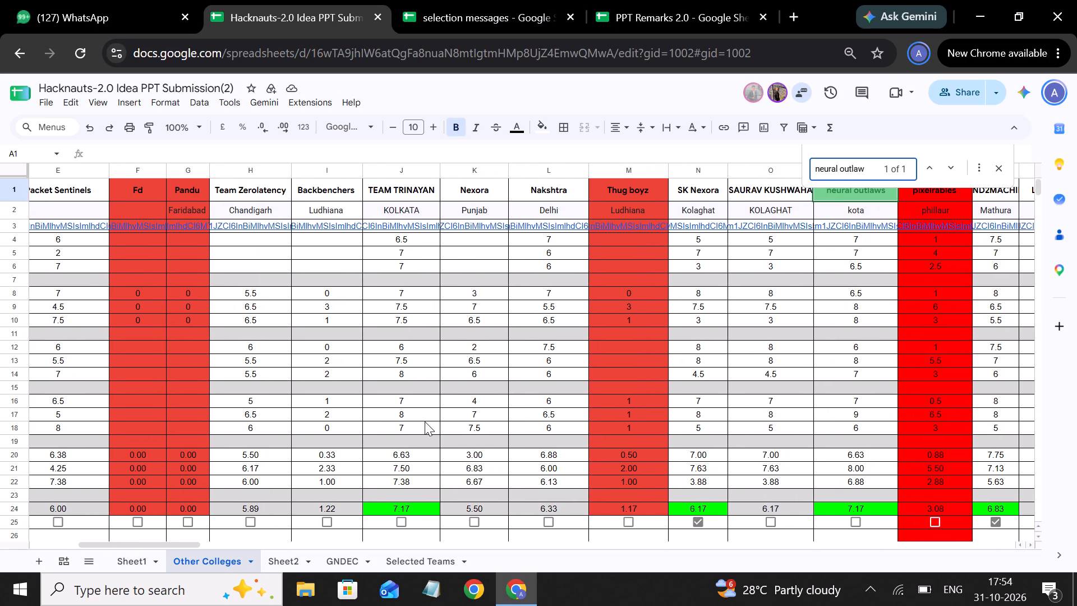
left_click(388, 554)
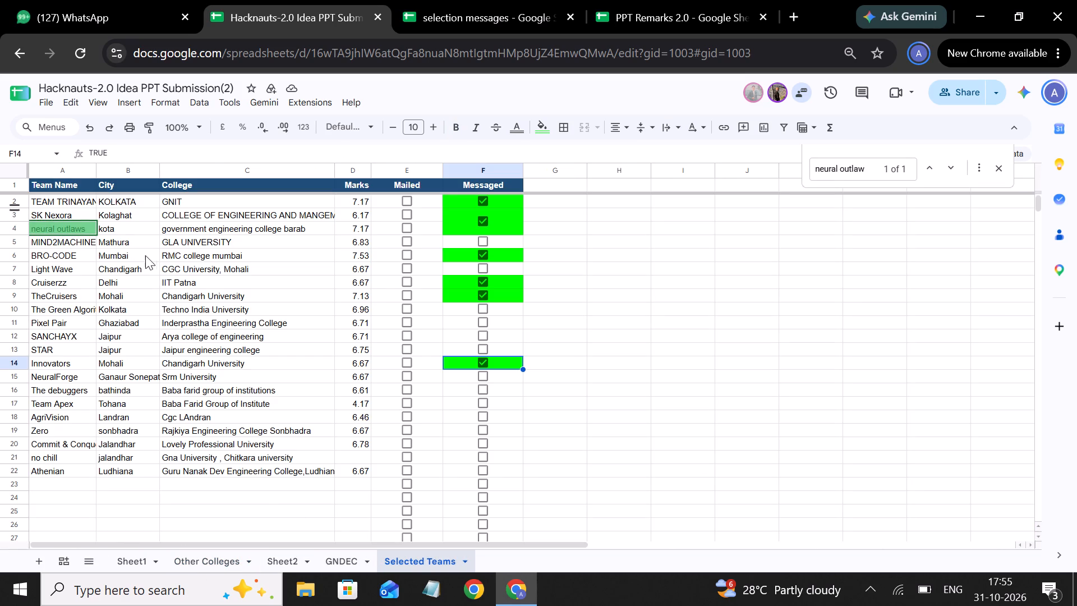
Copy neural outlaw from Sheet1 of selection messages into cell A8 on Sheet2.
left_click(459, 6)
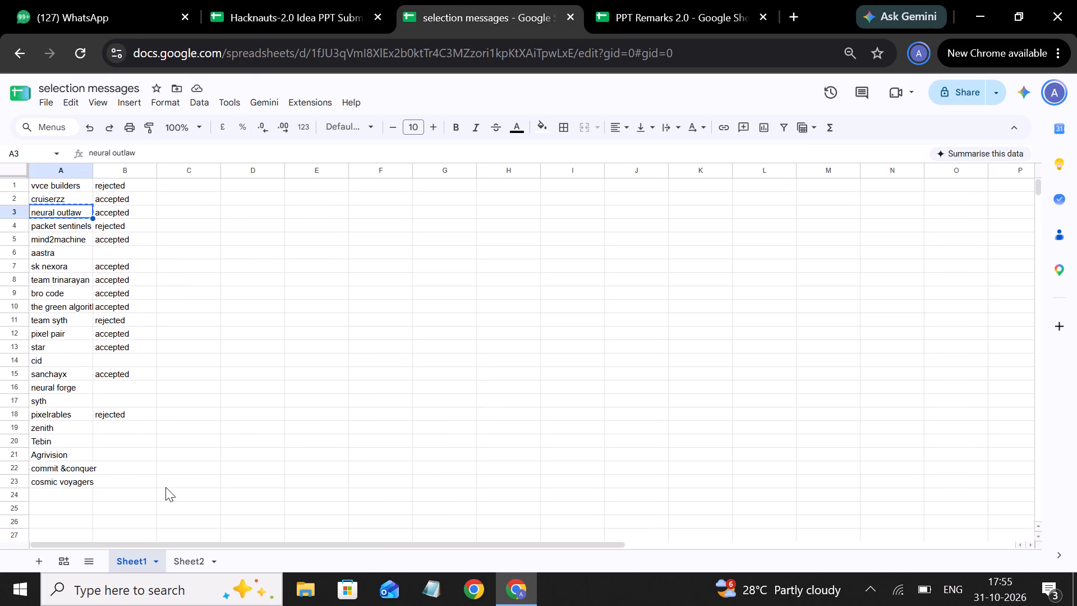
left_click(175, 565)
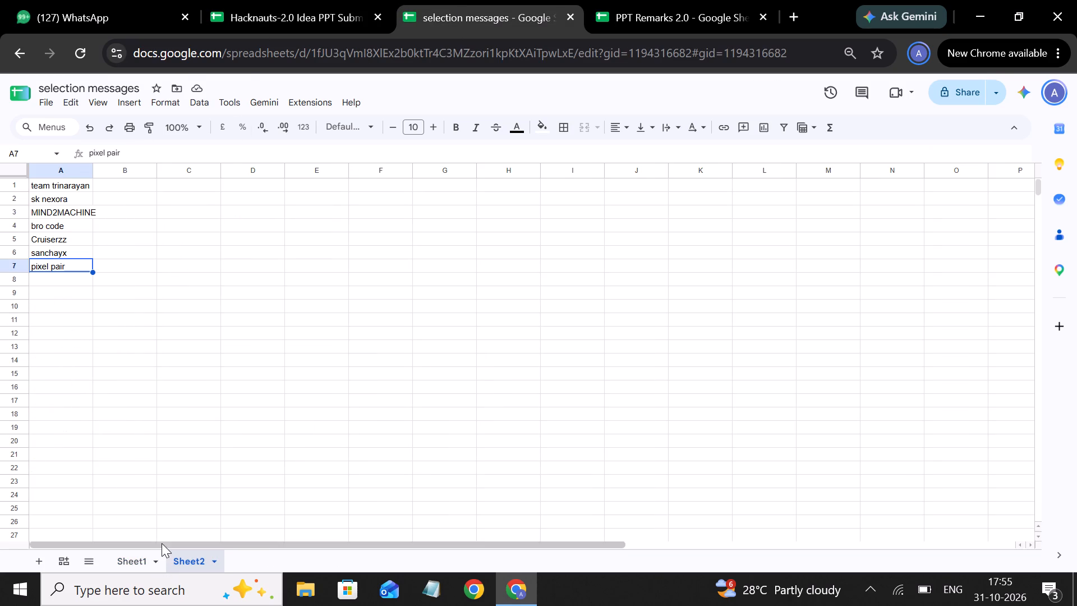
left_click(143, 561)
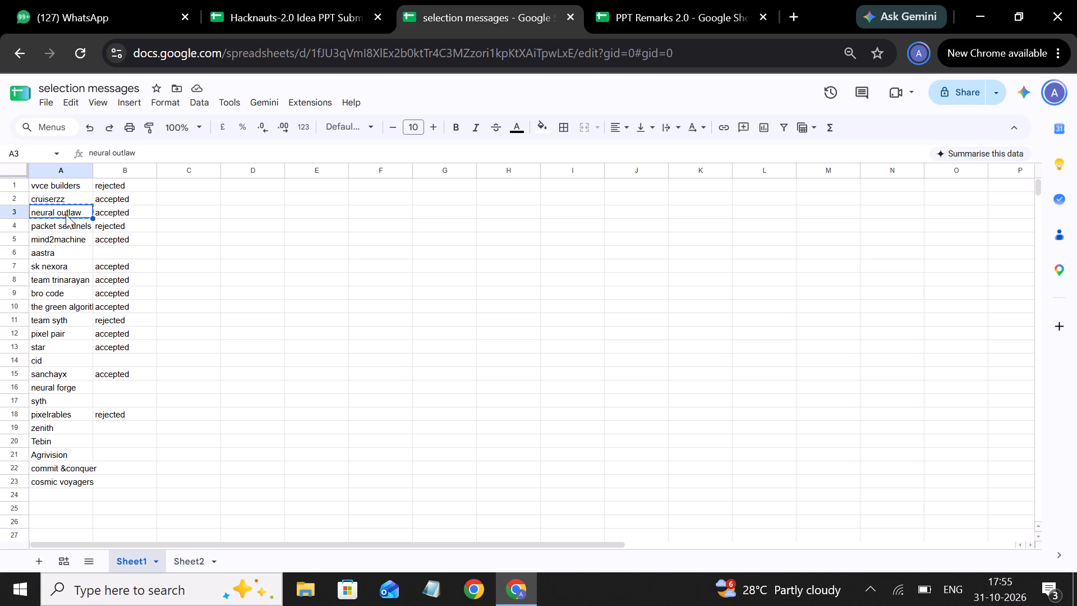
key("ctrl+c")
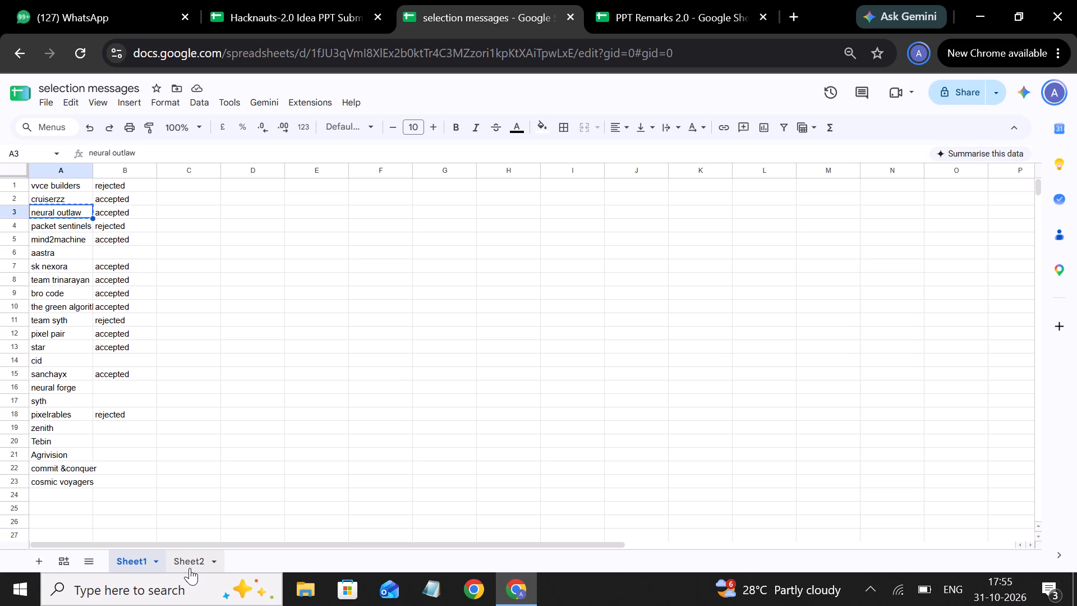
left_click(187, 563)
left_click(52, 281)
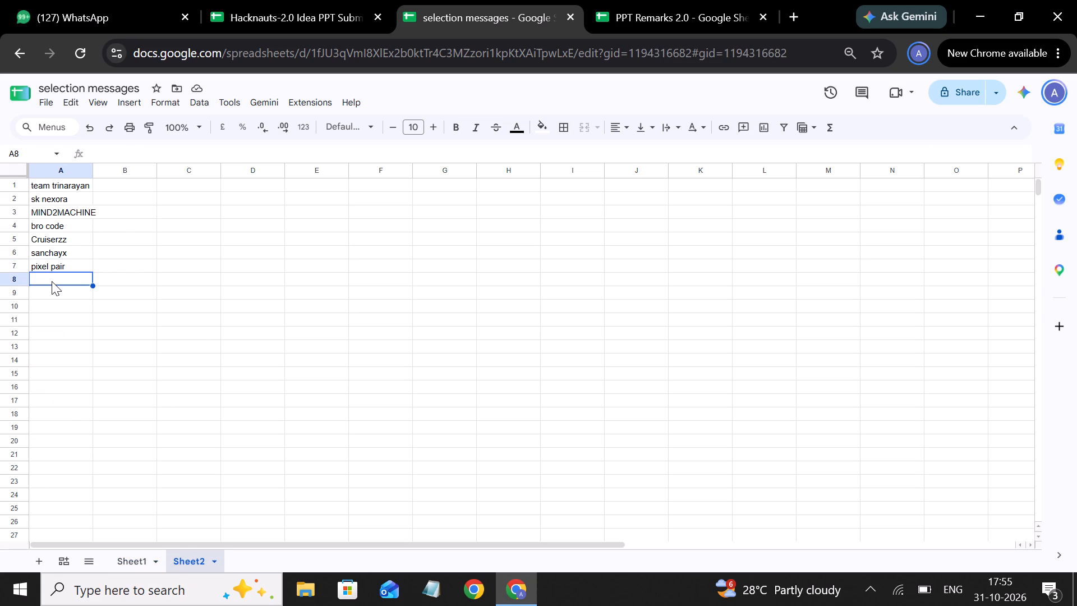
key("ctrl+v")
Compare the accepted teams on Sheet1 of selection messages with the Sheet2 list to find ones still missing.
left_click(122, 557)
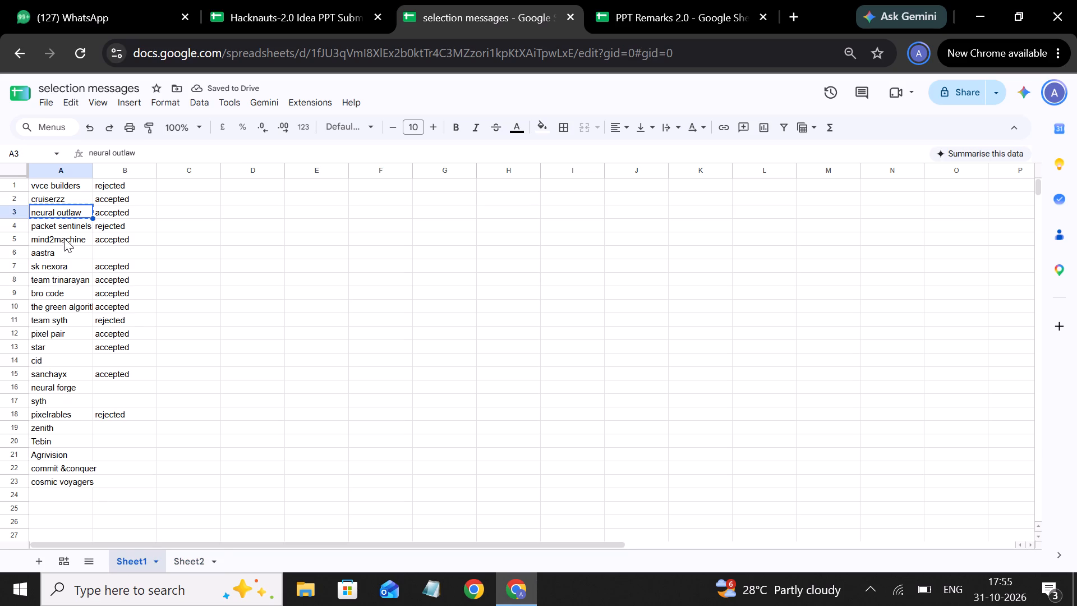
left_click(182, 563)
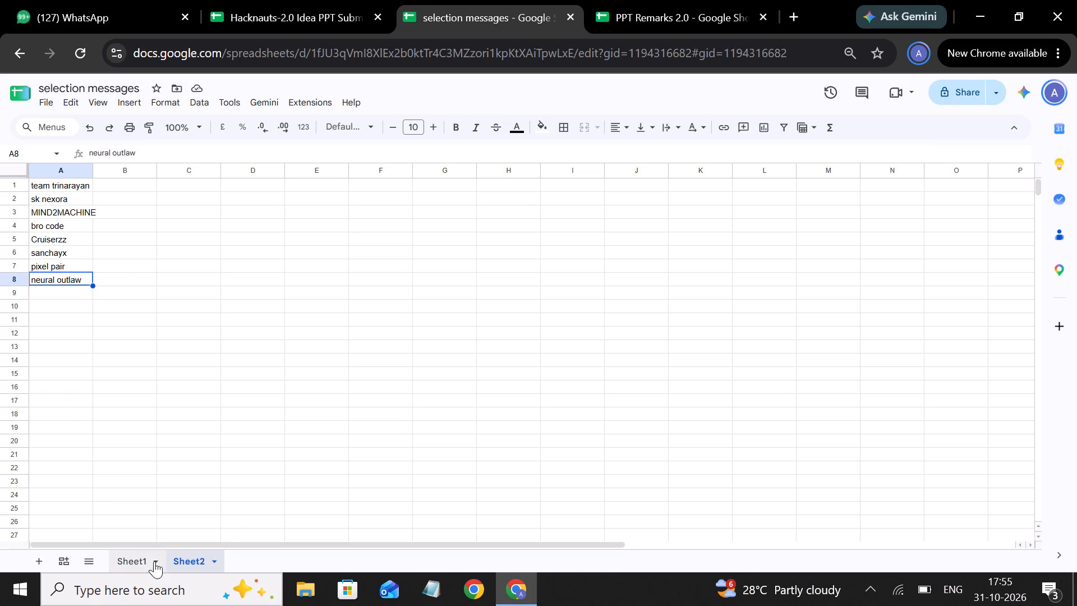
left_click(137, 560)
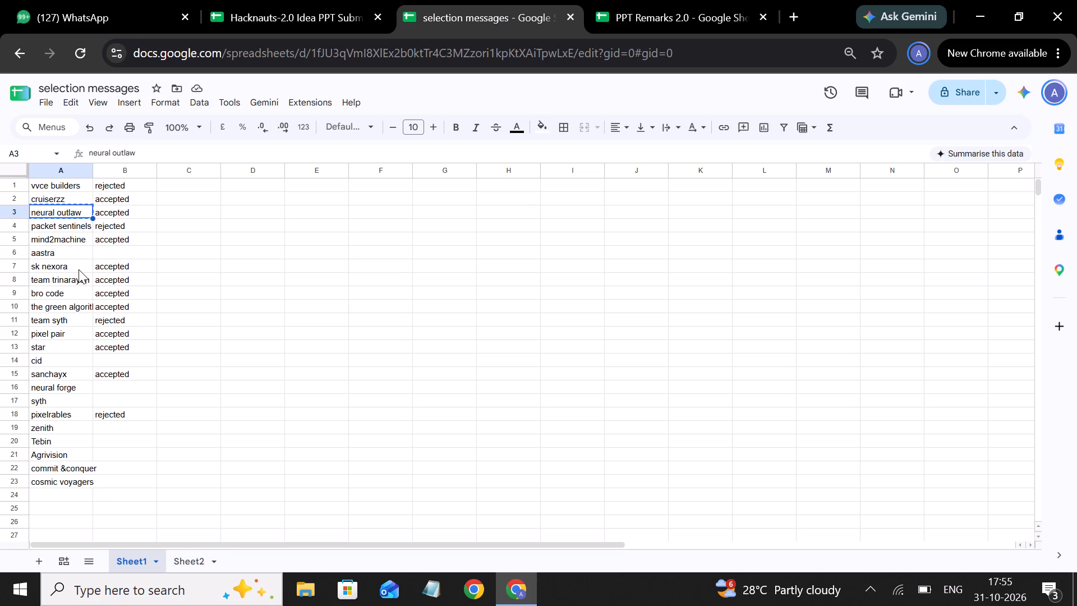
left_click(195, 566)
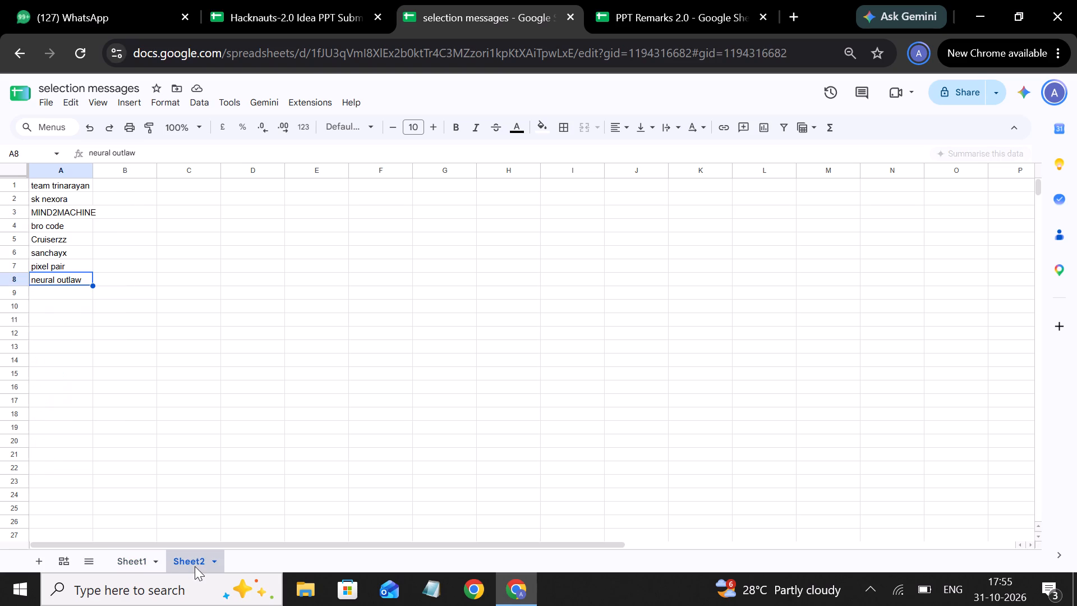
left_click(142, 562)
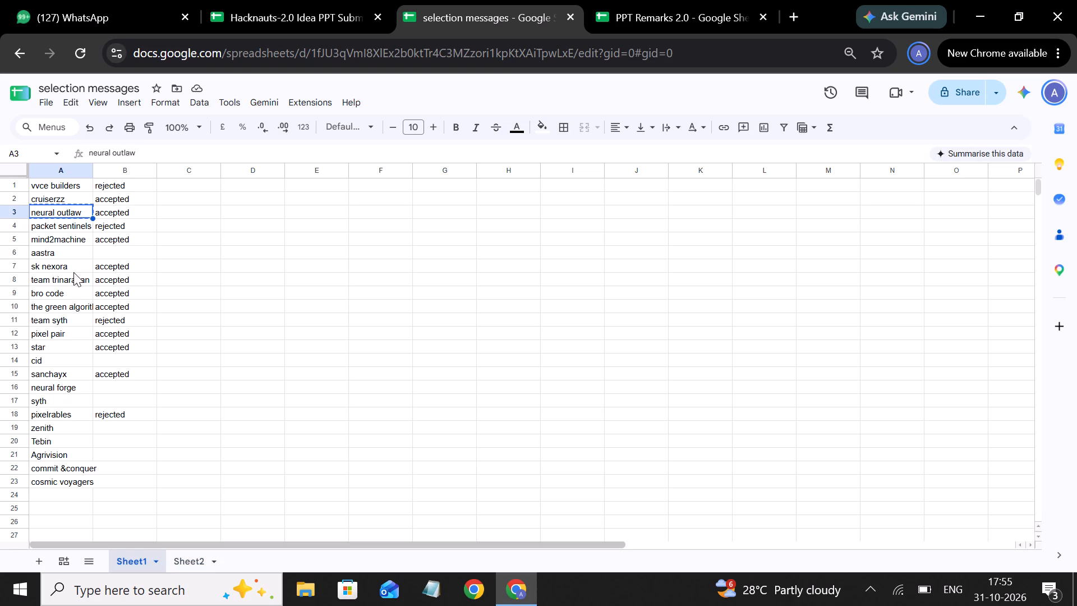
left_click(72, 279)
left_click(185, 554)
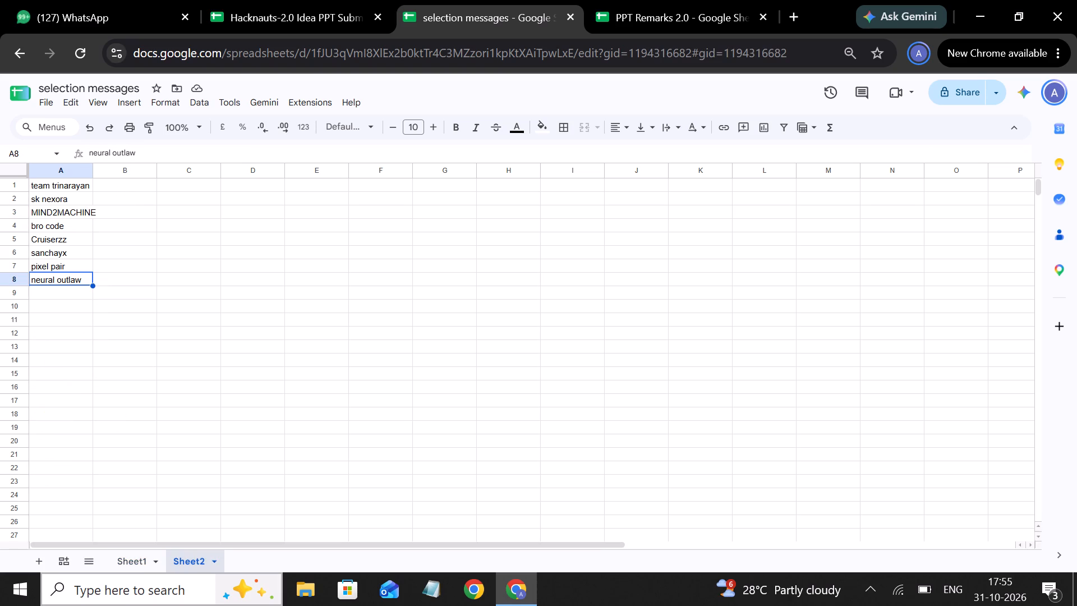
left_click(139, 567)
left_click(74, 284)
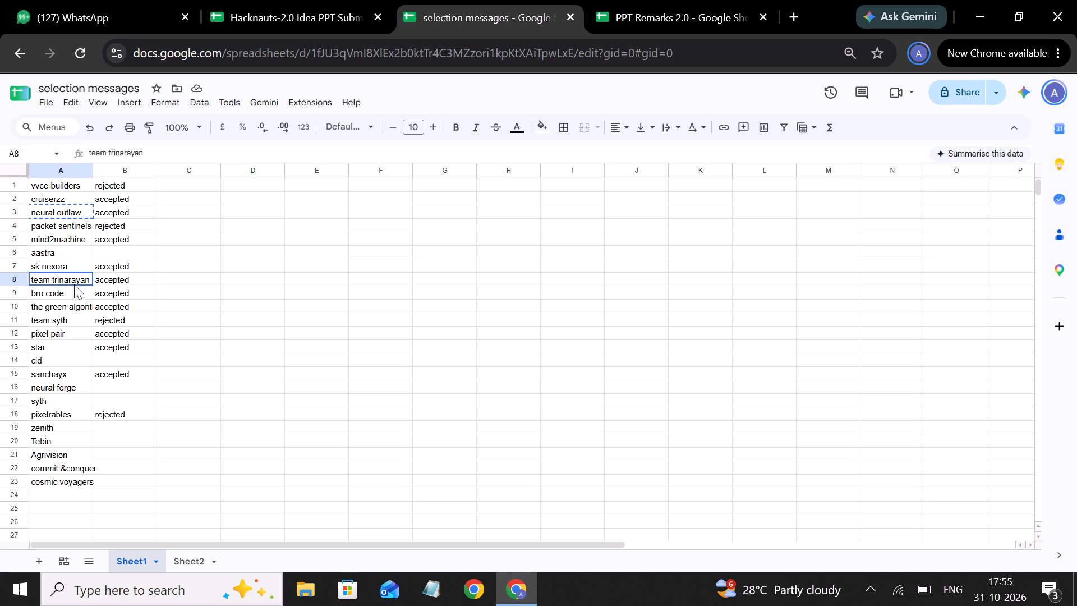
Mark The Green Algorithms as messaged in the Hacknauts-2.0 Selected Teams sheet.
left_click(76, 307)
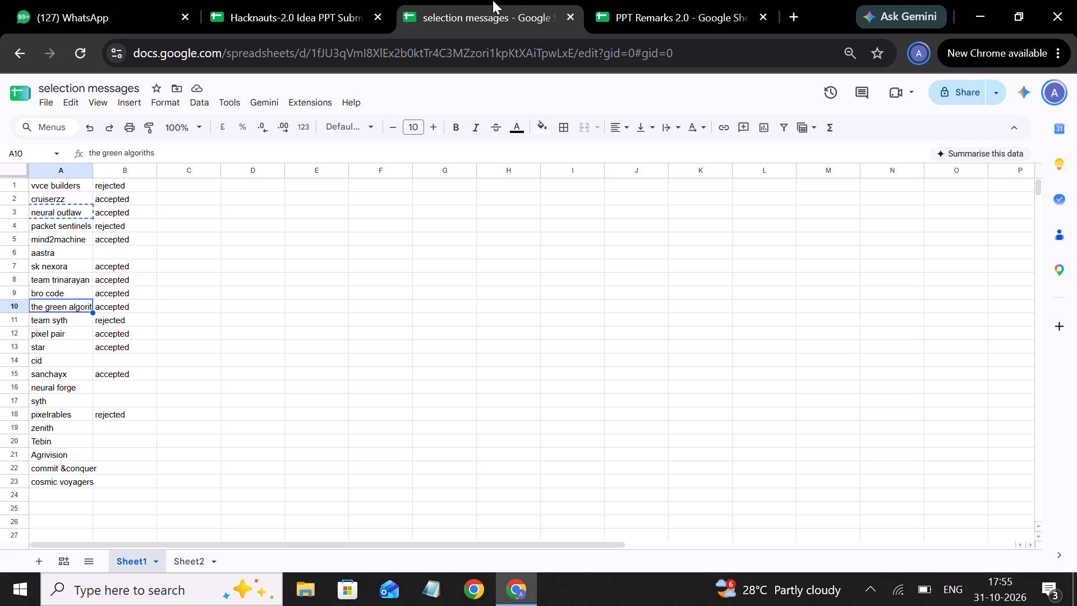
left_click(320, 11)
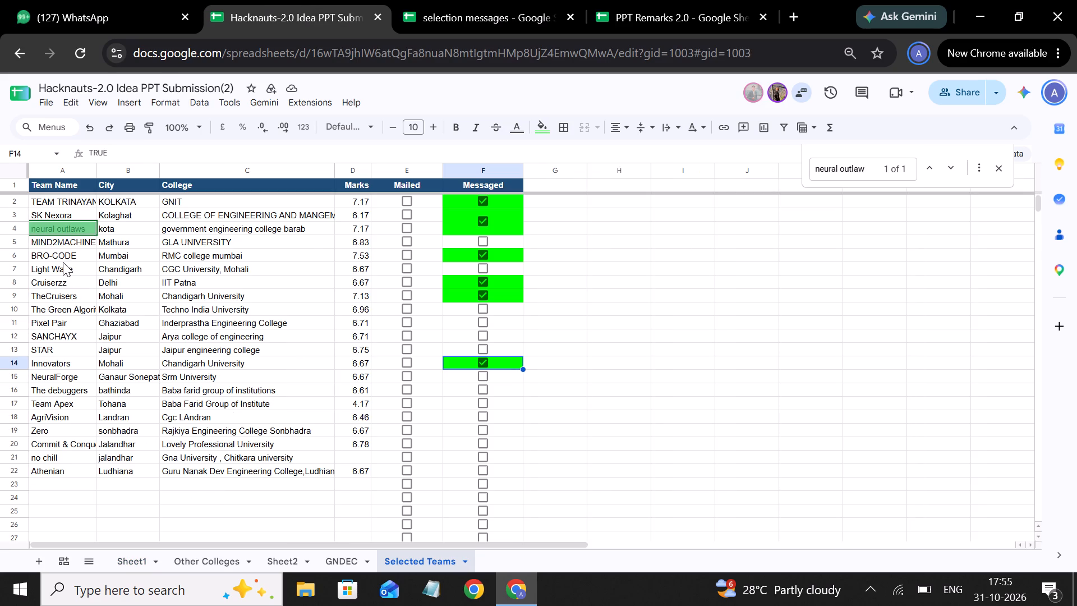
left_click(67, 318)
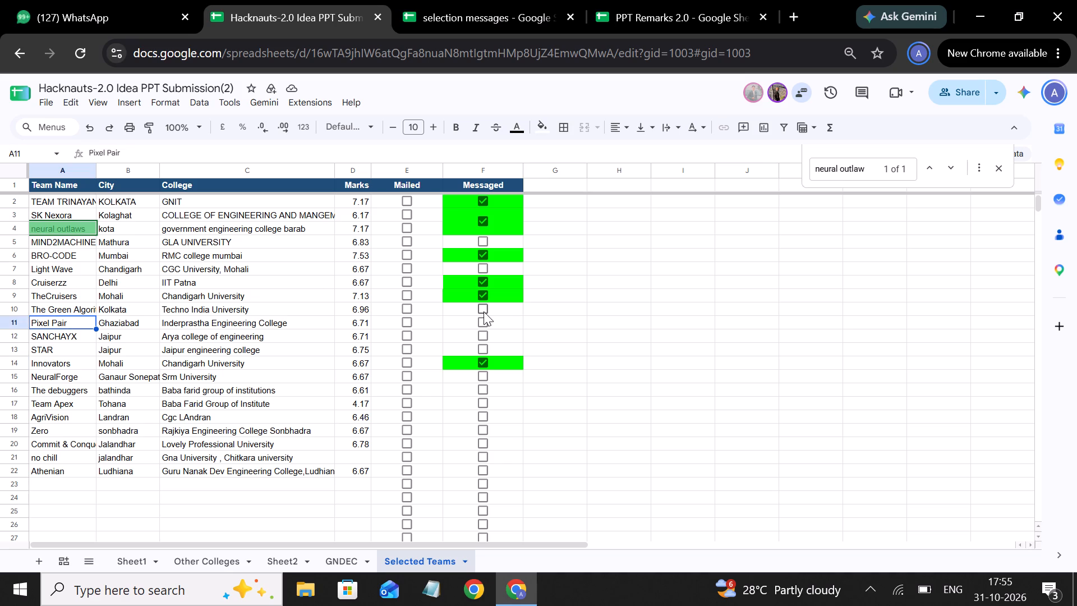
left_click(484, 311)
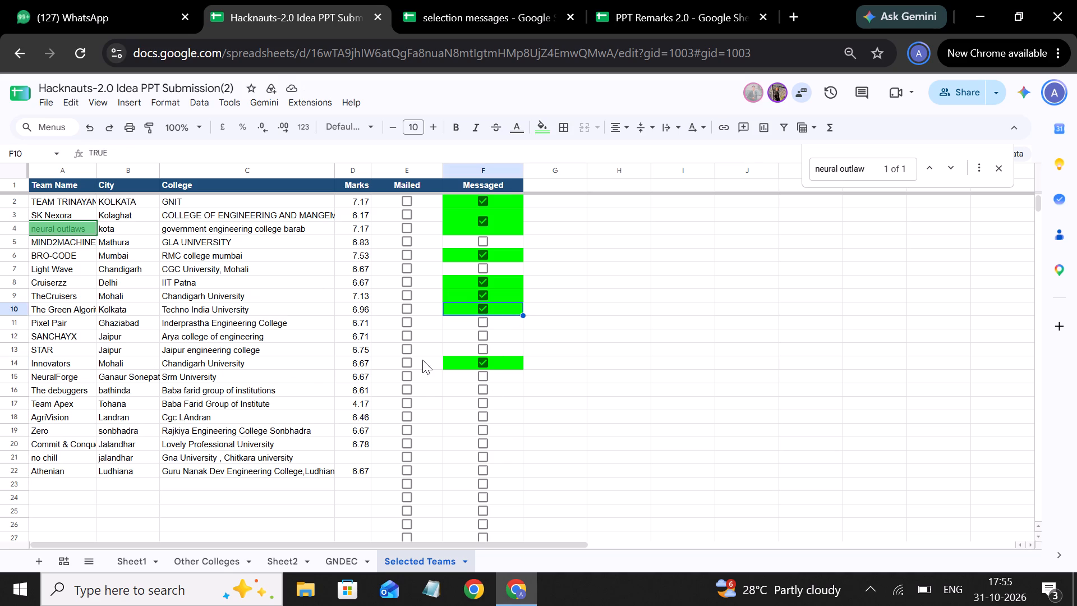
Clear the Messaged checkbox for Innovators in the Selected Teams sheet.
left_click(486, 360)
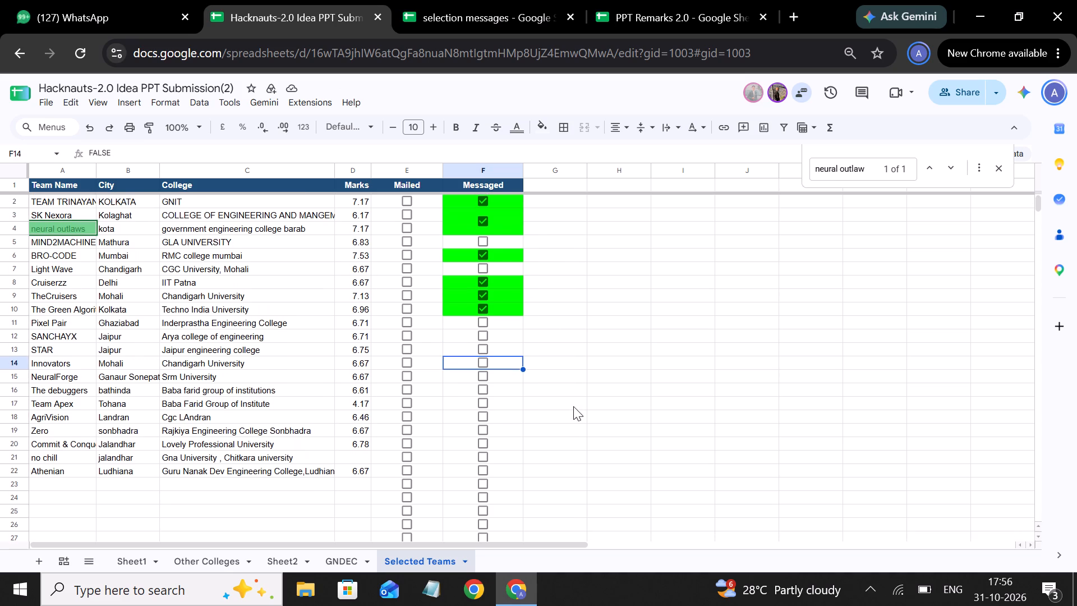
Copy the green algoriths from Sheet1 of selection messages into cell A9 on Sheet2.
left_click(652, 0)
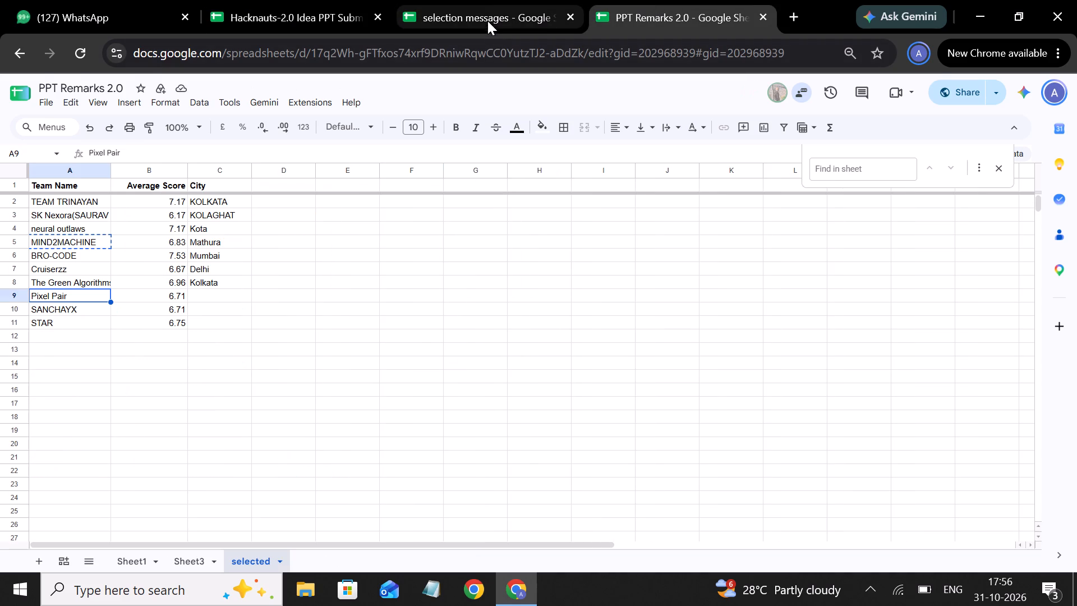
left_click(485, 0)
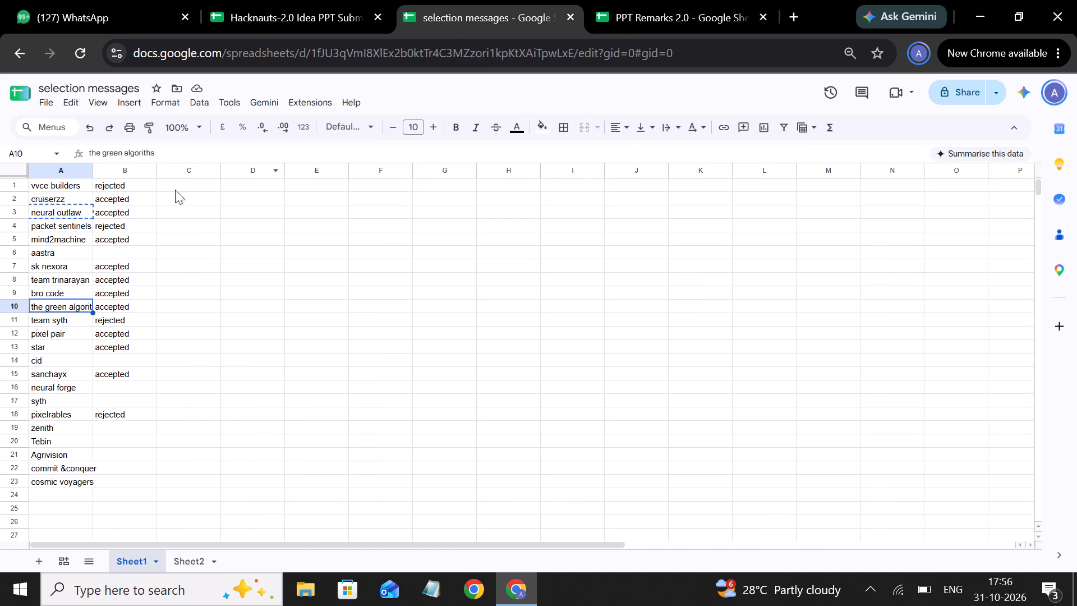
left_click(285, 10)
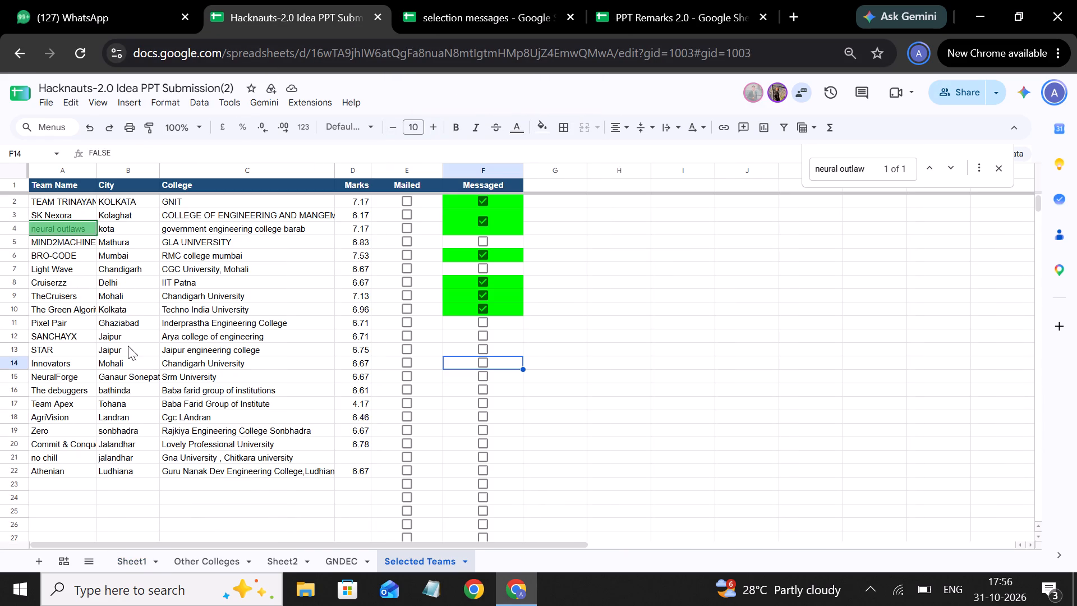
left_click(513, 17)
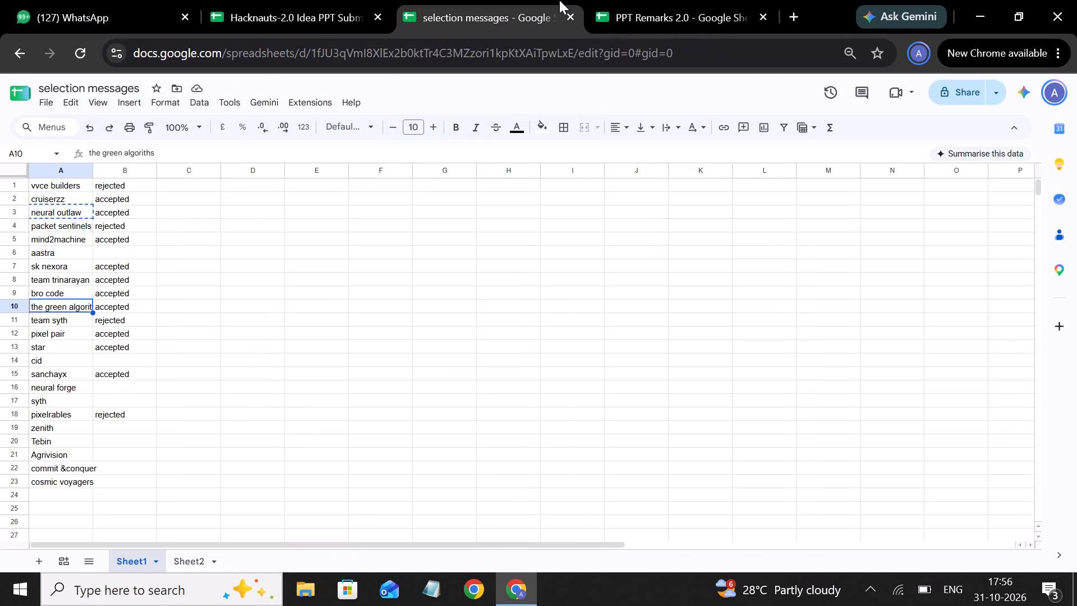
left_click(624, 1)
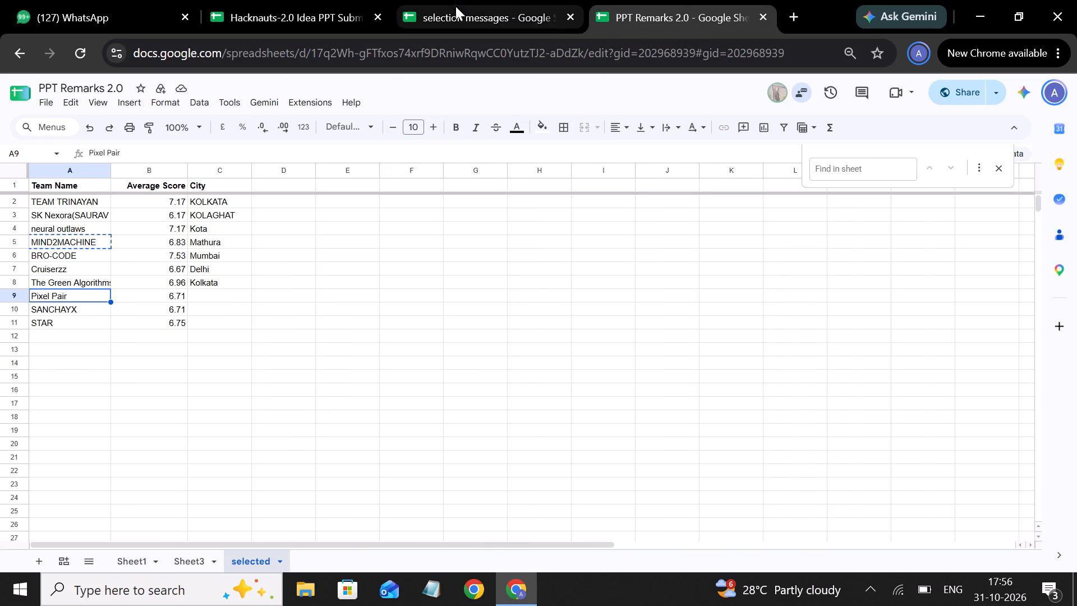
left_click(457, 11)
key("ctrl+c")
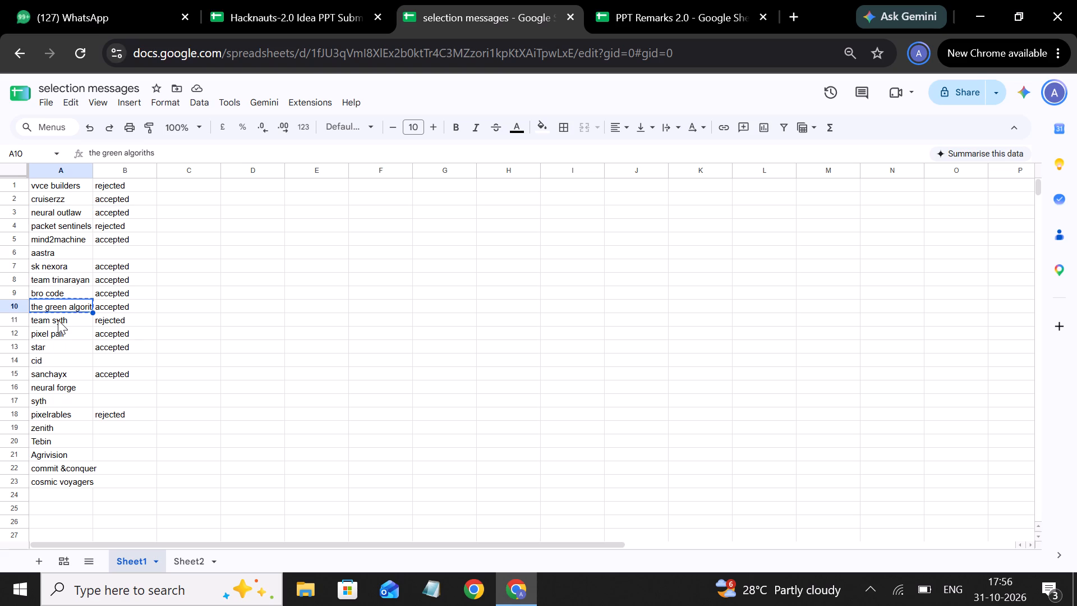
left_click(183, 561)
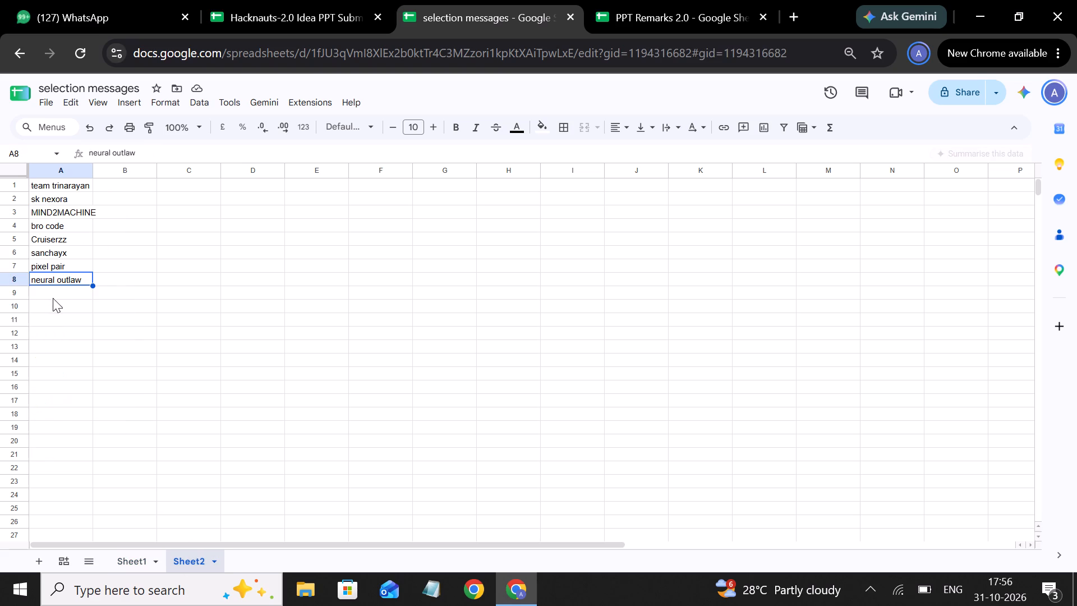
left_click(53, 292)
key("ctrl+v")
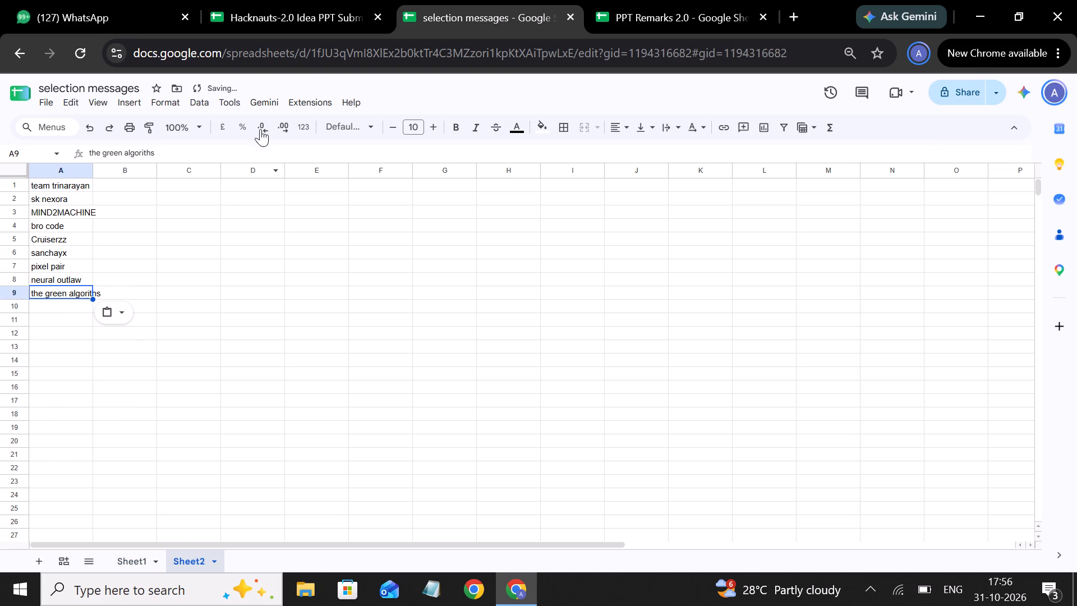
Clear the Messaged checkboxes for TEAM TRINAYAN, SK Nexora/neural outlaws, BRO-CODE, Cruiserzz, TheCruisers and The Green Algorithms in the Hacknauts-2.0 Selected Teams sheet.
left_click(457, 16)
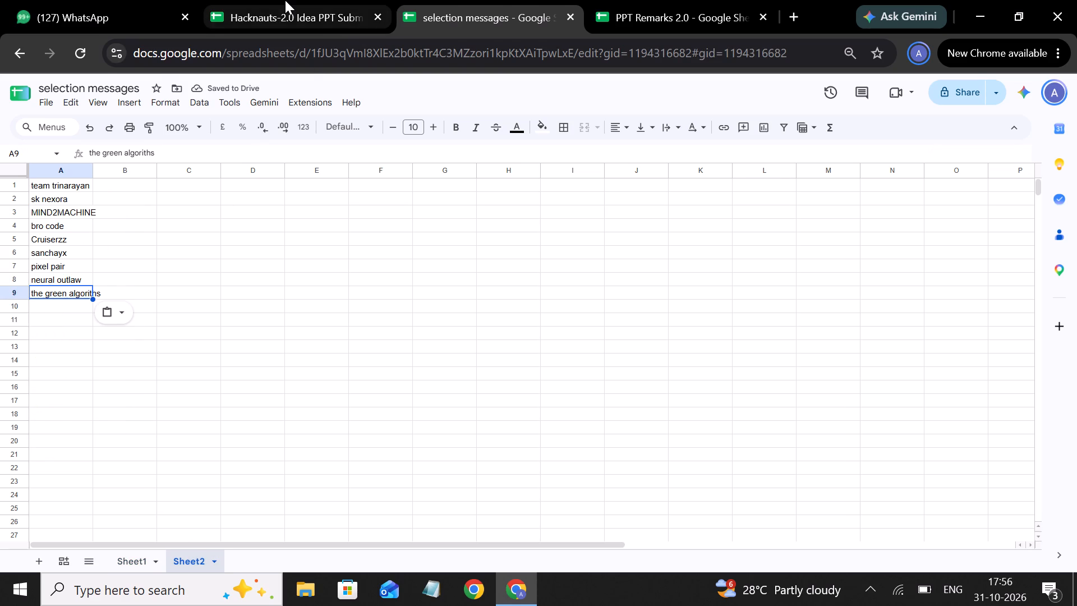
left_click(285, 0)
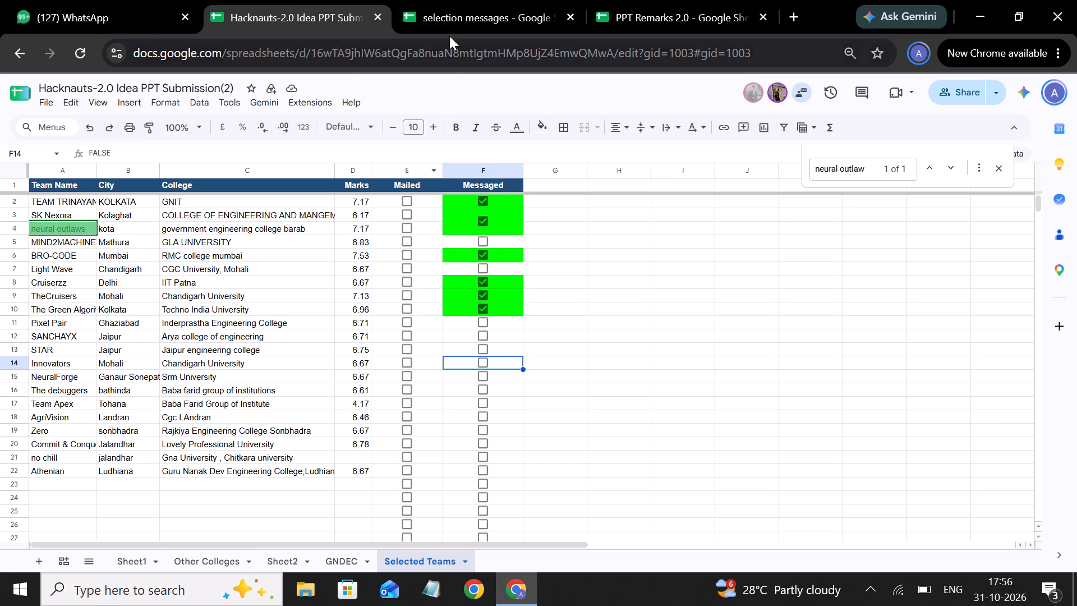
left_click(457, 0)
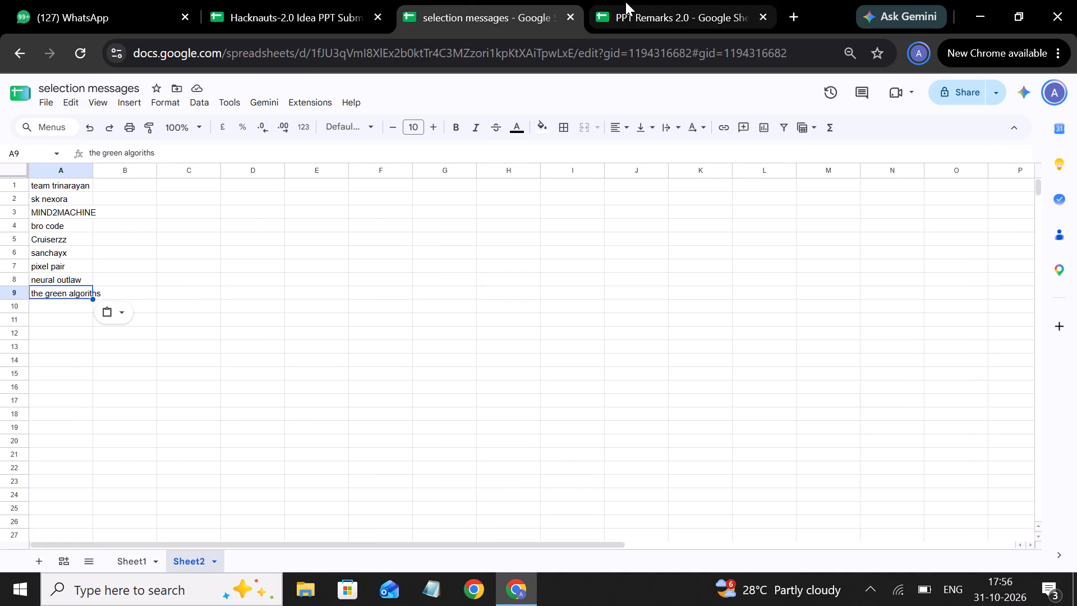
left_click(625, 2)
left_click(448, 12)
left_click(344, 12)
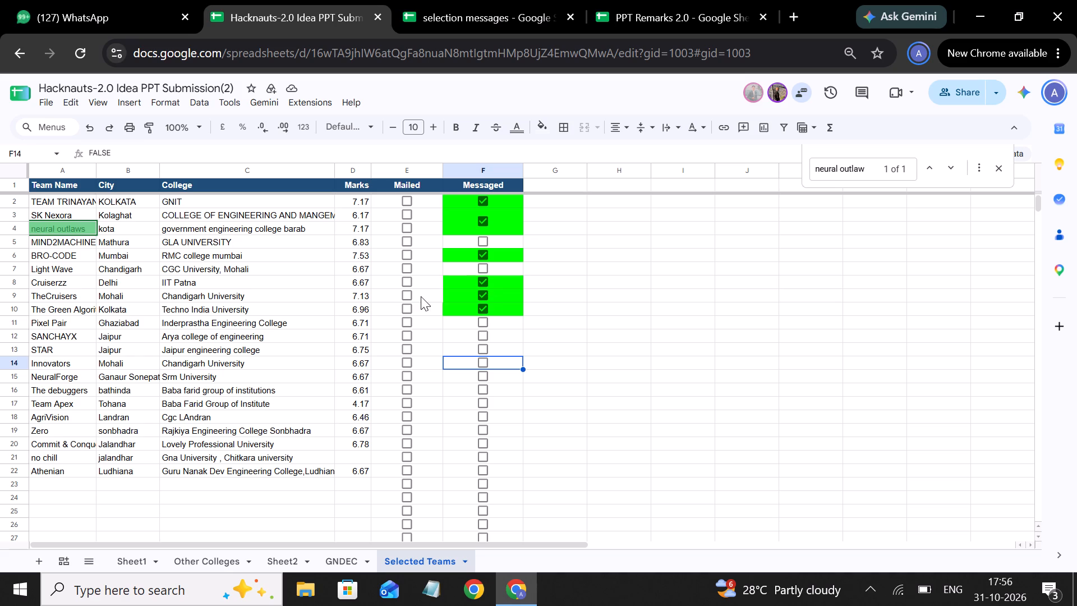
left_click(486, 201)
left_click(486, 223)
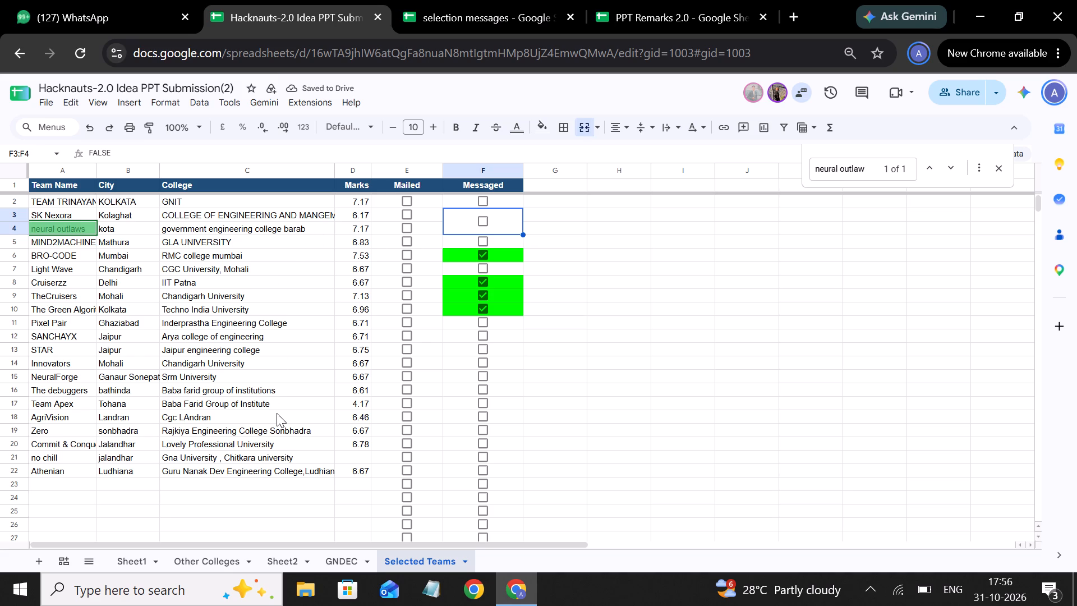
left_click(482, 254)
left_click(484, 283)
left_click(484, 296)
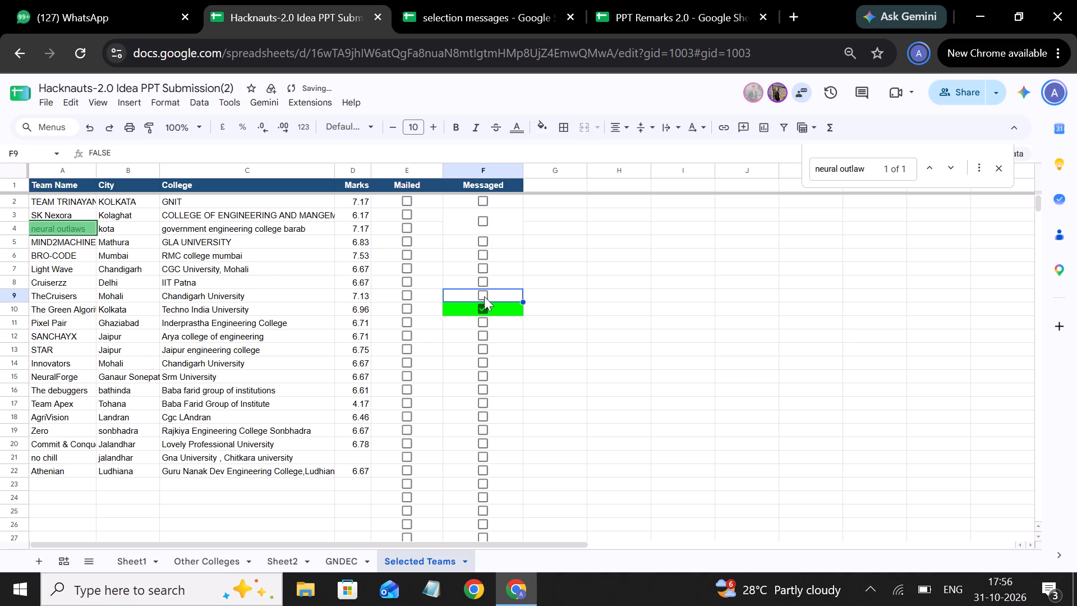
left_click(484, 310)
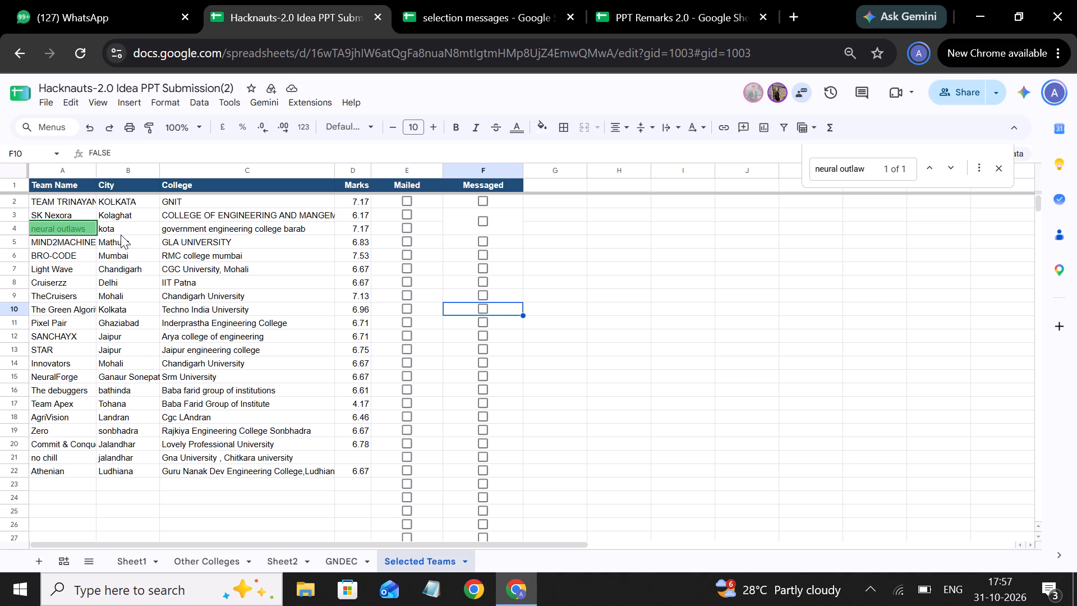
Unmerge the Messaged cells F3:F4 so SK Nexora and neural outlaws each have their own checkbox.
left_click(81, 215)
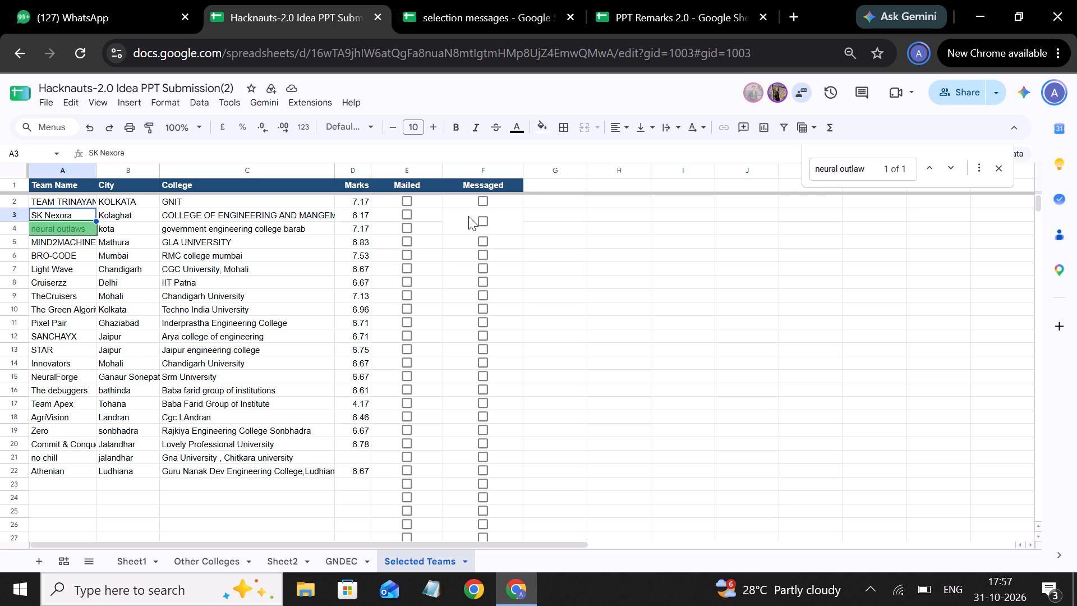
left_click(468, 216)
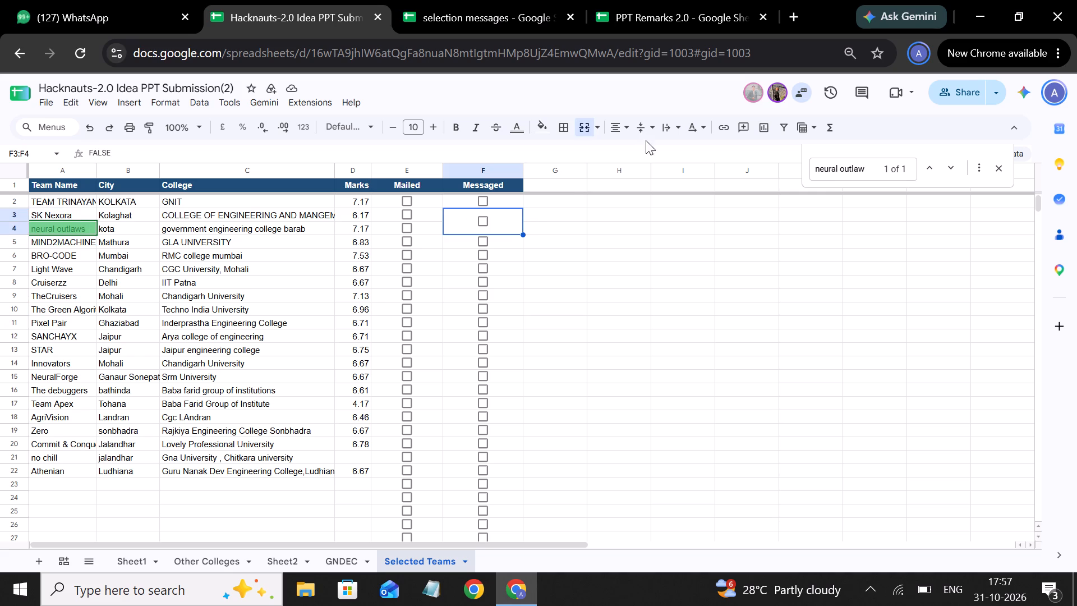
left_click(586, 126)
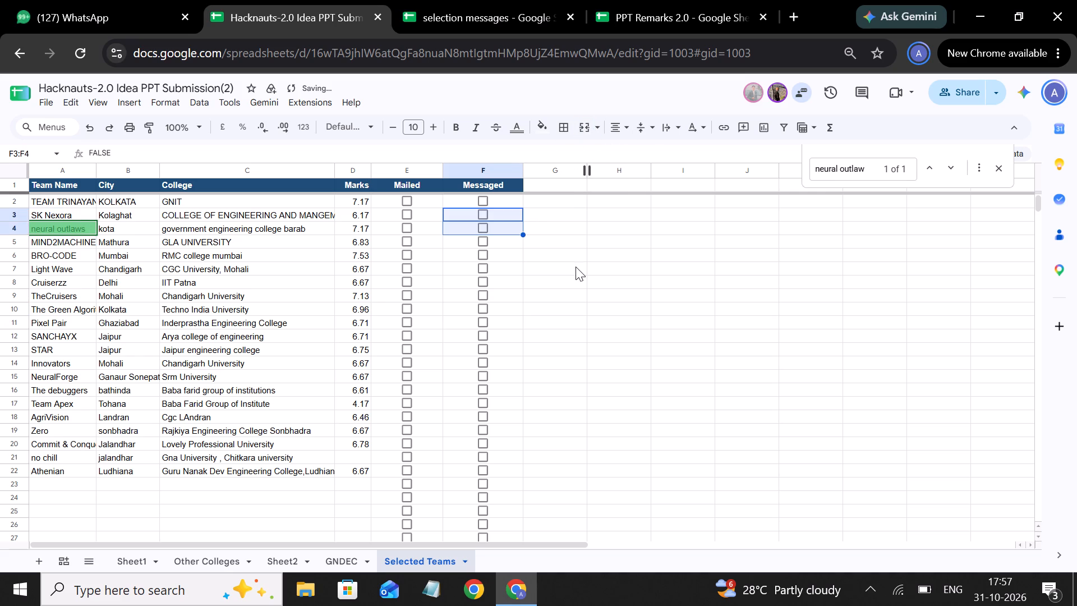
left_click(576, 267)
scroll(294, 237, "up", 1)
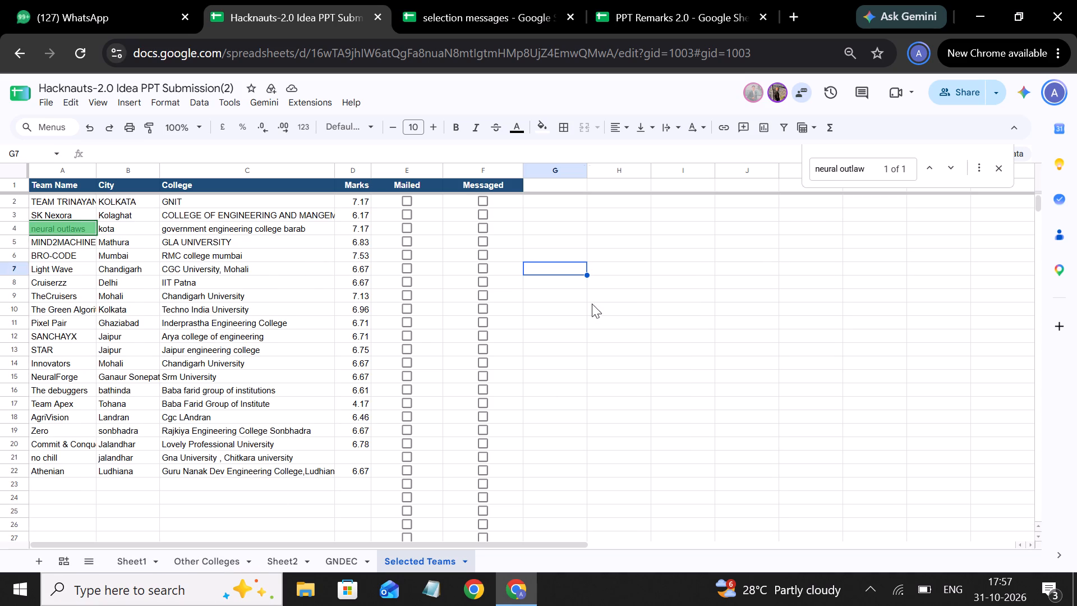
Compare the team names in Selected Teams with the selection messages sheets and the selected sheet of PPT Remarks 2.0.
left_click(66, 203)
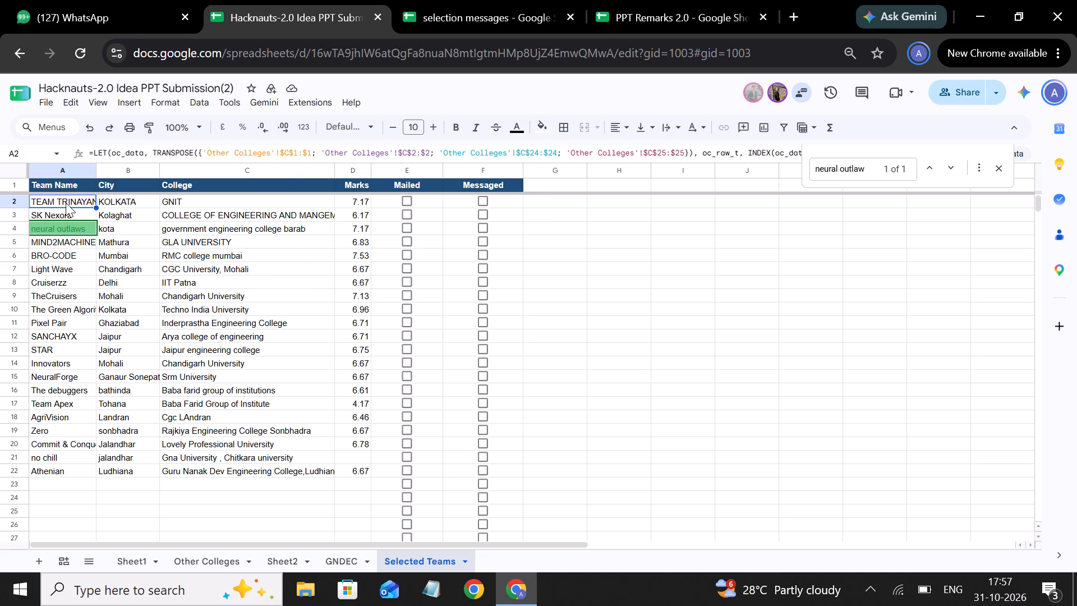
left_click(191, 258)
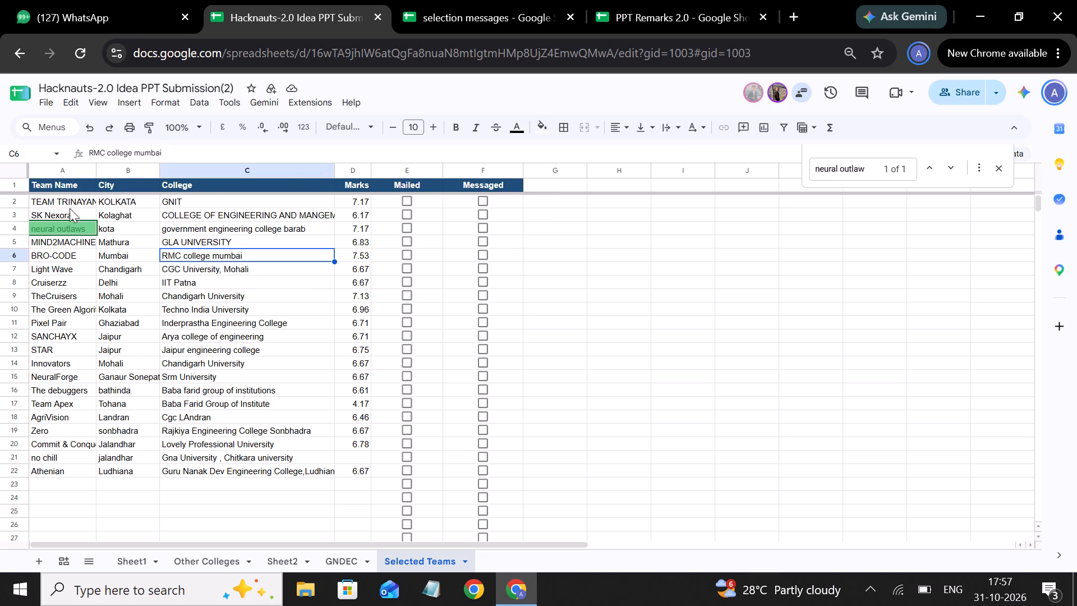
left_click(76, 199)
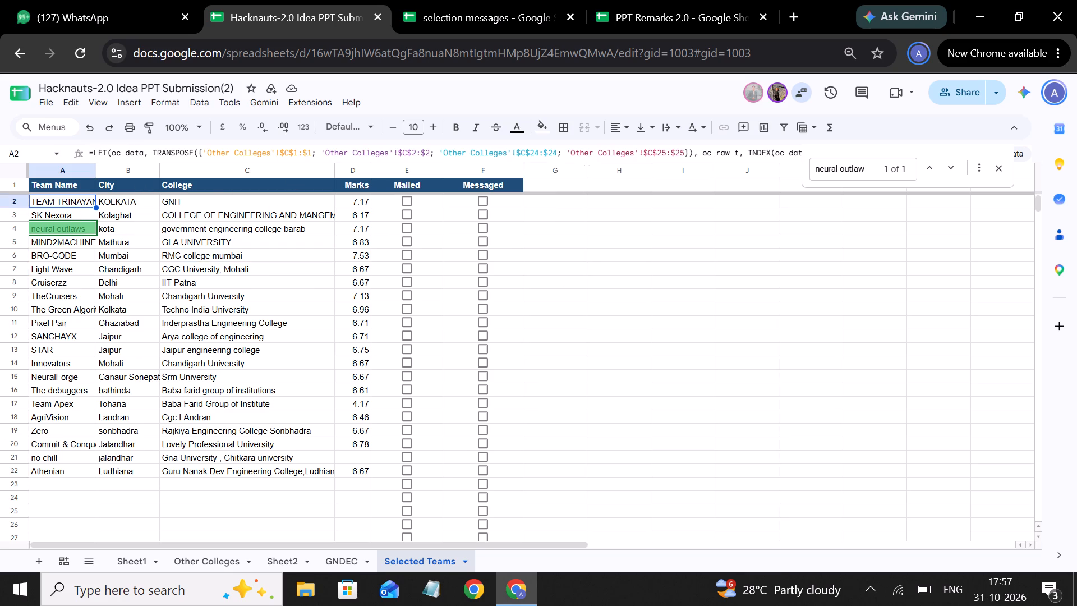
scroll(407, 159, "left", 1)
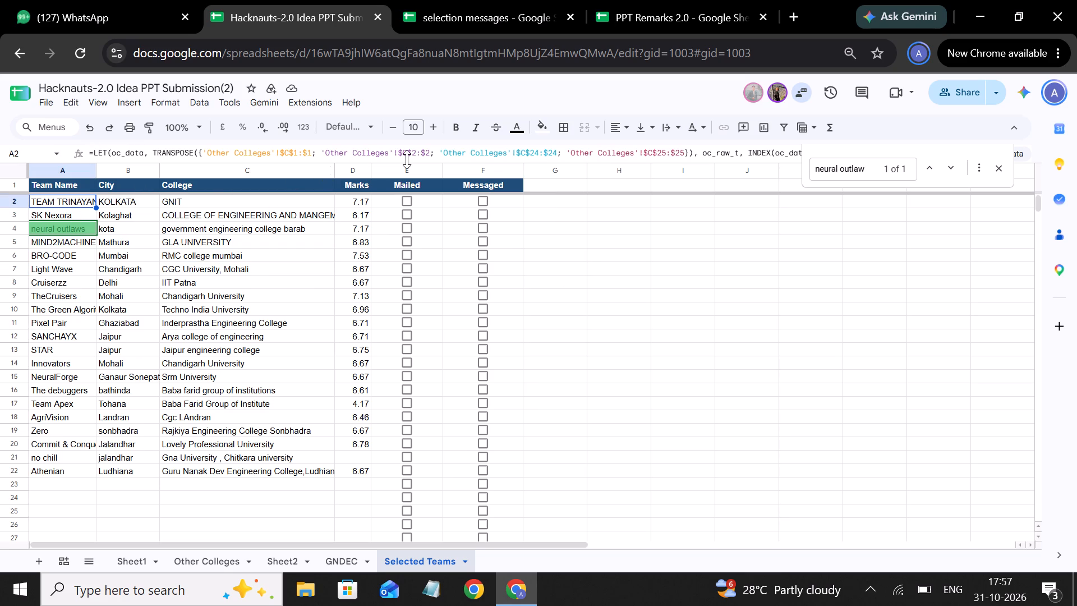
scroll(407, 159, "left", 1)
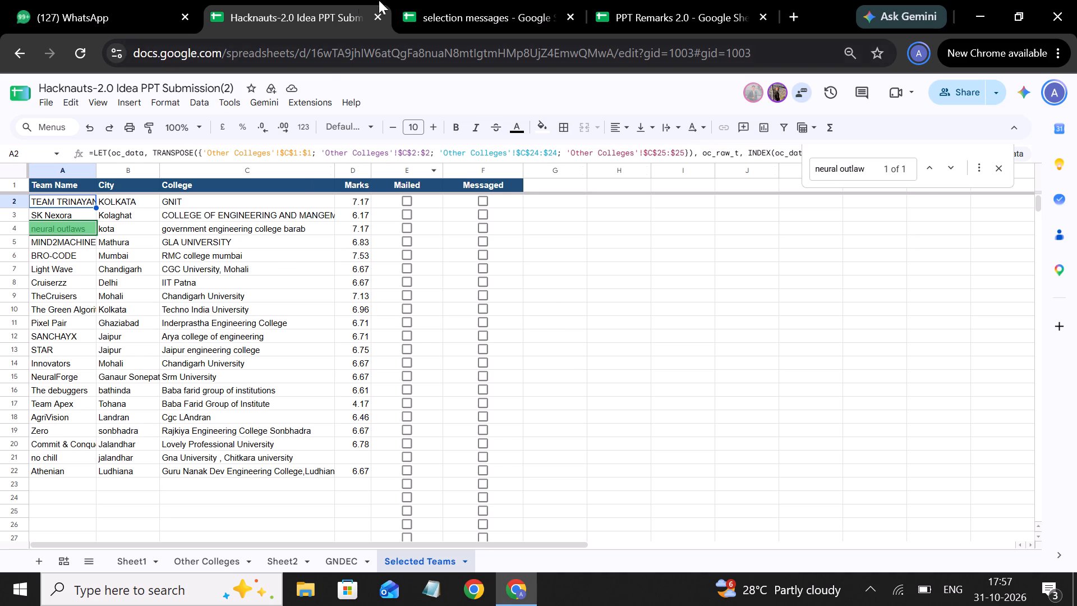
left_click(485, 0)
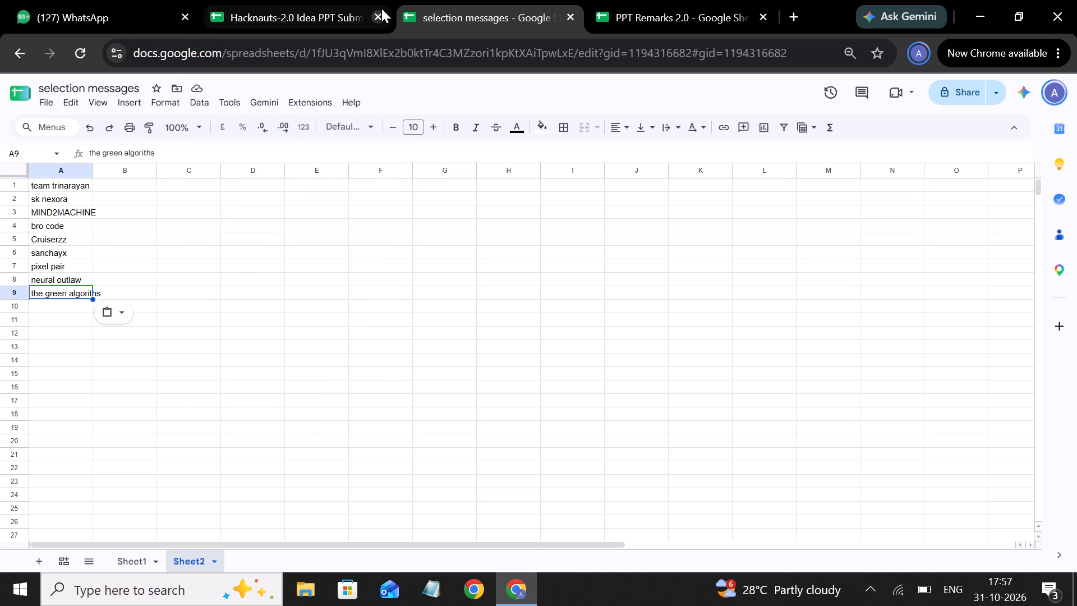
left_click(116, 563)
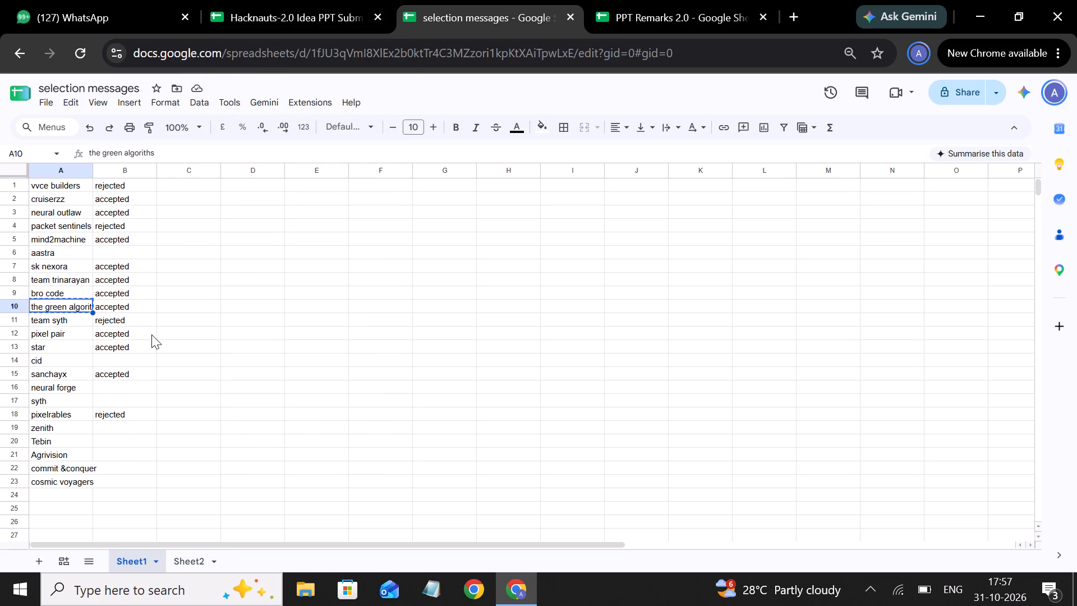
left_click(652, 22)
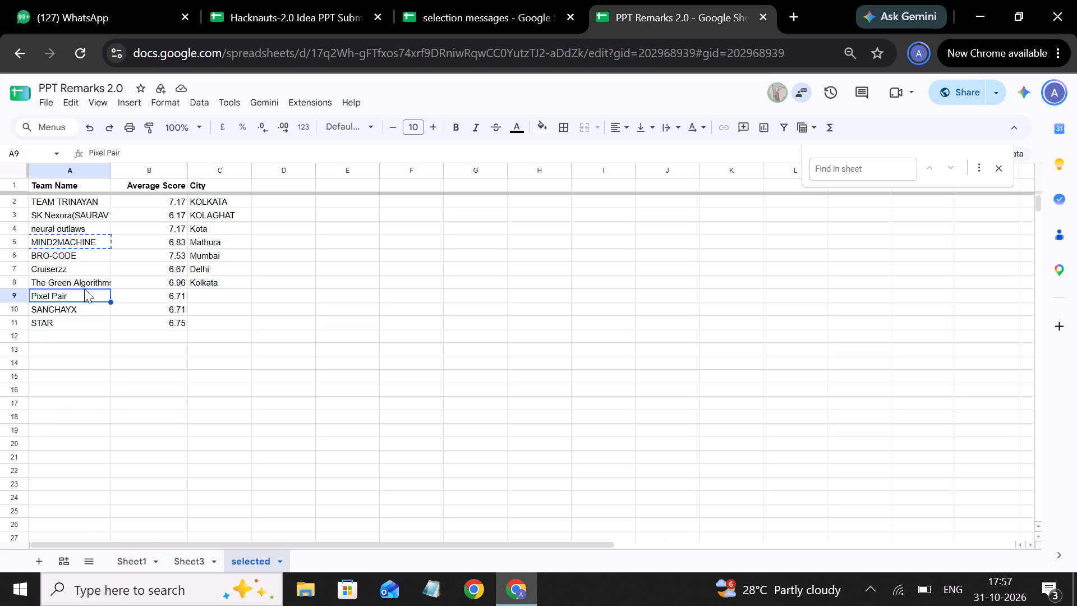
left_click(302, 17)
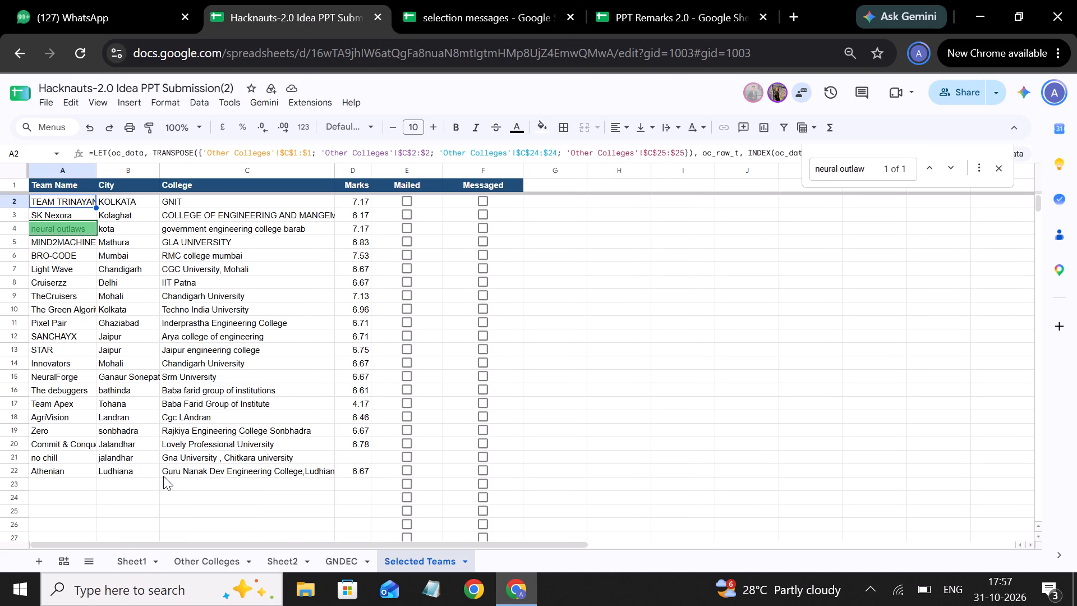
Search the Other Colleges sheet of the Hacknauts-2.0 submission file for star and examine that team's column.
left_click(204, 565)
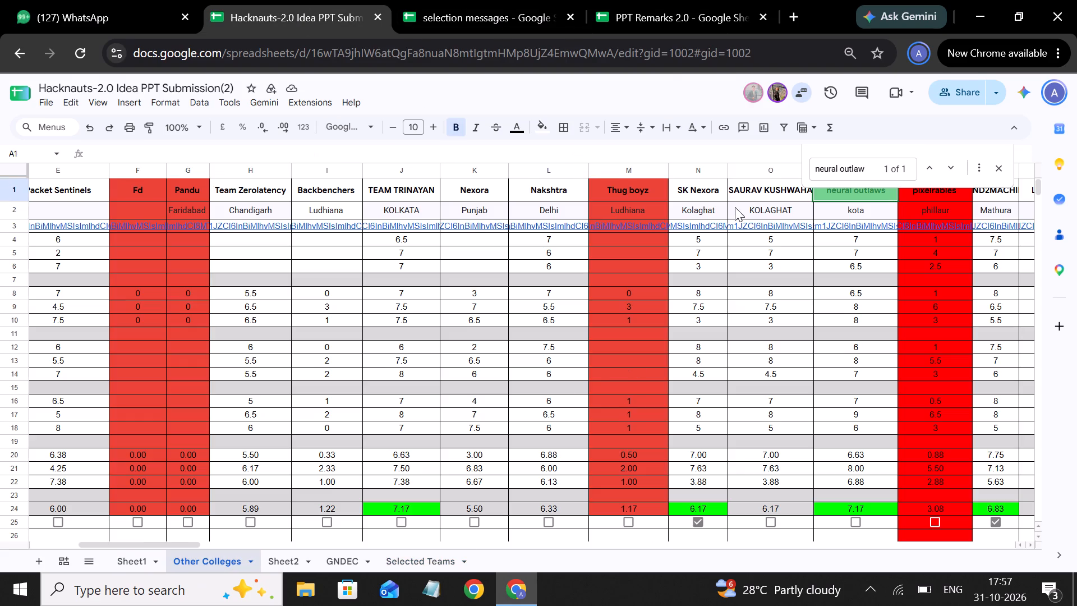
double_click(869, 169)
key("BackSpace")
key("BackSpace")
key("BackSpace")
key("BackSpace")
key("BackSpace")
key("BackSpace")
key("BackSpace")
key("BackSpace")
key("BackSpace")
key("BackSpace")
key("BackSpace")
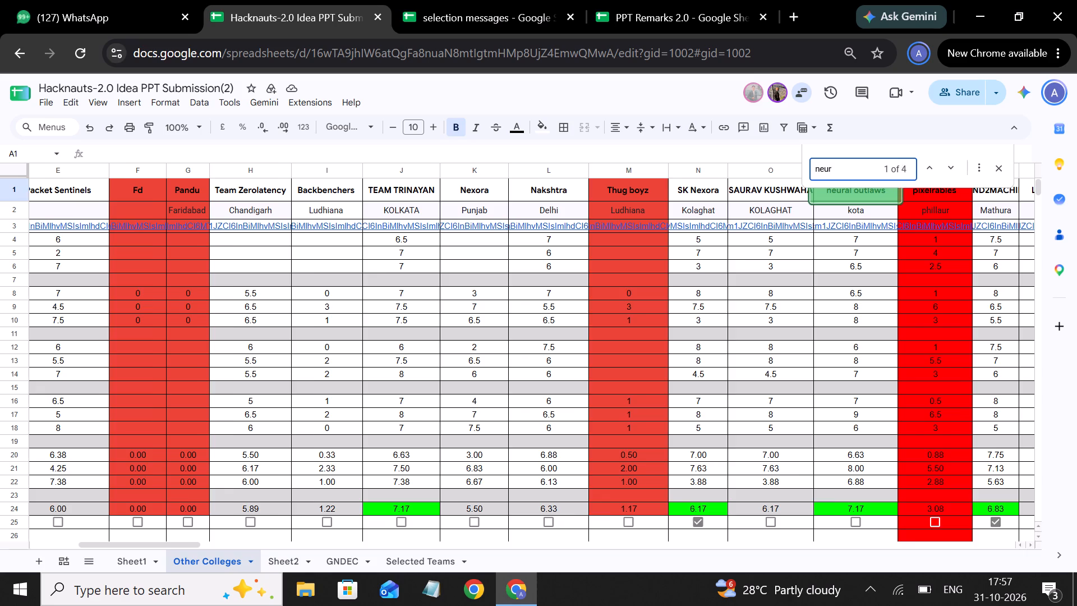
type("star")
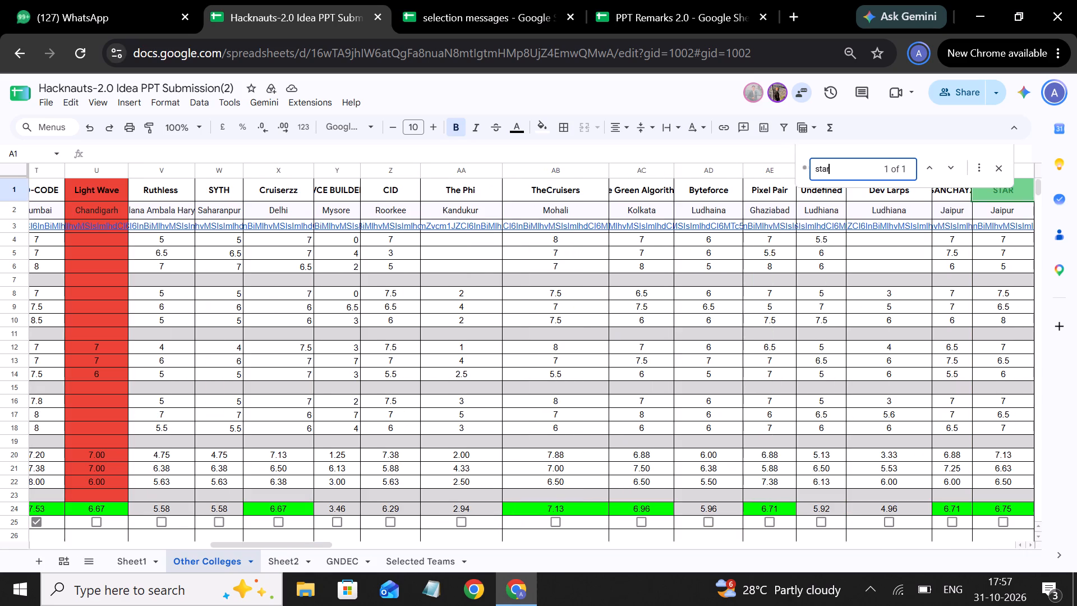
scroll(896, 279, "left", 5)
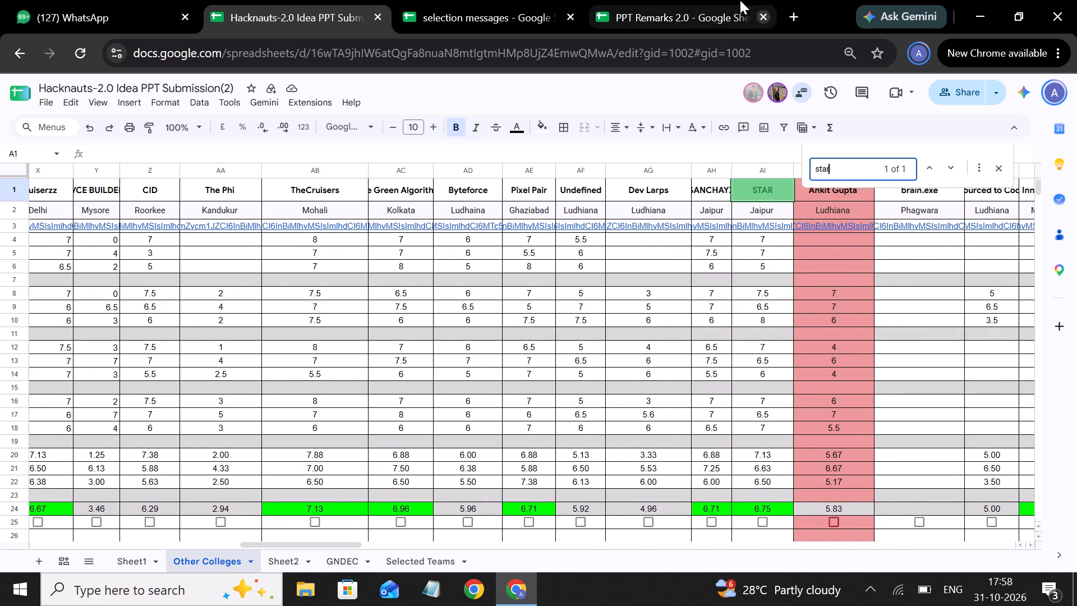
Copy the accepted team star from Sheet1 of selection messages into cell A10 of Sheet2.
left_click(501, 12)
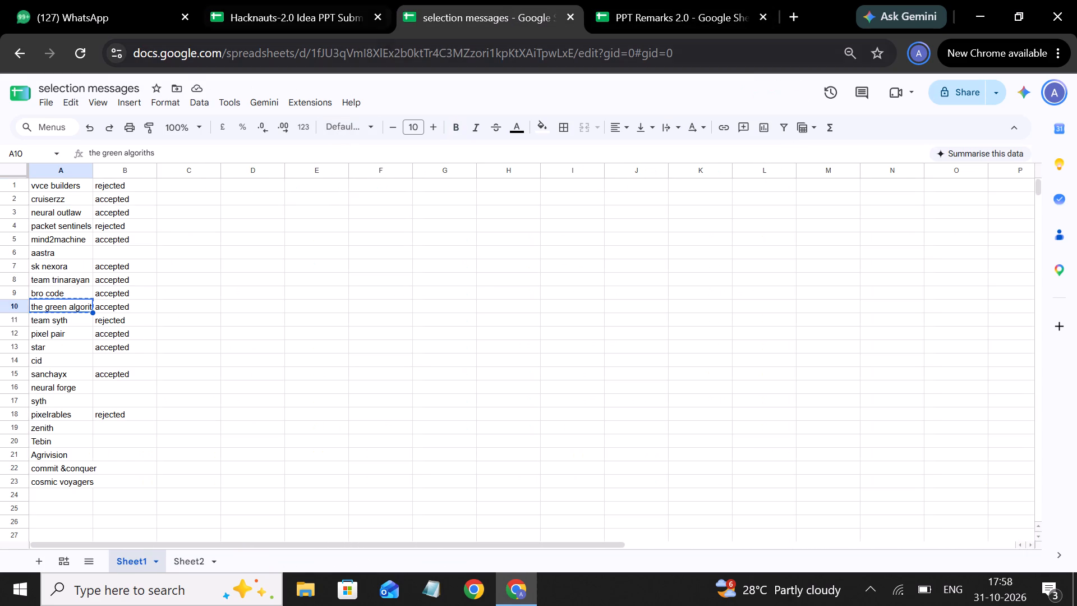
left_click(44, 345)
key("ctrl+c")
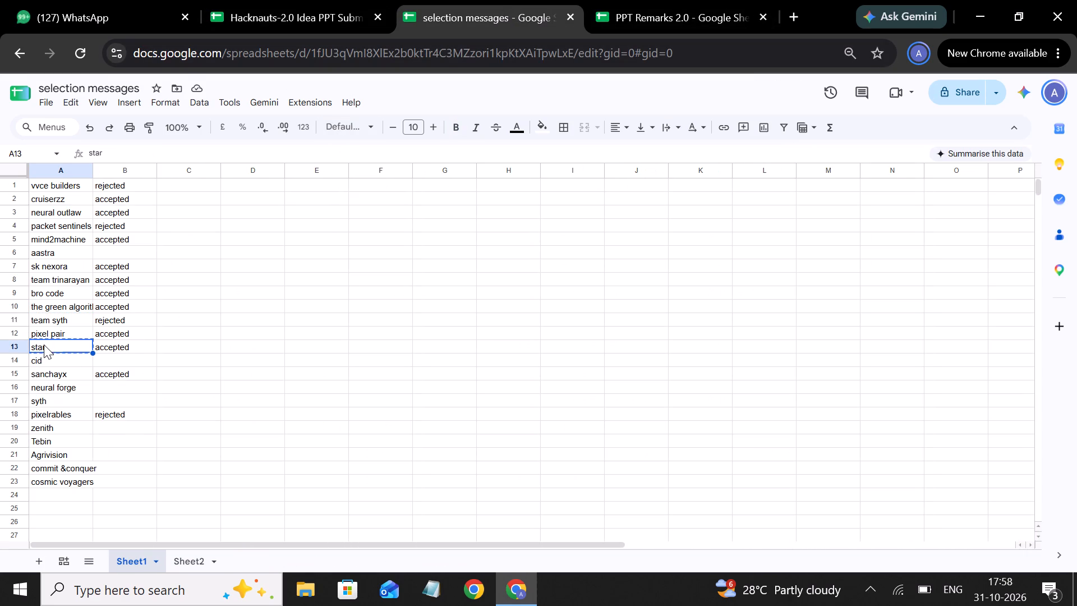
left_click(192, 561)
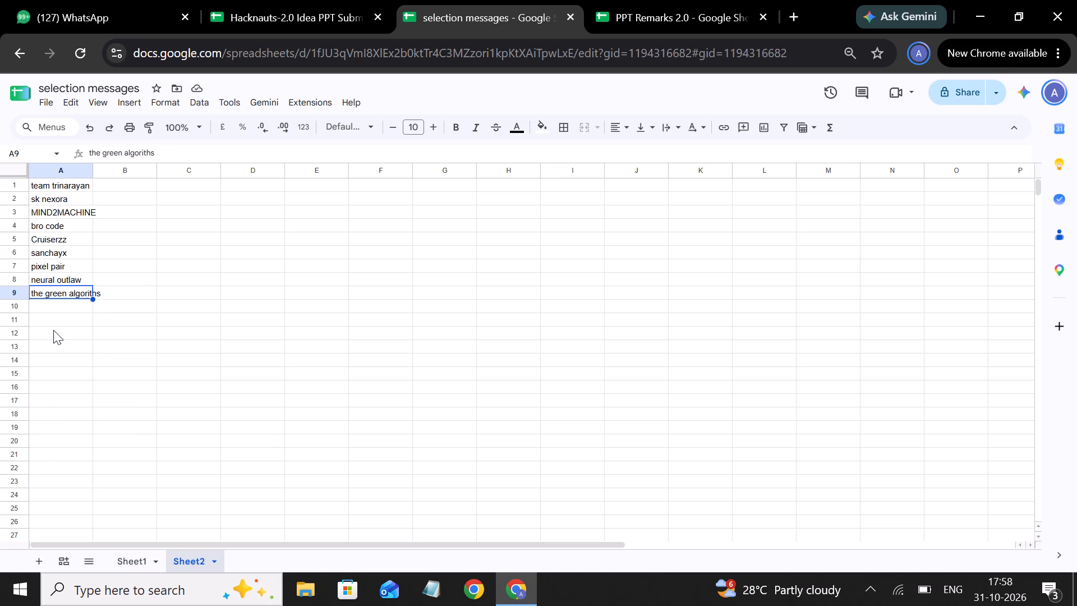
left_click(47, 305)
key("ctrl+v")
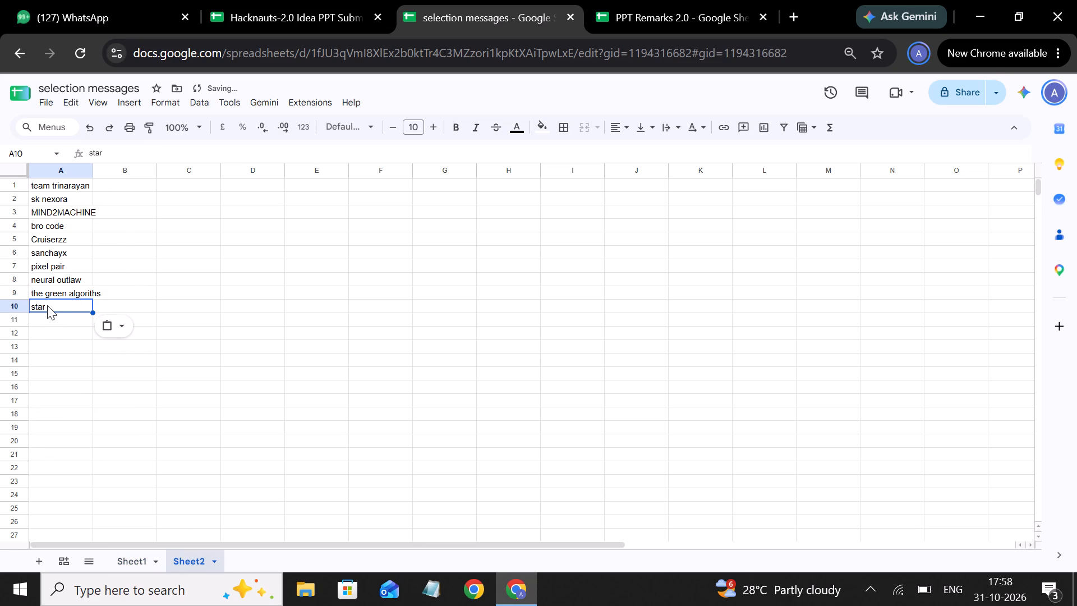
Check Sheet1's accepted teams sanchayx, cruiserzz, neural outlaw, mind2machine and sk nexora against the list on Sheet2.
left_click(291, 7)
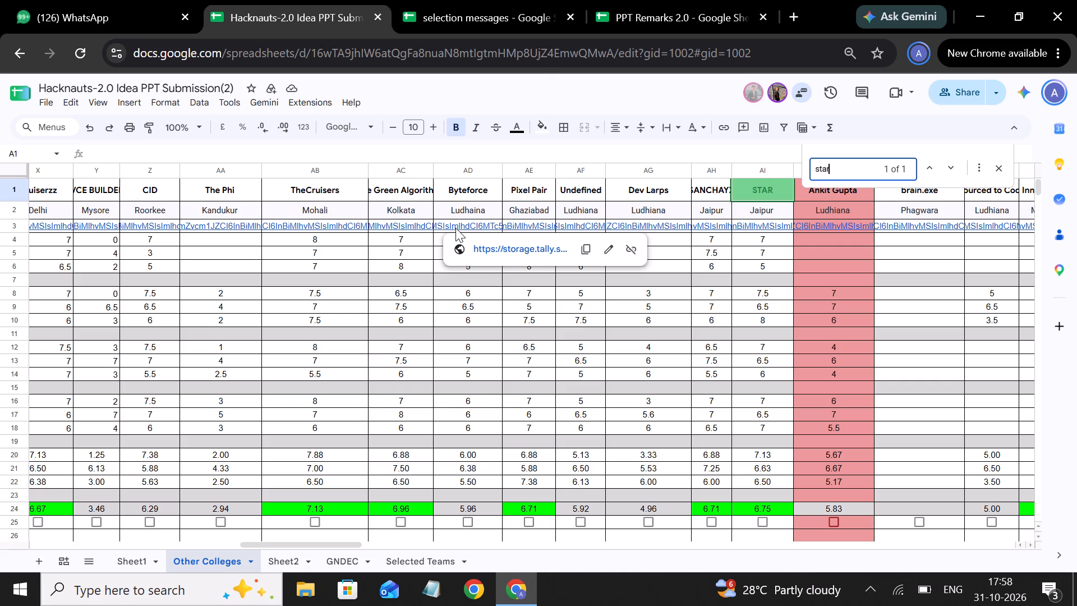
left_click(467, 8)
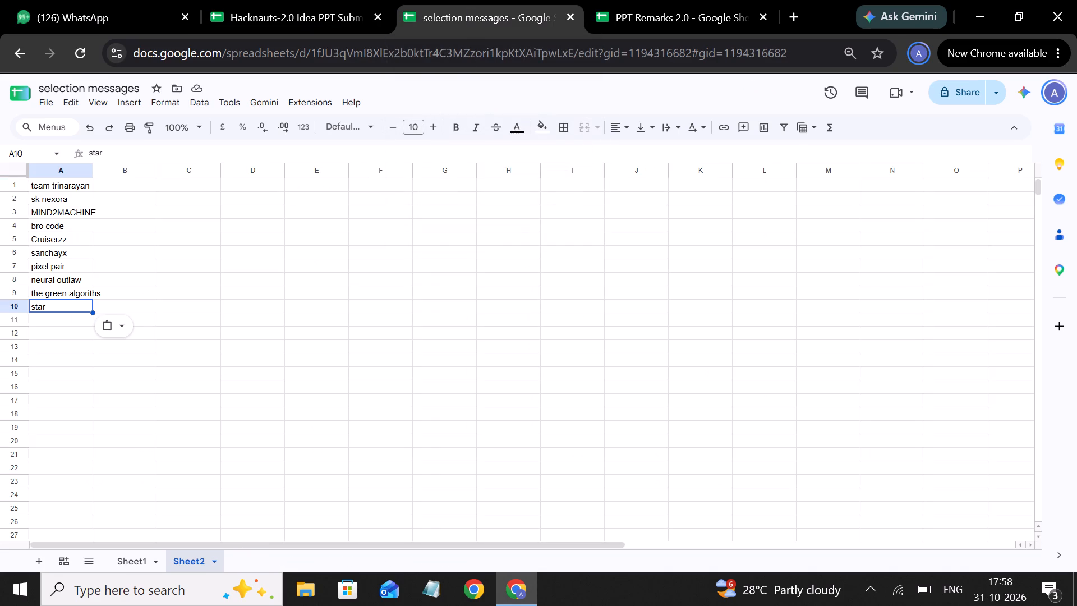
left_click(128, 564)
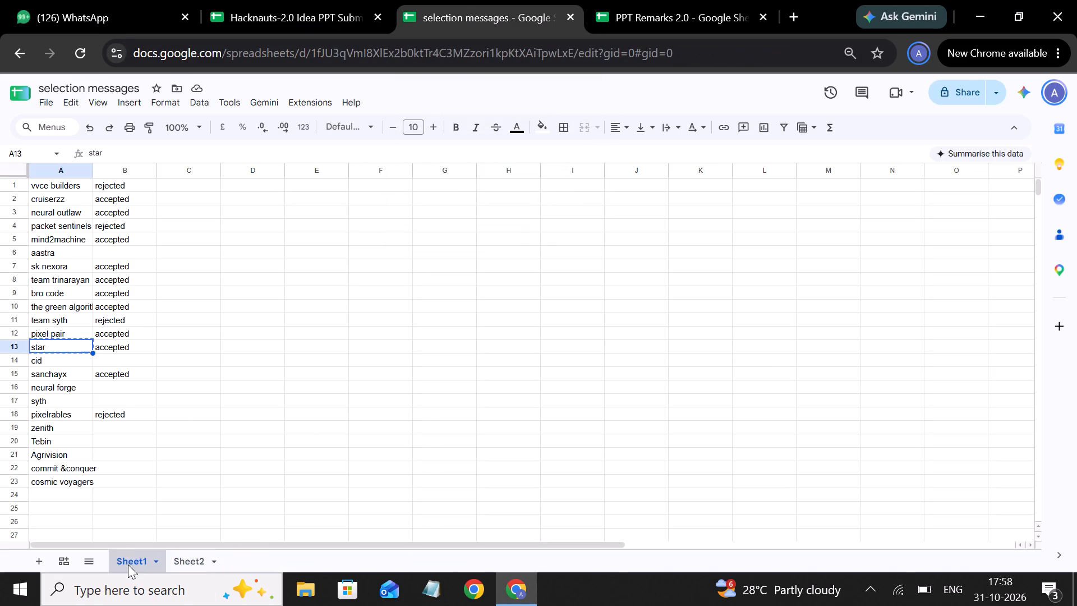
left_click(70, 371)
left_click(176, 559)
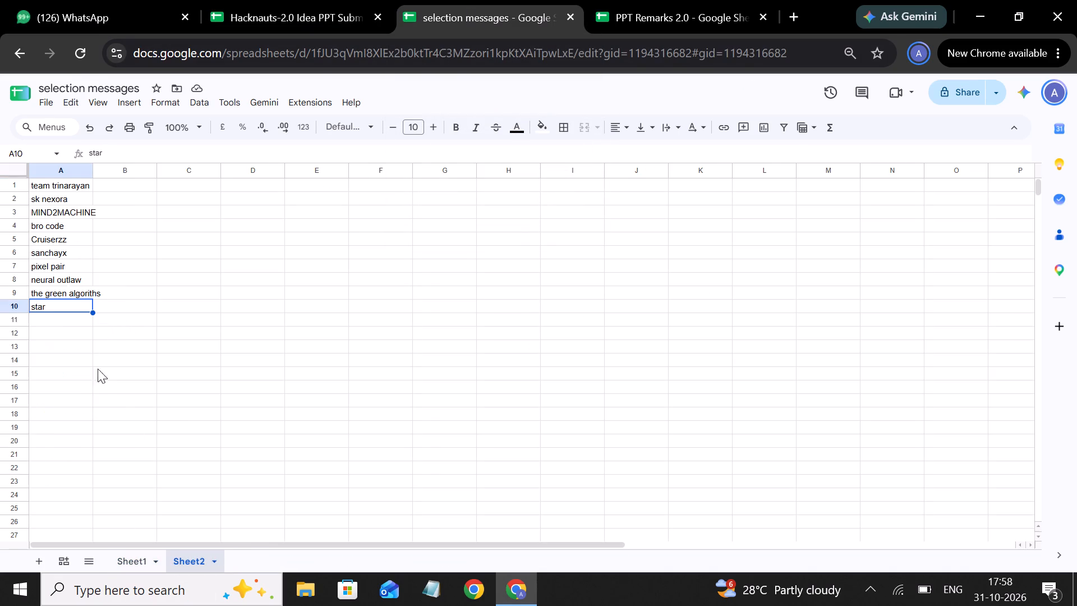
left_click(128, 559)
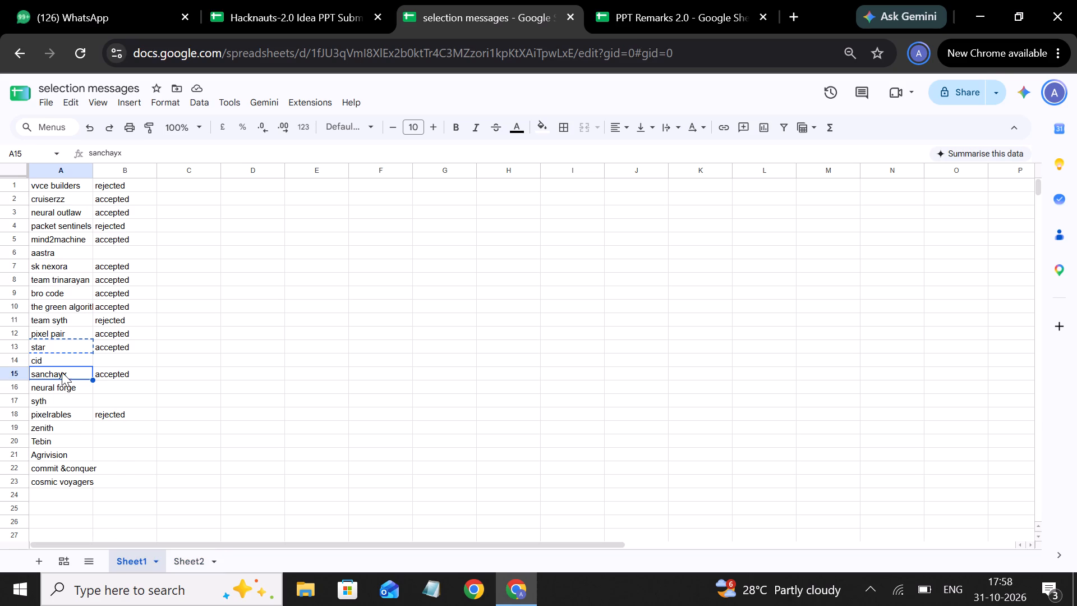
left_click(63, 199)
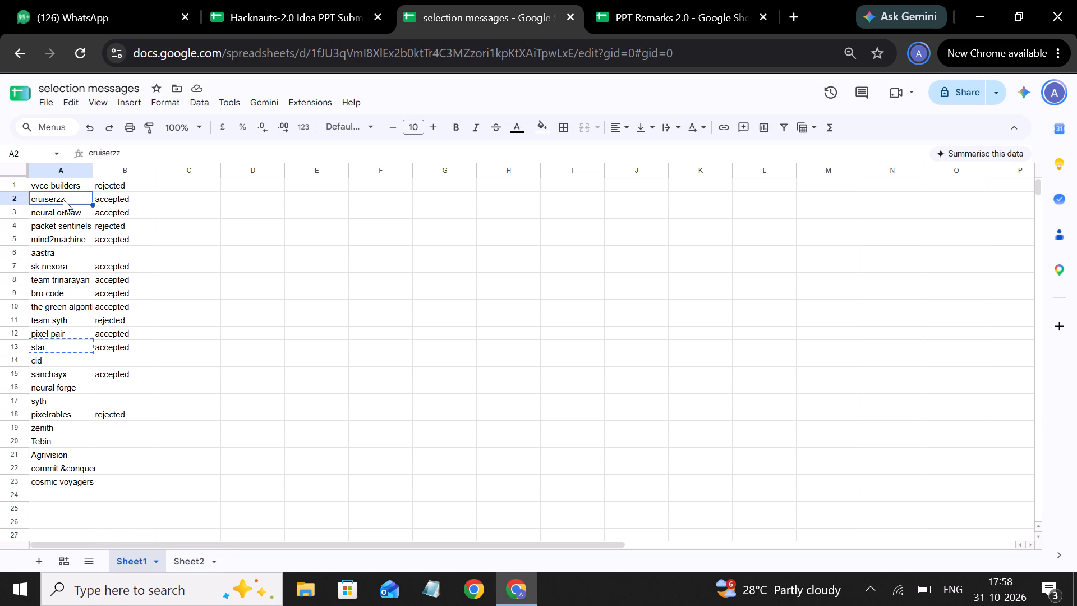
left_click(186, 557)
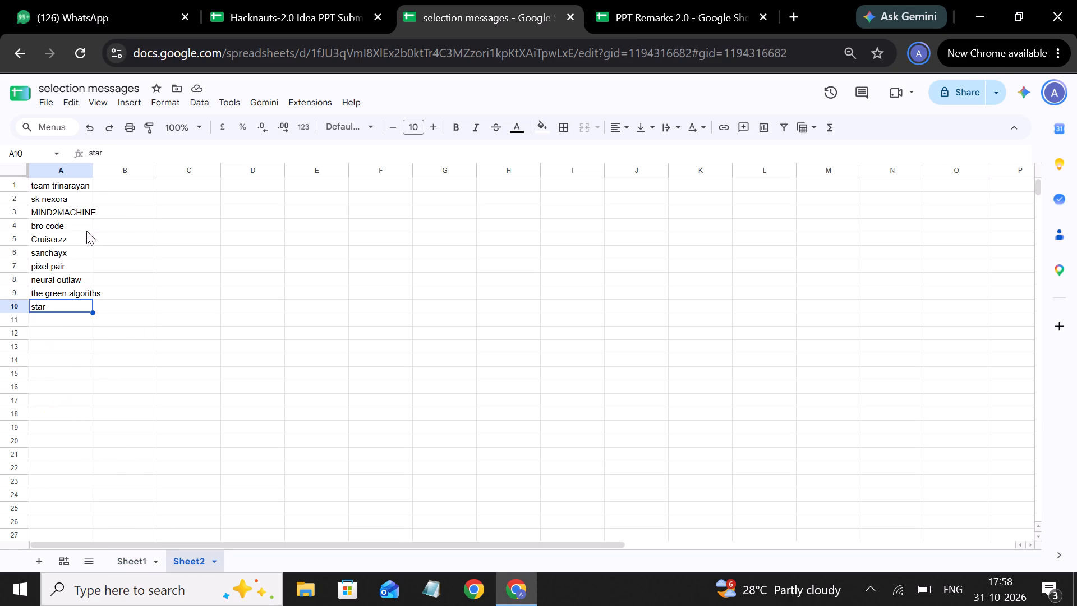
left_click(136, 566)
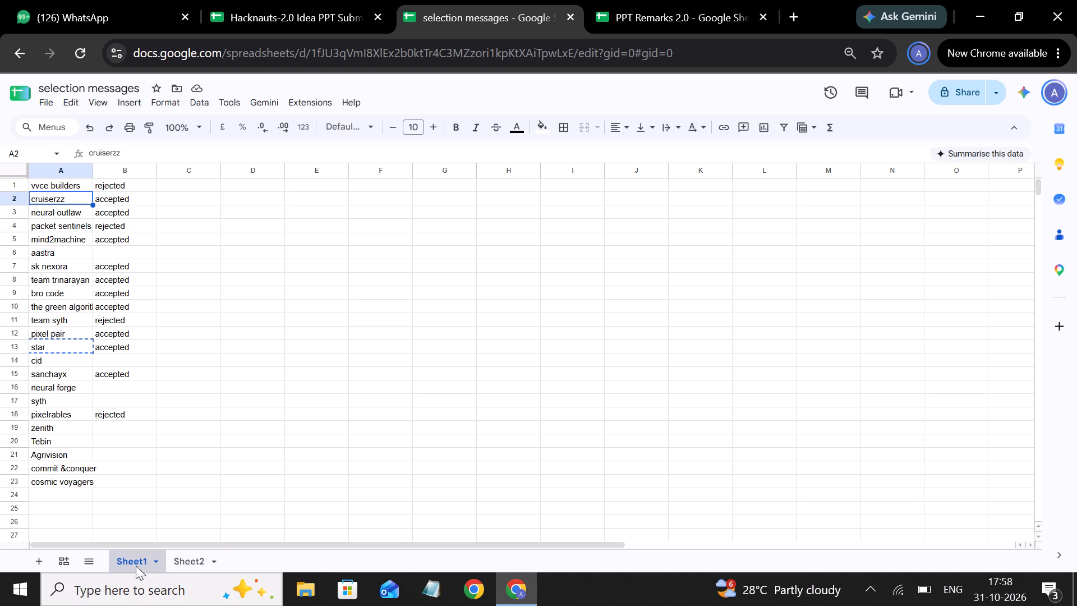
left_click(70, 209)
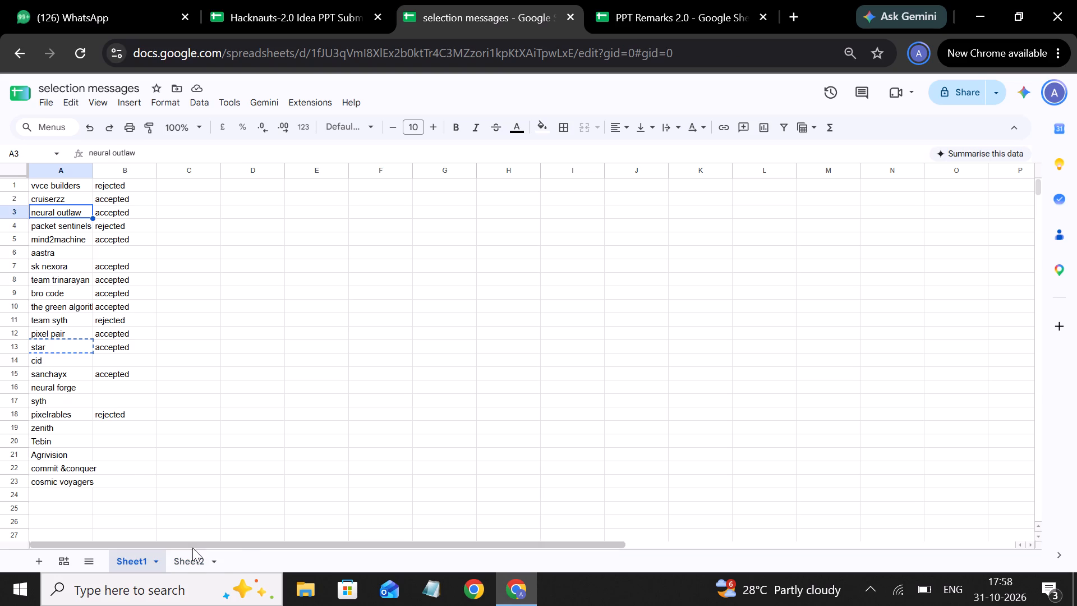
left_click(192, 552)
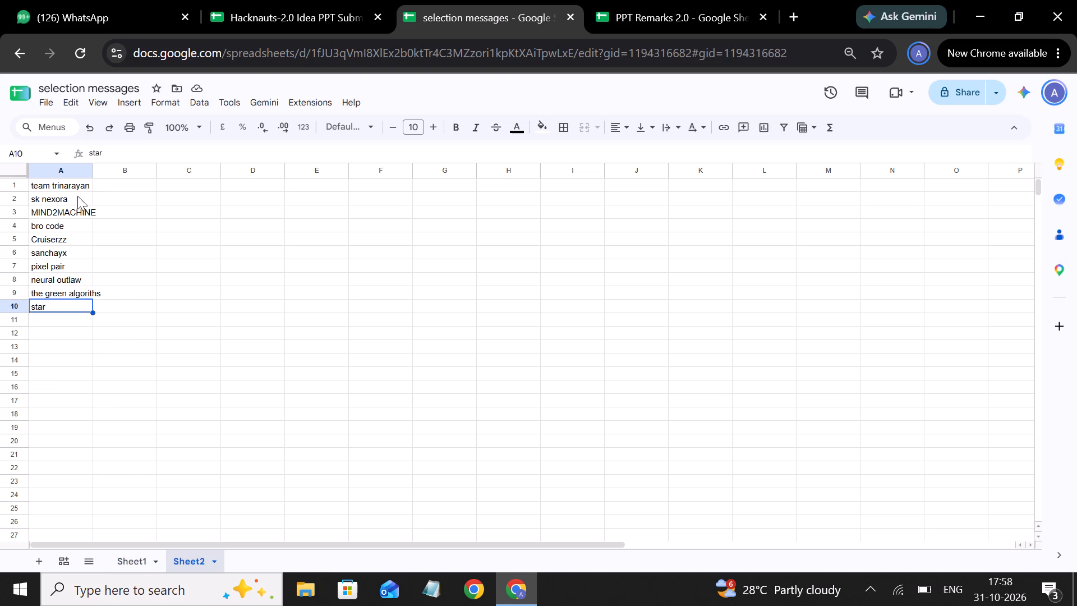
left_click(135, 567)
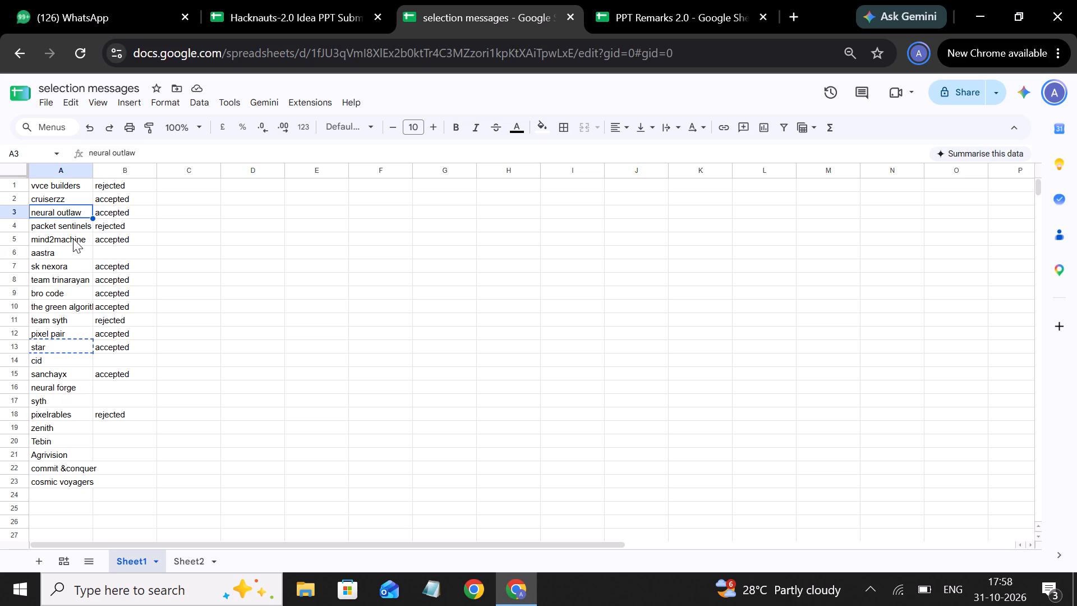
left_click(73, 238)
left_click(194, 550)
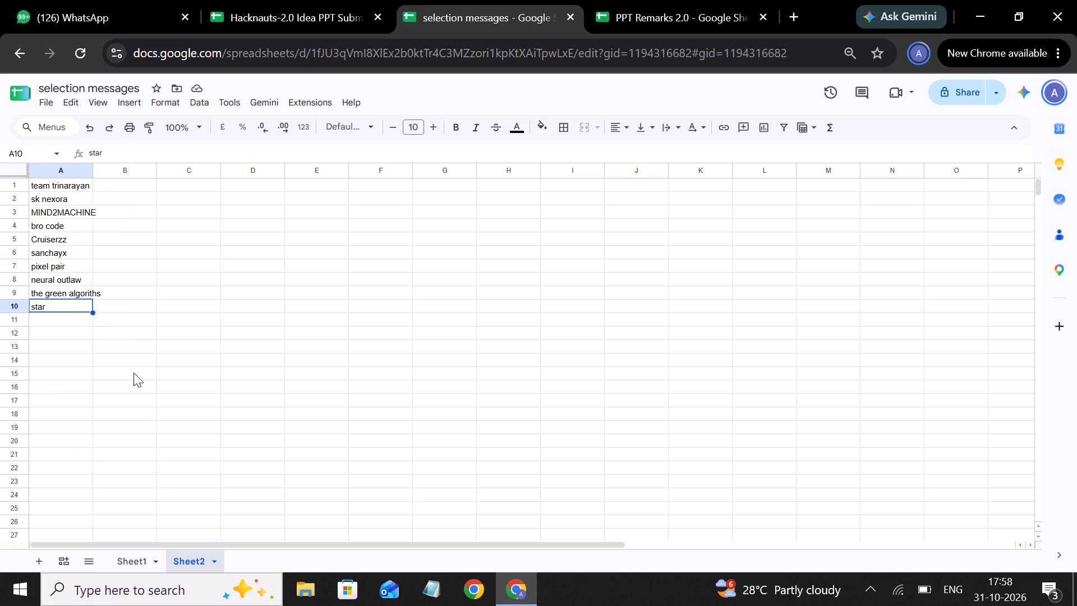
left_click(132, 562)
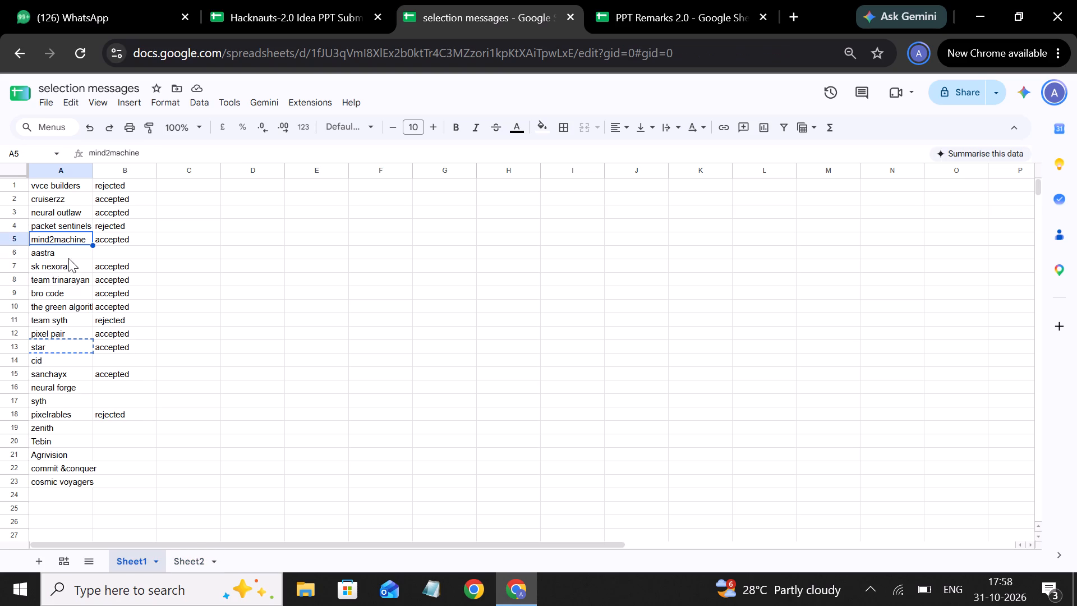
left_click(70, 263)
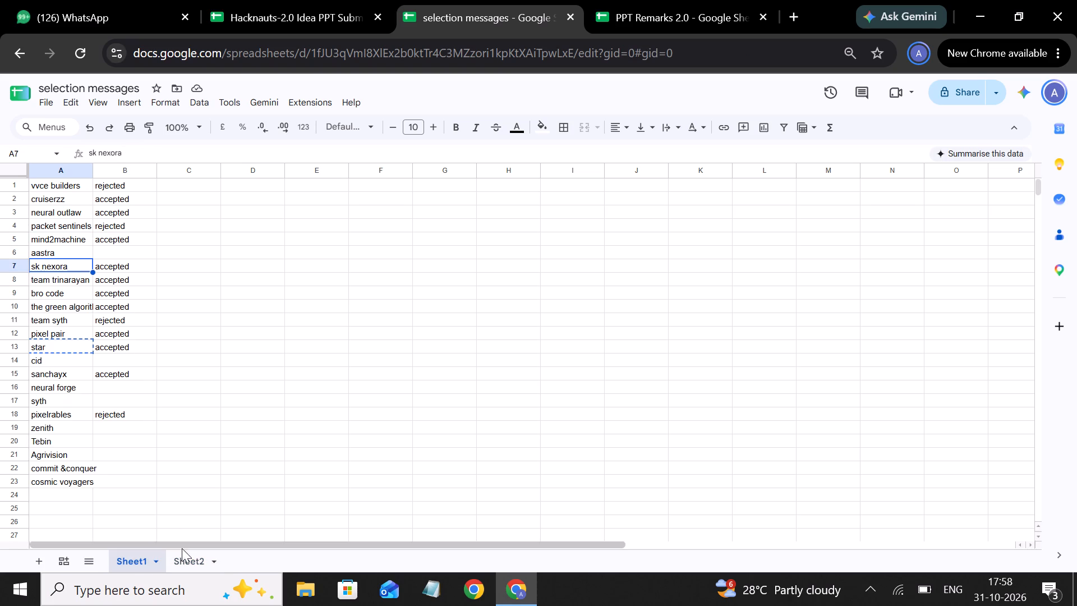
left_click(183, 557)
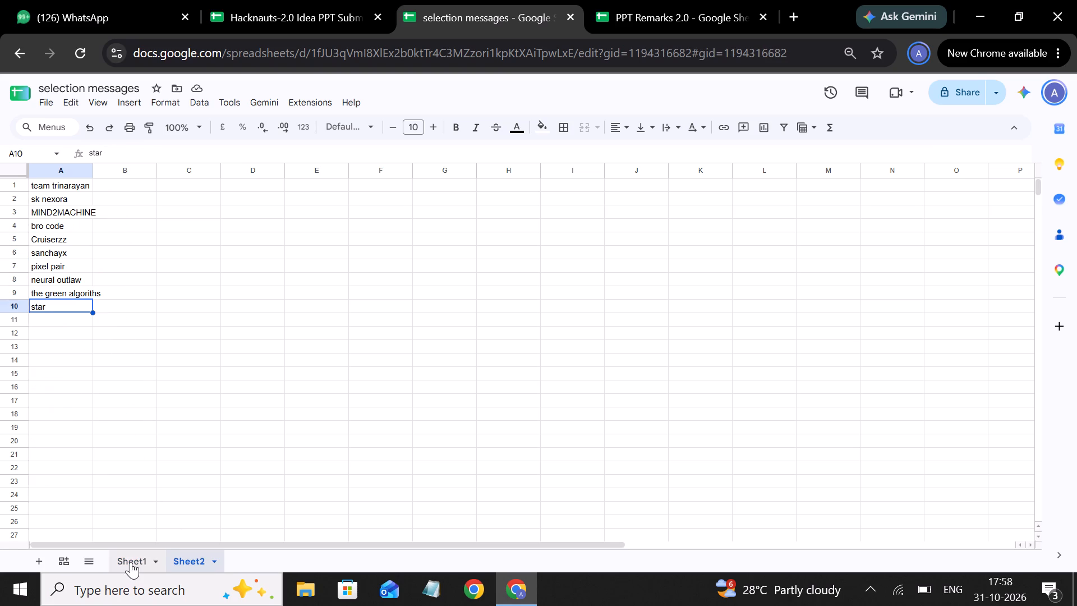
Check Sheet1's accepted teams team trinarayan, bro code, the green algoriths, star and sanchayx against the list on Sheet2.
left_click(130, 559)
left_click(75, 280)
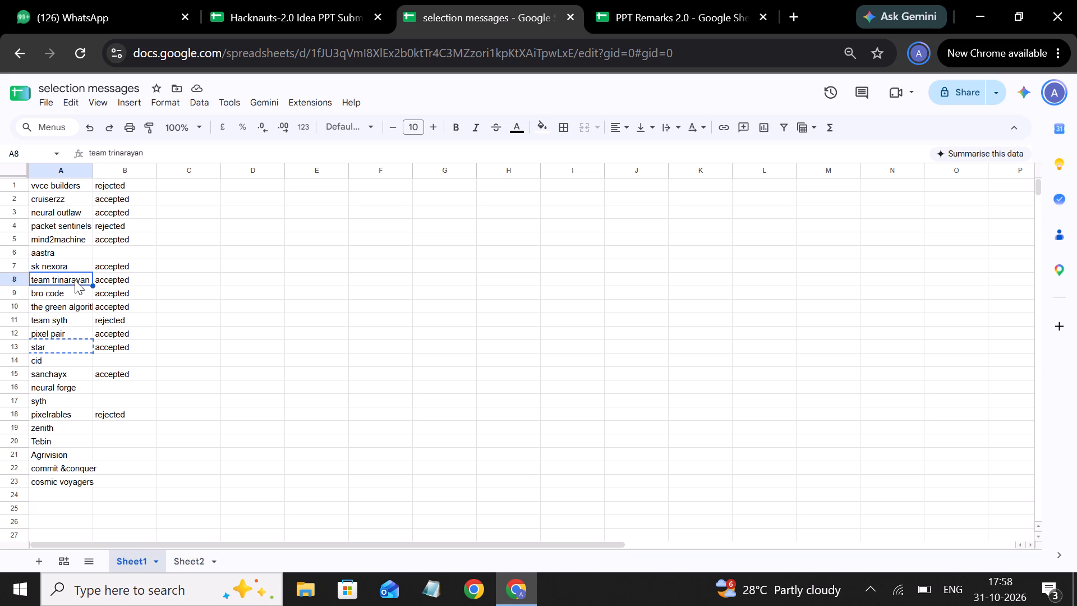
left_click(183, 555)
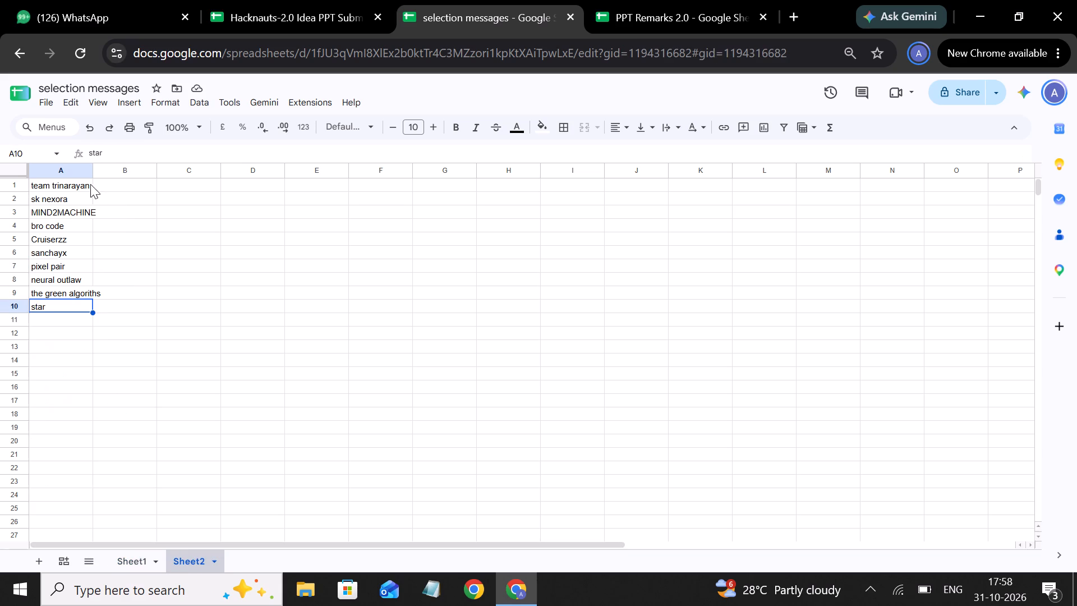
left_click(131, 567)
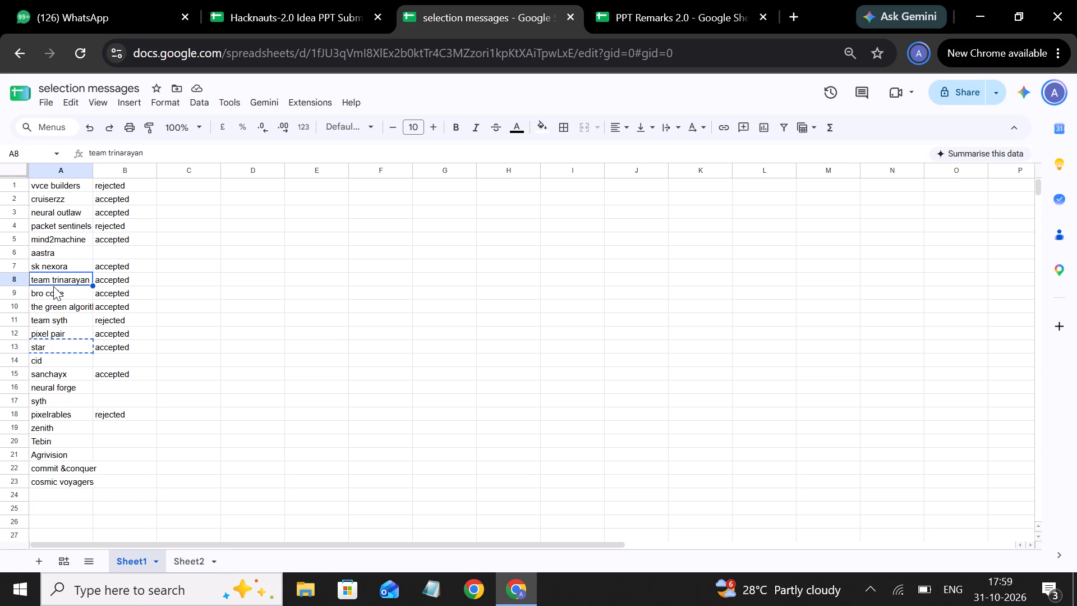
left_click(53, 288)
left_click(203, 555)
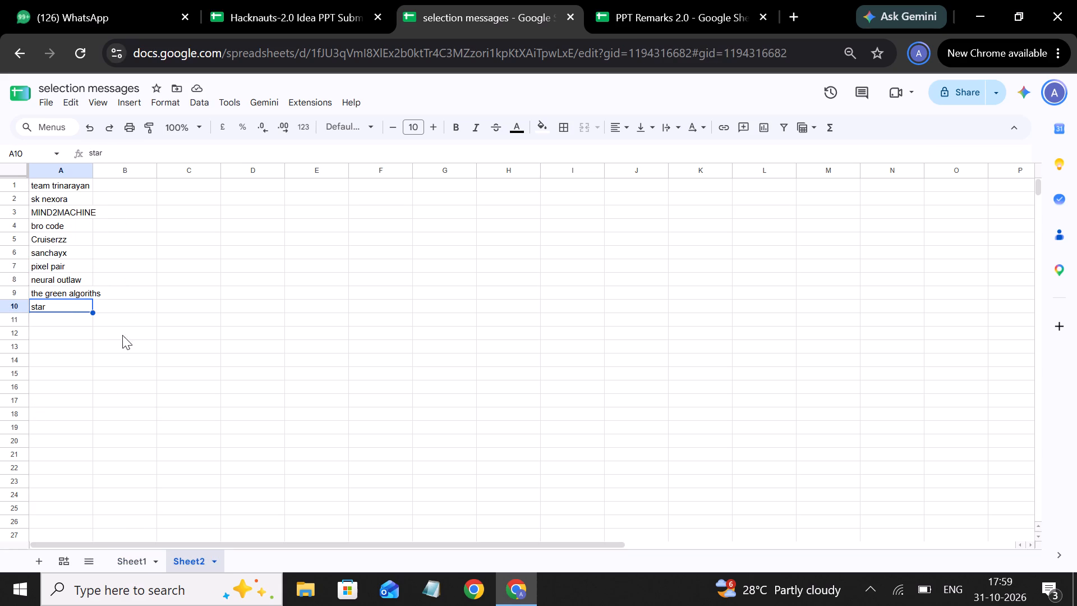
left_click(131, 570)
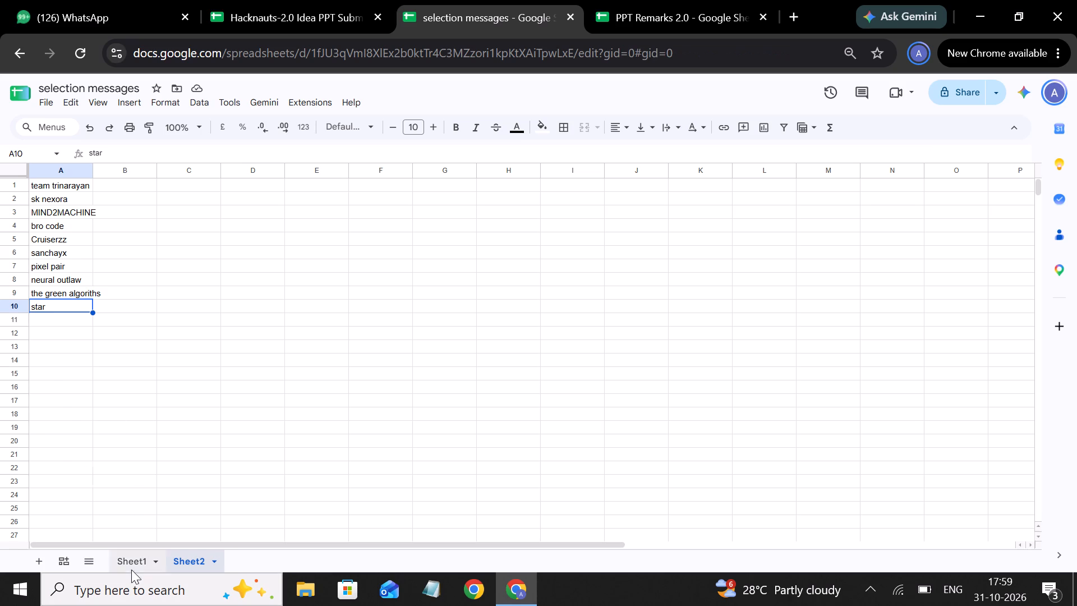
left_click(72, 304)
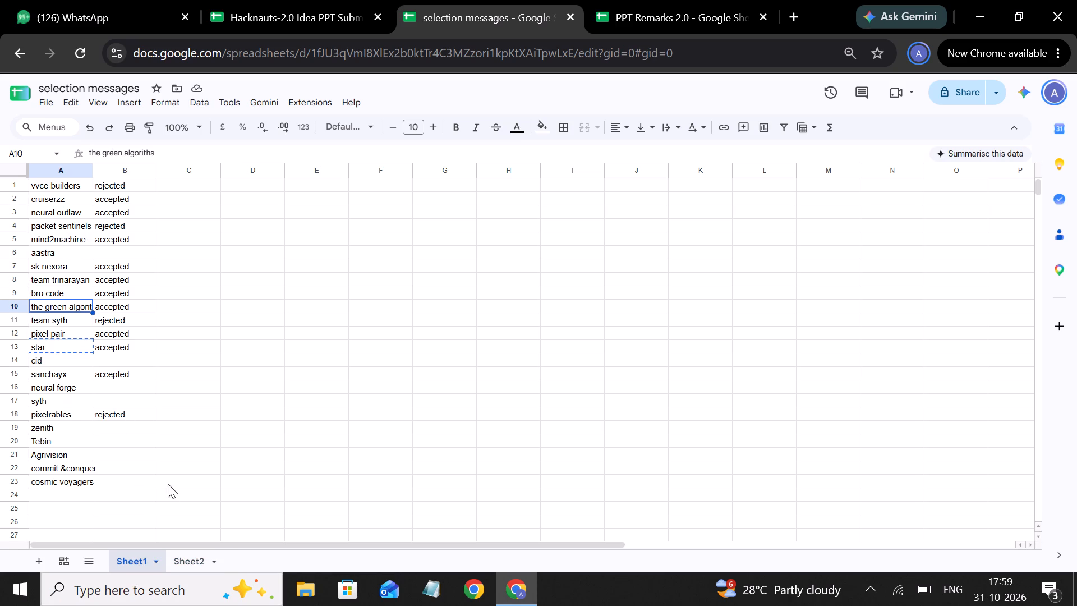
left_click(195, 554)
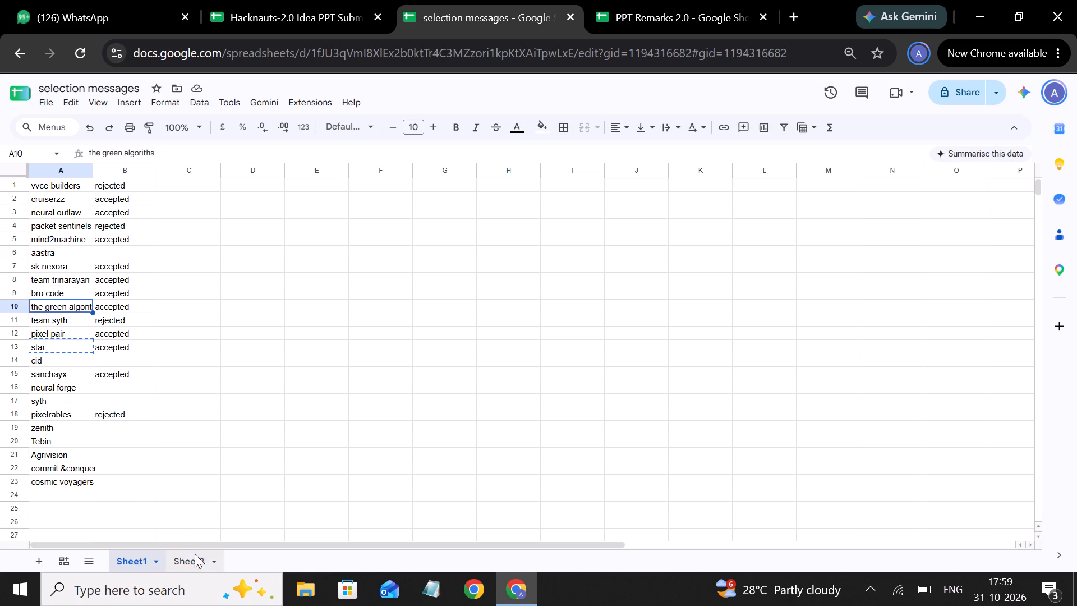
left_click(135, 562)
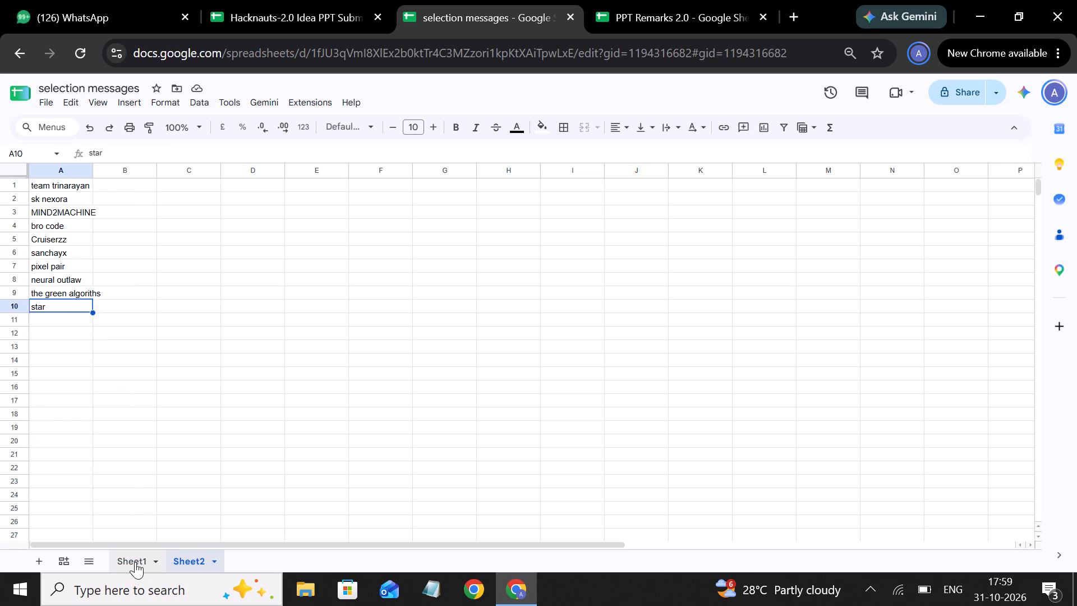
left_click(72, 344)
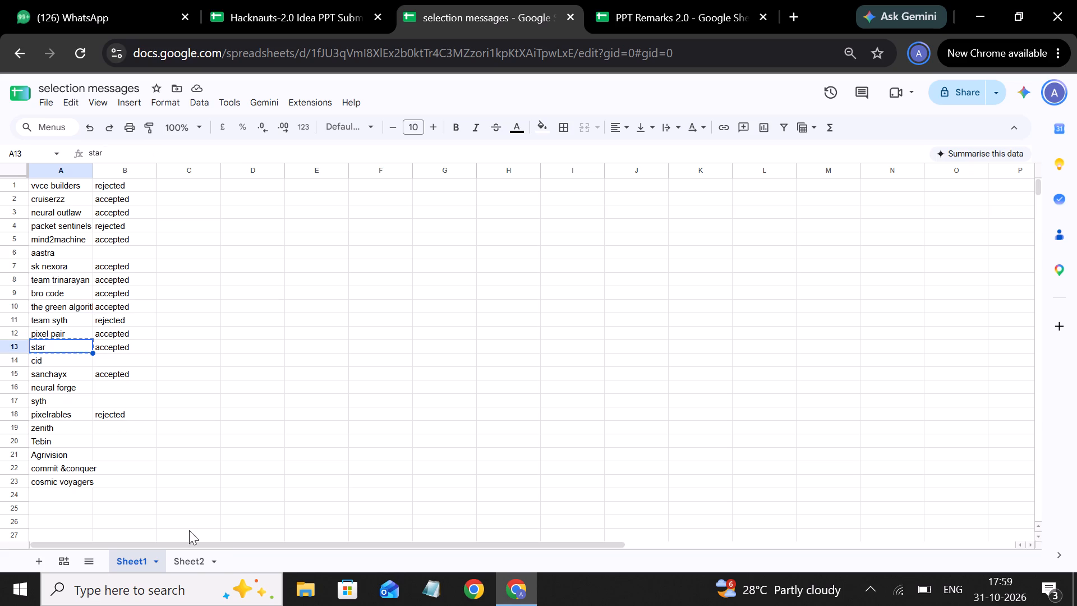
left_click(196, 557)
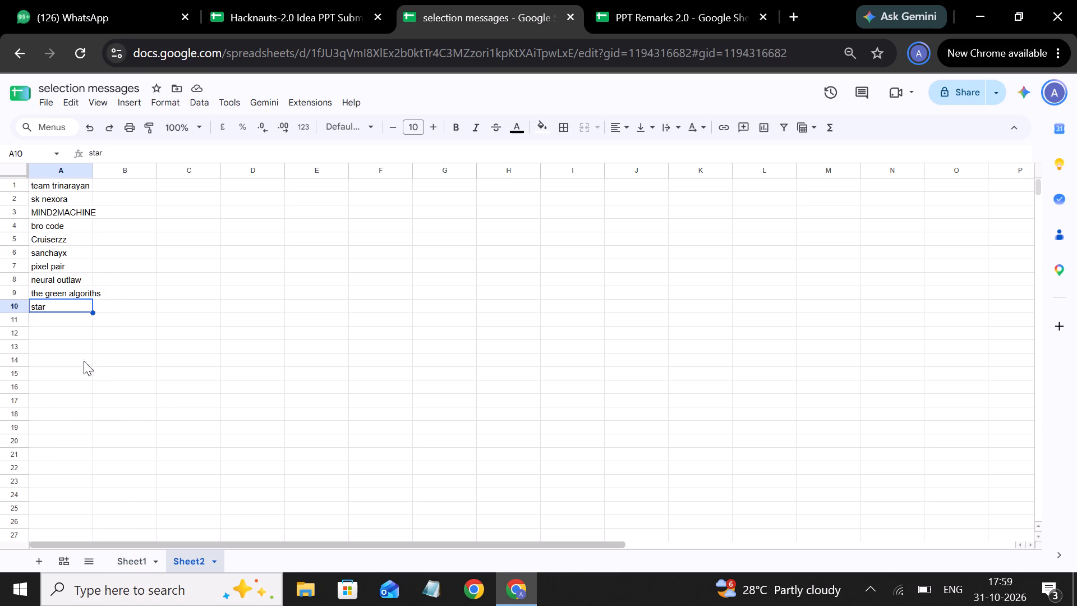
left_click(126, 556)
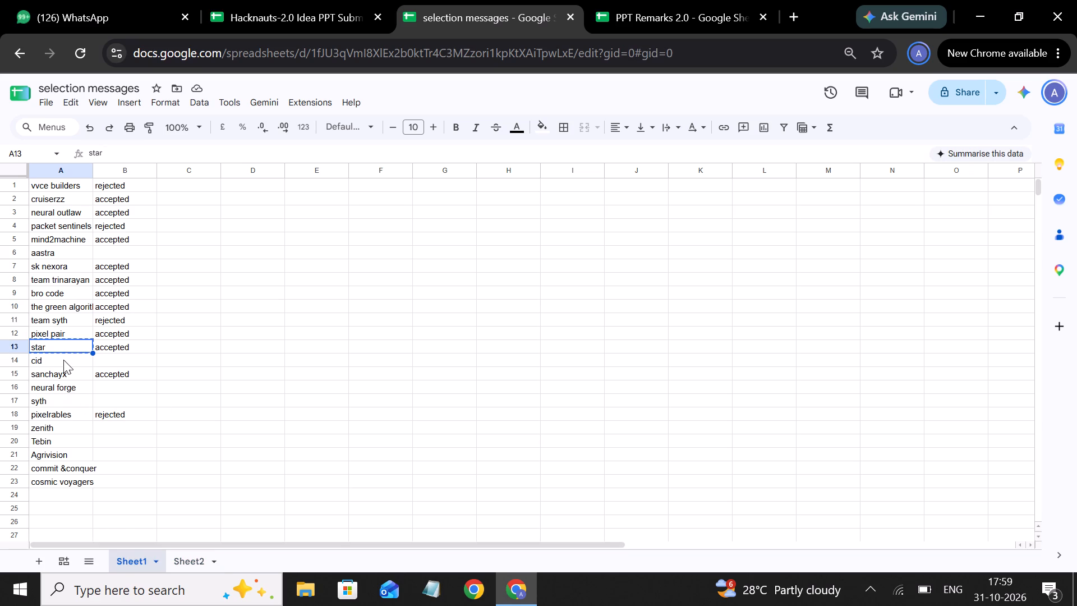
left_click(68, 373)
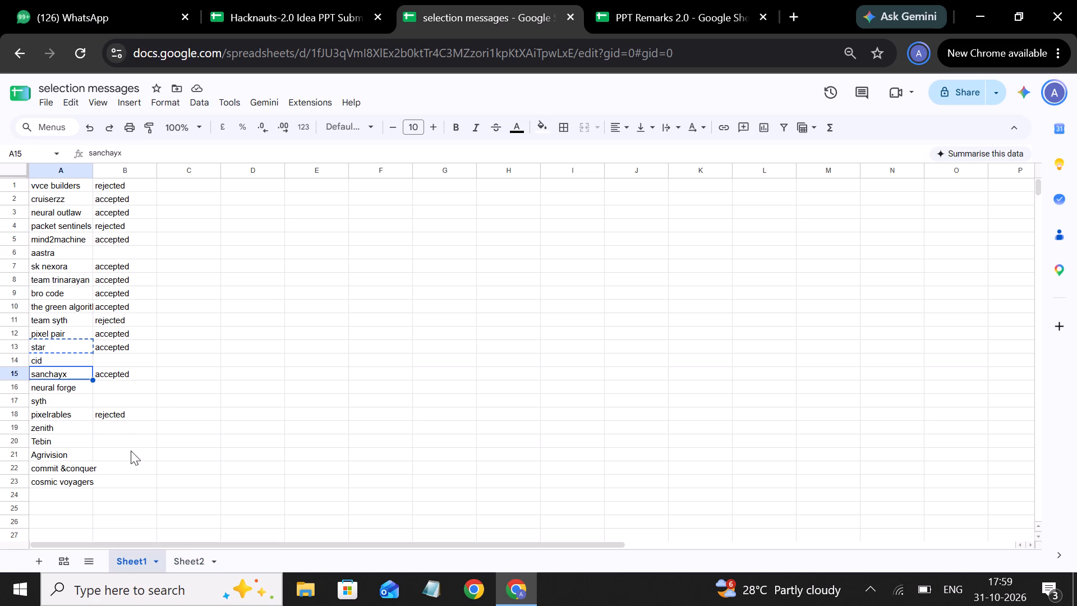
left_click(186, 561)
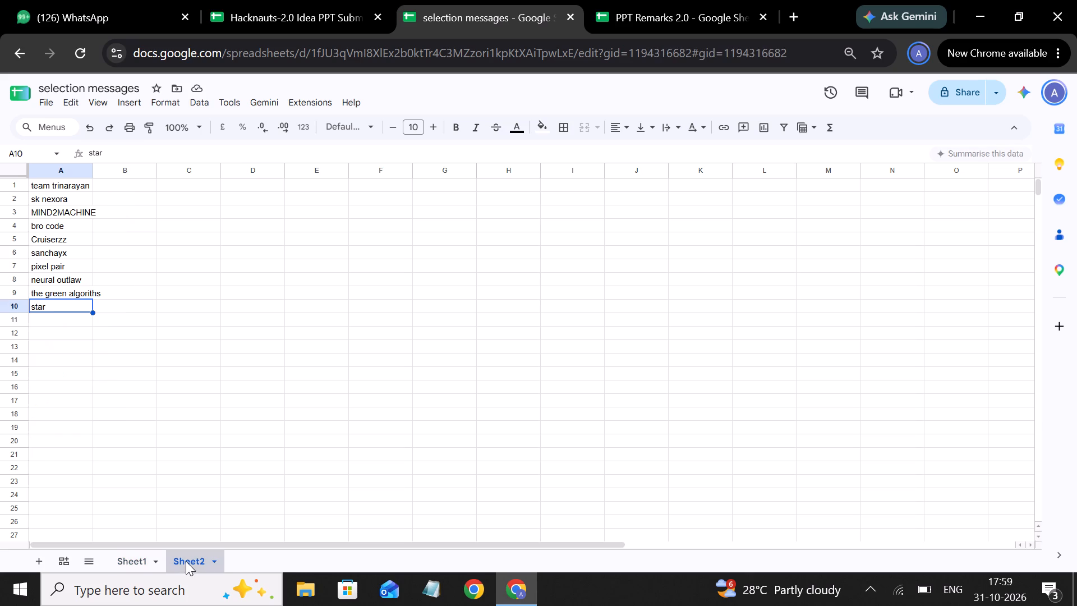
left_click(134, 562)
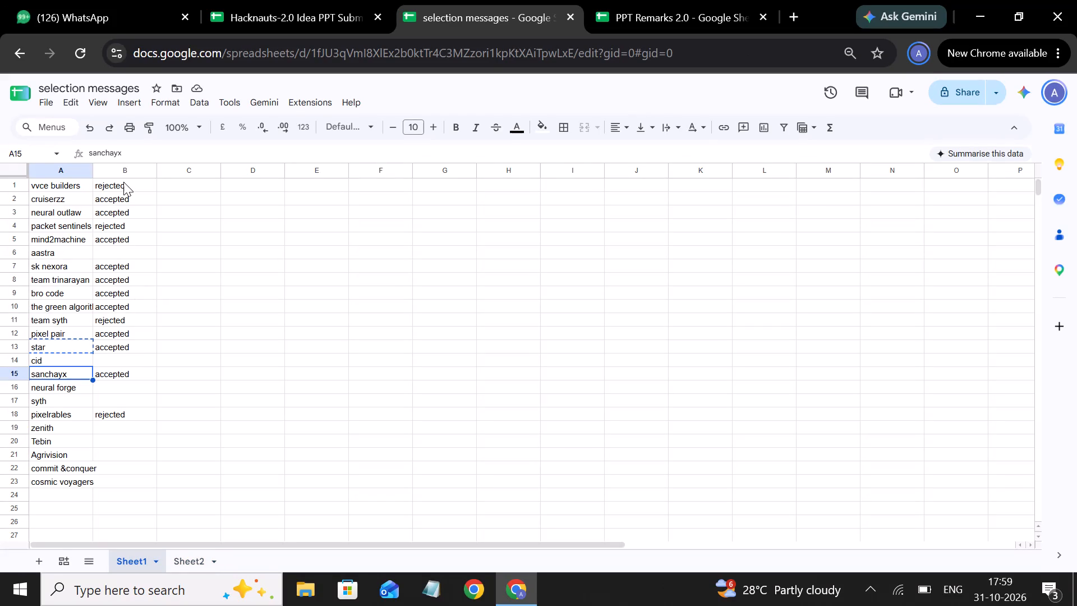
left_click(123, 182)
key("Down")
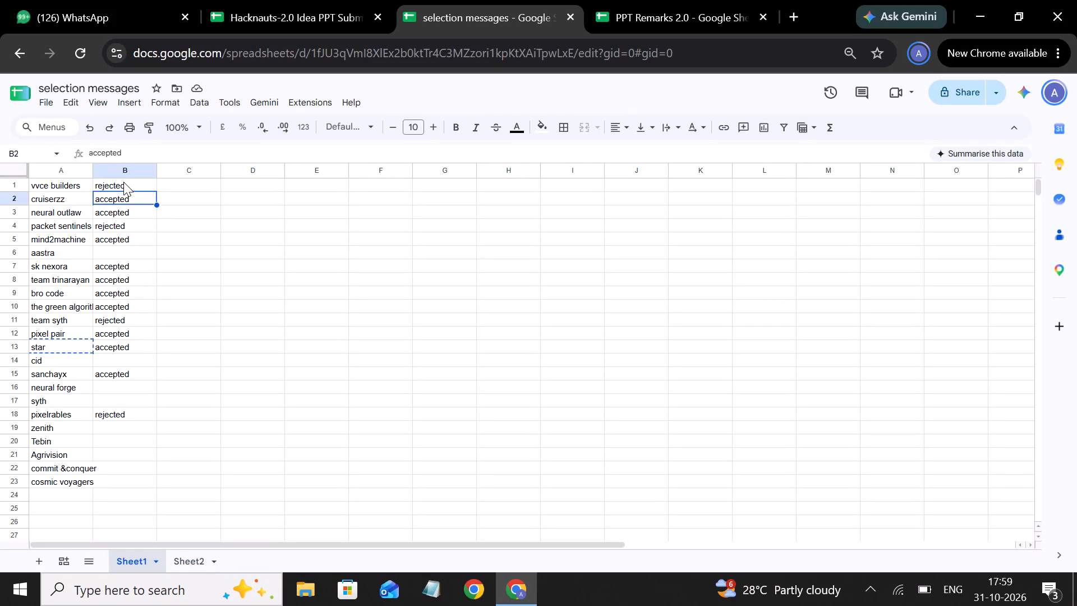
key("Down")
key("Down")
key("Down")
key("Down")
key("Down")
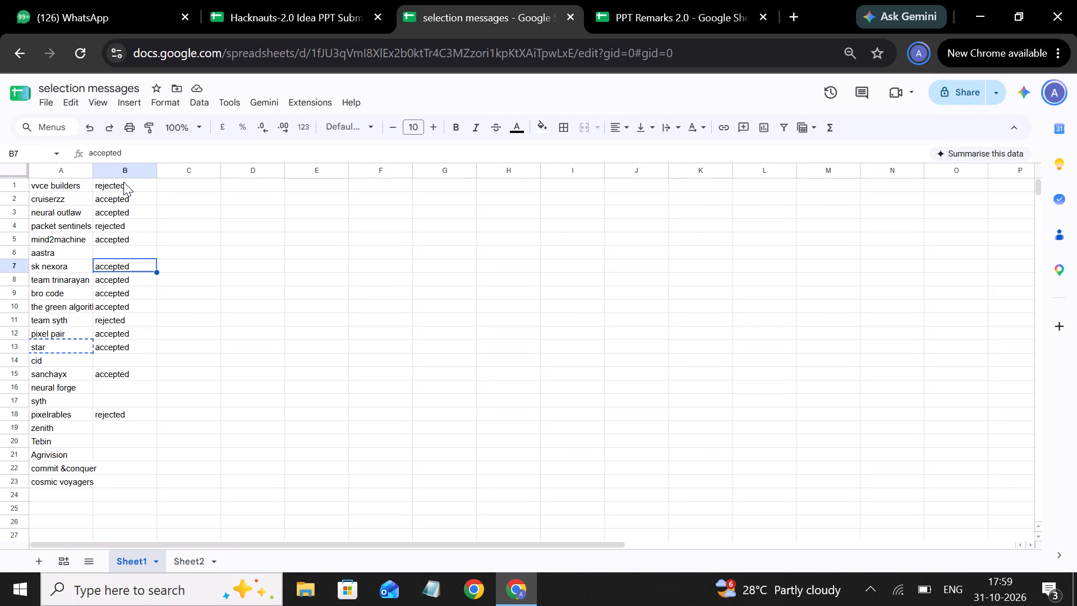
key("Down")
key("Down")
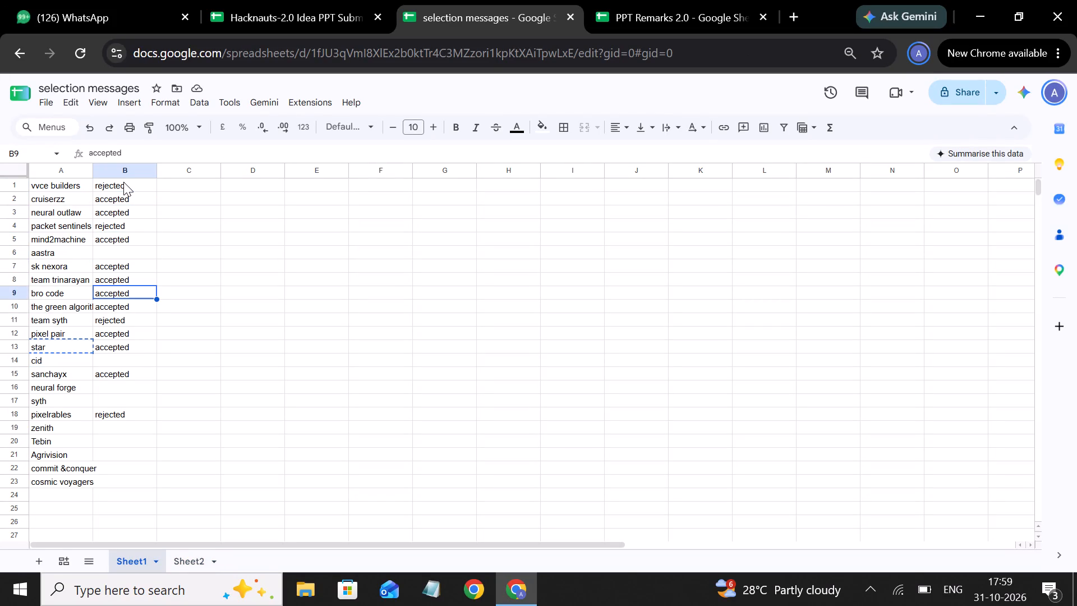
key("Down")
key("Down")
key("Down")
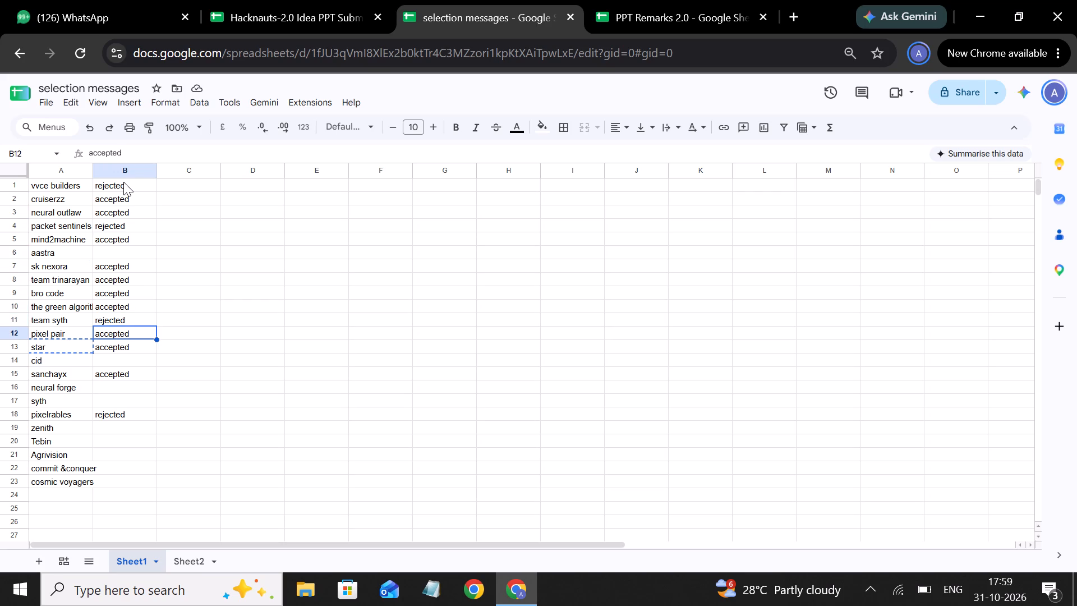
key("Down")
key("Down")
key("Down")
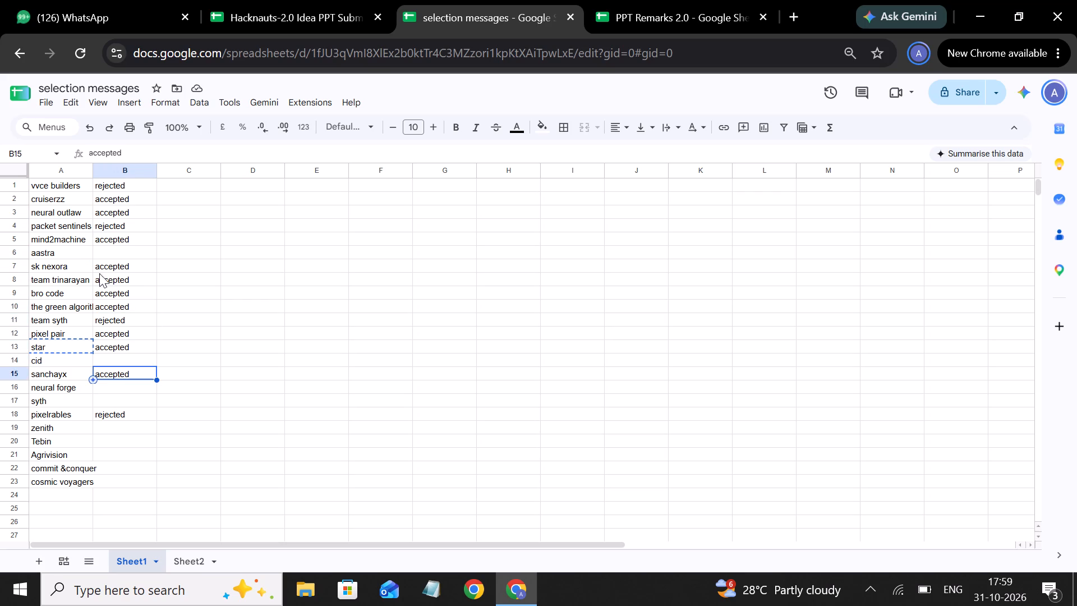
left_click(182, 556)
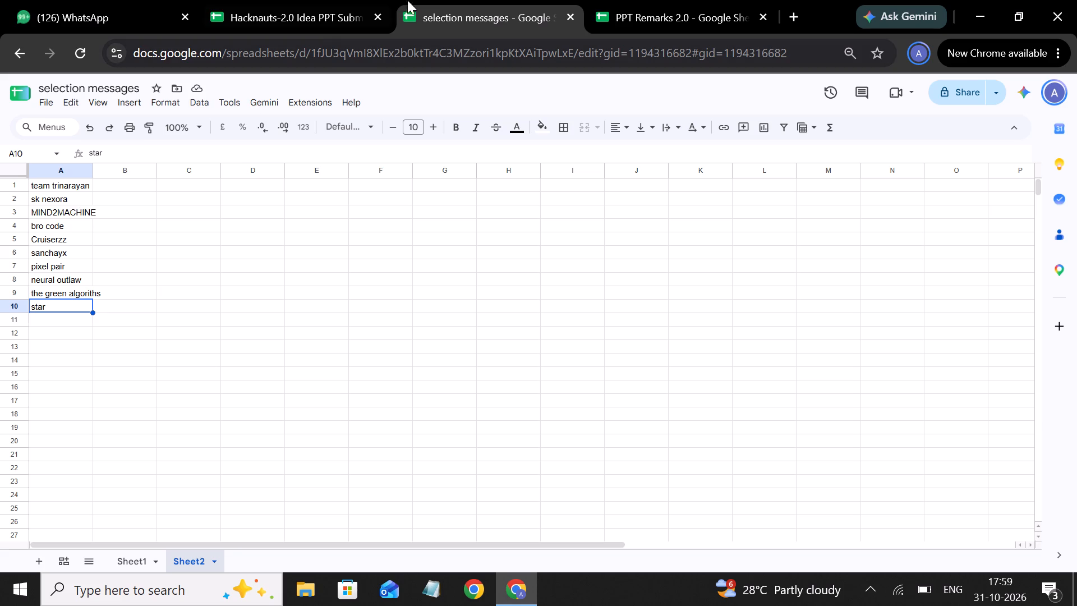
Review each team name in the selected sheet of PPT Remarks 2.0, from TEAM TRINAYAN to STAR, against Sheet2 of selection messages.
left_click(634, 4)
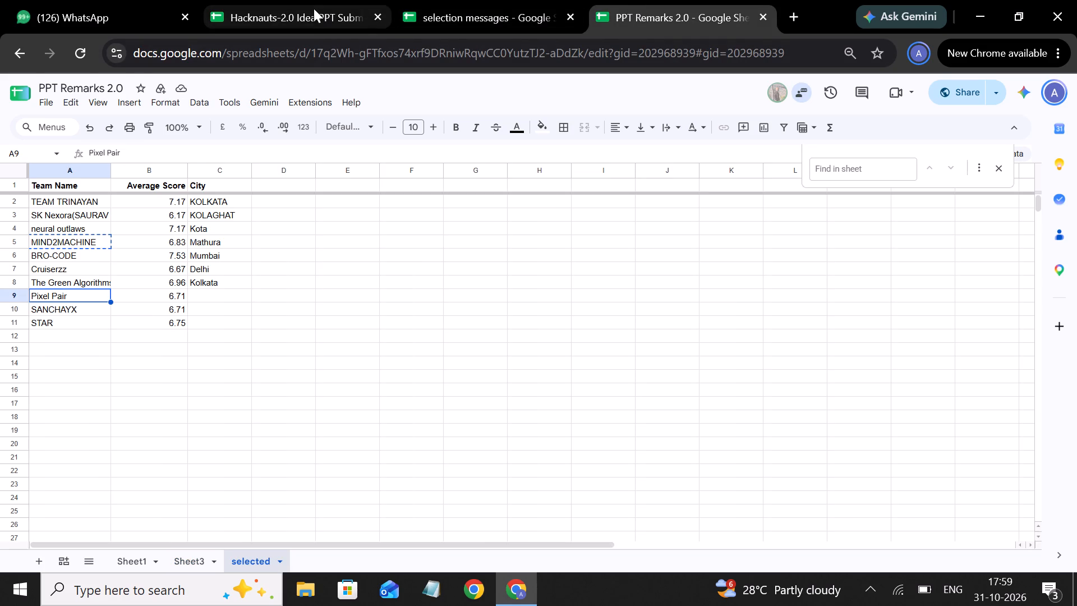
left_click(82, 198)
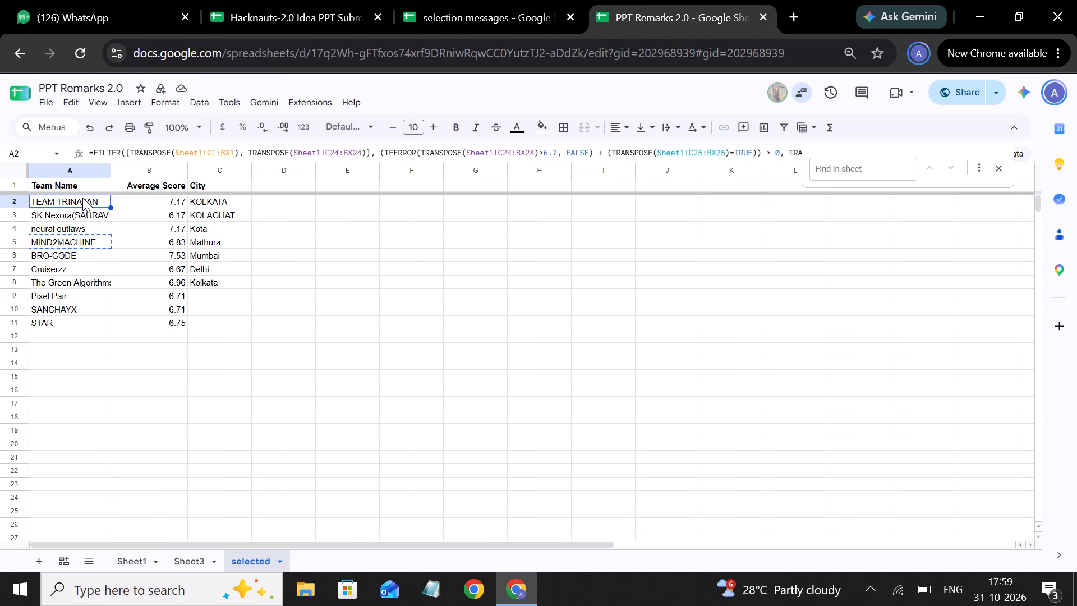
key("Down")
key("Down")
key("Down")
key("Down")
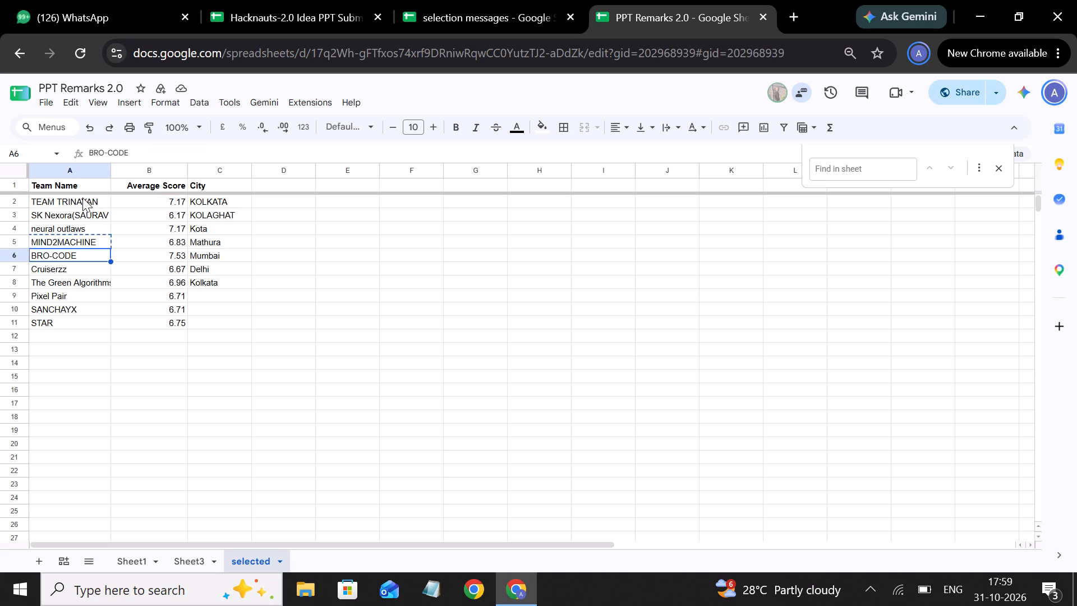
key("Down")
key("Down")
key("Down")
key("Down")
key("Down")
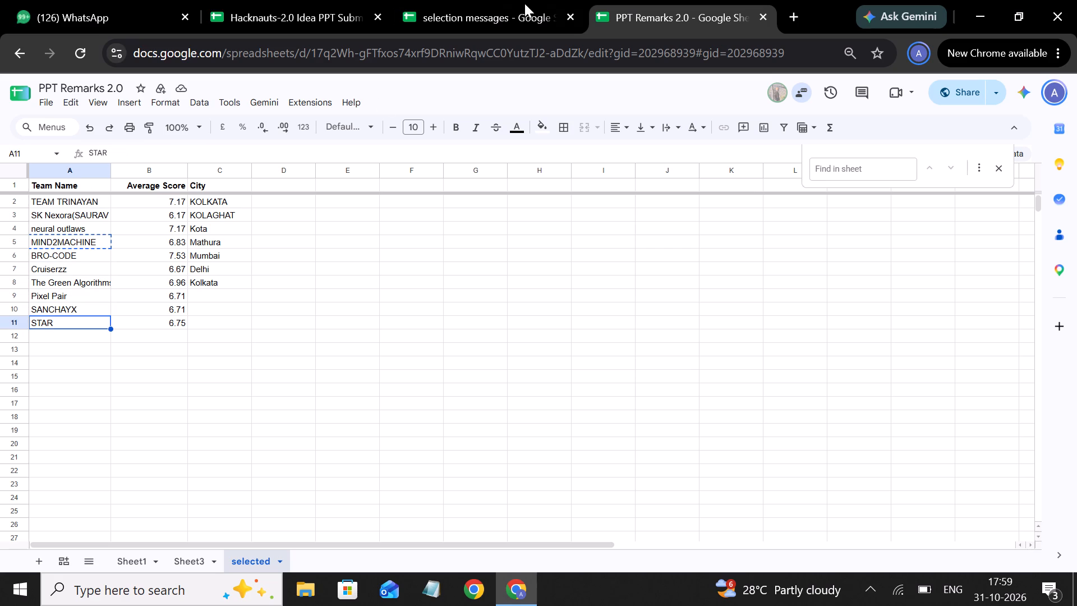
left_click(481, 0)
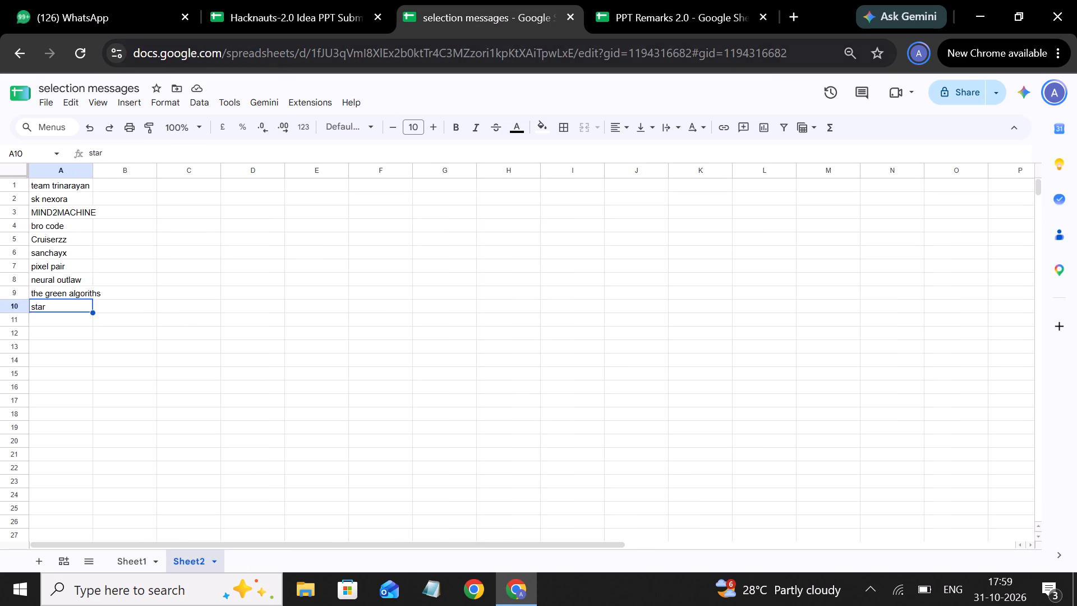
Check the first teams in Hacknauts-2.0's Selected Teams sheet, from TEAM TRINAYAN to BRO-CODE, against the list on Sheet2 of selection messages.
left_click(296, 8)
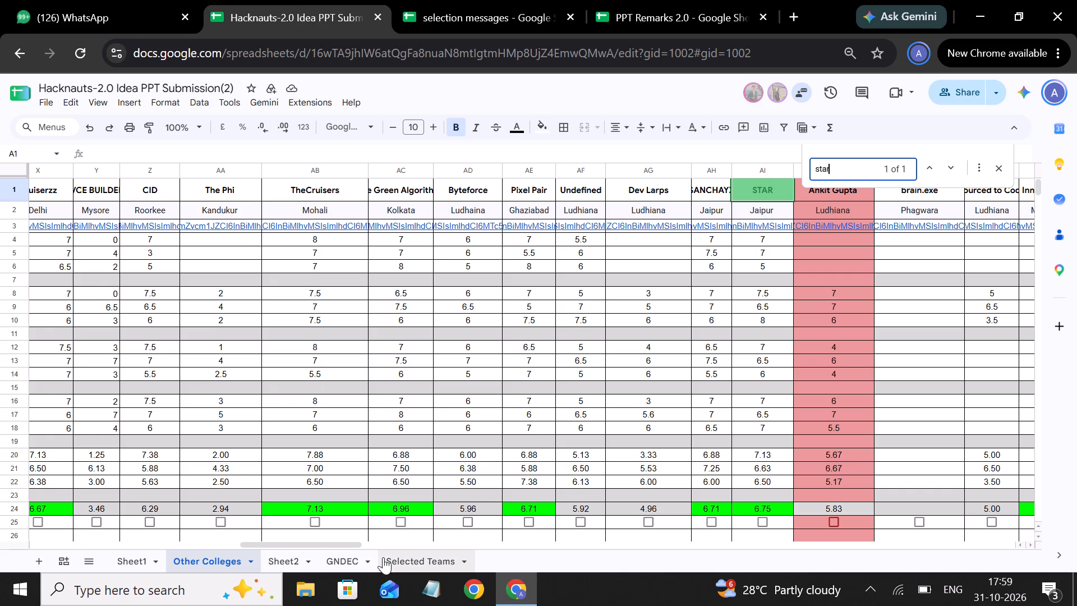
left_click(403, 558)
left_click(62, 199)
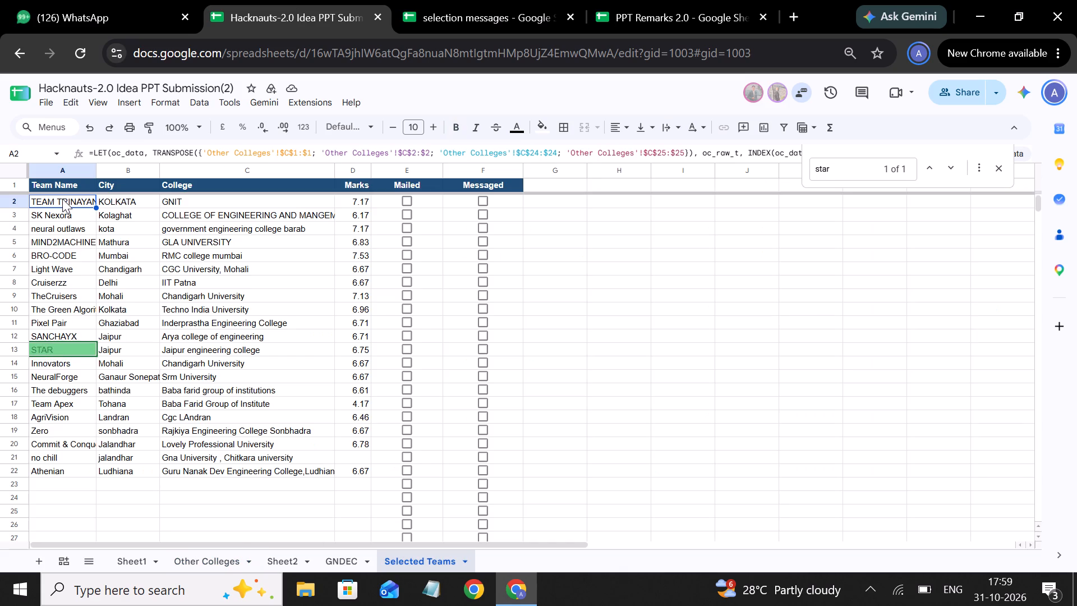
left_click(501, 13)
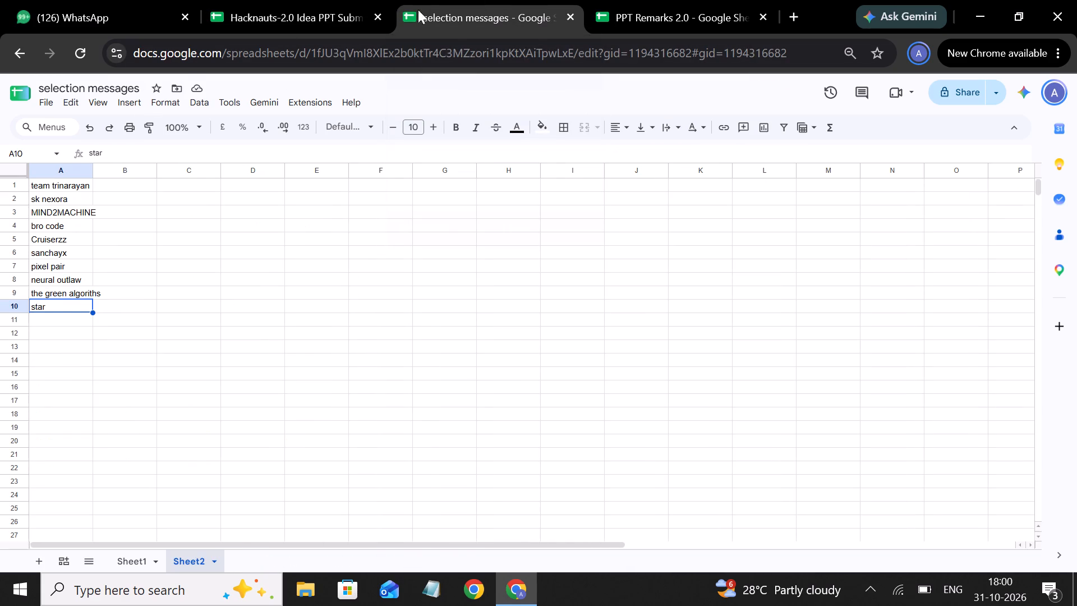
left_click(325, 7)
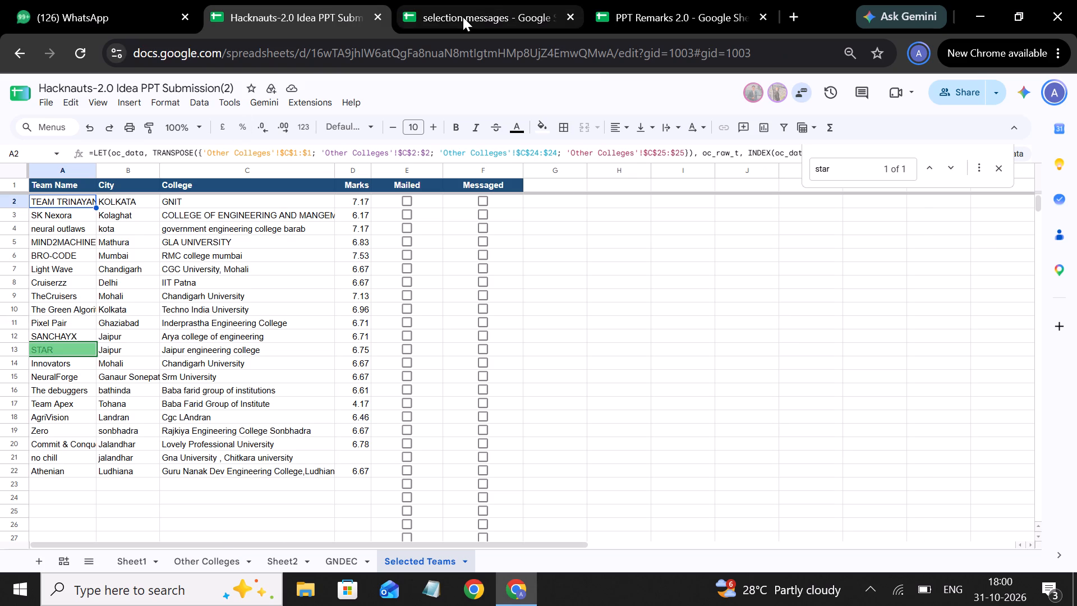
left_click(463, 17)
left_click(324, 11)
left_click(63, 239)
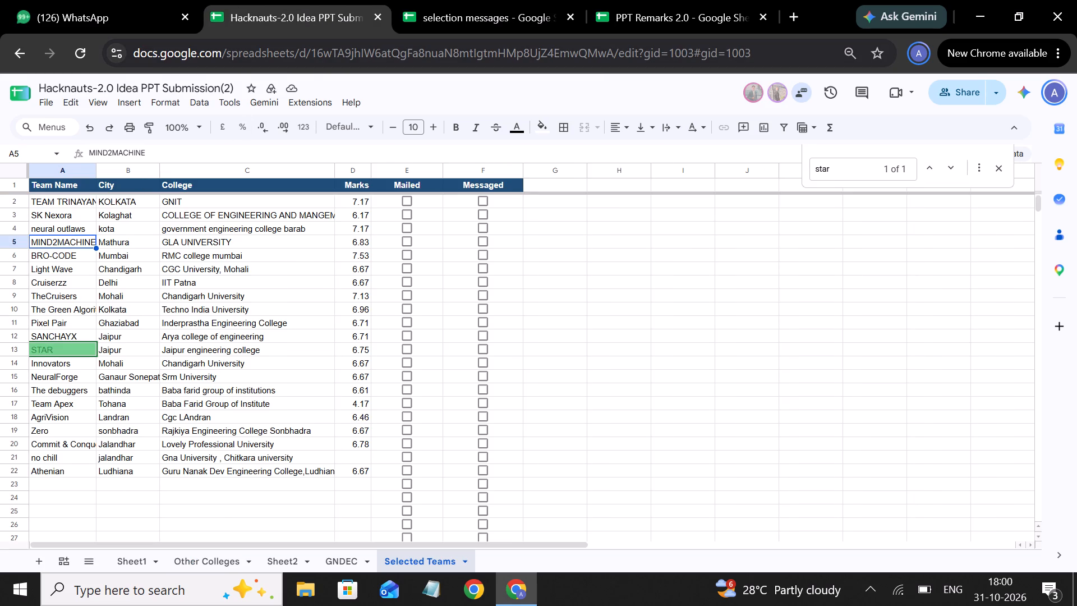
left_click(499, 0)
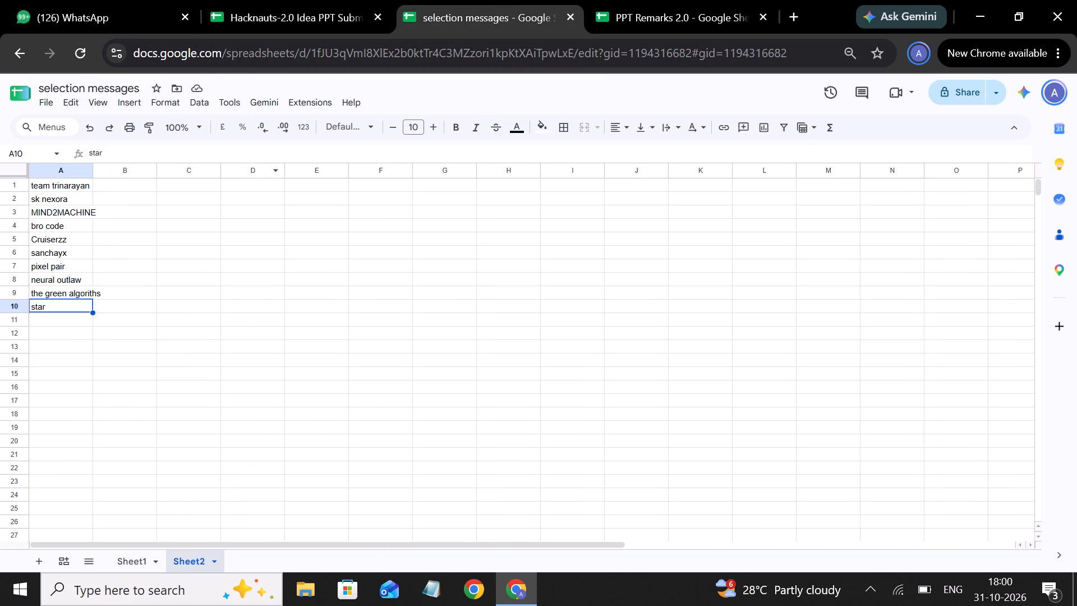
left_click(319, 5)
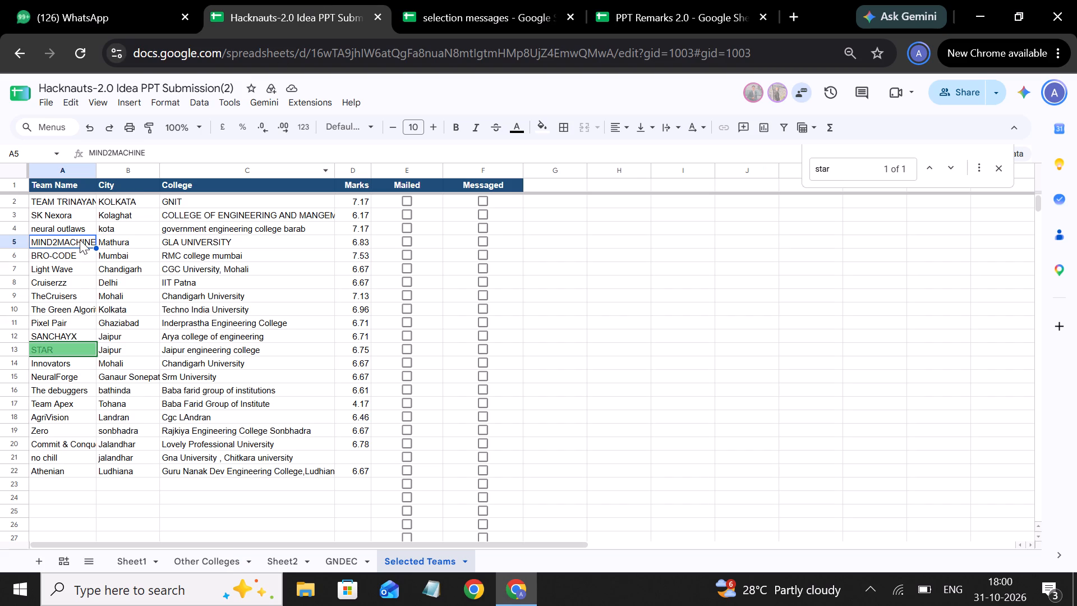
left_click(444, 15)
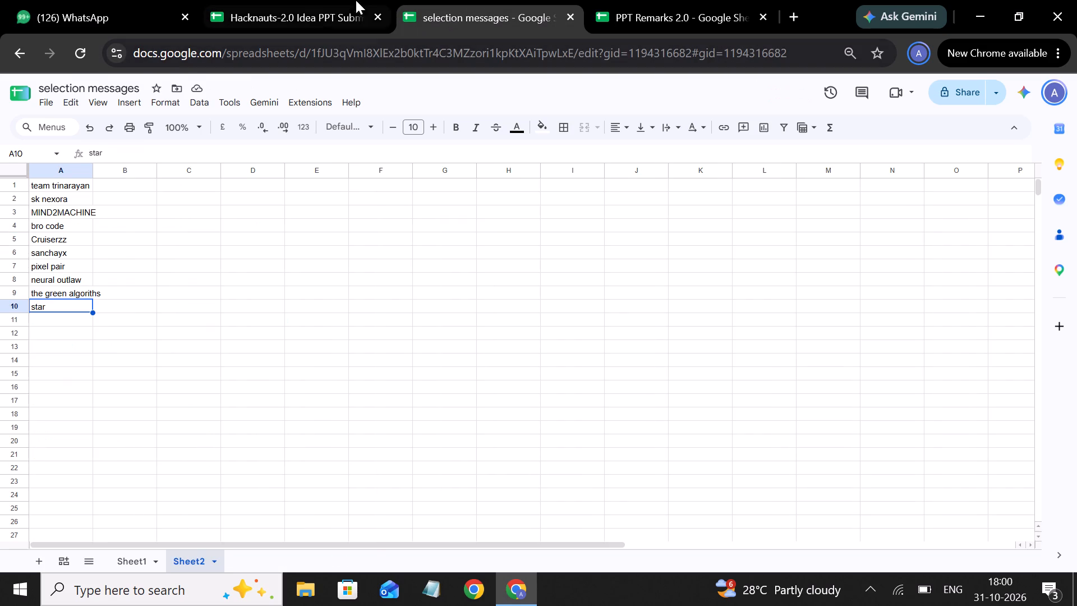
left_click(305, 13)
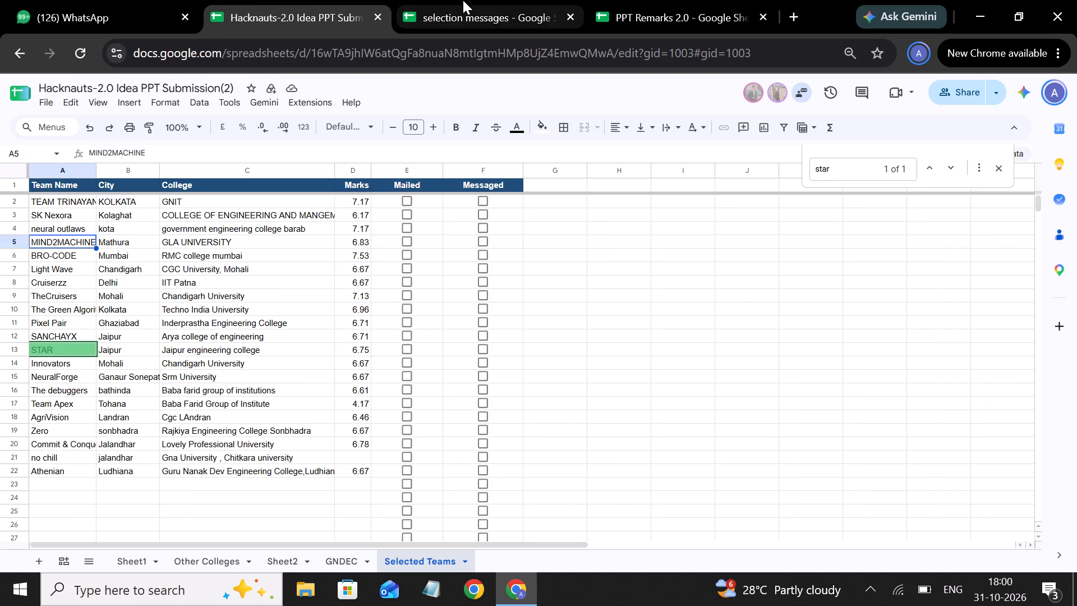
left_click(463, 0)
left_click(312, 25)
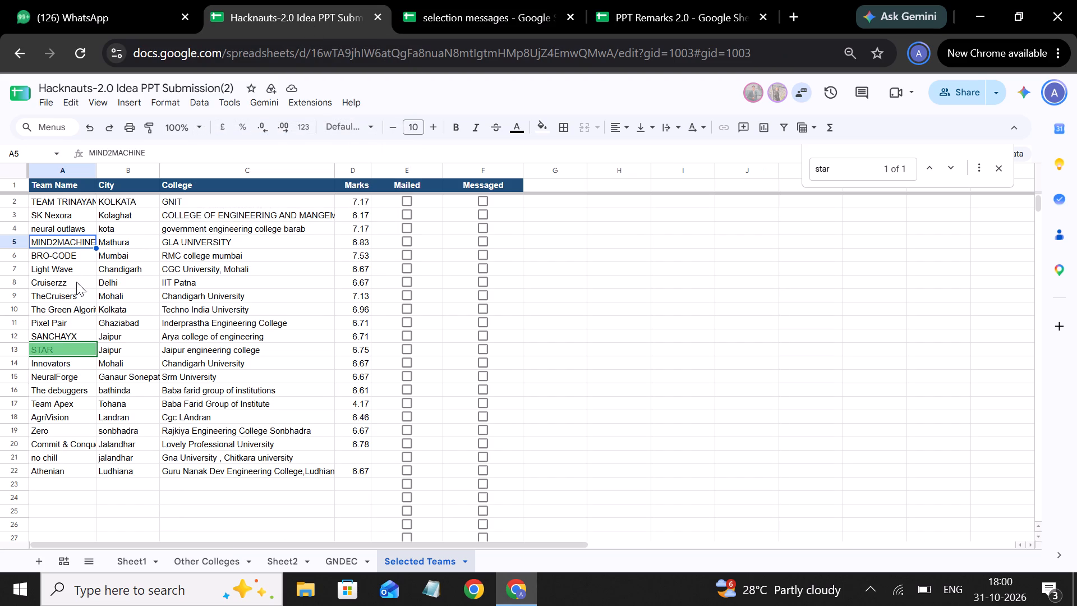
Compare the Selected Teams entries from Cruiserzz through The Green Algorithms and onward with the list on Sheet2 of selection messages.
left_click(76, 282)
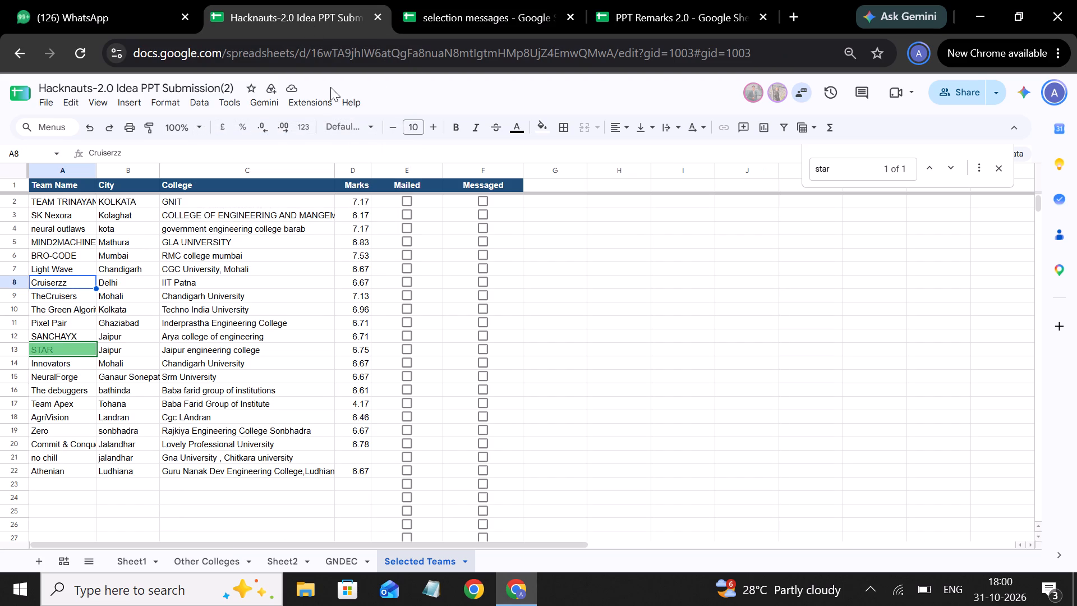
left_click(478, 1)
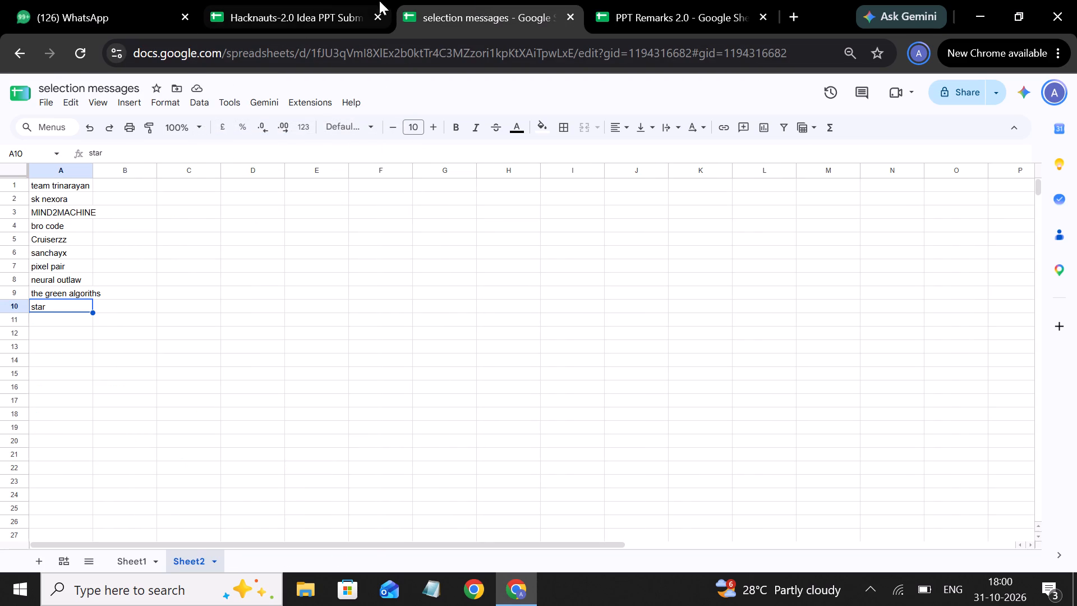
left_click(295, 14)
left_click(85, 291)
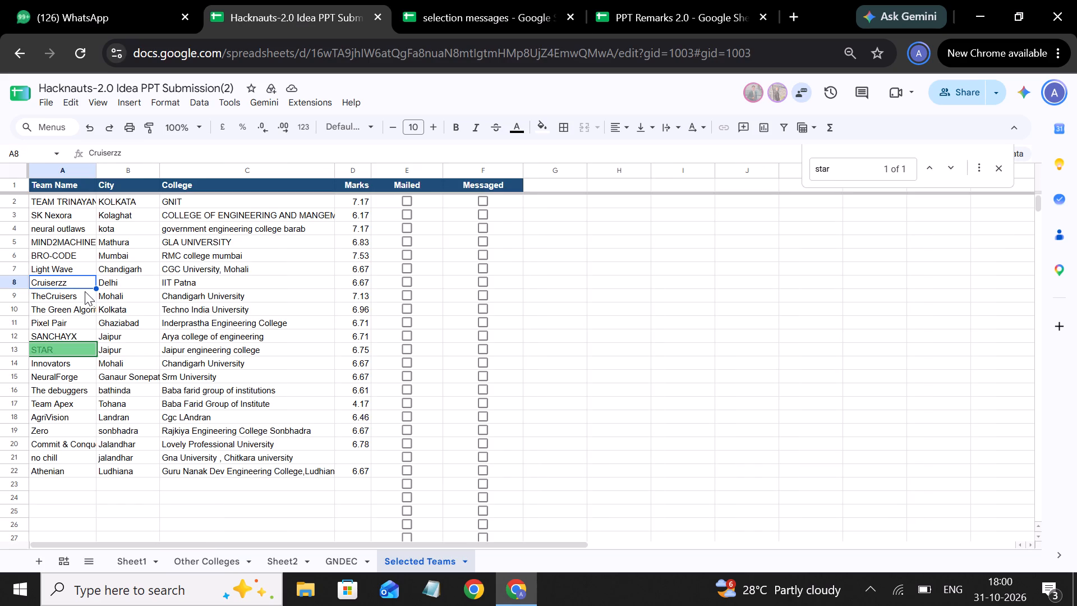
left_click(449, 26)
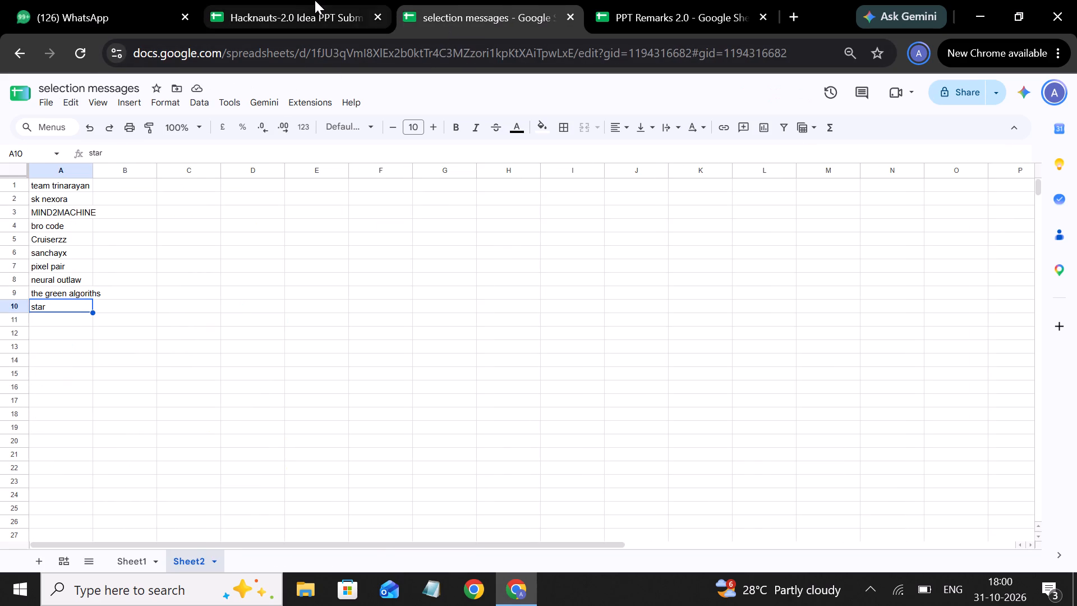
left_click(308, 0)
left_click(80, 310)
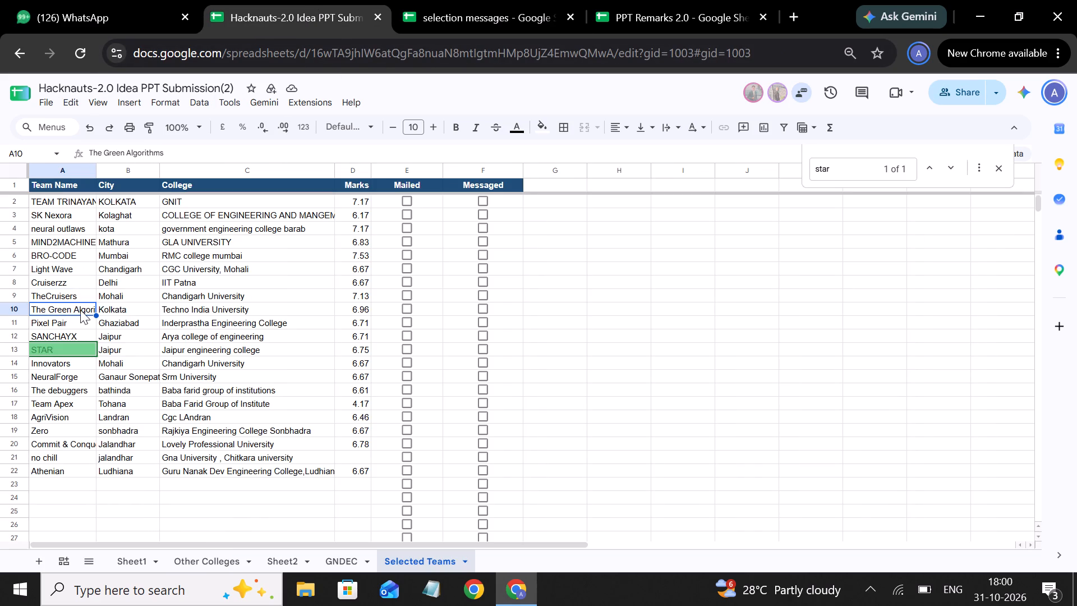
left_click(450, 11)
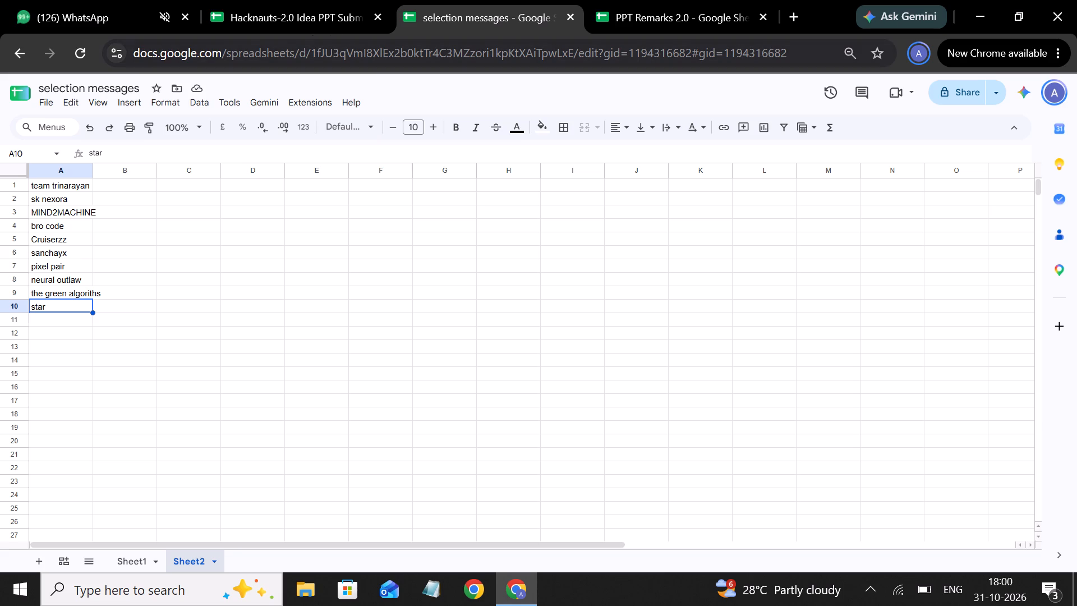
left_click(279, 16)
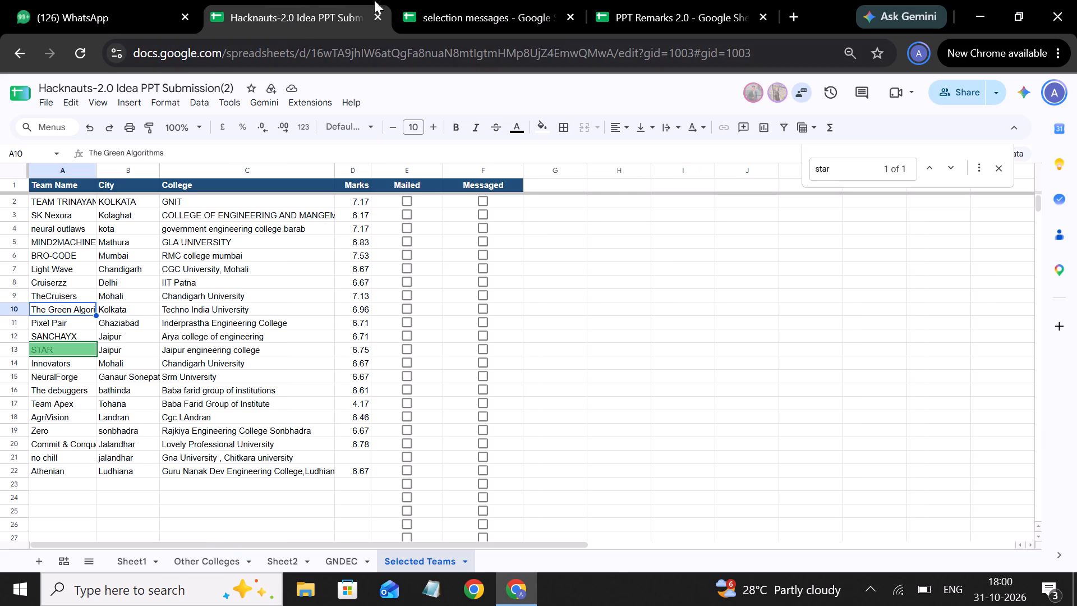
left_click(465, 5)
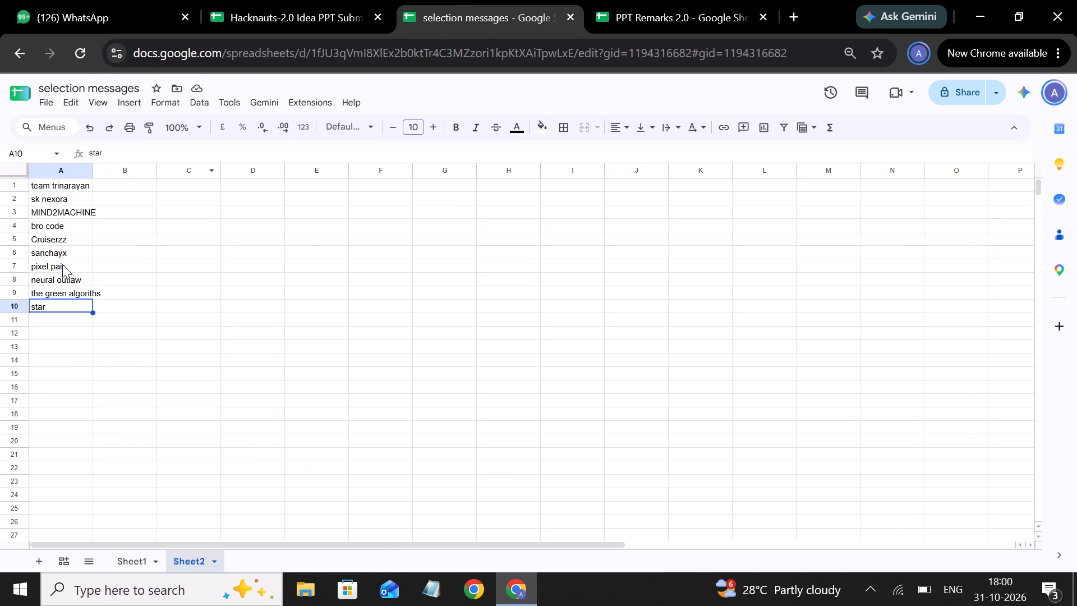
left_click(321, 16)
scroll(110, 424, "down", 1)
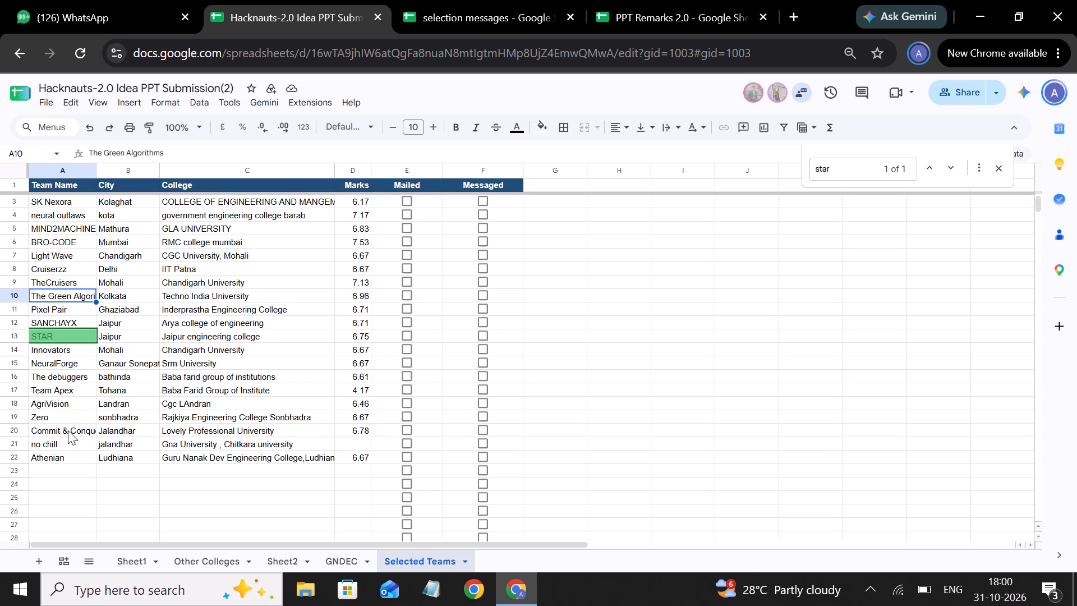
left_click(435, 4)
left_click(283, 10)
scroll(126, 279, "right", 1)
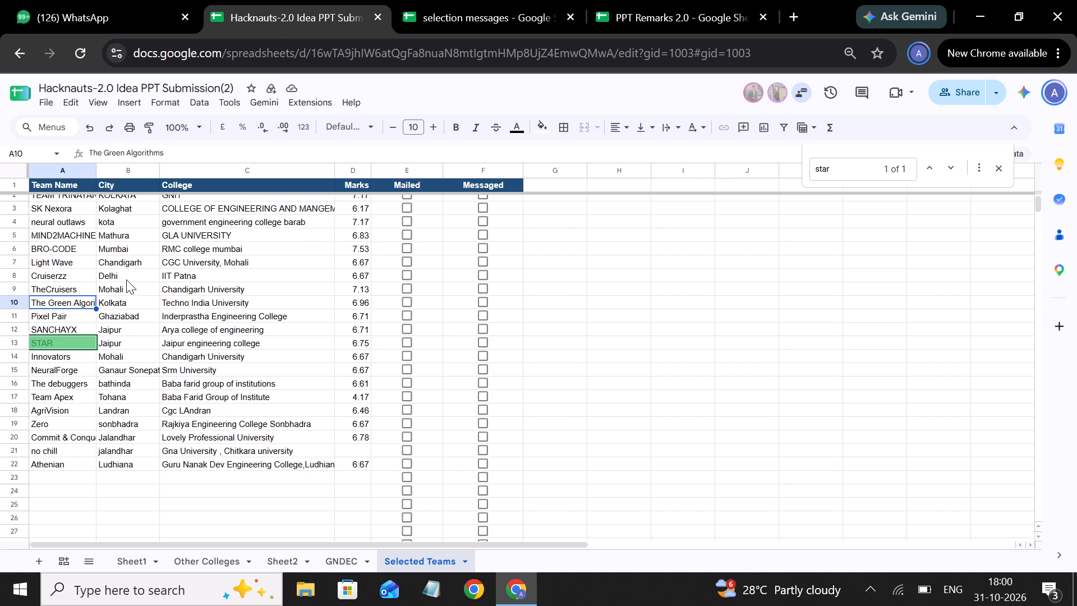
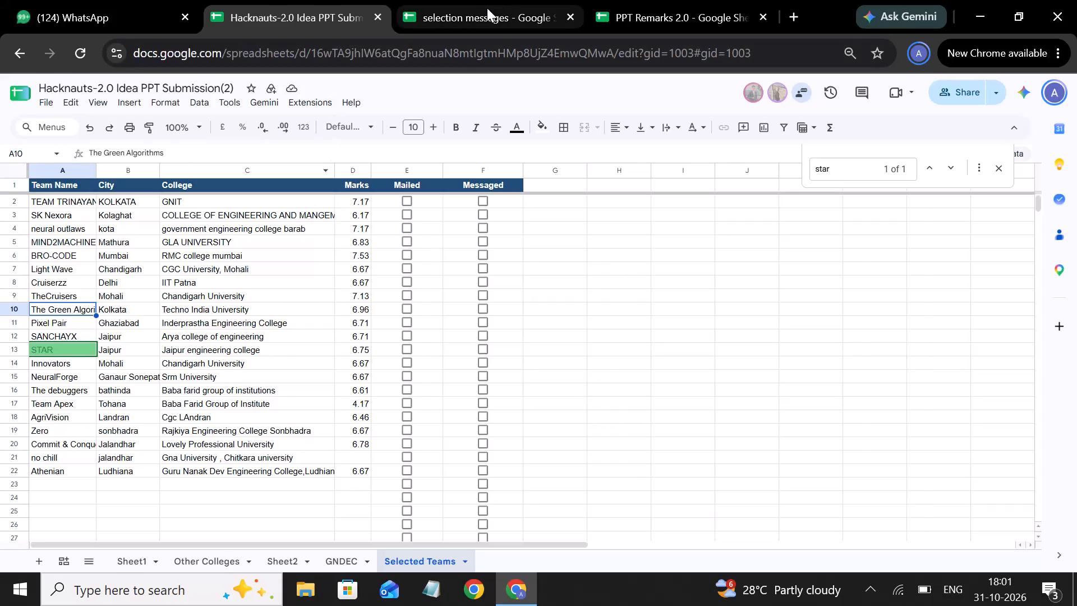
Review the team names and acceptance statuses on Sheet1 of selection messages, including the teams without a status.
left_click(487, 8)
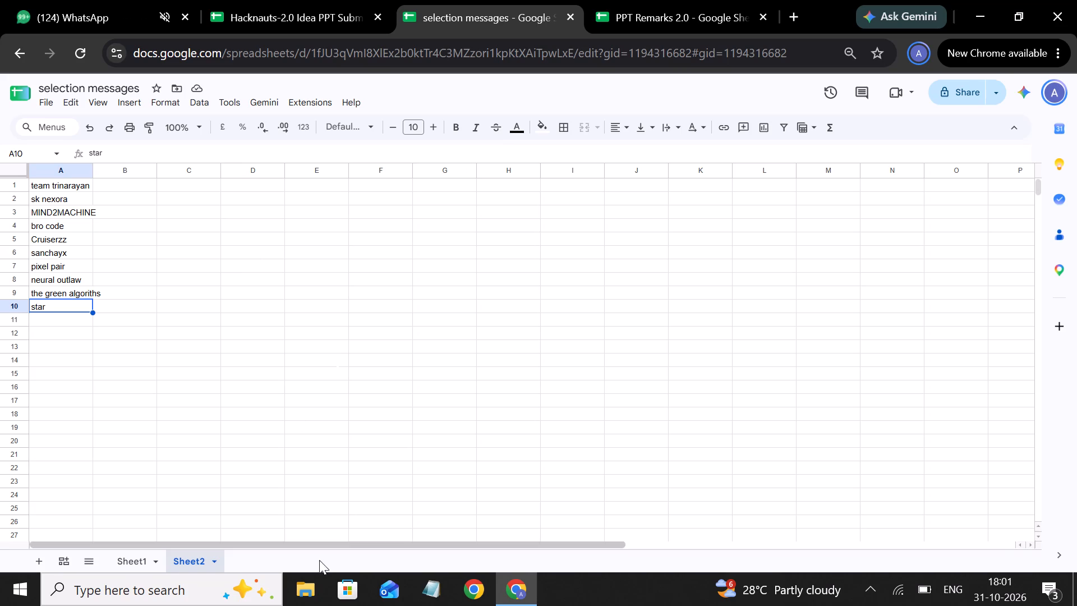
left_click(128, 569)
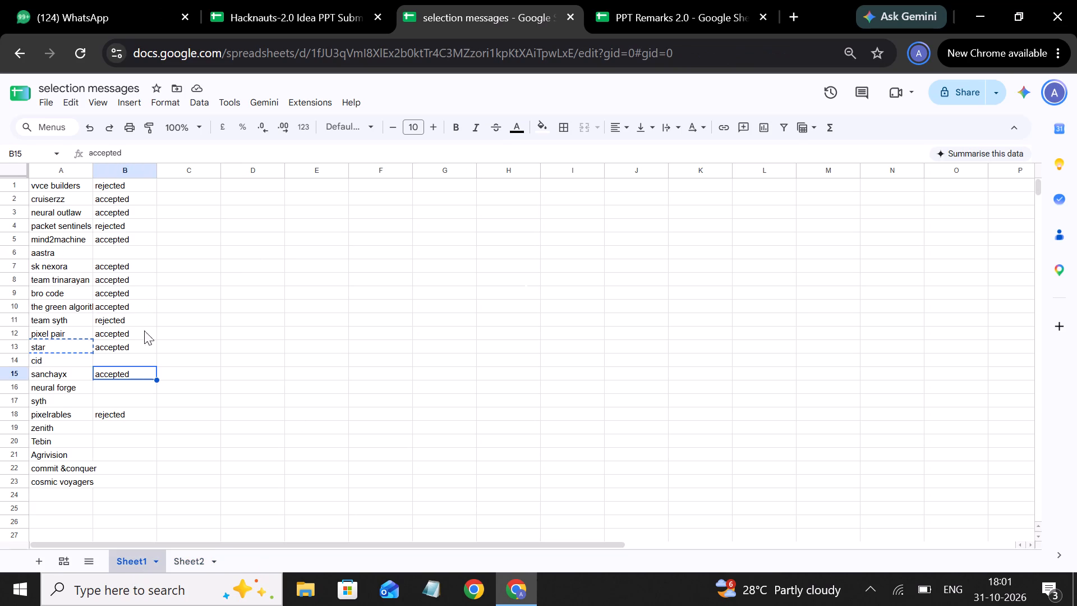
left_click(126, 394)
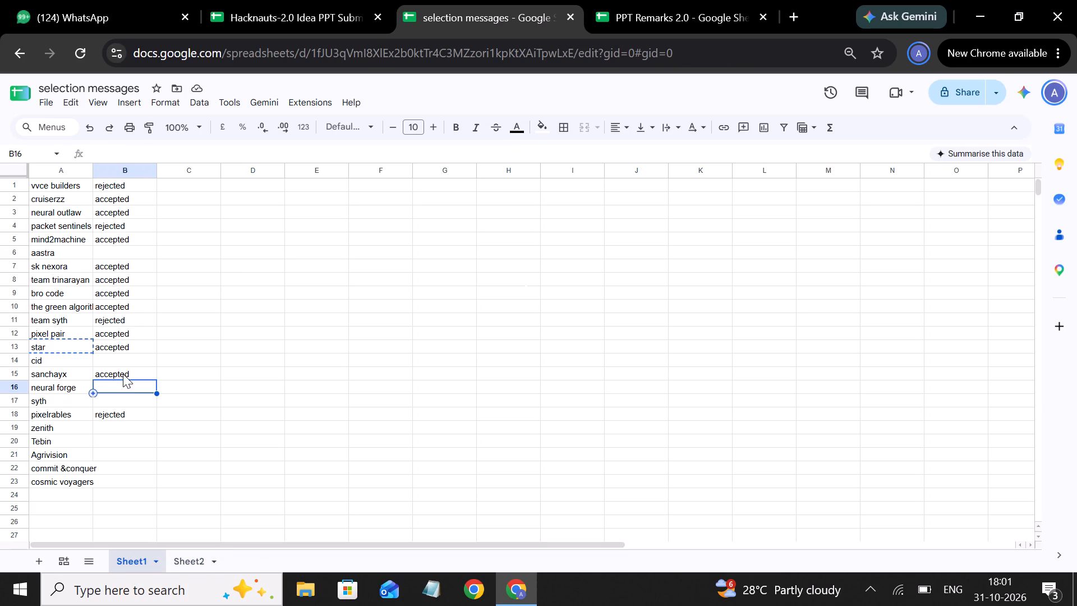
left_click(124, 255)
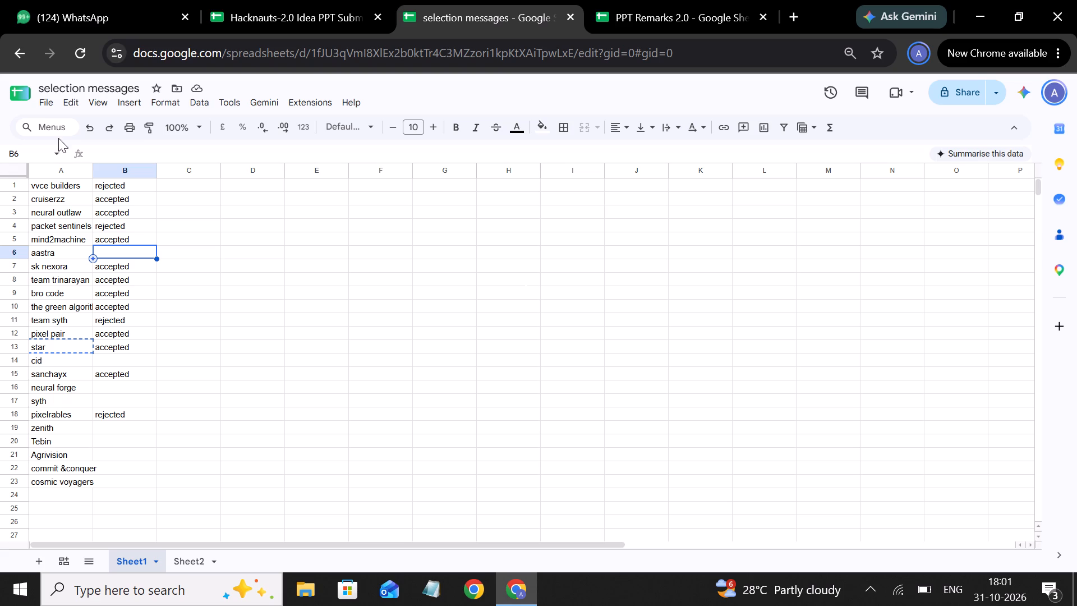
left_click_drag(62, 185, 52, 462)
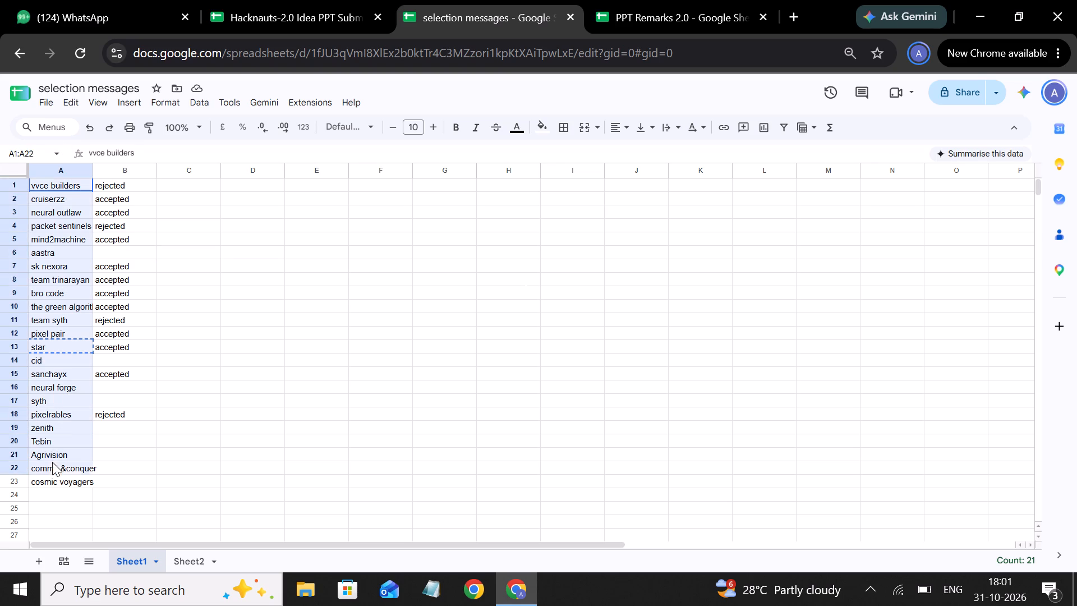
left_click_drag(52, 462, 67, 189)
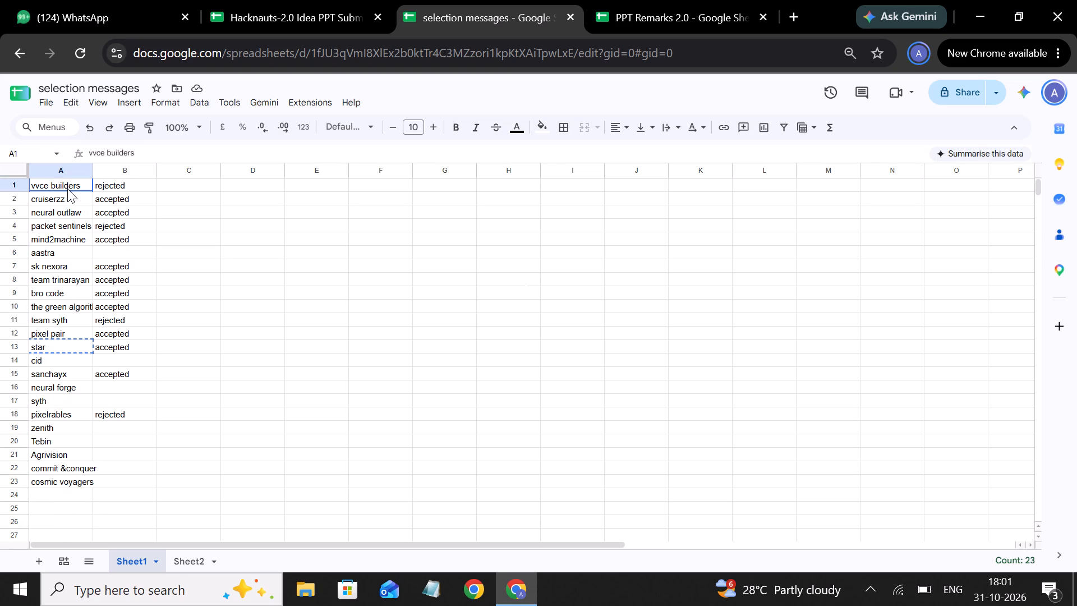
left_click_drag(67, 189, 67, 188)
Search Sheet1 of the Hacknauts-2.0 Idea PPT Submission spreadsheet for "team al".
left_click(292, 4)
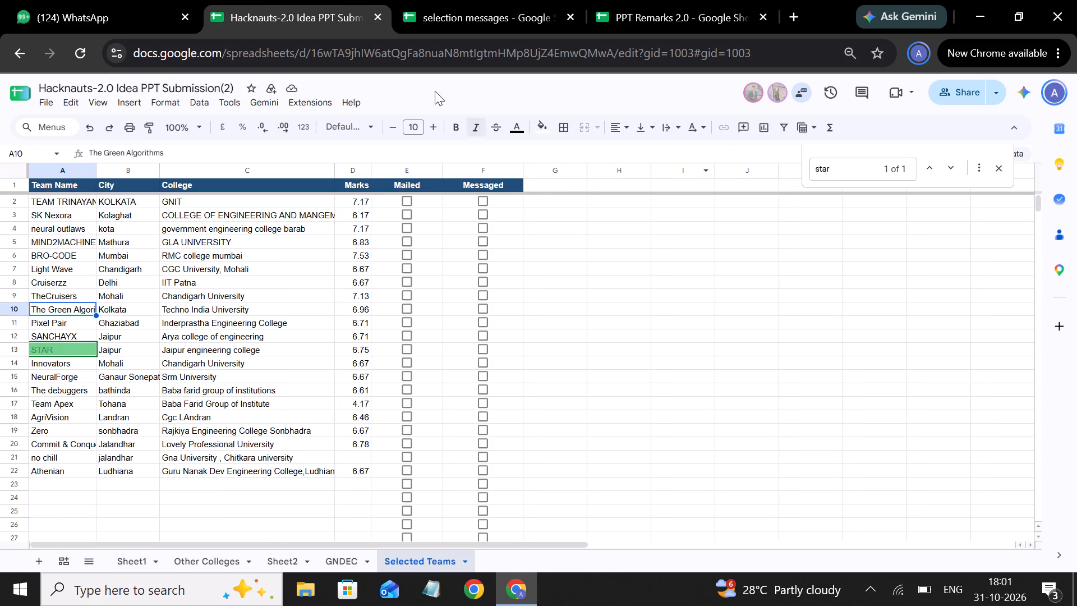
left_click(133, 567)
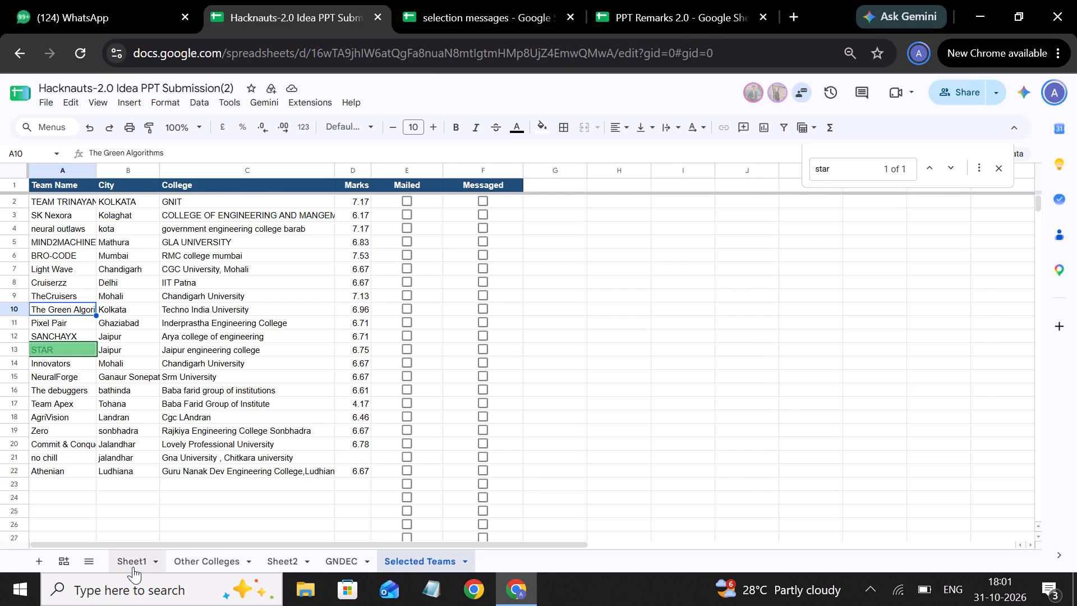
left_click_drag(850, 172, 818, 172)
key("BackSpace")
key("BackSpace")
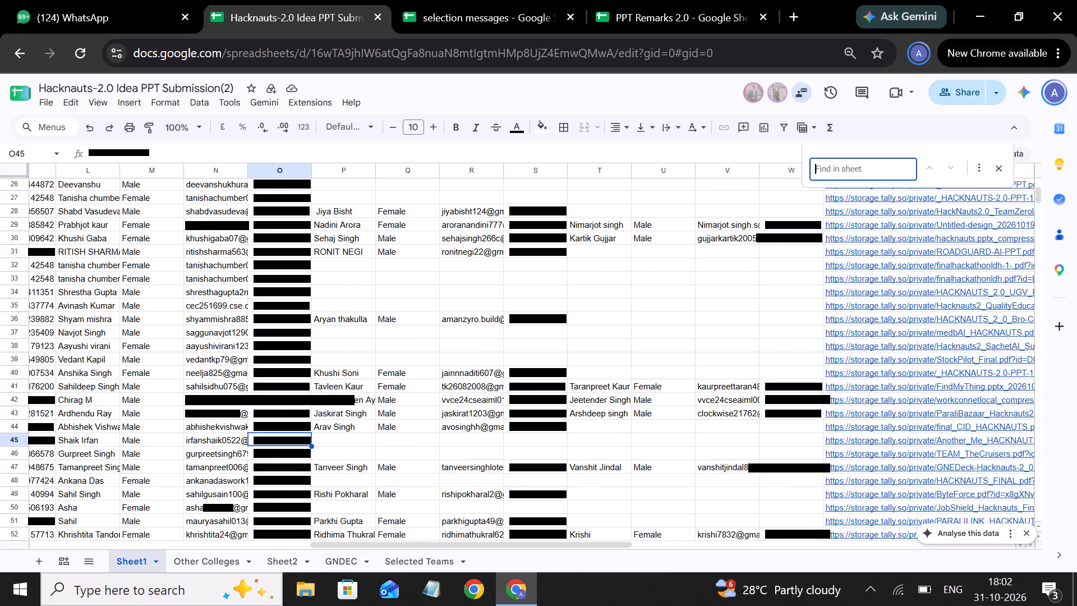
type("tea")
type("m")
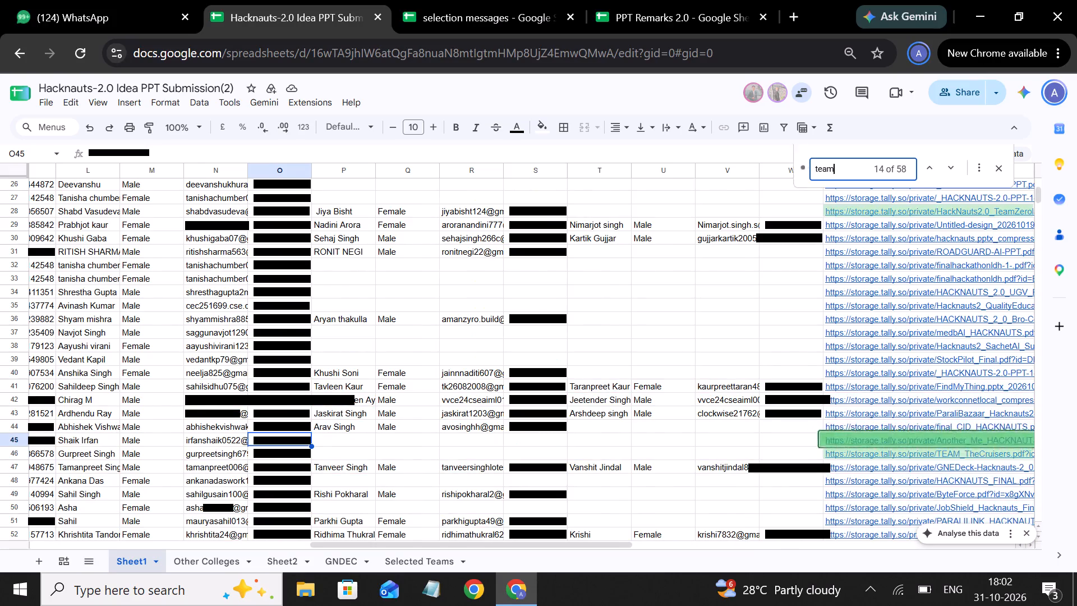
key("space")
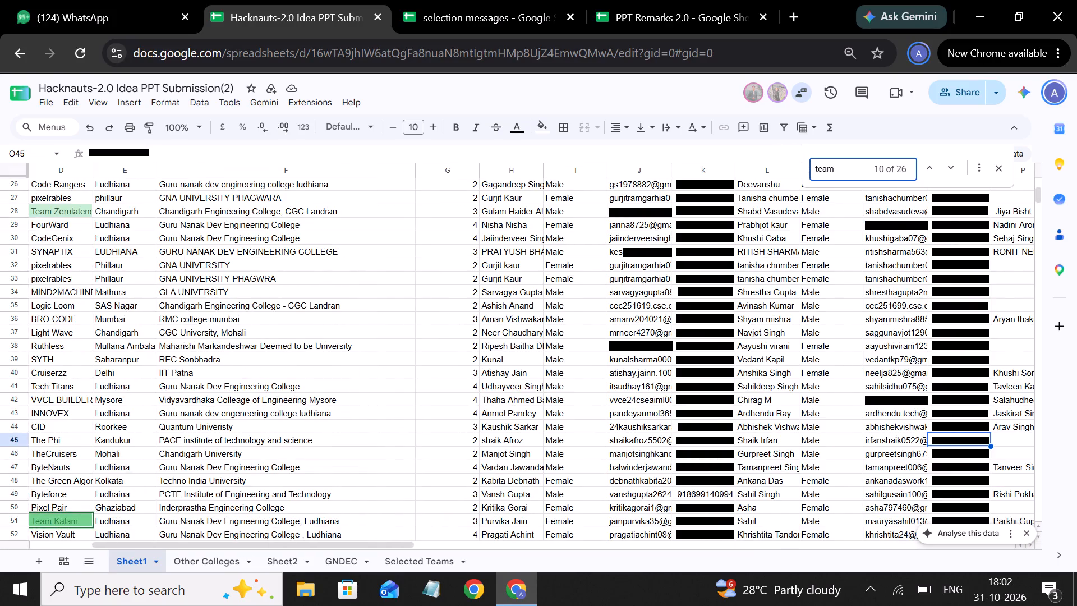
key("a")
key("l")
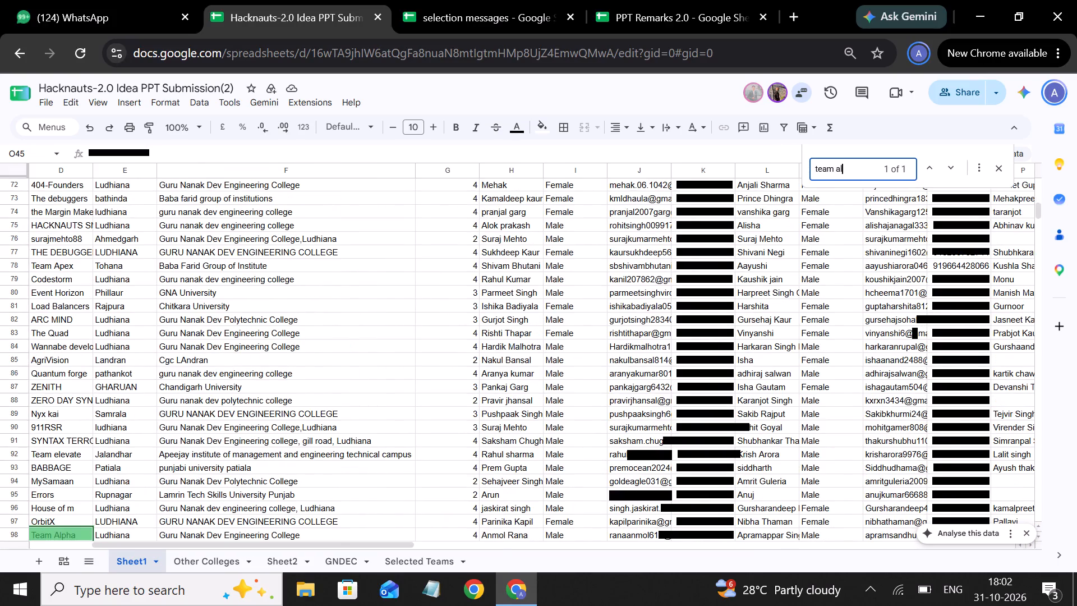
scroll(586, 406, "down", 1)
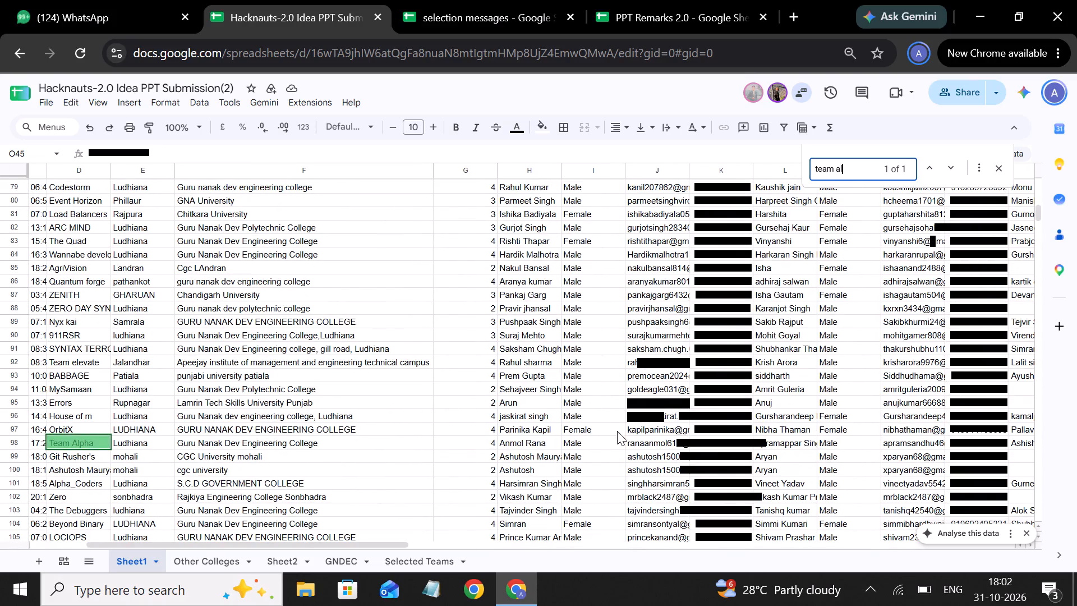
scroll(614, 437, "left", 2)
scroll(776, 434, "left", 3)
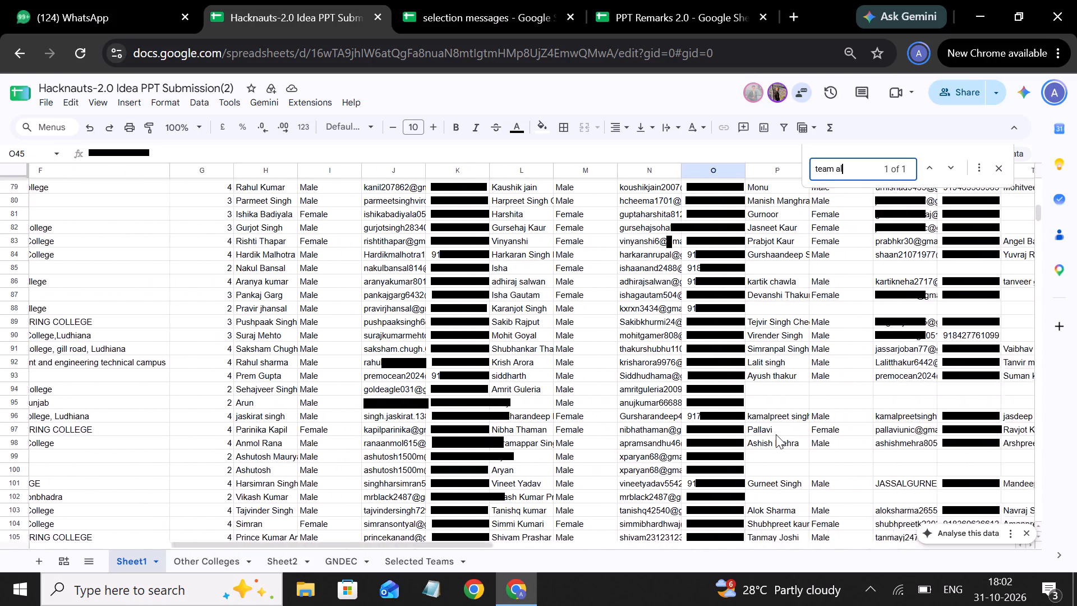
scroll(776, 434, "left", 3)
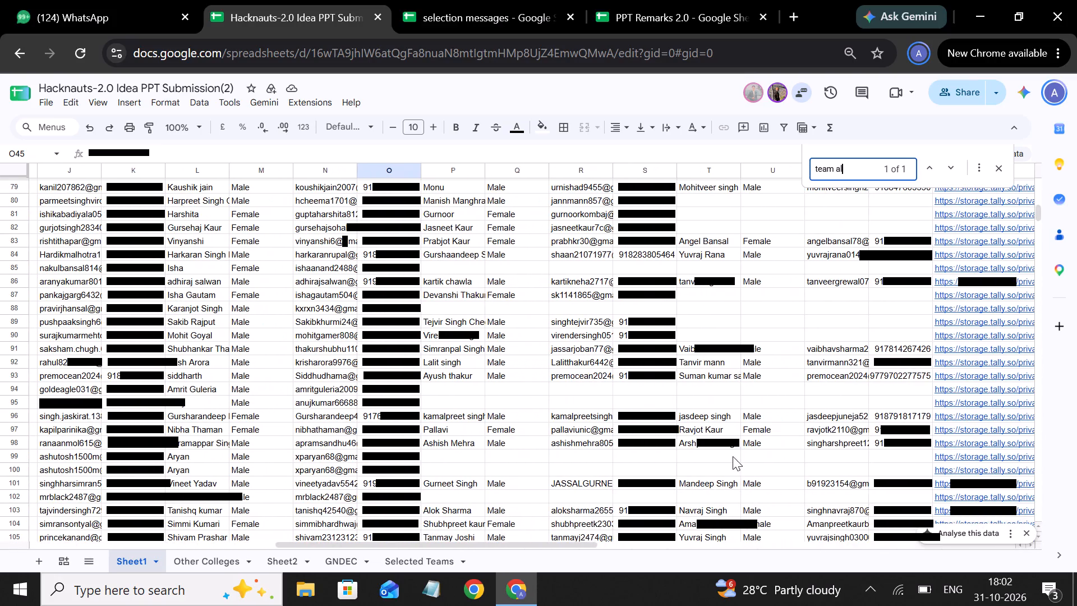
scroll(687, 448, "right", 6)
scroll(687, 448, "left", 3)
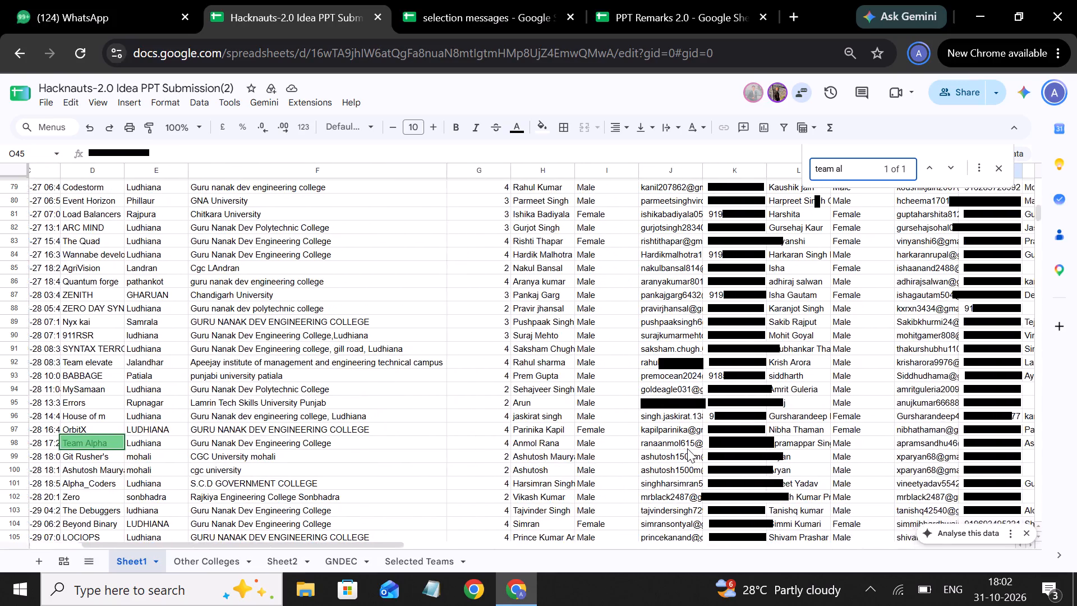
scroll(687, 448, "left", 8)
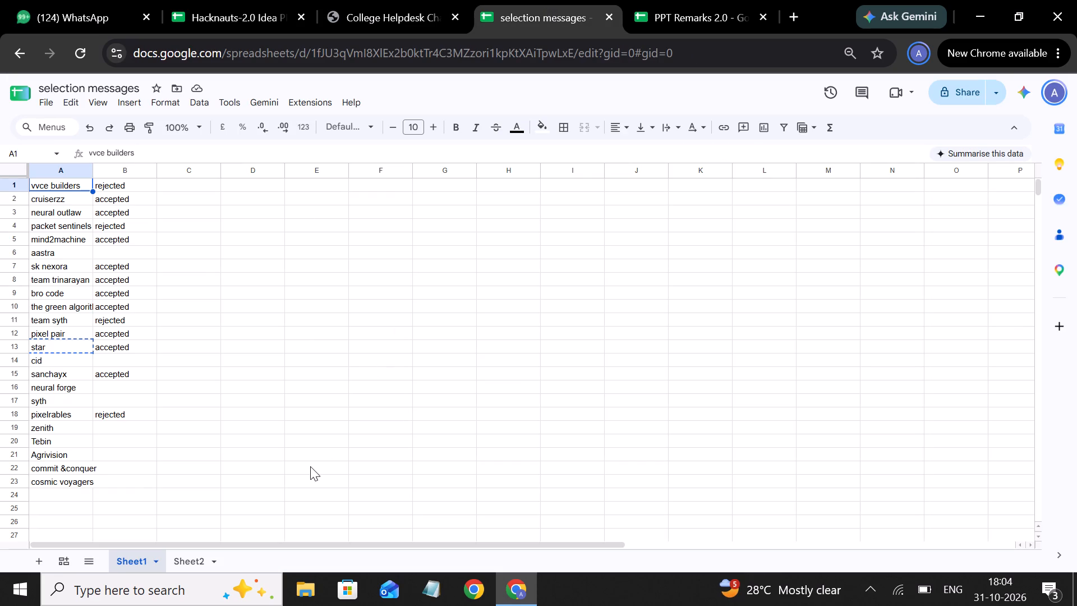
scroll(310, 466, "right", 2)
left_click(455, 16)
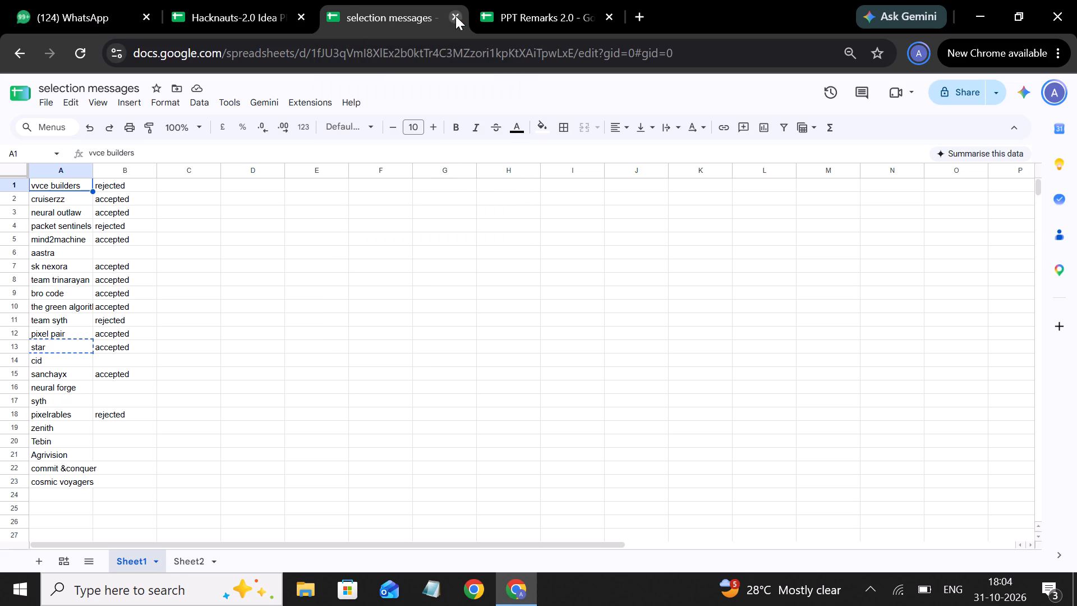
Compare the team lists in PPT Remarks 2.0 and selection messages with the team marks in Hacknauts-2.0's GNDEC sheet.
left_click(500, 20)
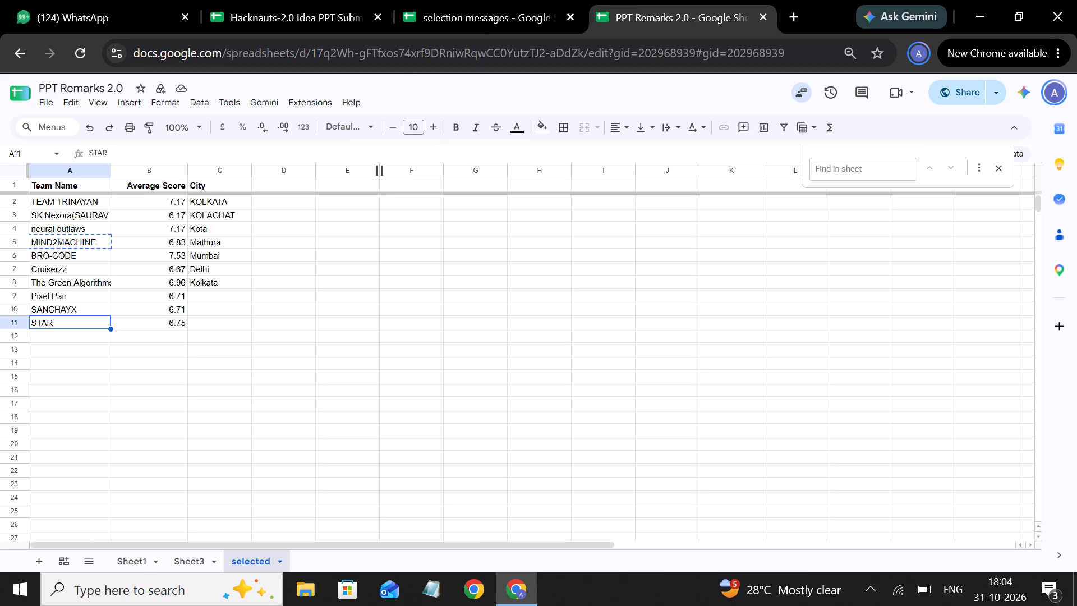
left_click(452, 7)
left_click(292, 1)
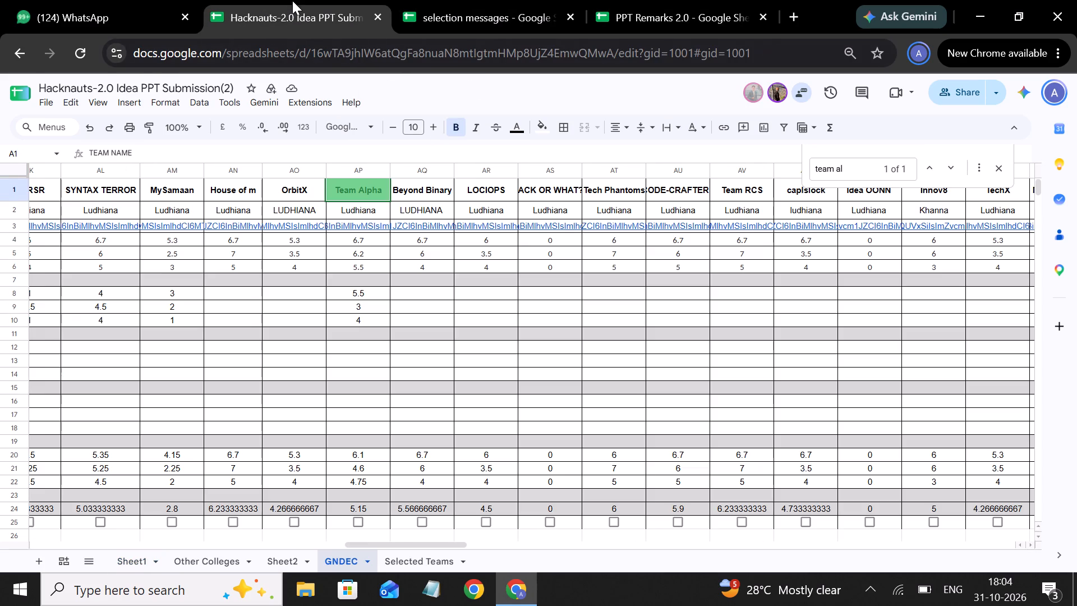
scroll(392, 318, "right", 1)
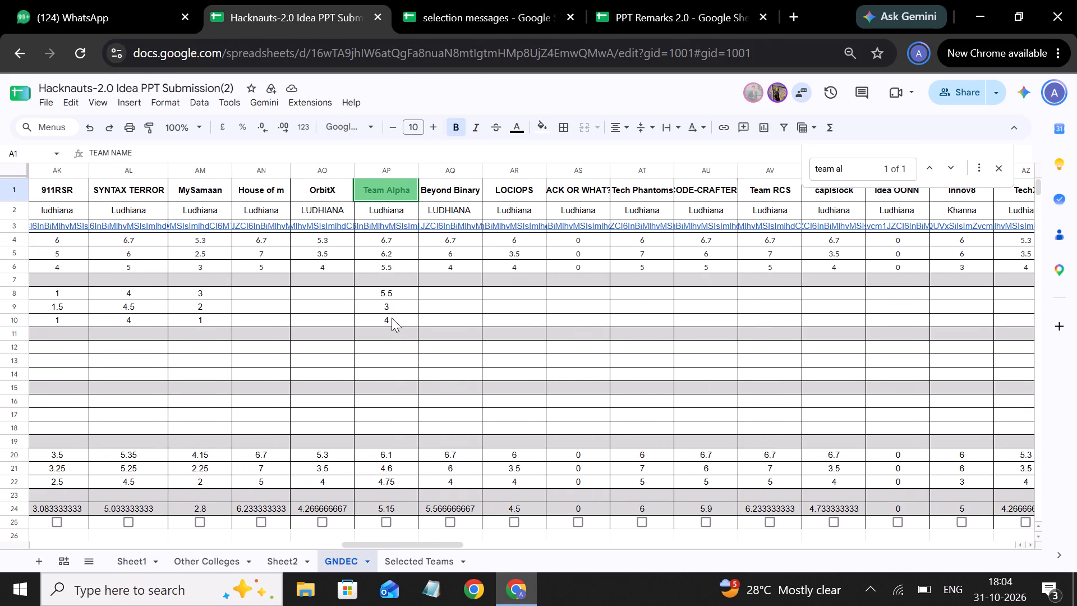
scroll(392, 318, "right", 4)
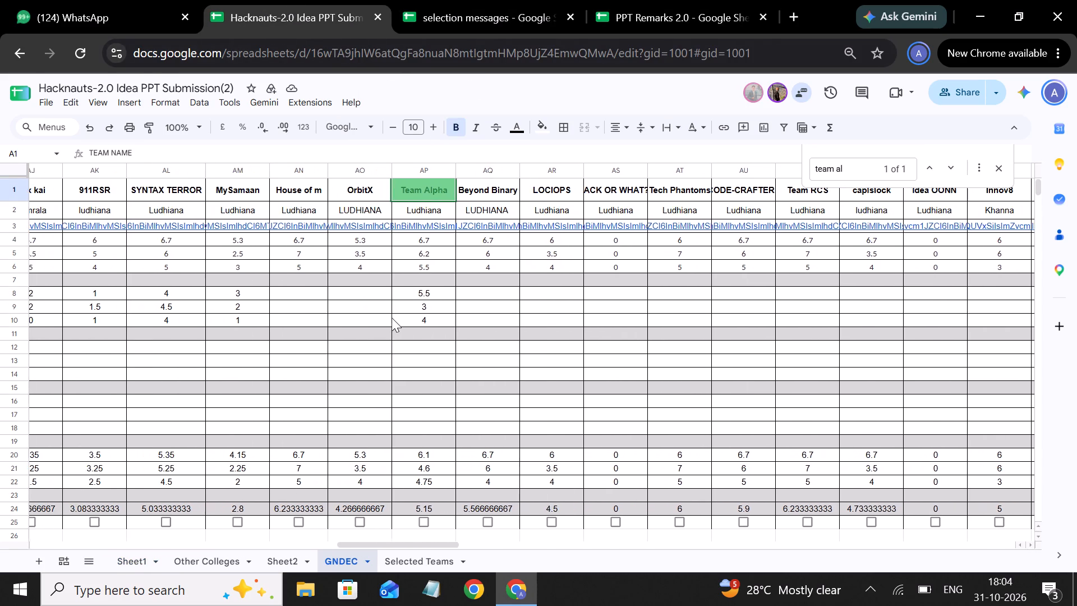
scroll(392, 318, "right", 10)
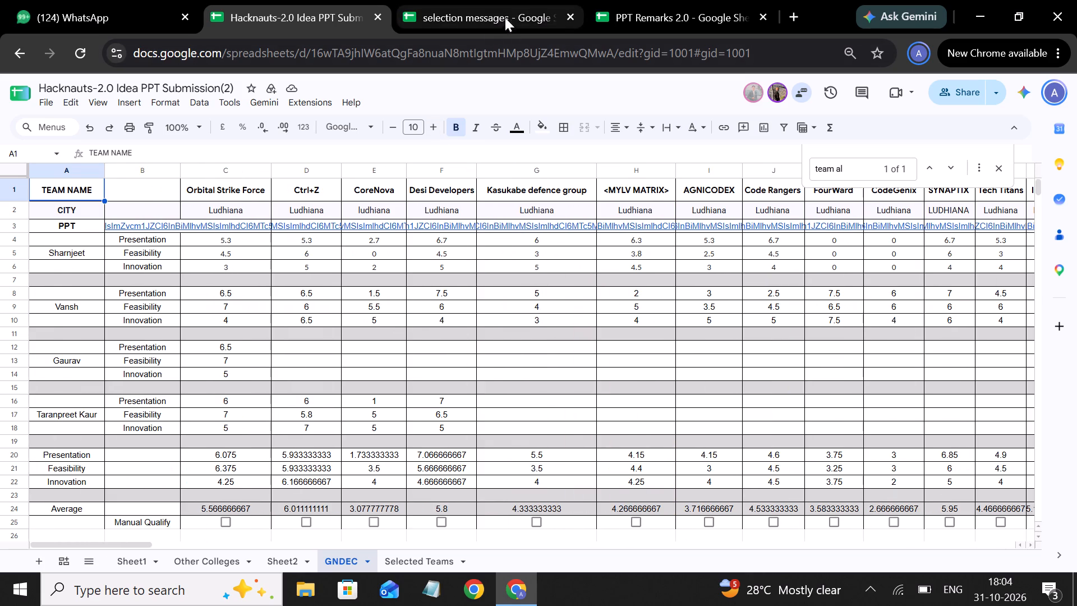
left_click(656, 20)
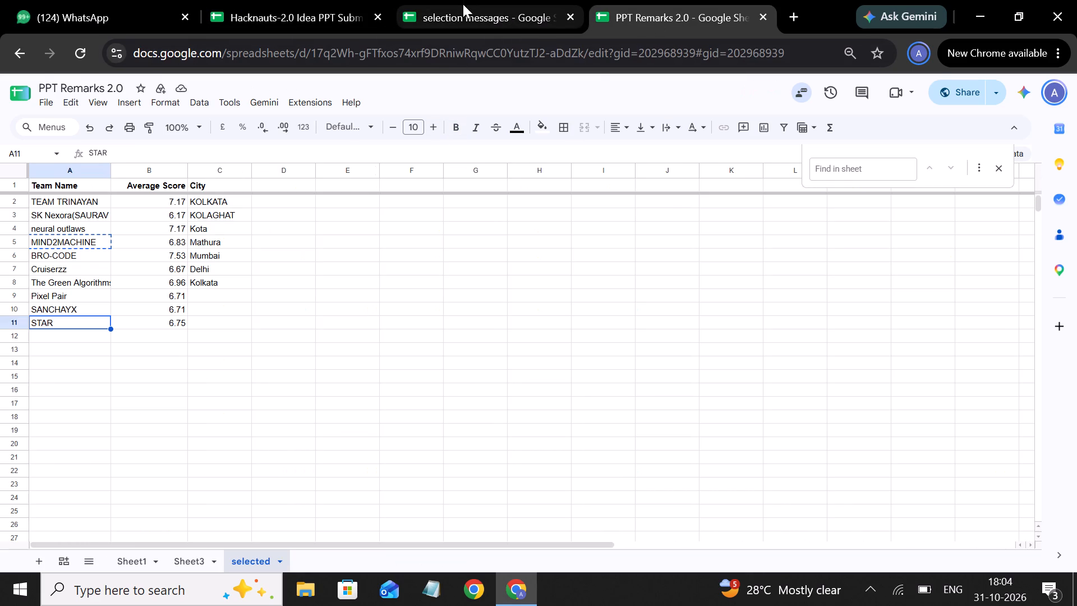
left_click(469, 9)
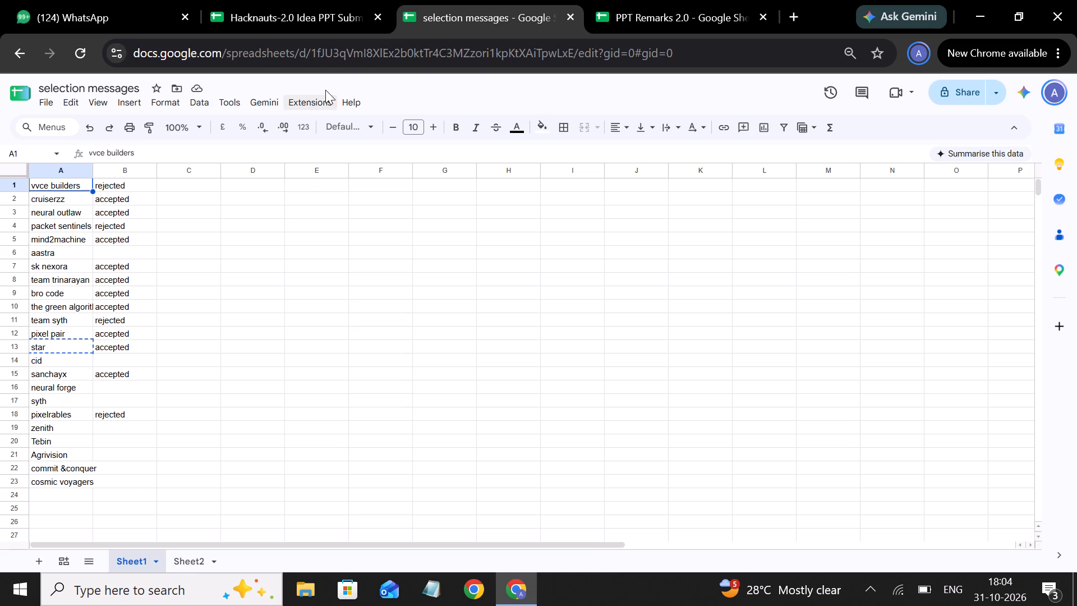
left_click(286, 0)
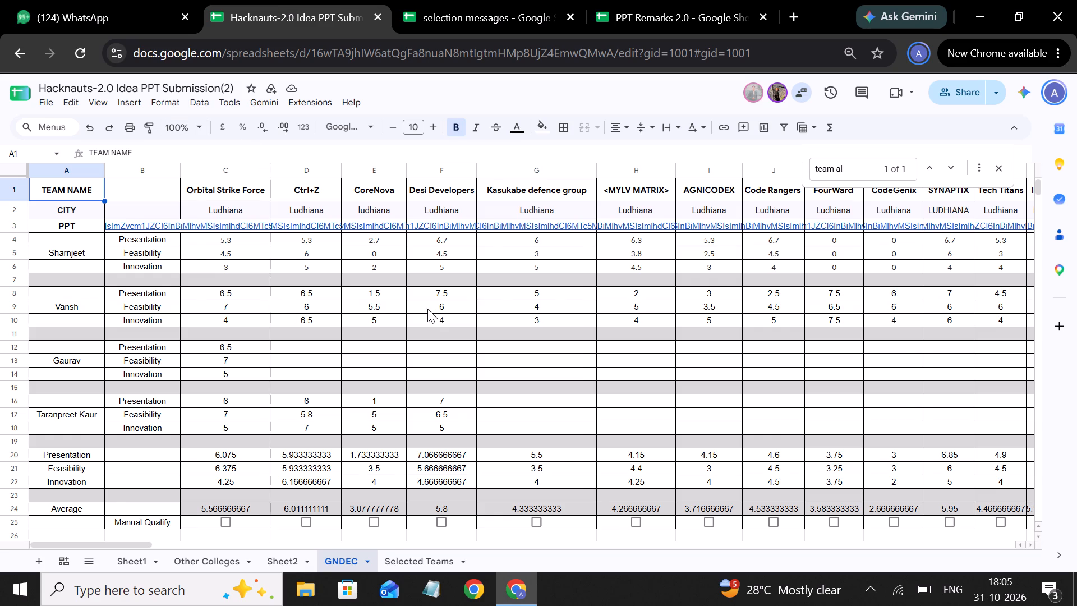
scroll(427, 309, "left", 5)
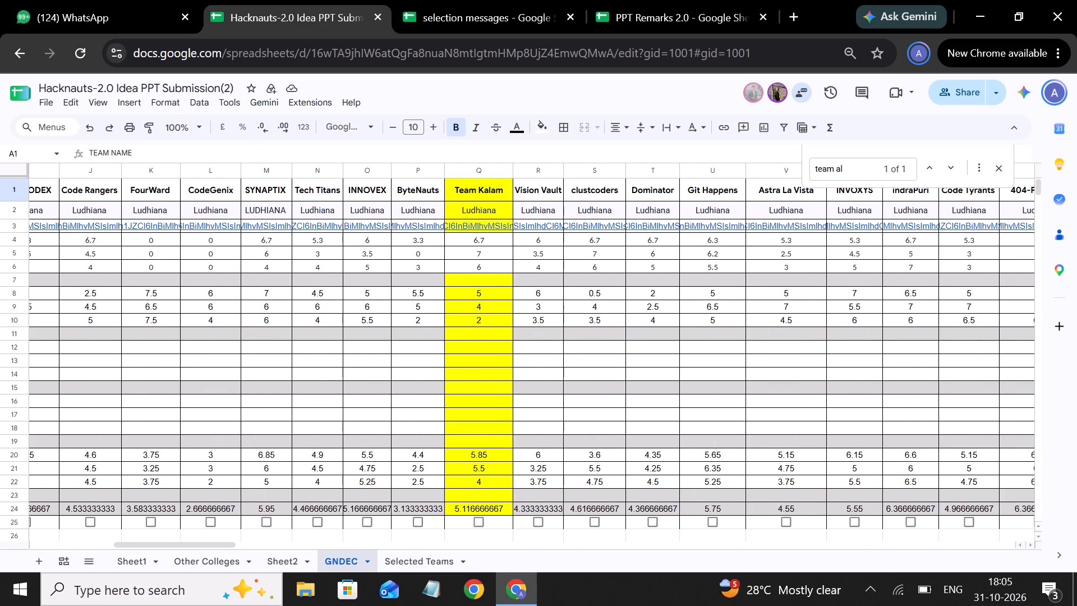
Search the Other Colleges sheet of Hacknauts-2.0 Idea PPT Submission for "phi" instead of "team al".
double_click(848, 164)
key("BackSpace")
key("BackSpace")
key("BackSpace")
key("BackSpace")
key("BackSpace")
key("BackSpace")
key("BackSpace")
key("BackSpace")
key("BackSpace")
key("BackSpace")
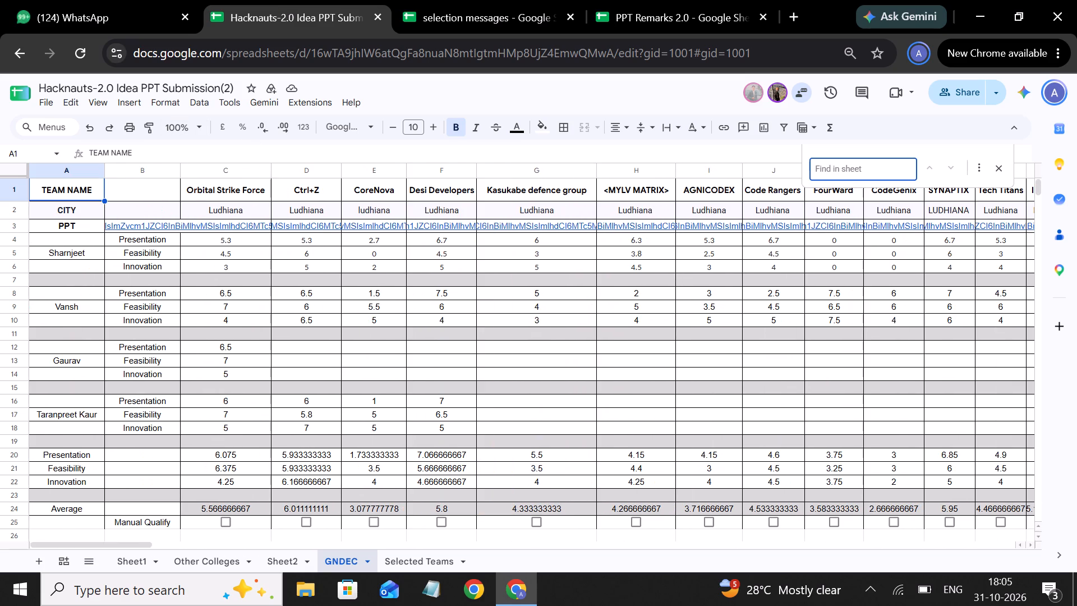
left_click(201, 566)
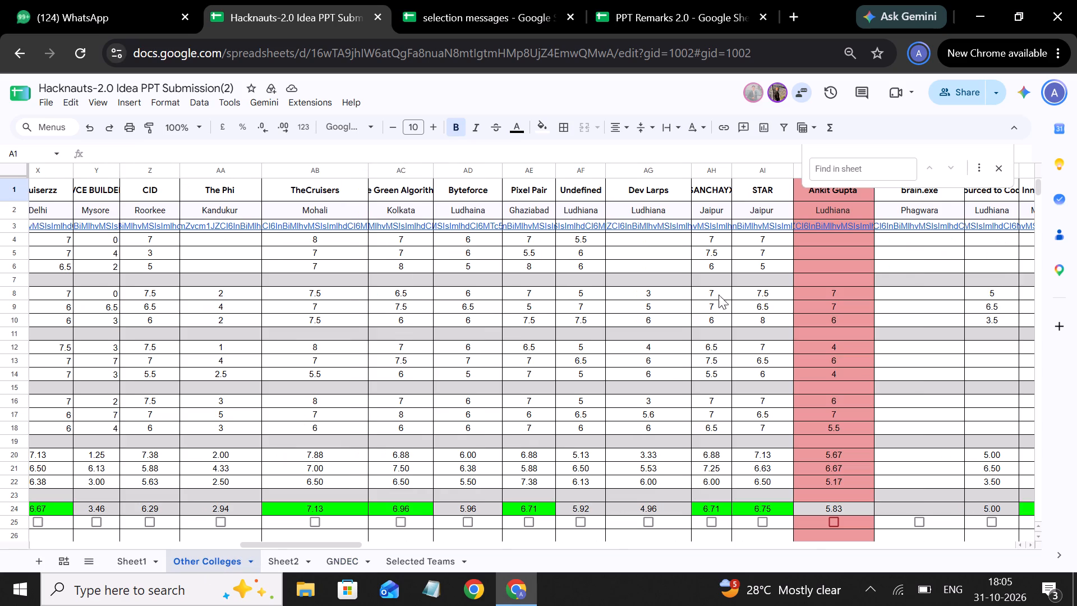
left_click(873, 172)
type("phi")
scroll(928, 242, "left", 4)
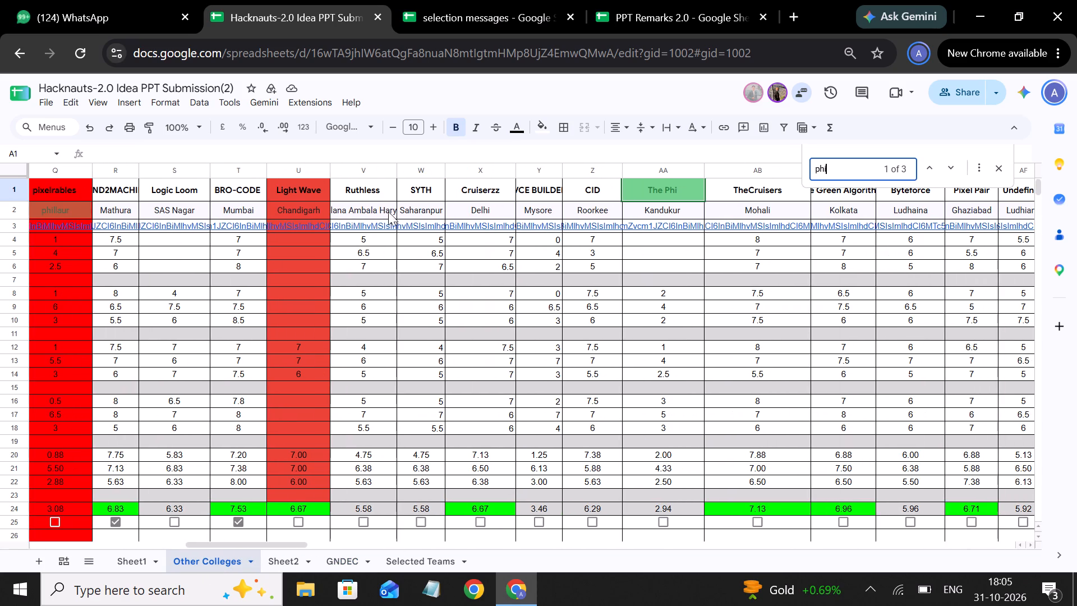
Search PPT Remarks 2.0 for "phi", in the selected sheet and in Sheet1.
left_click(634, 15)
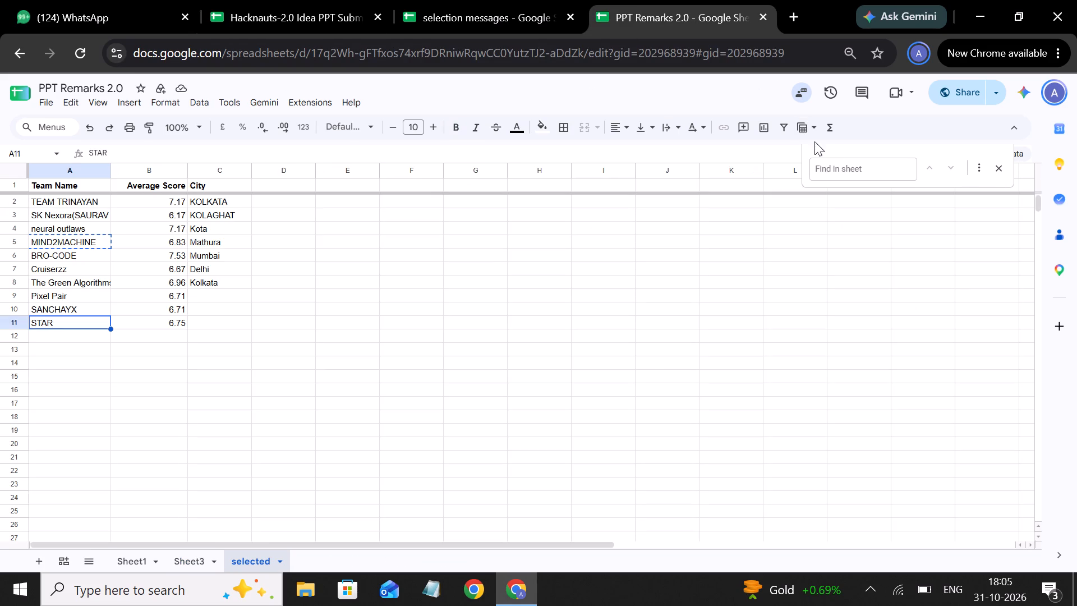
left_click(830, 162)
type("ph")
key("i")
left_click(153, 557)
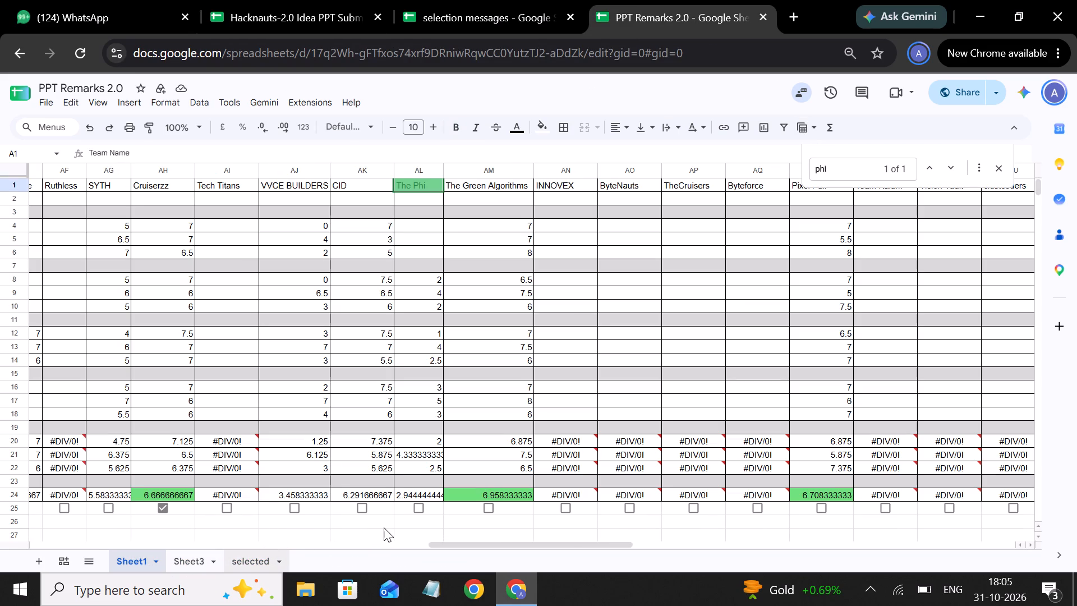
Reorder the open spreadsheets so that selection messages comes after PPT Remarks 2.0.
left_click(519, 15)
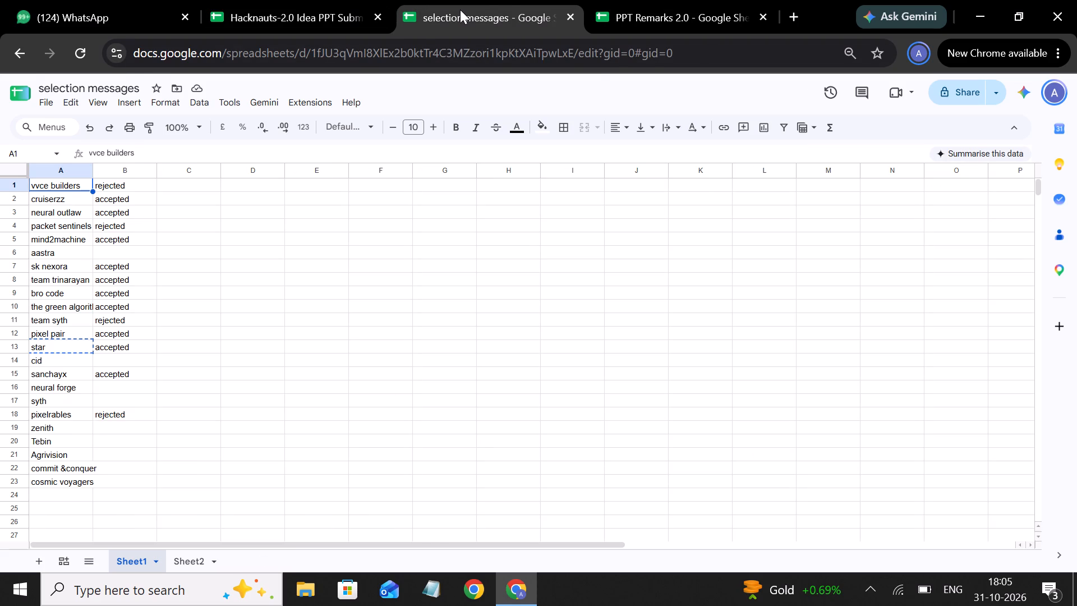
left_click_drag(460, 10, 683, 0)
Search the Other Colleges sheet of Hacknauts-2.0 Idea PPT Submission for "pixel" instead of "phi".
left_click(306, 12)
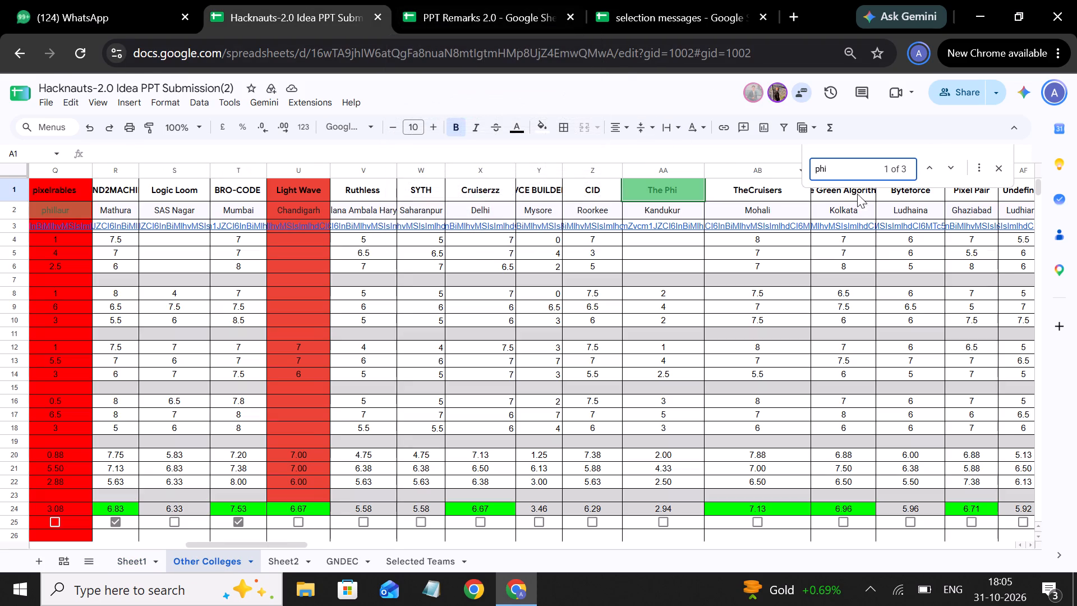
left_click_drag(855, 172, 817, 172)
key("BackSpace")
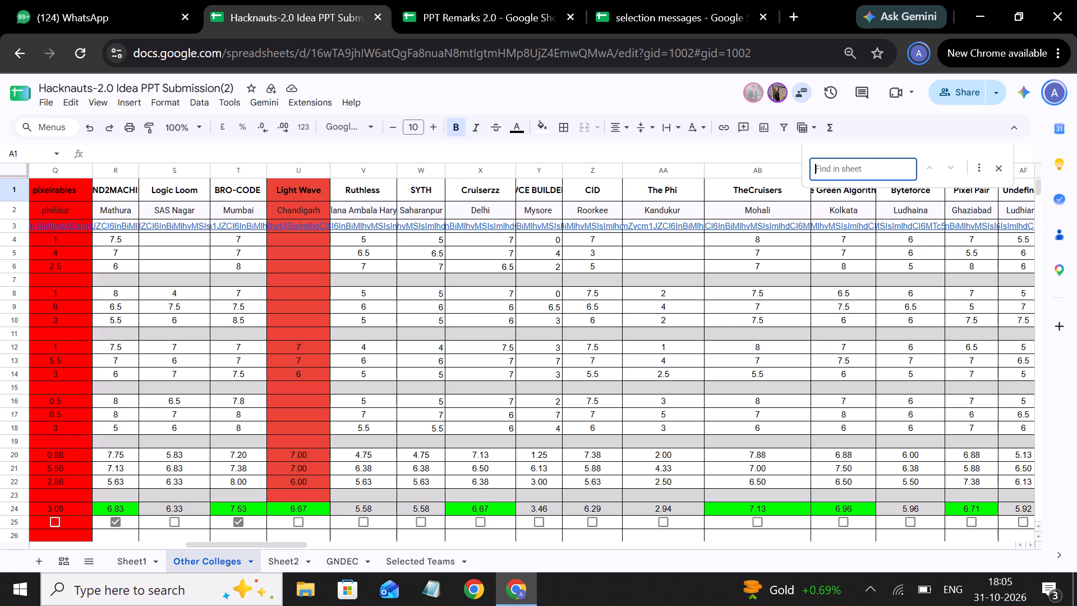
type("pixel")
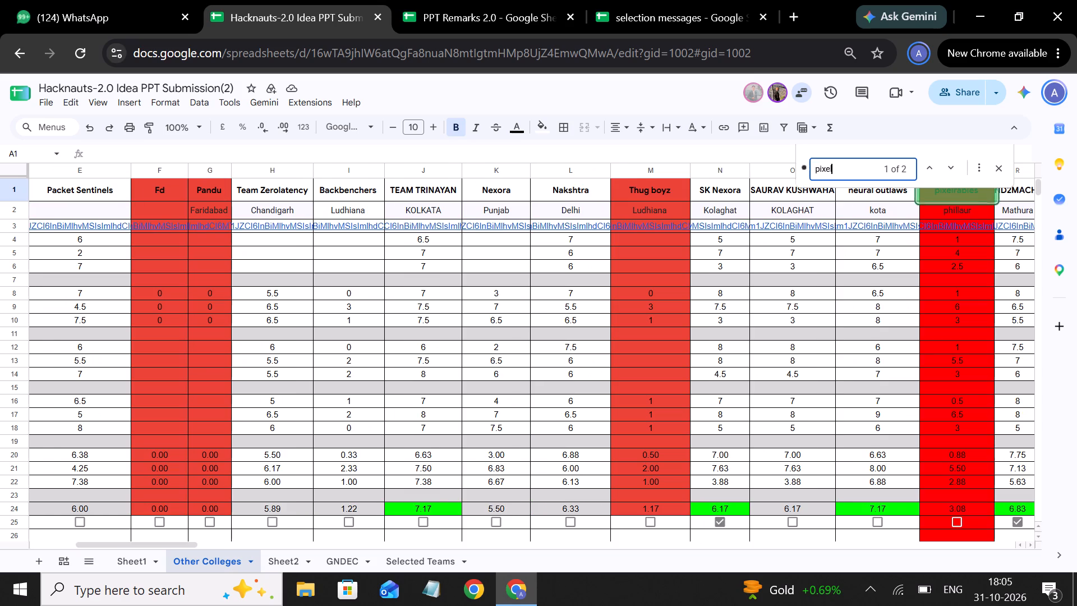
scroll(857, 287, "left", 4)
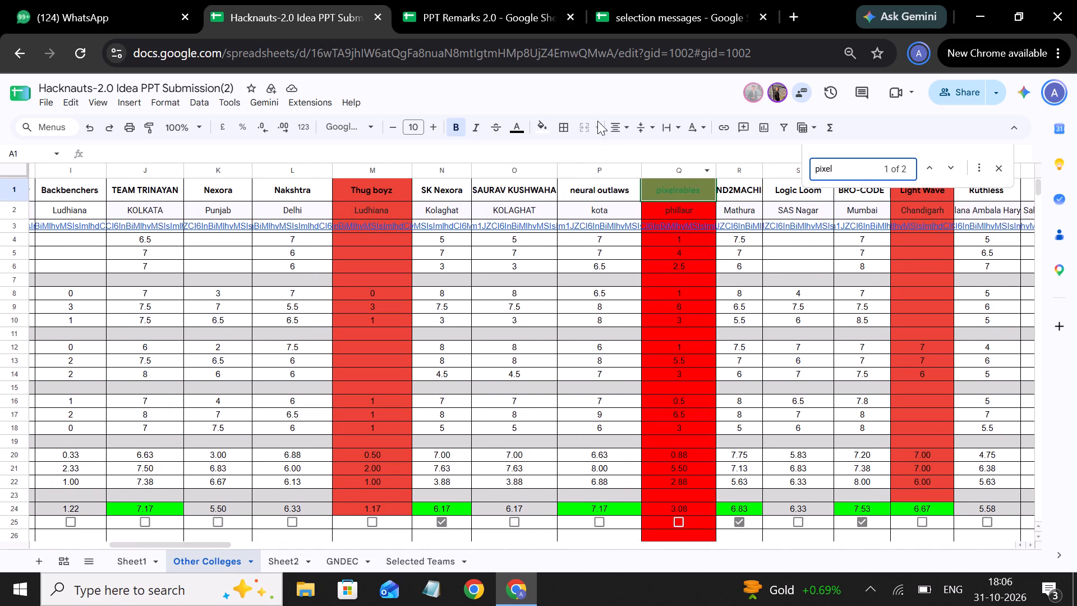
Search Sheet1 of PPT Remarks 2.0 for "pixel" and examine the marks of the Pixelrables team and its neighbours.
left_click(493, 0)
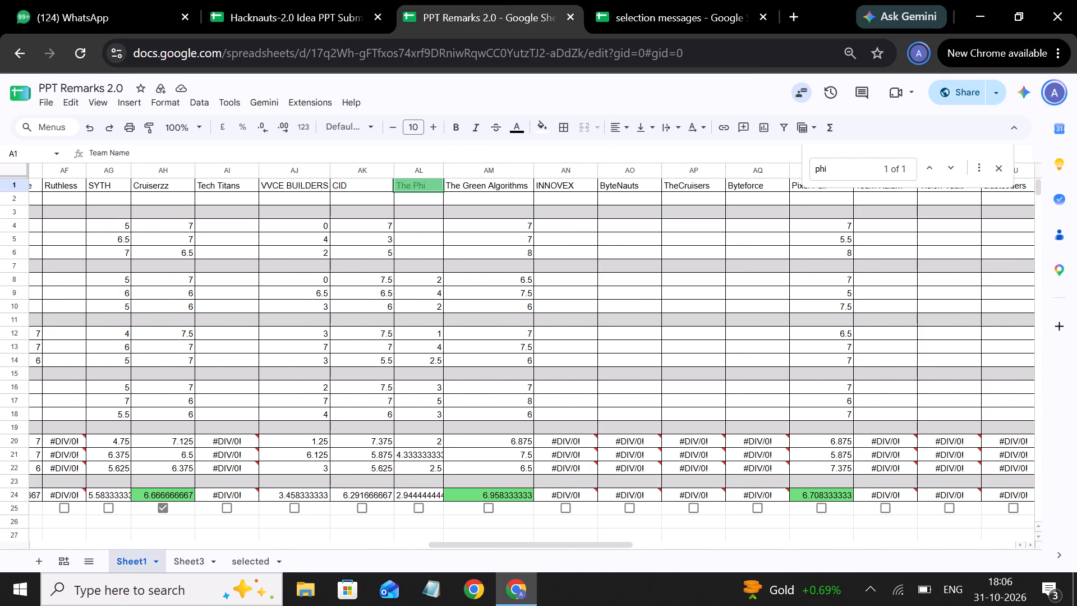
left_click(835, 174)
key("BackSpace")
key("BackSpace")
type("ixel")
scroll(846, 224, "left", 1)
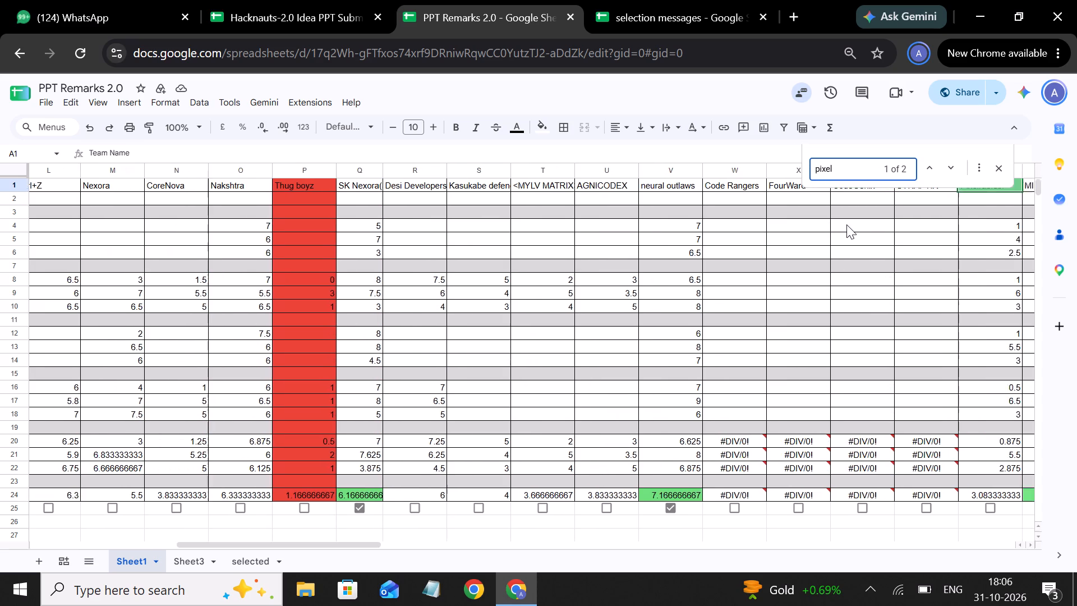
scroll(846, 224, "left", 3)
scroll(712, 307, "left", 1)
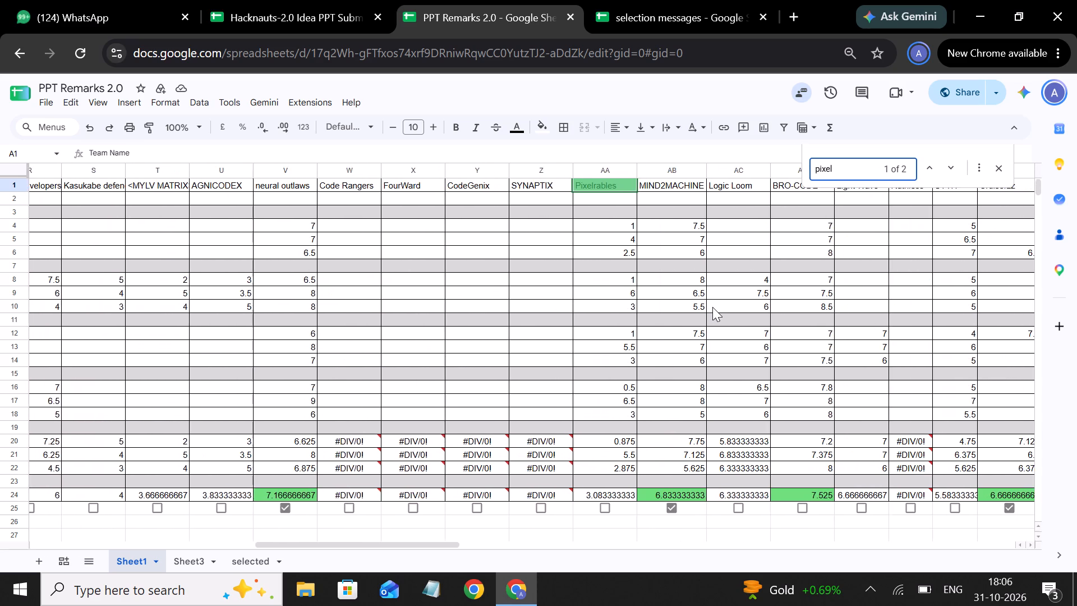
scroll(712, 307, "left", 2)
scroll(612, 327, "left", 2)
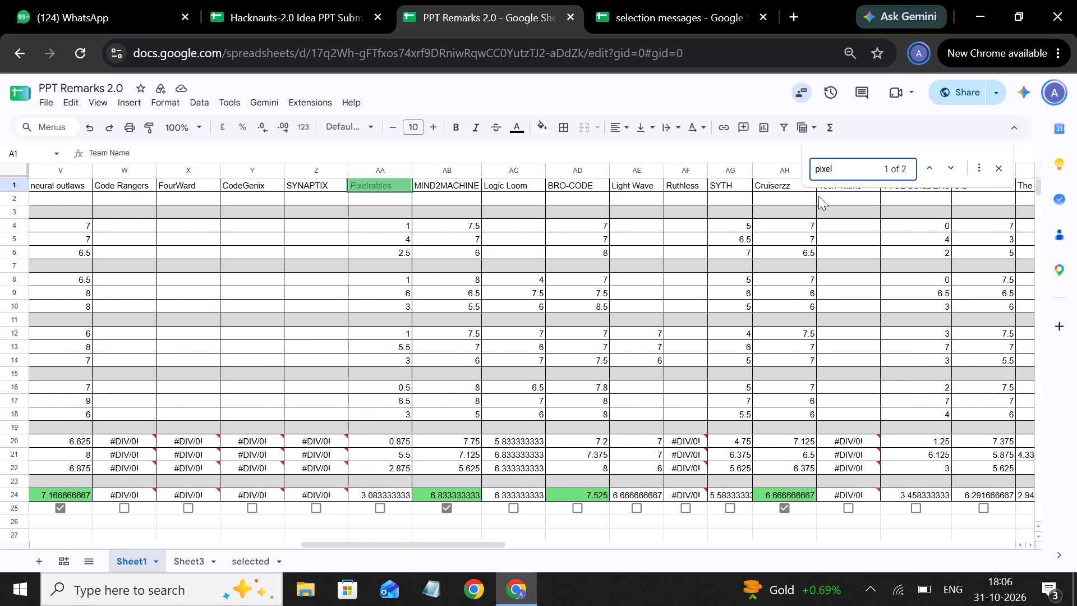
Compare the Pixelrables marks between Hacknauts-2.0's Other Colleges sheet and Sheet1 of PPT Remarks 2.0.
left_click(265, 19)
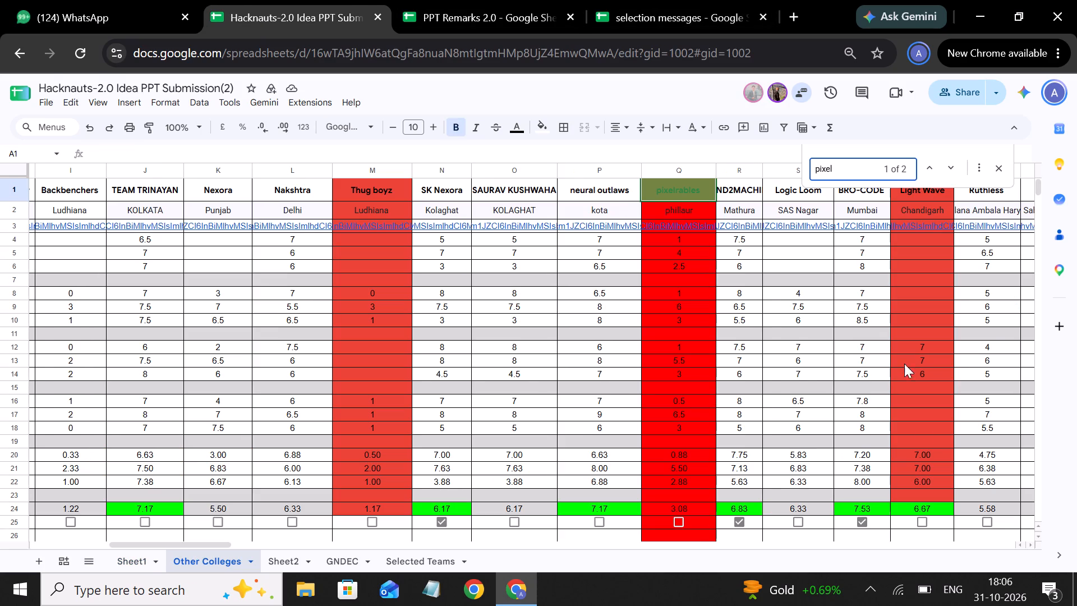
scroll(687, 295, "left", 3)
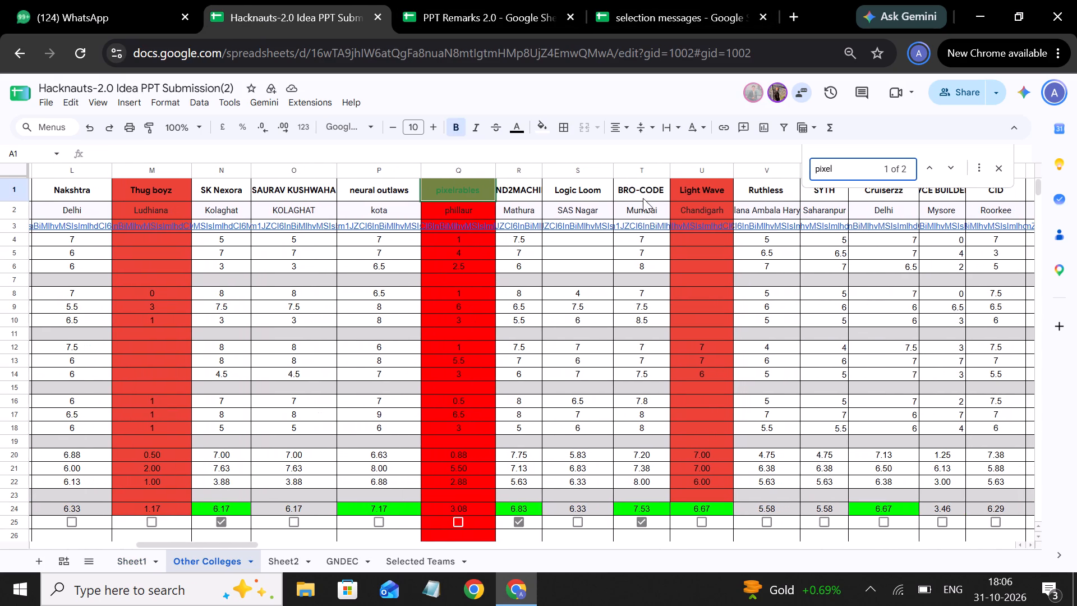
left_click(528, 7)
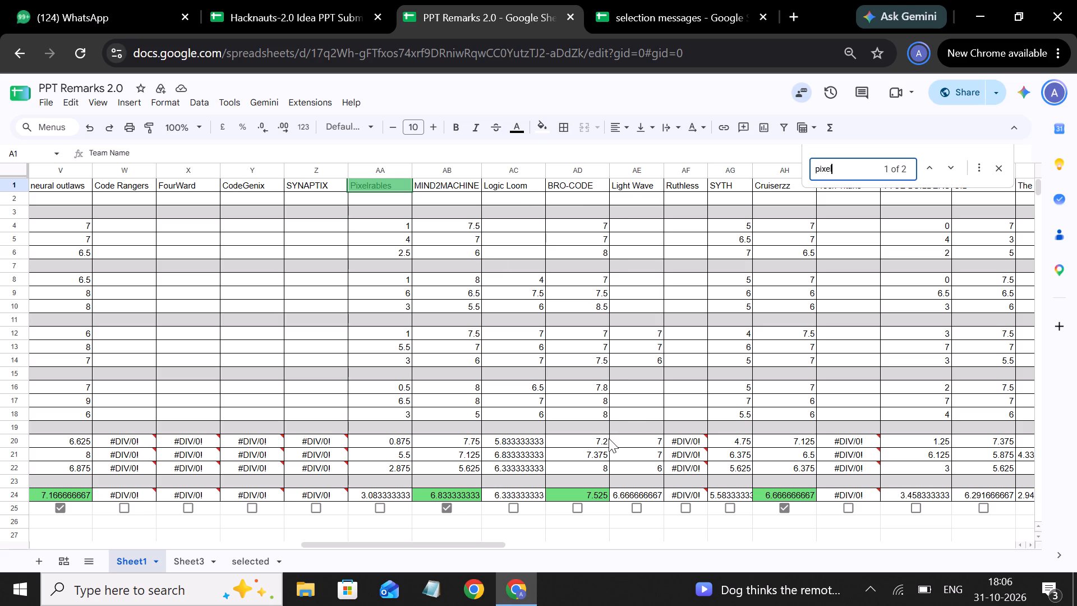
left_click(327, 11)
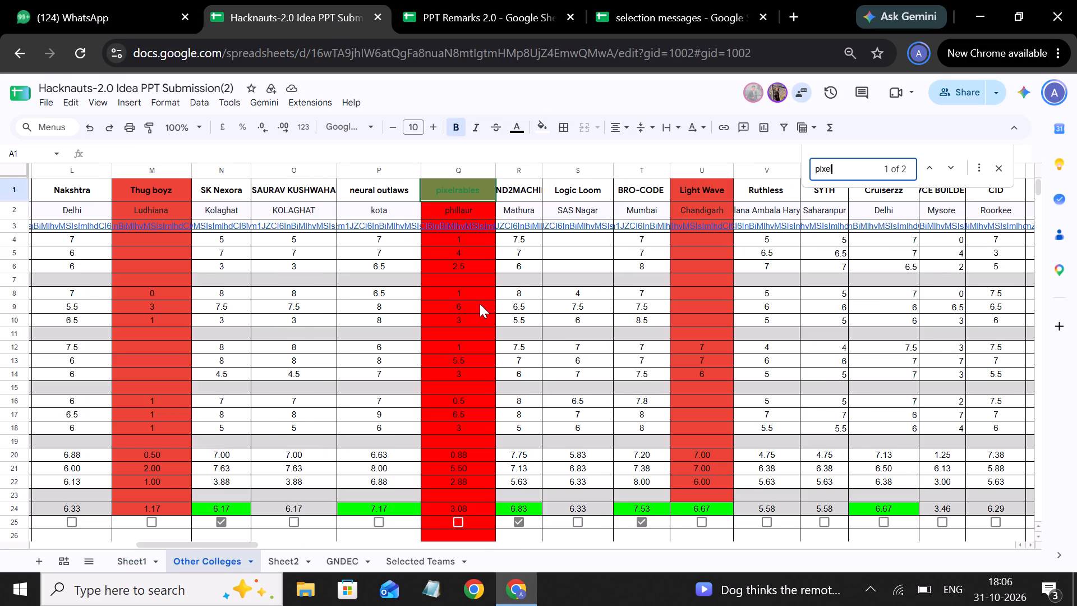
scroll(480, 304, "right", 3)
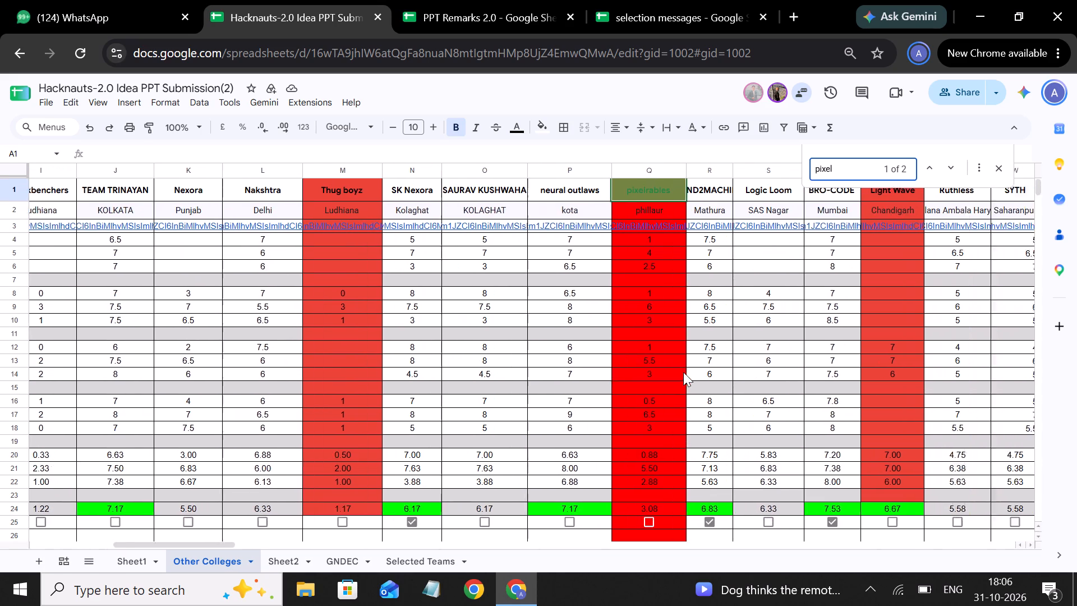
scroll(683, 372, "left", 3)
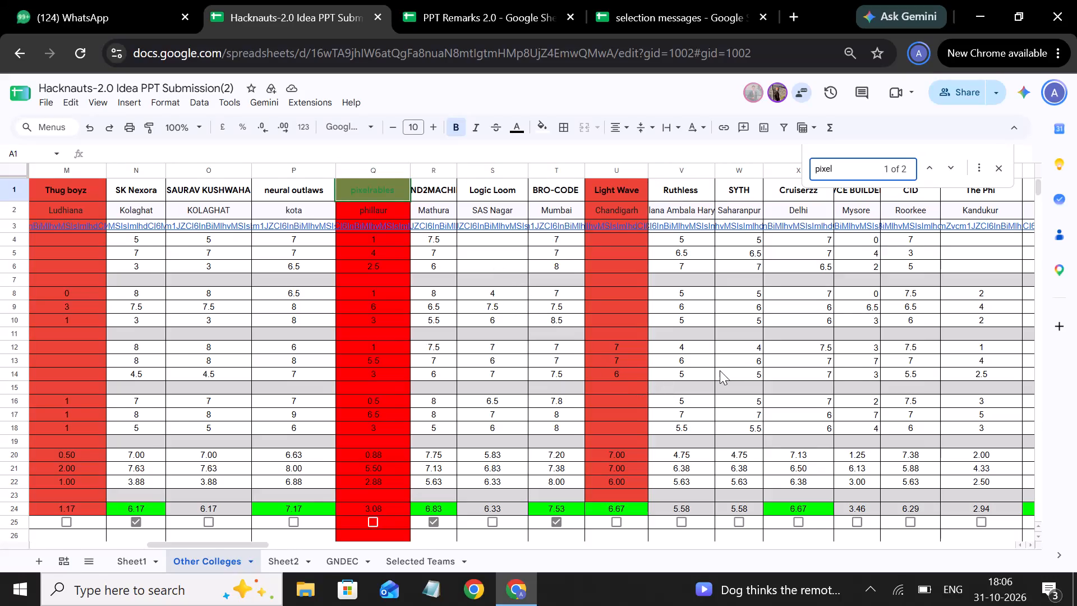
scroll(715, 370, "left", 1)
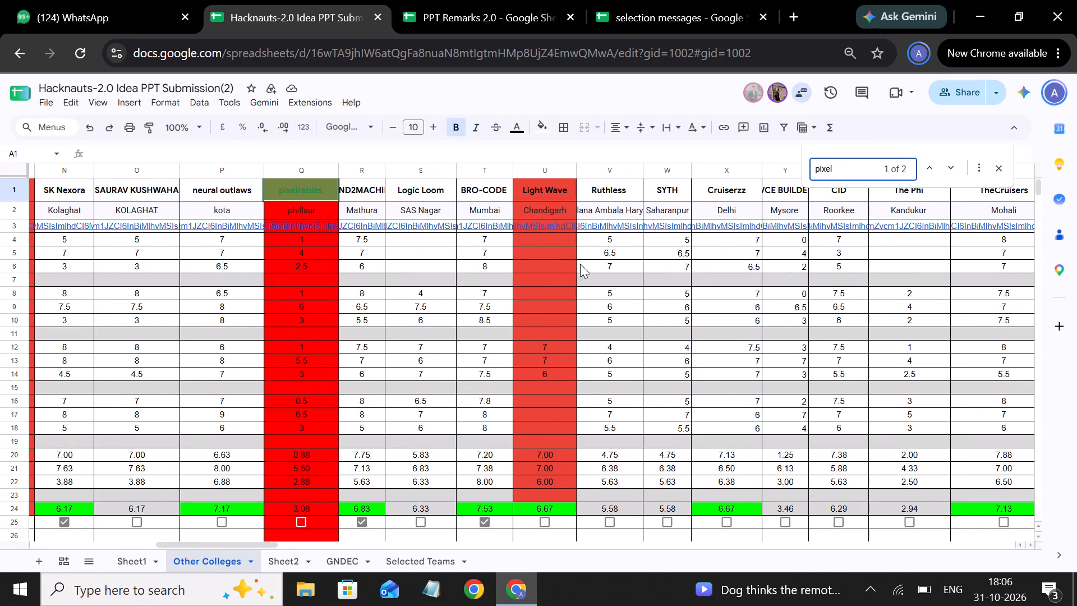
scroll(631, 307, "left", 2)
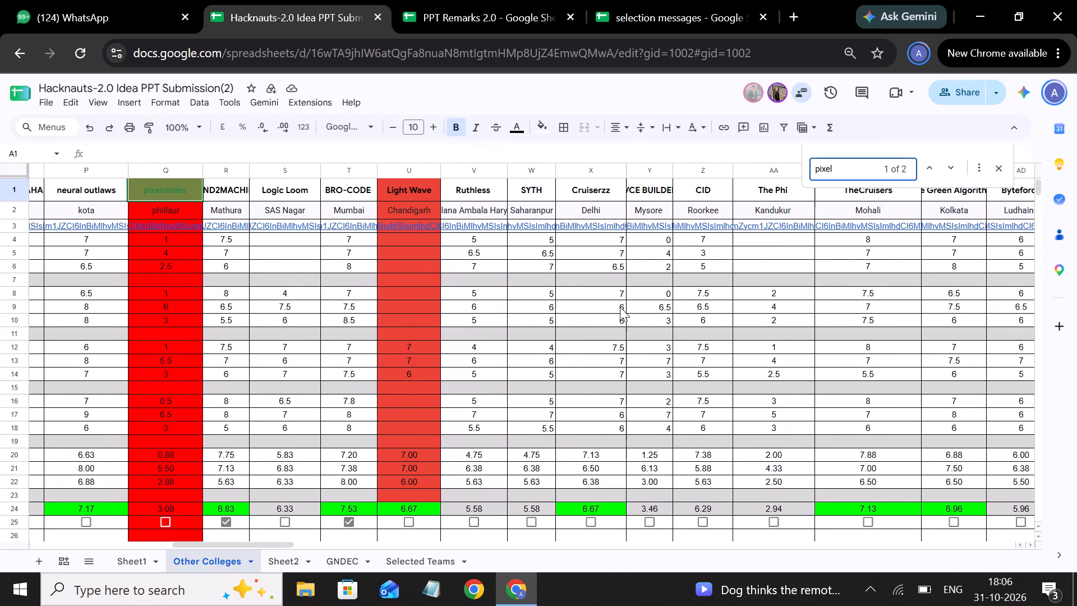
scroll(620, 307, "left", 1)
scroll(484, 236, "left", 2)
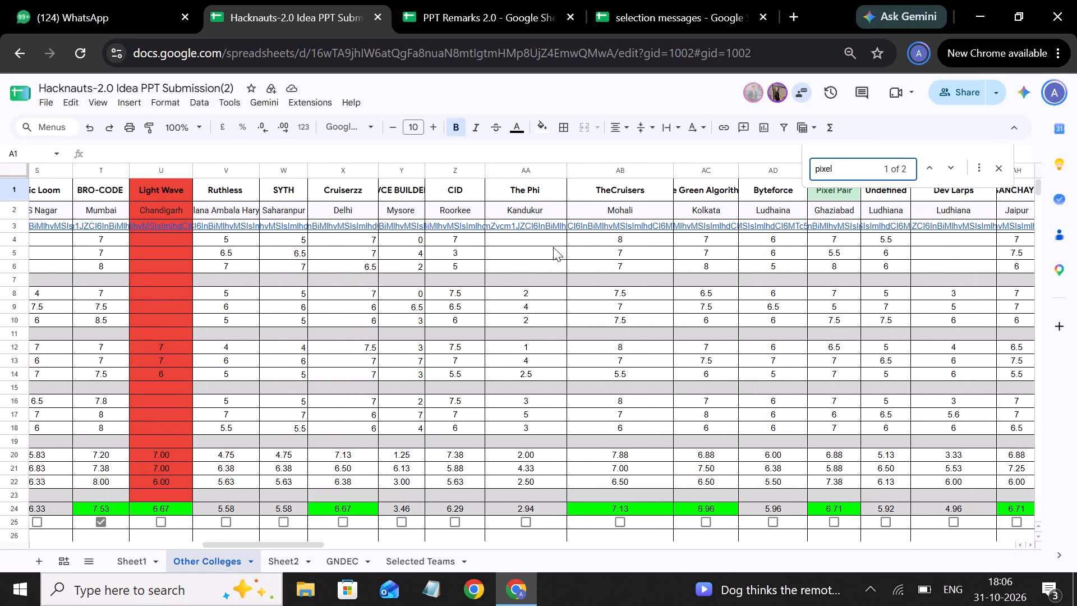
scroll(652, 408, "left", 2)
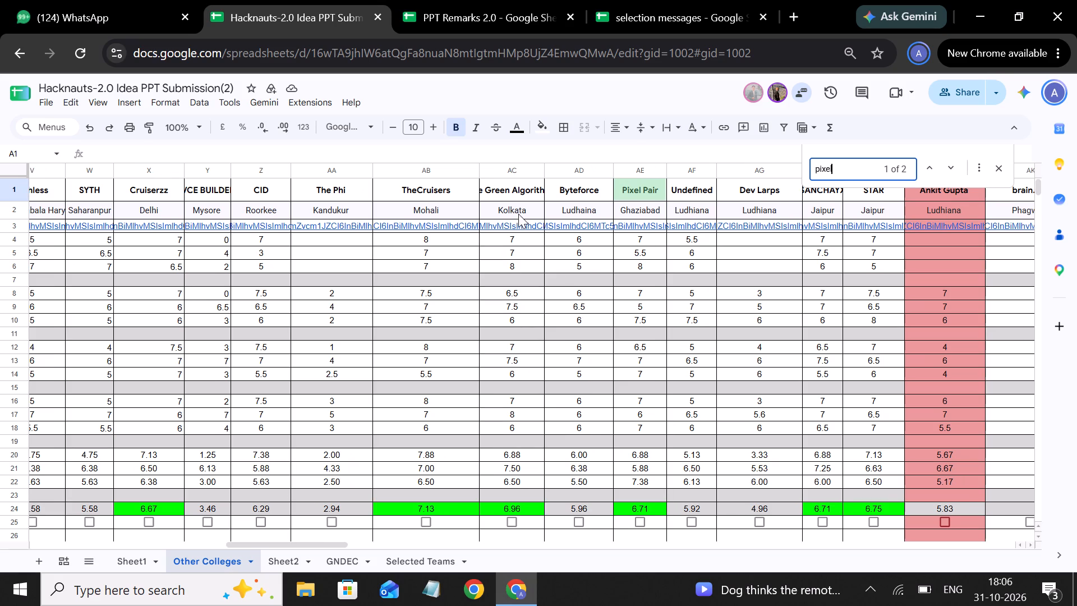
scroll(670, 484, "left", 3)
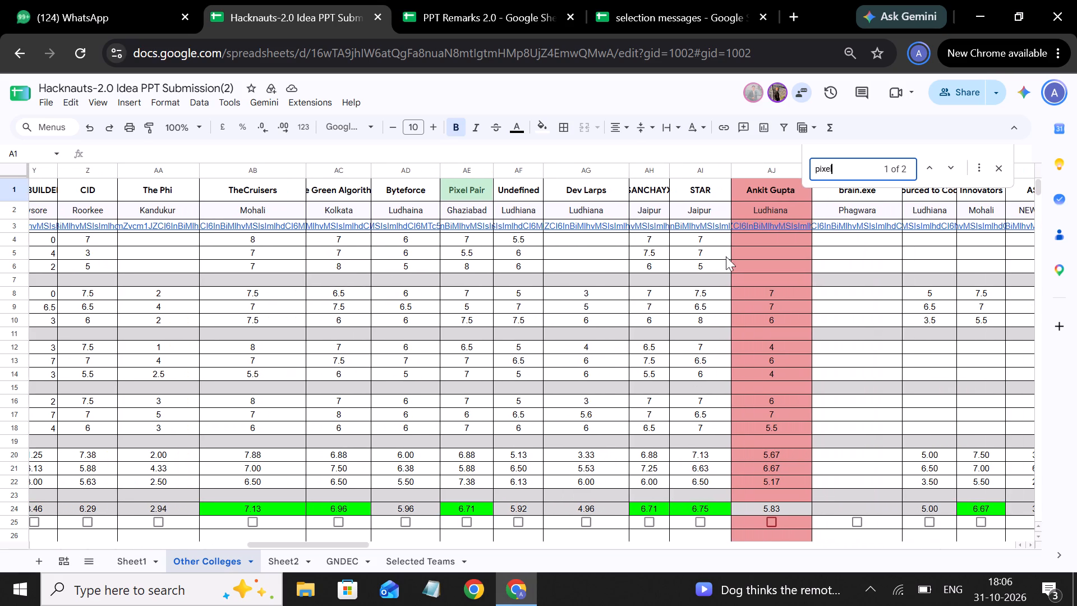
scroll(783, 440, "left", 2)
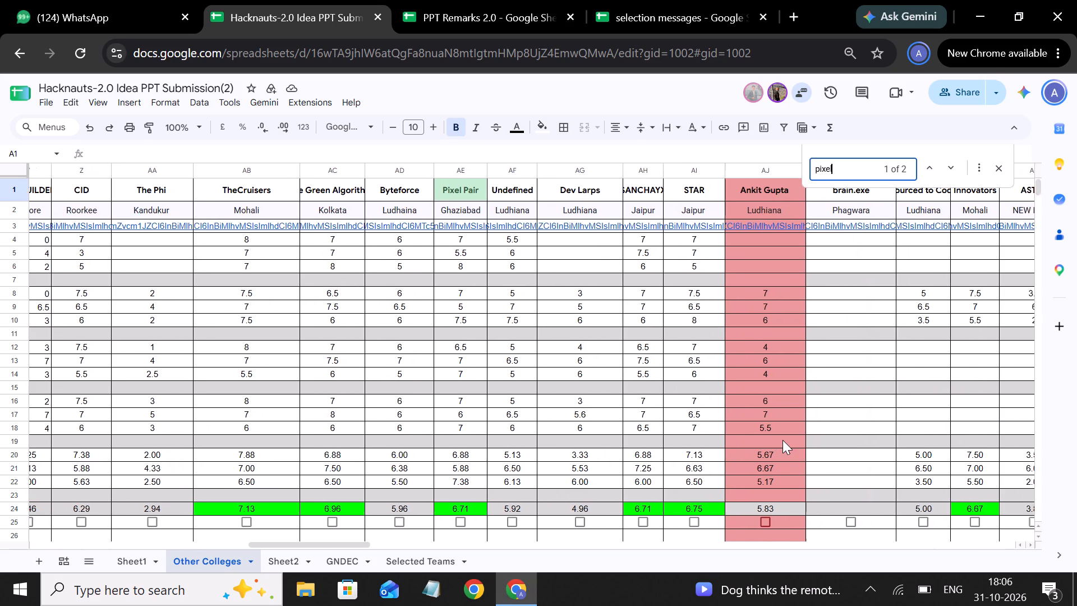
scroll(783, 440, "left", 2)
scroll(658, 425, "left", 2)
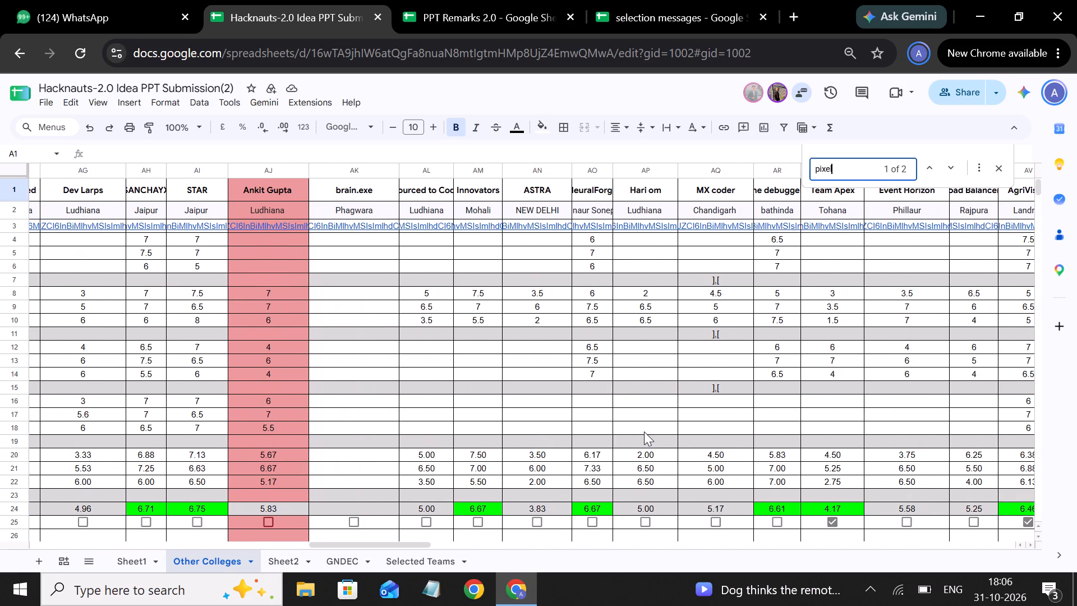
scroll(733, 341, "left", 2)
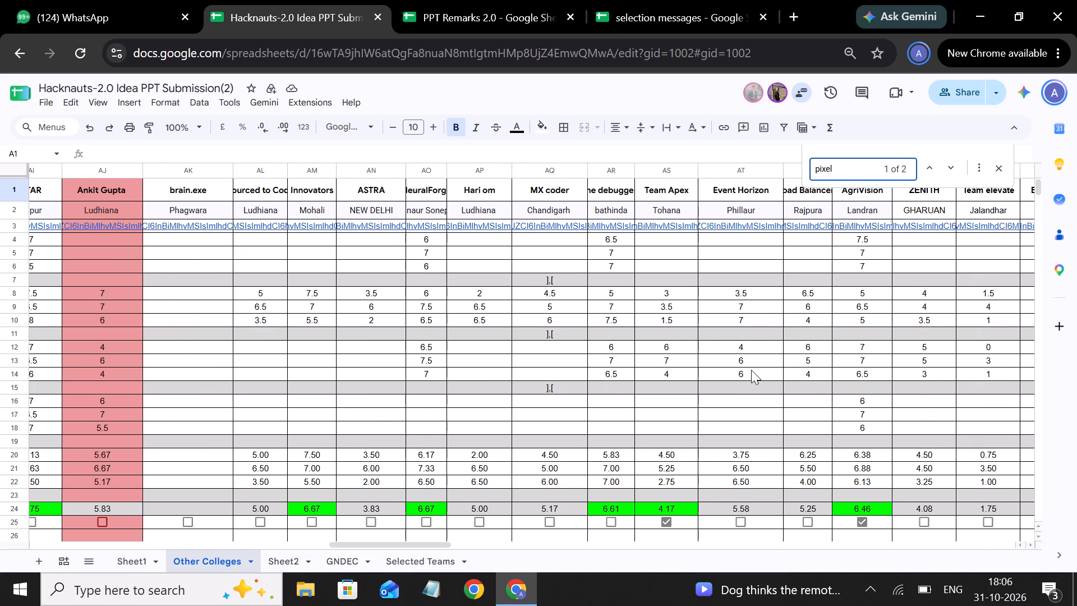
scroll(740, 374, "left", 2)
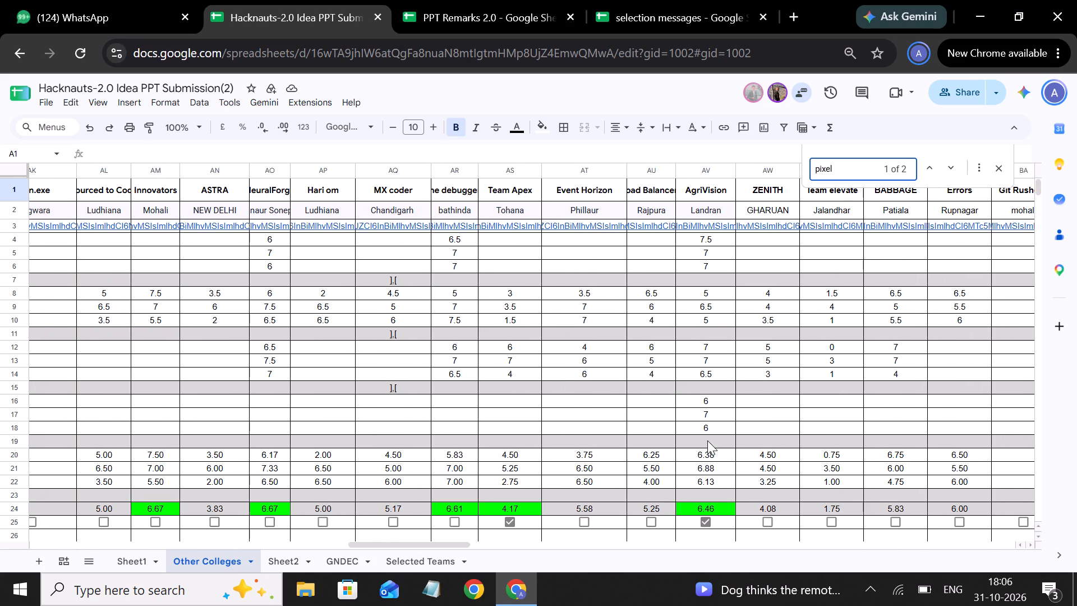
scroll(694, 460, "left", 5)
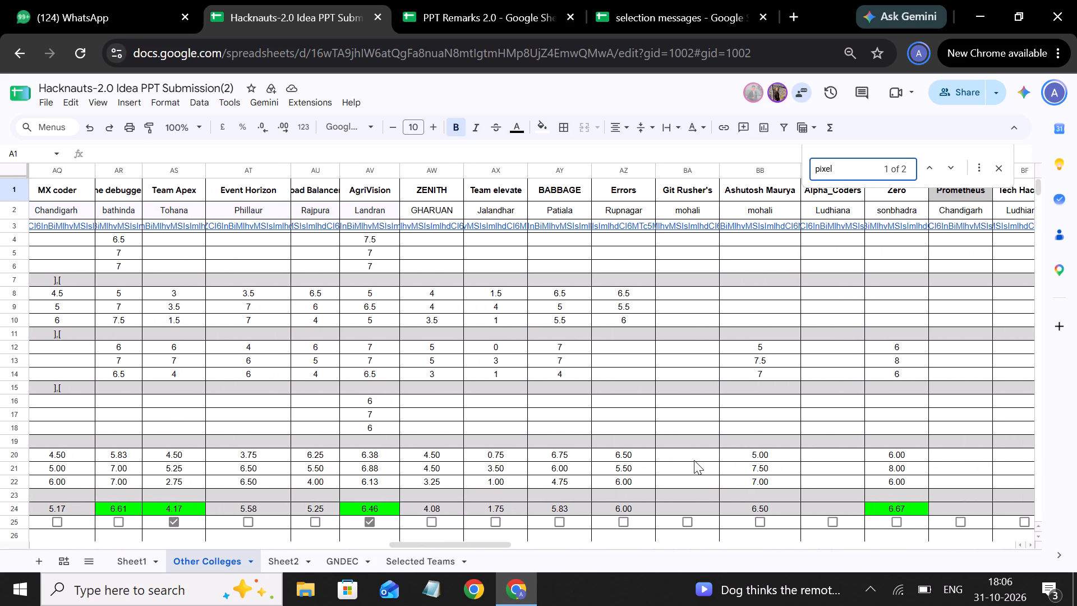
scroll(674, 466, "left", 3)
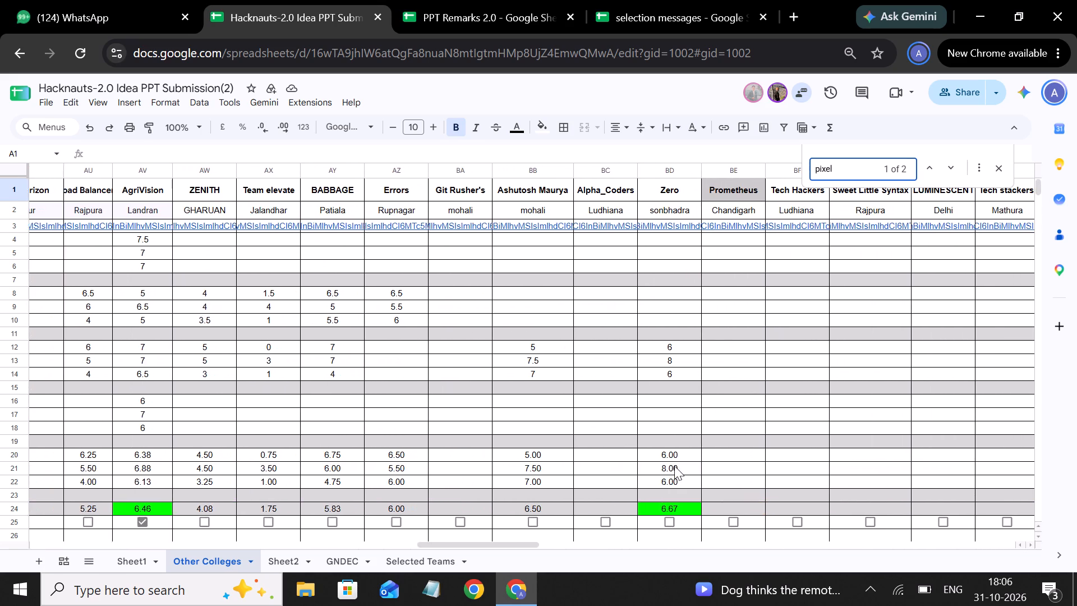
scroll(674, 466, "left", 4)
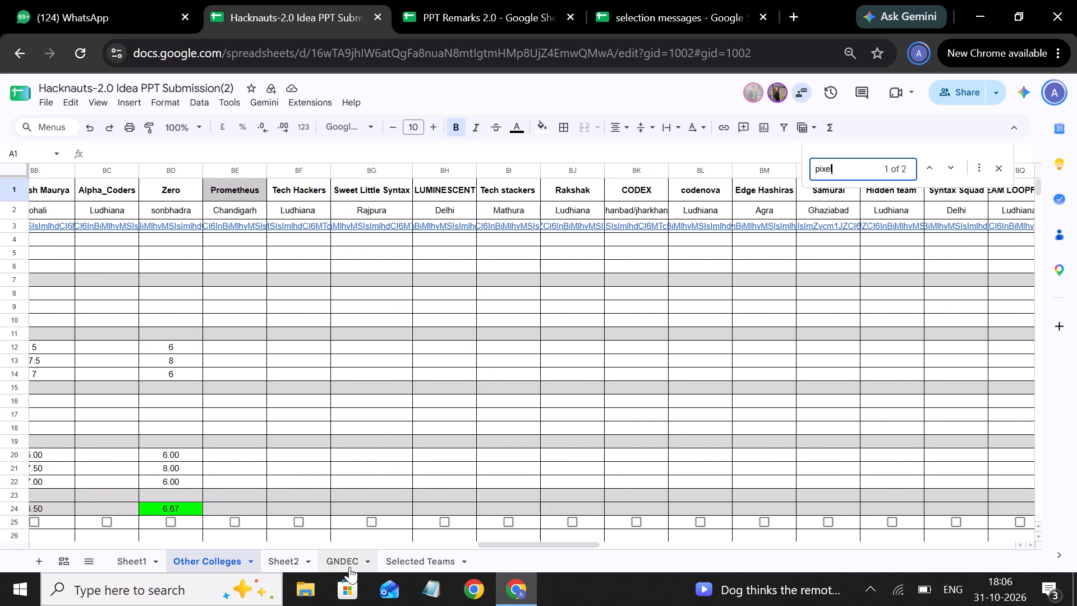
Examine the team marks and averages across the GNDEC sheet of Hacknauts-2.0.
left_click(349, 567)
scroll(675, 440, "left", 10)
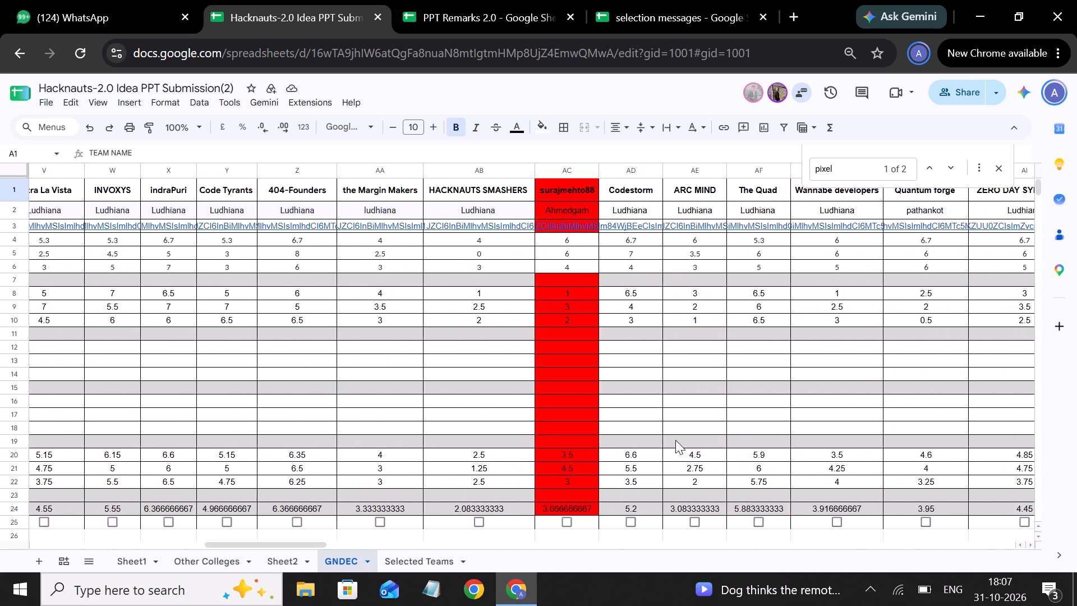
scroll(675, 440, "left", 9)
scroll(516, 425, "left", 10)
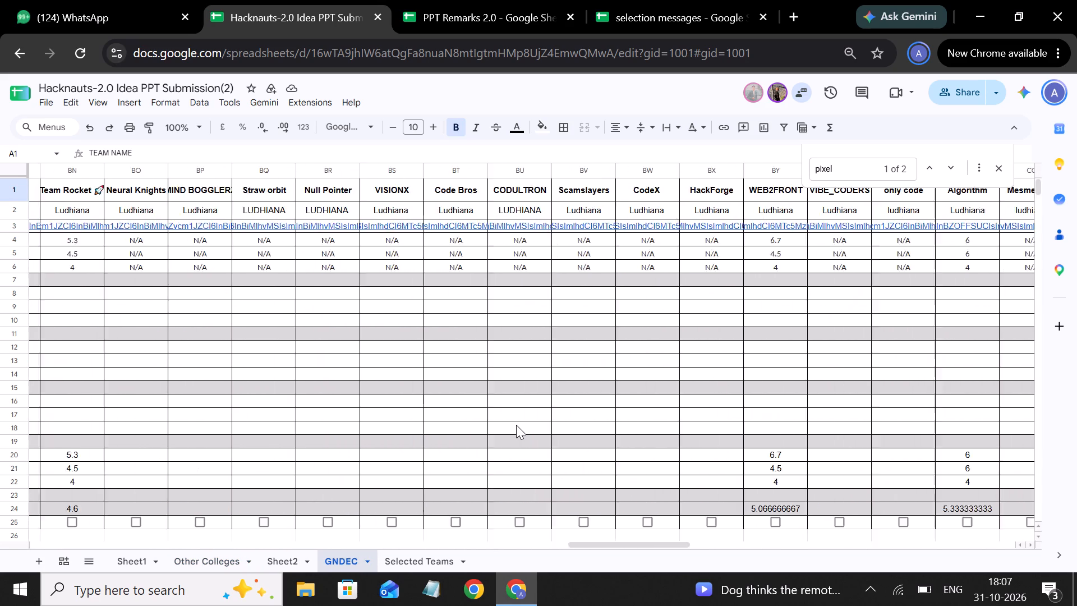
scroll(516, 425, "right", 20)
scroll(516, 425, "right", 5)
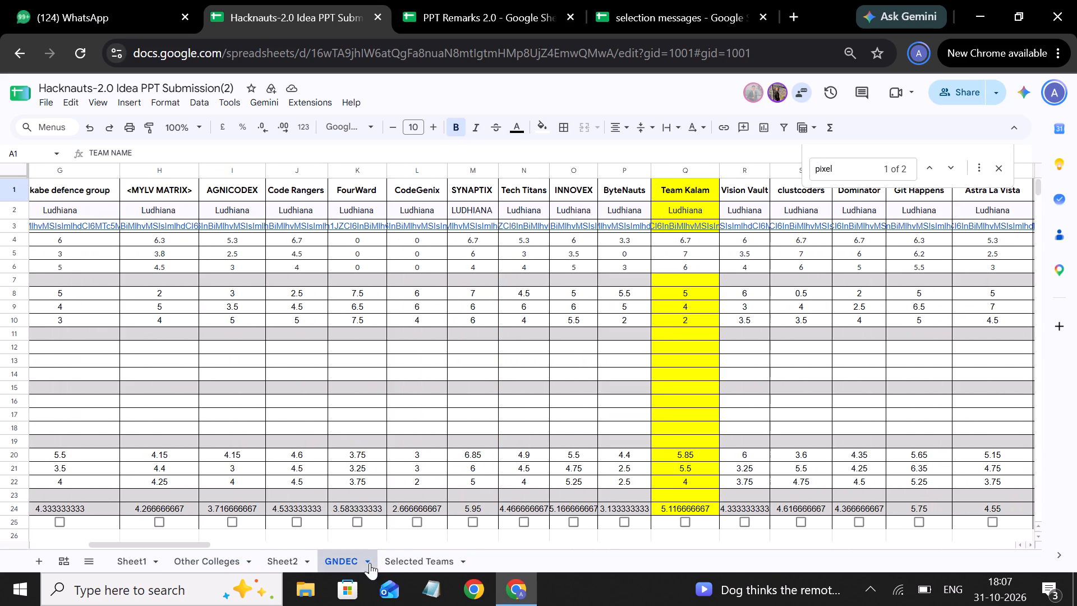
Open the Selected Teams sheet and inspect the formula behind the TEAM TRINAYAN entry.
left_click(415, 554)
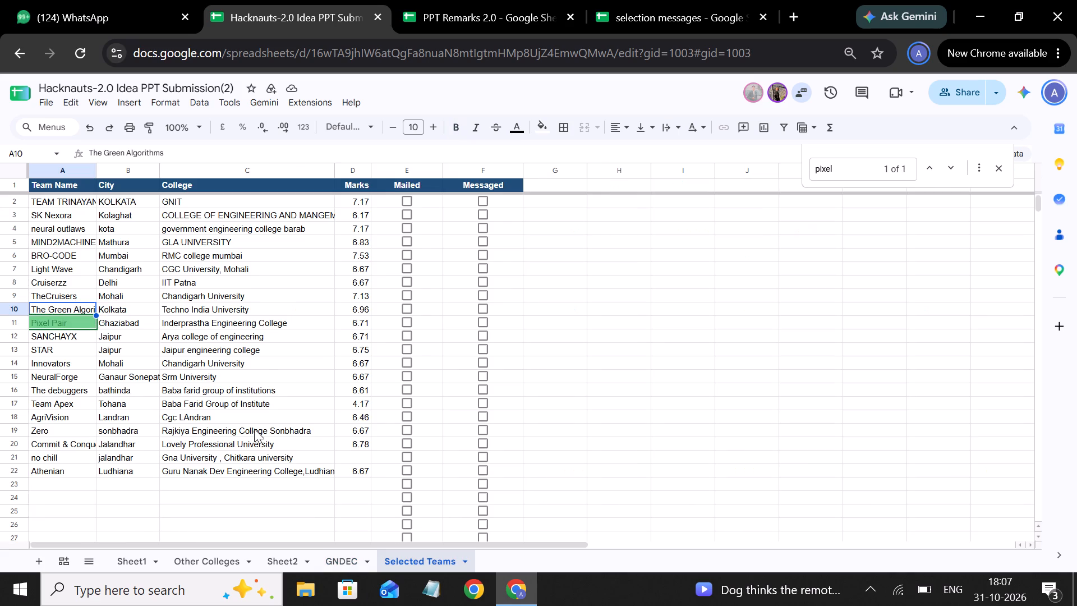
left_click(82, 201)
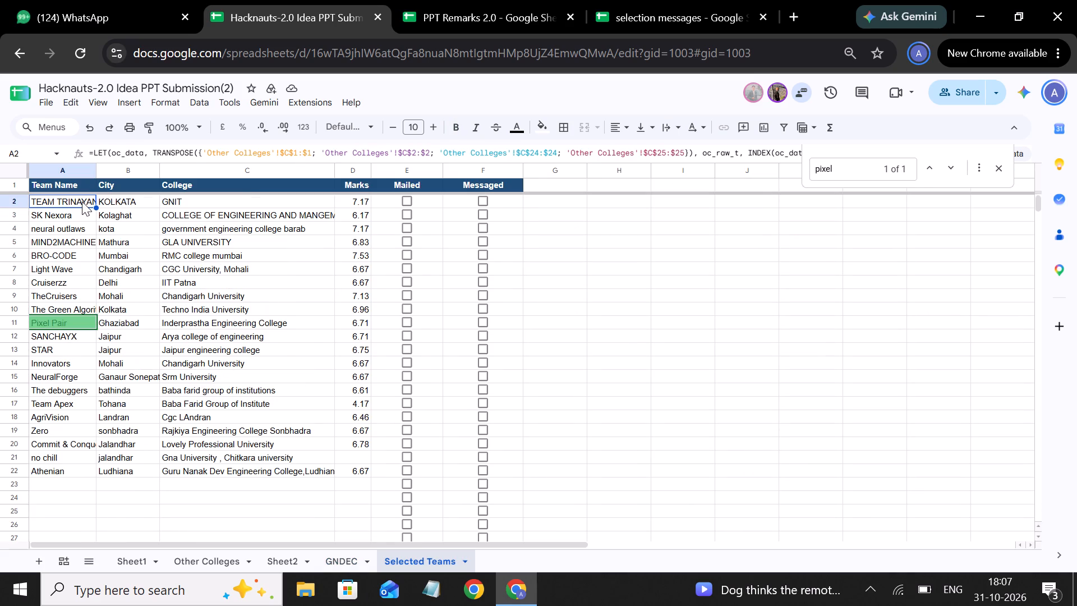
Review every entry in the Team Name column of the Selected Teams sheet, from SK Nexora through Athenian.
key("Down")
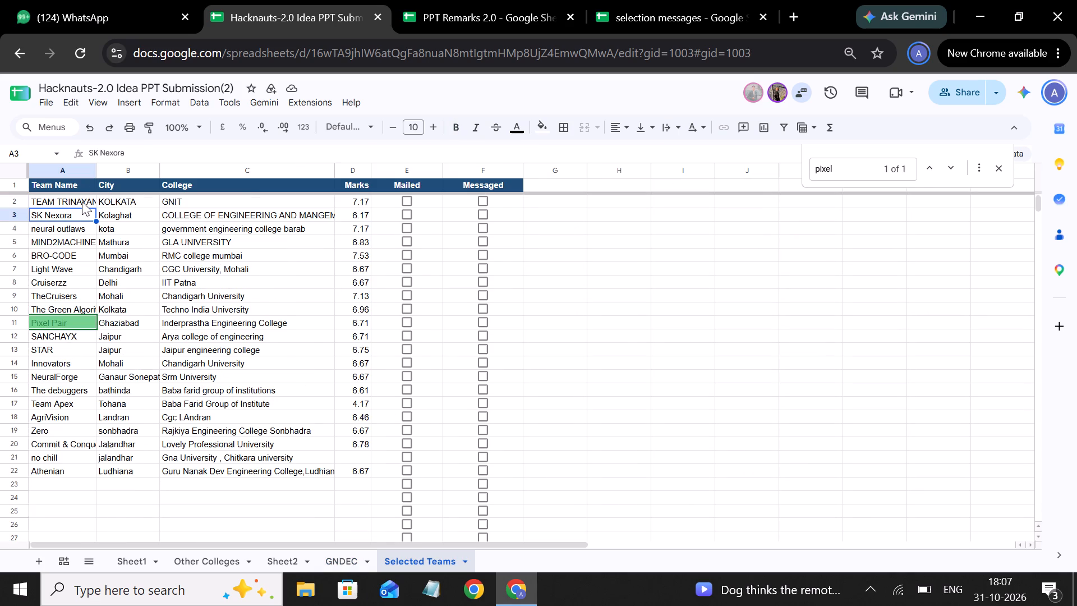
key("Down")
key("Down")
key("Down")
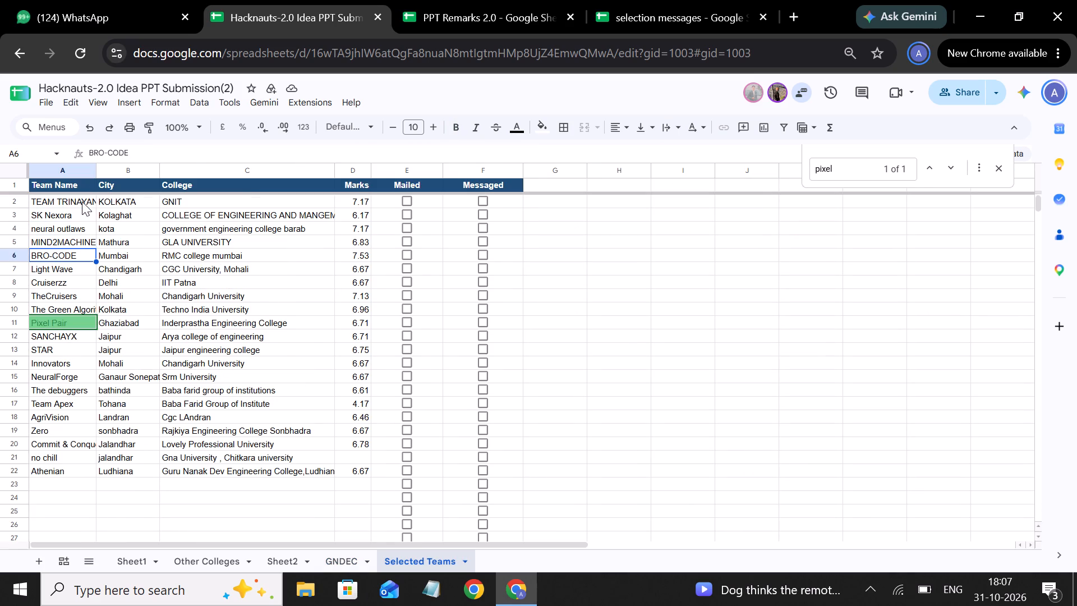
key("Down")
key("Down")
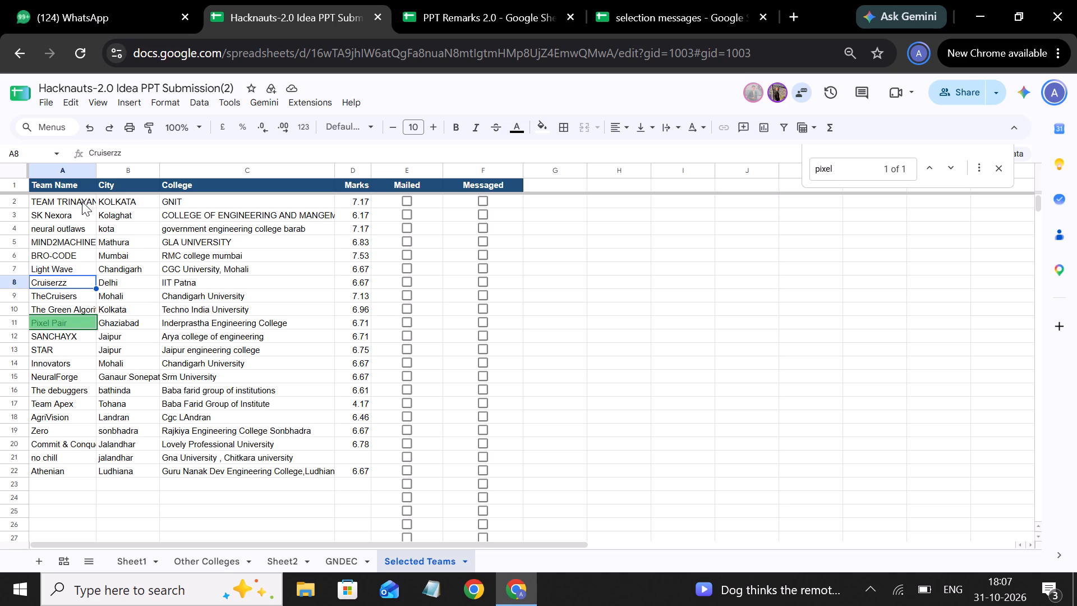
key("Down")
key("Down")
key("Down")
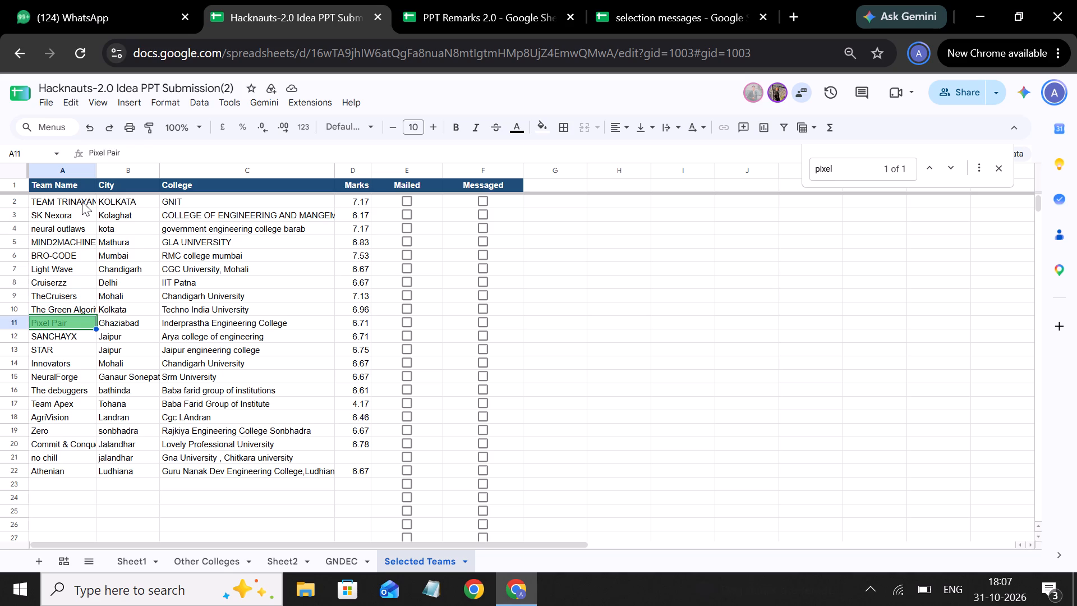
key("Down")
key("Down")
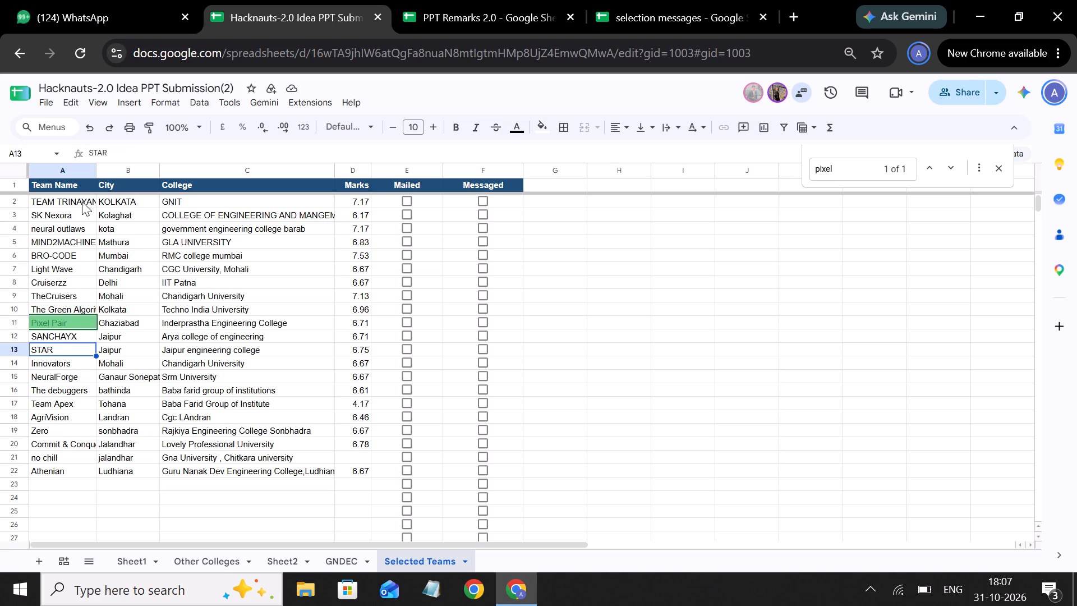
key("Down")
key("Down")
key("Down")
key("Down")
key("Down")
key("Down")
key("Down")
key("Down")
key("Down")
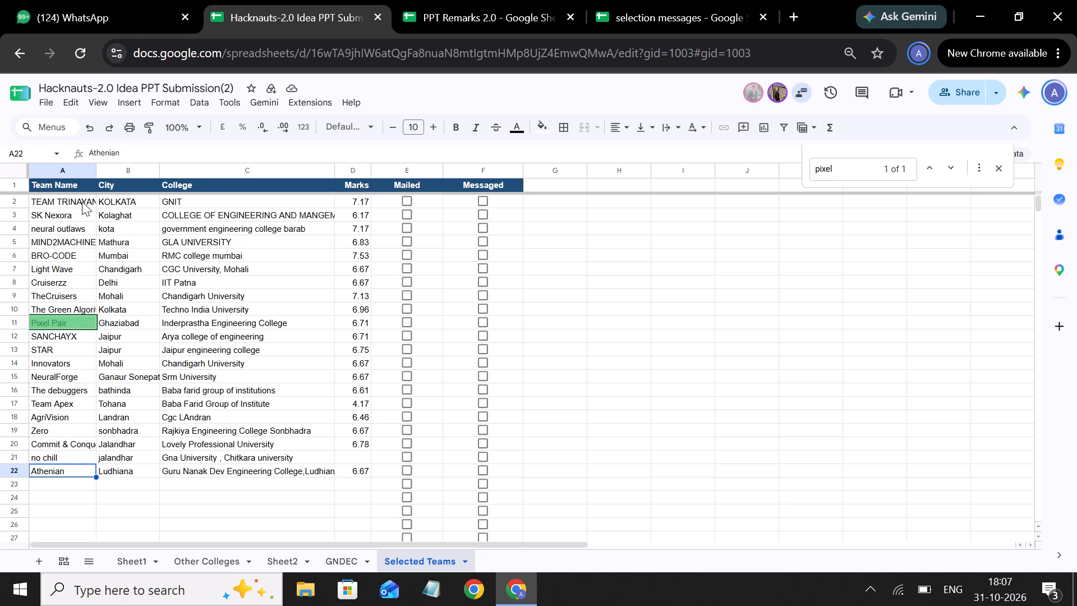
key("Down")
key("Up")
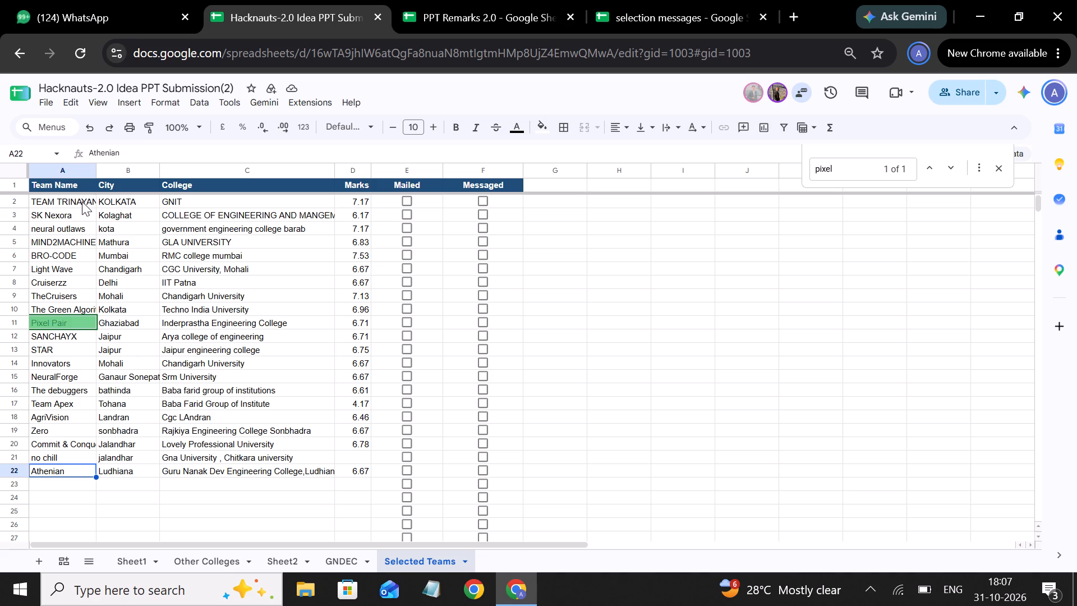
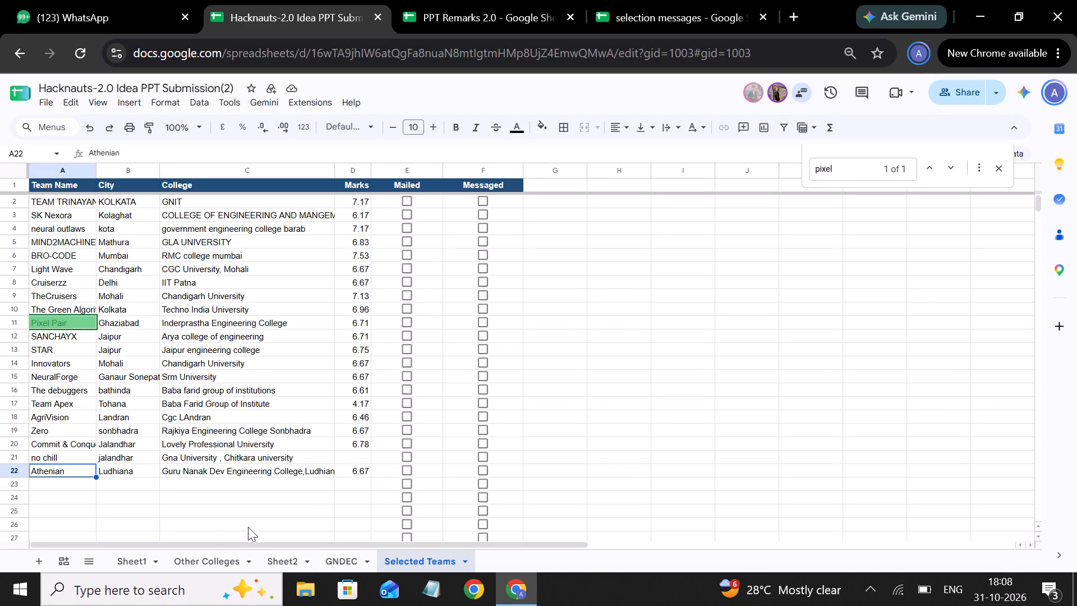
Search the Other Colleges sheet of Hacknauts-2.0 for "agri" and check AgriVision's marks and Manual Qualify checkbox.
left_click(210, 562)
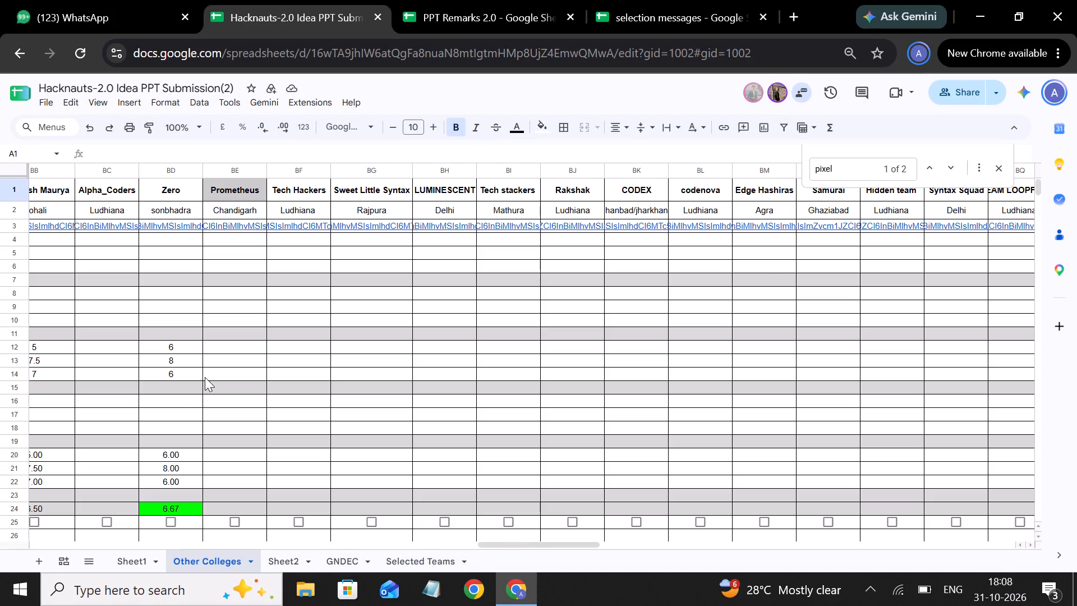
double_click(849, 167)
key("BackSpace")
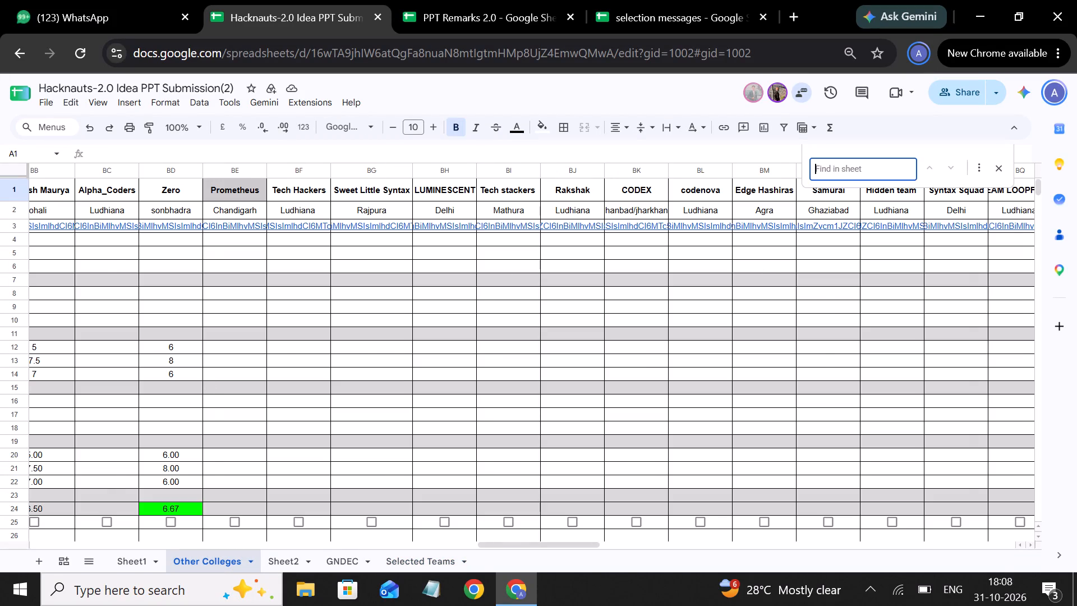
type("ag")
type("ri")
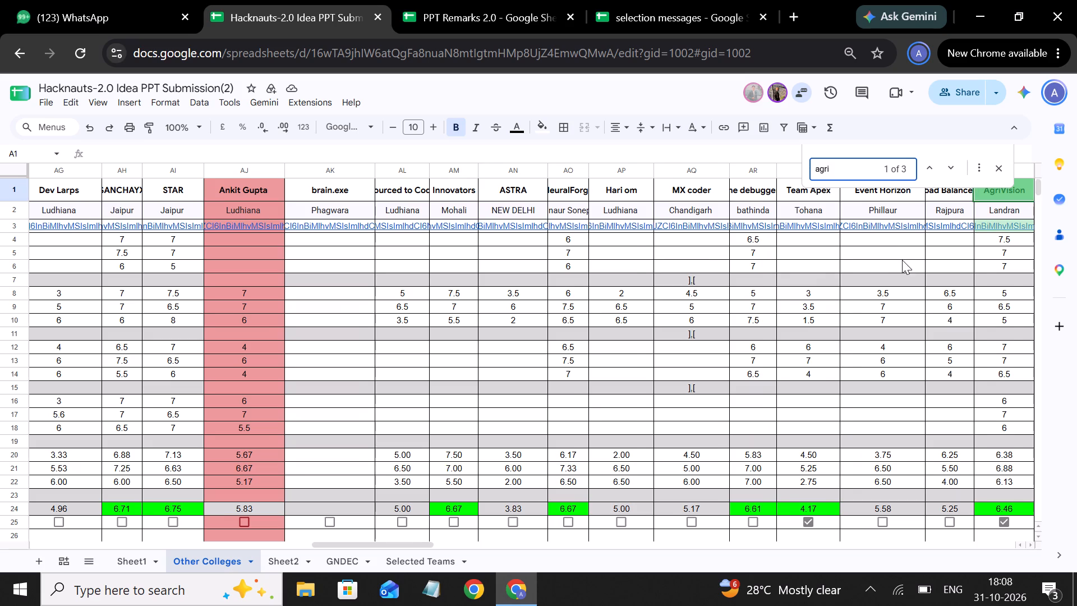
scroll(899, 261, "left", 2)
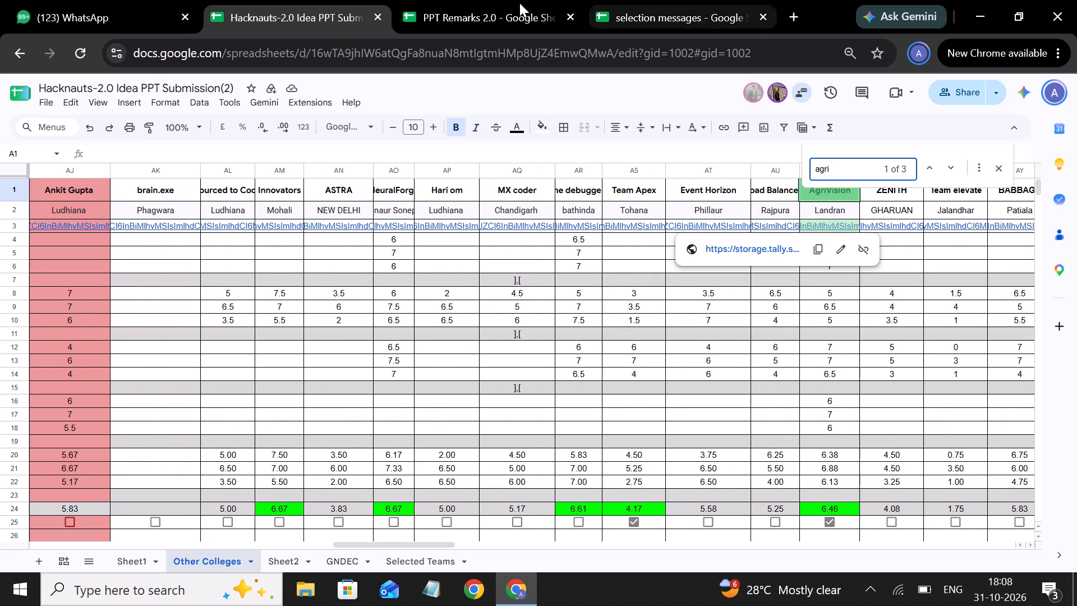
Switch to PPT Remarks 2.0 and search its Sheet1 for "agri".
left_click(462, 3)
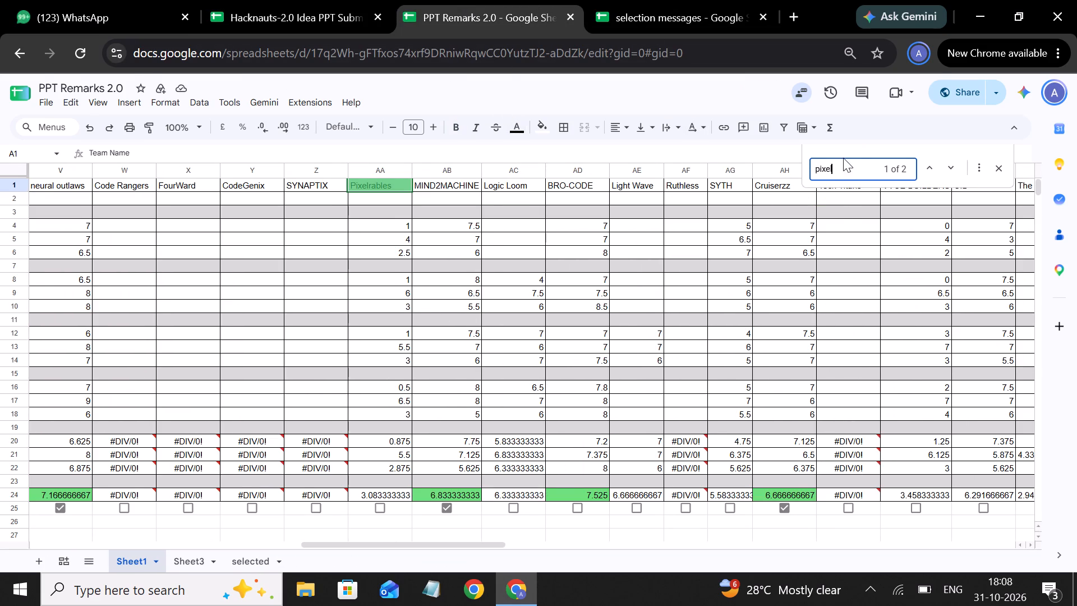
key("BackSpace")
key("BackSpace")
key("BackSpace")
key("BackSpace")
key("BackSpace")
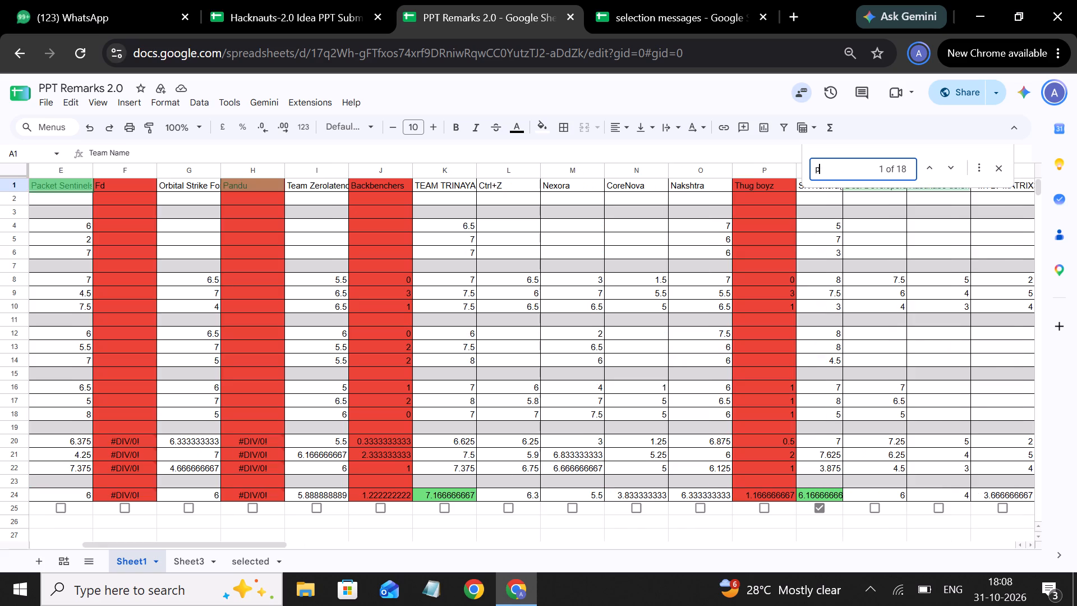
type("agr")
key("i")
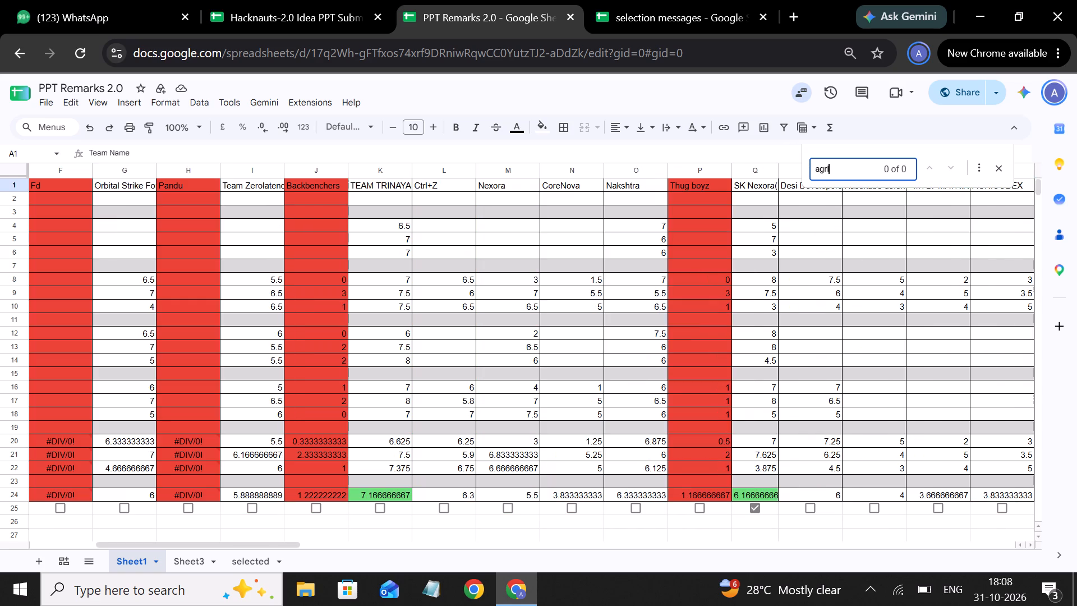
scroll(843, 186, "left", 3)
Open Sheet2 of selection messages and recheck AgriVision's marks in the Other Colleges sheet of Hacknauts-2.0.
left_click(678, 6)
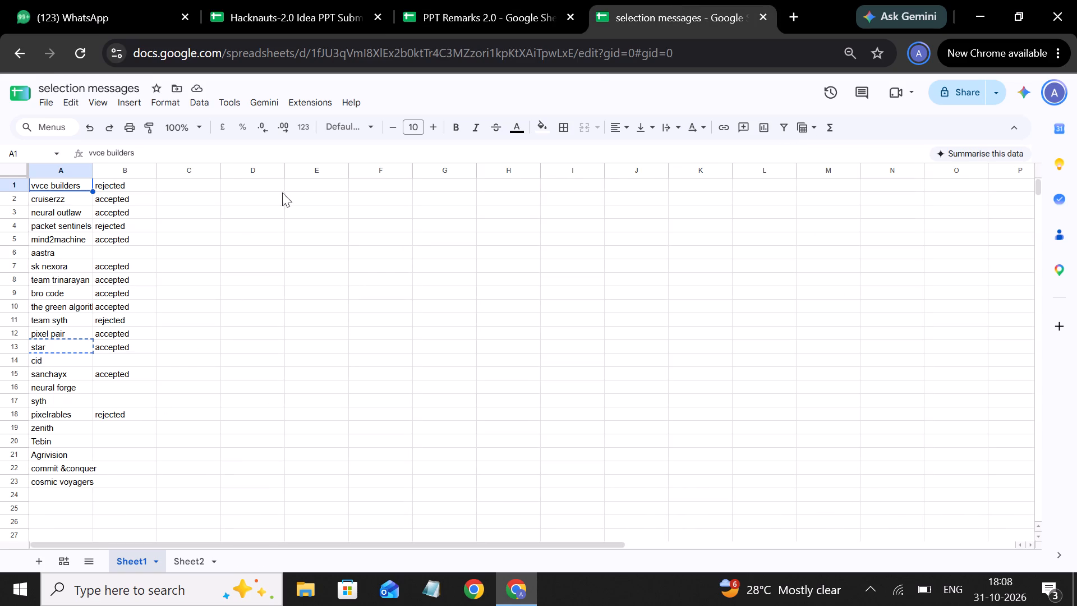
left_click(182, 552)
left_click(443, 0)
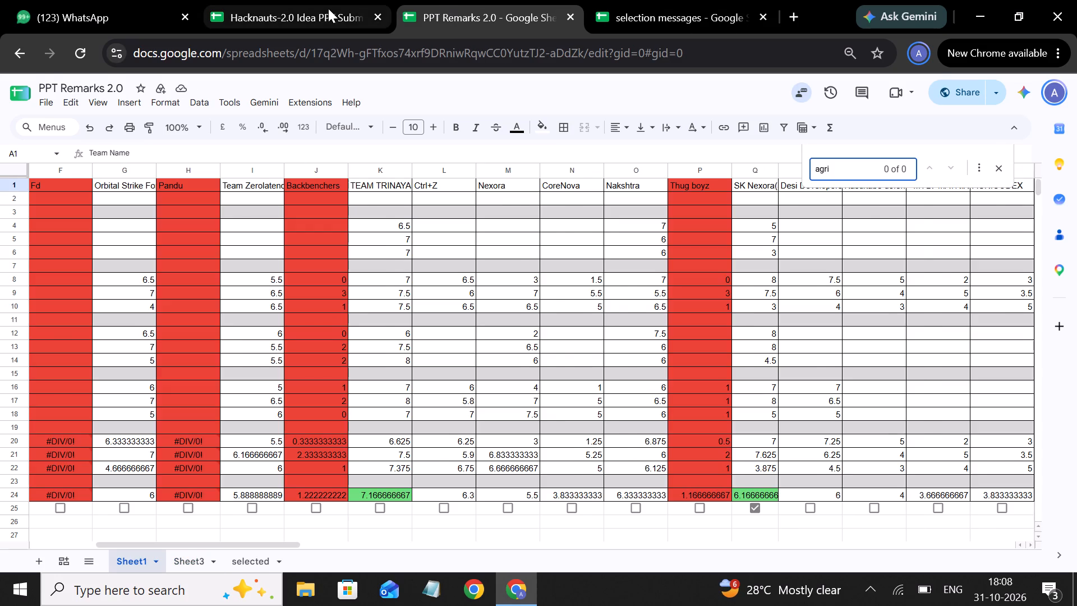
left_click(328, 8)
left_click(464, 15)
left_click(339, 3)
scroll(613, 400, "left", 2)
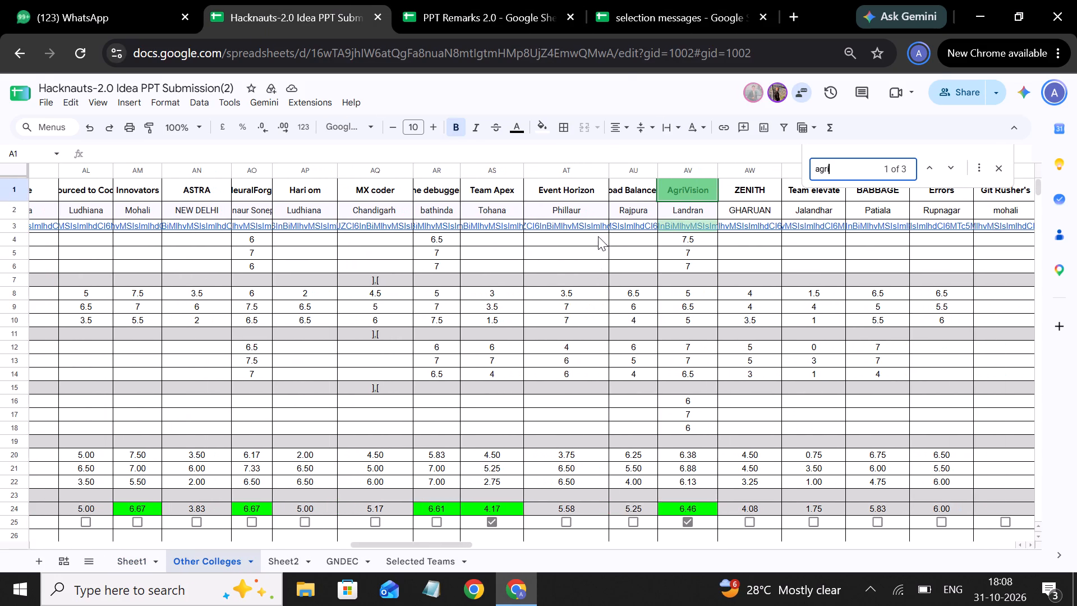
Add "agrivision" below star in the team list on Sheet2 of selection messages.
left_click(640, 14)
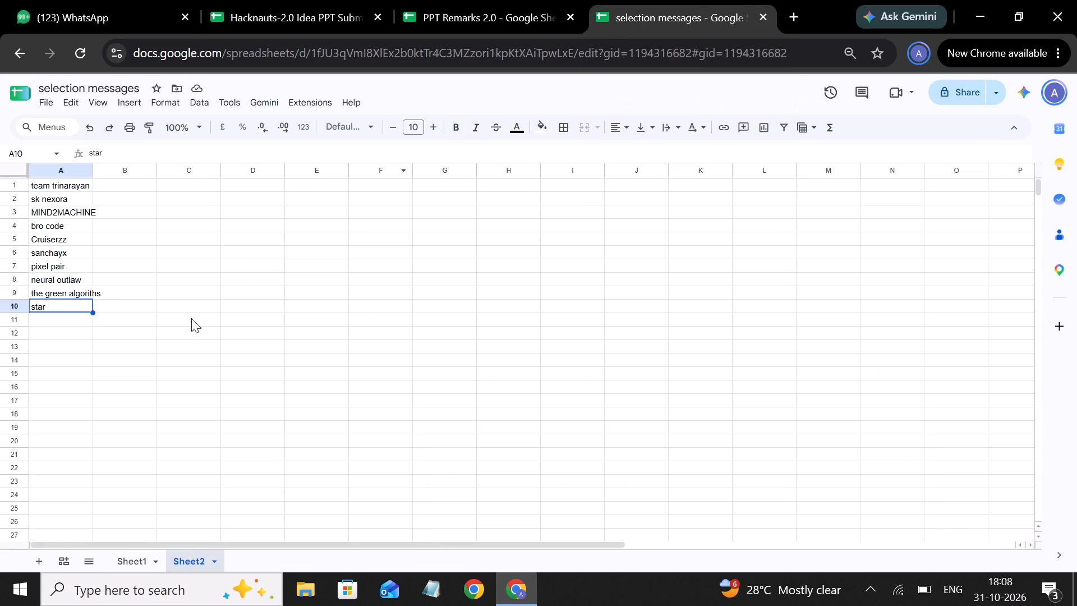
double_click(82, 314)
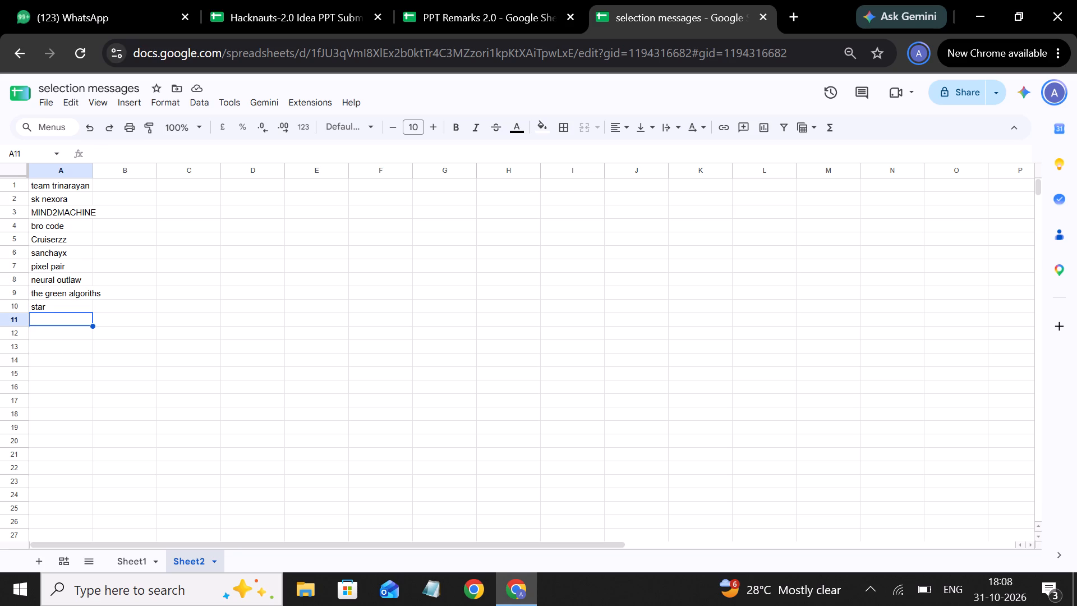
type("agrivisiom")
key("BackSpace")
key("n")
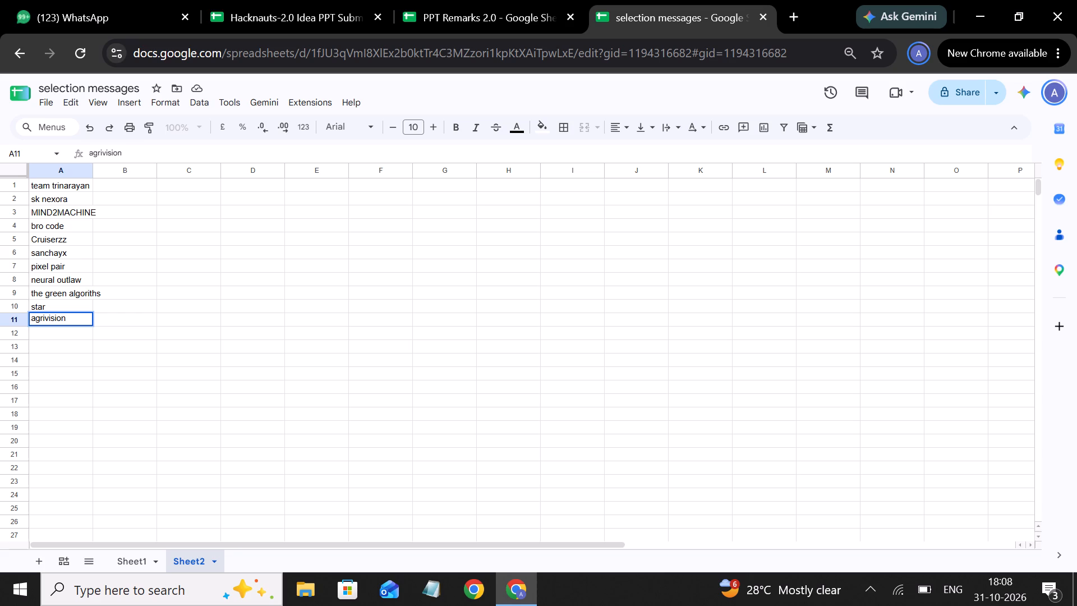
Cross-check AgriVision and its neighbouring teams between the Selected Teams and Other Colleges sheets of Hacknauts-2.0.
left_click(286, 0)
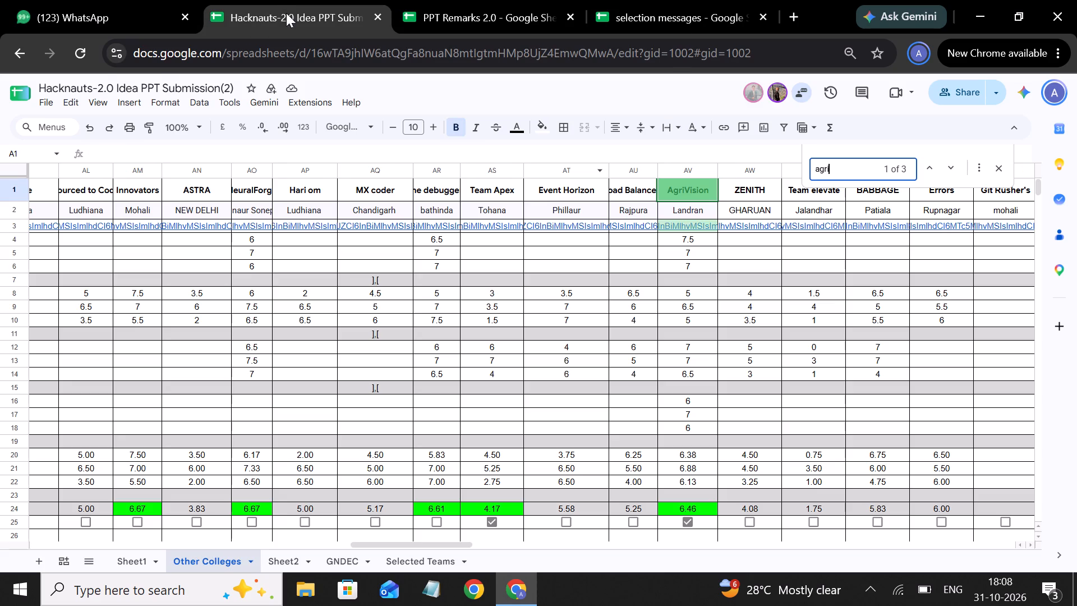
left_click(390, 562)
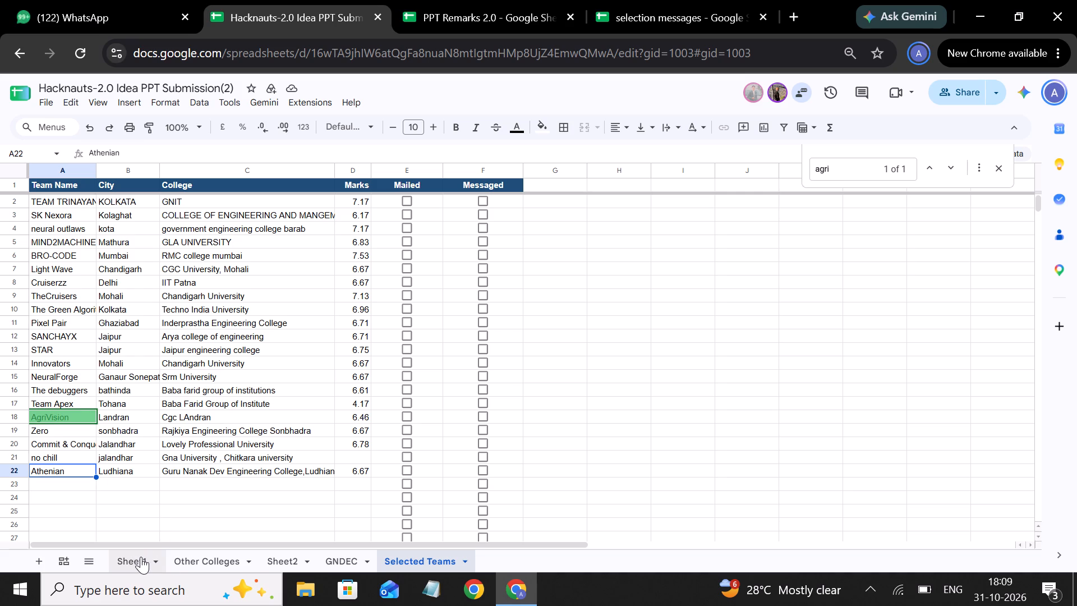
left_click(205, 553)
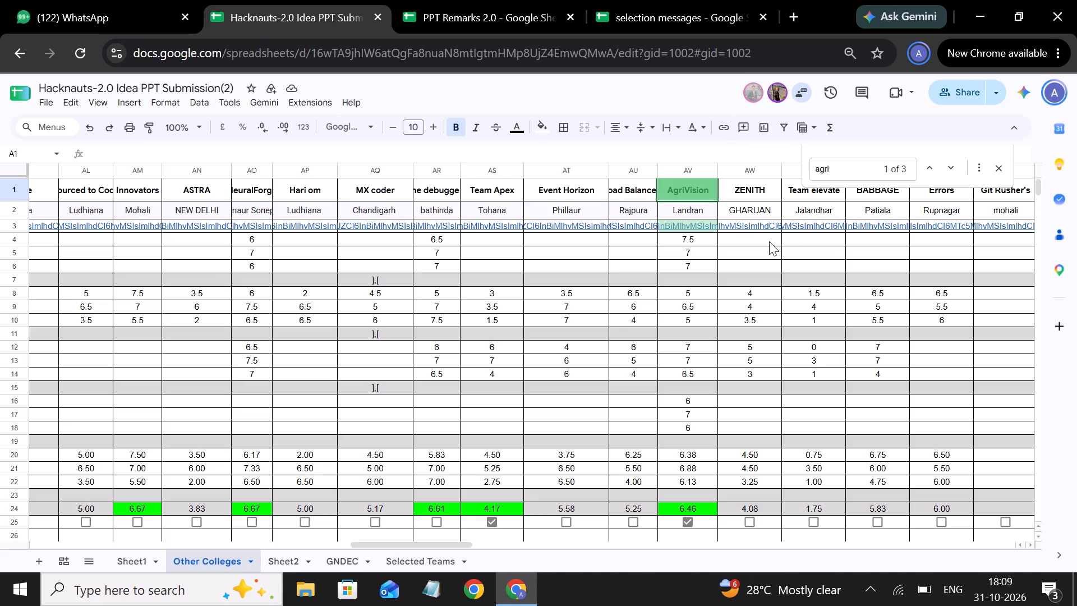
scroll(768, 302, "left", 2)
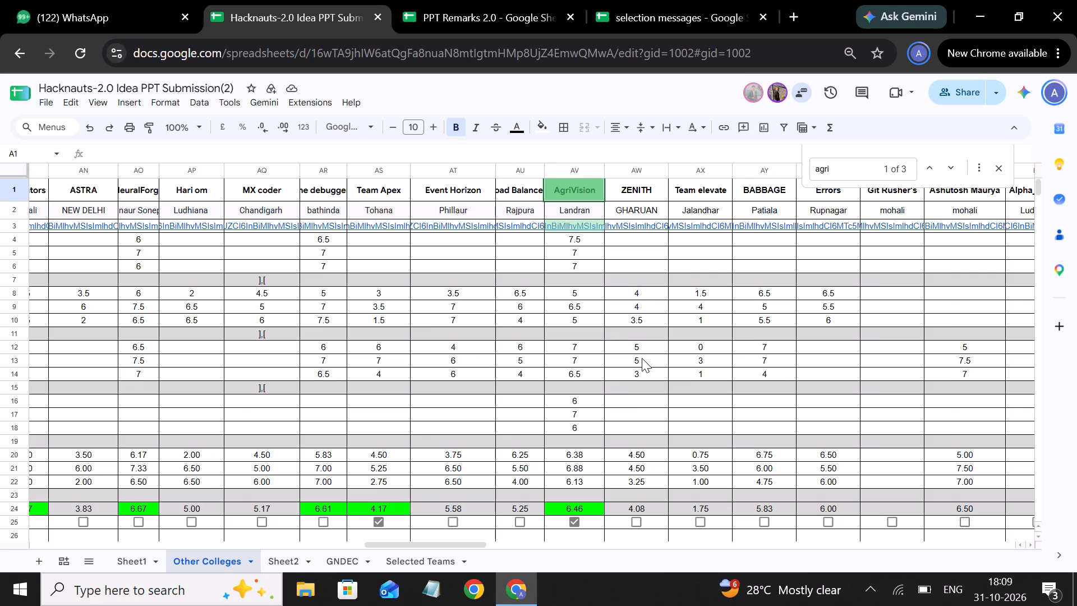
left_click(432, 559)
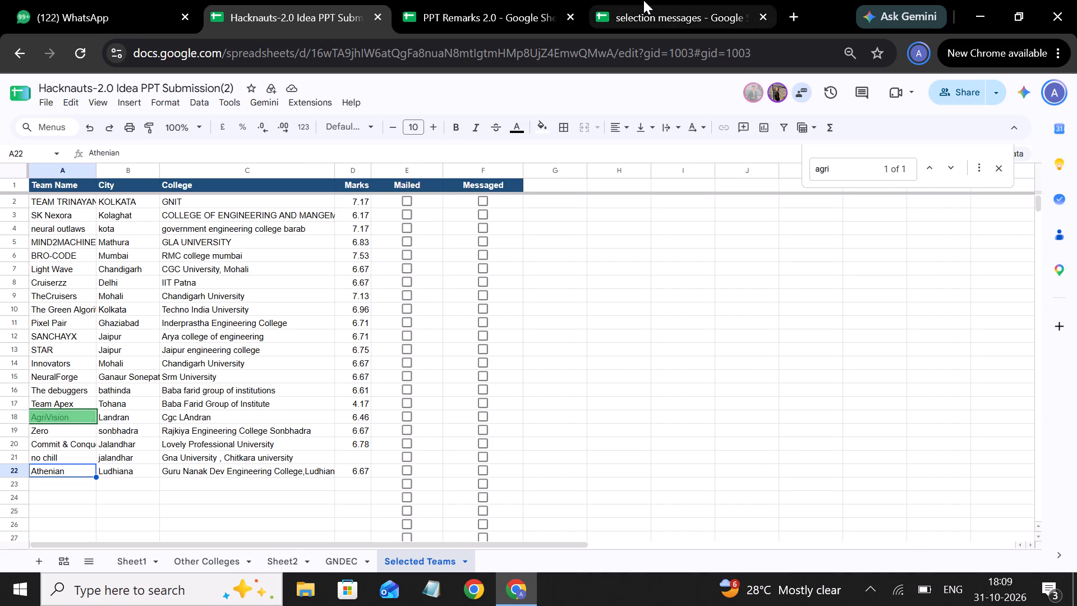
Rename Sheet2 of selection messages as "selected".
left_click(643, 0)
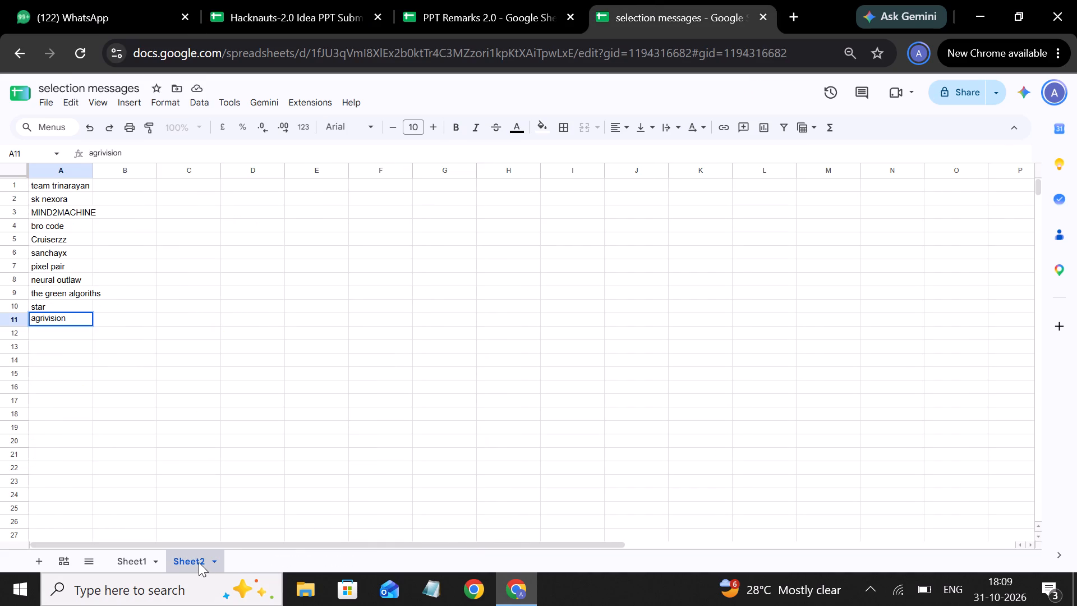
triple_click(199, 562)
key("BackSpace")
key("Right")
key("BackSpace")
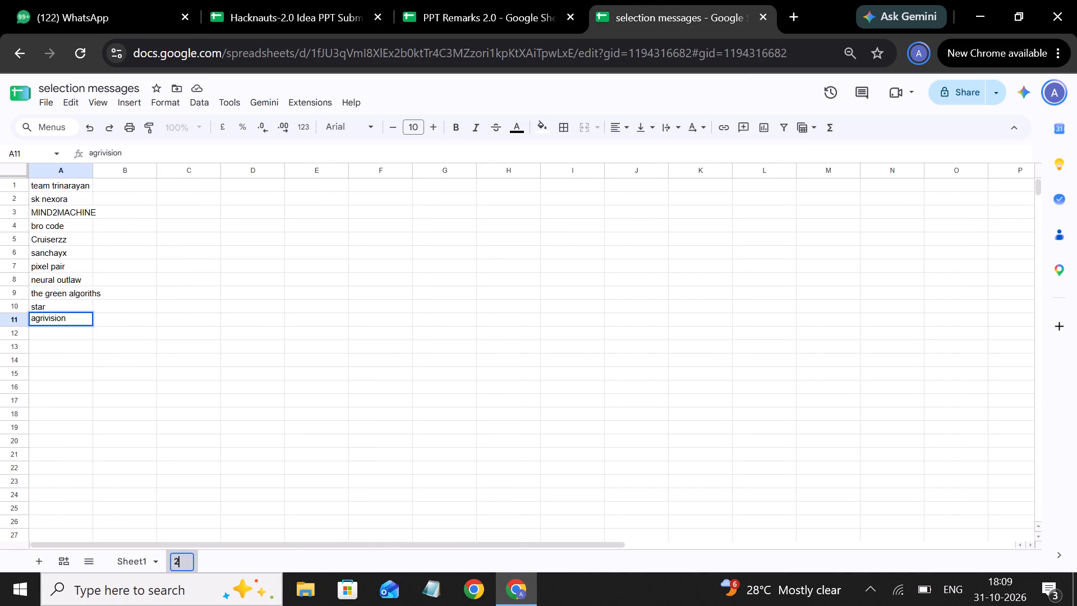
type("seleecte")
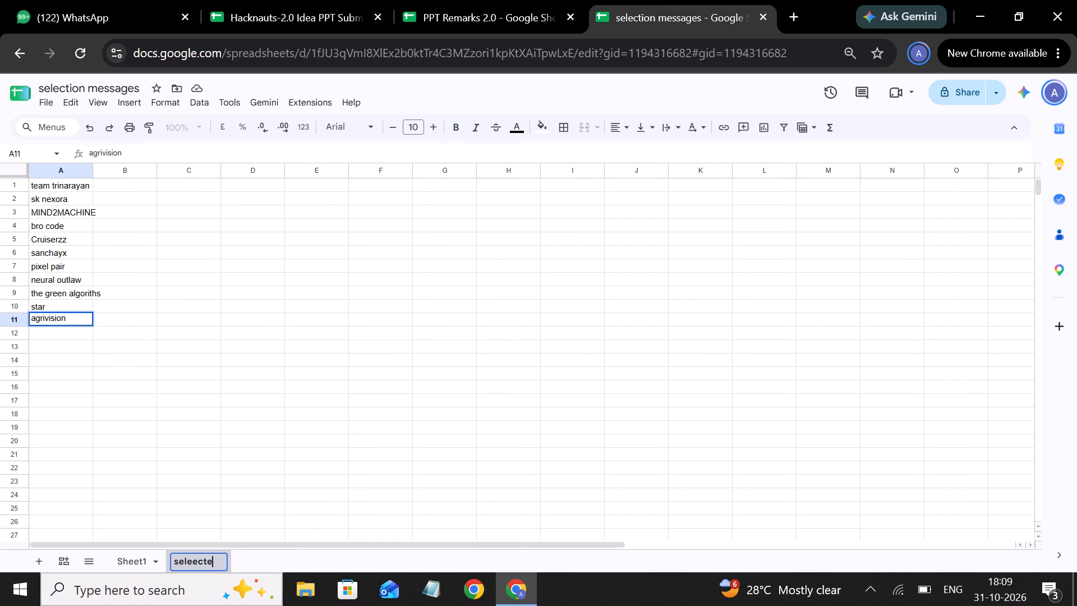
key("BackSpace")
key("BackSpace")
key("BackSpace")
key("BackSpace")
type("cted")
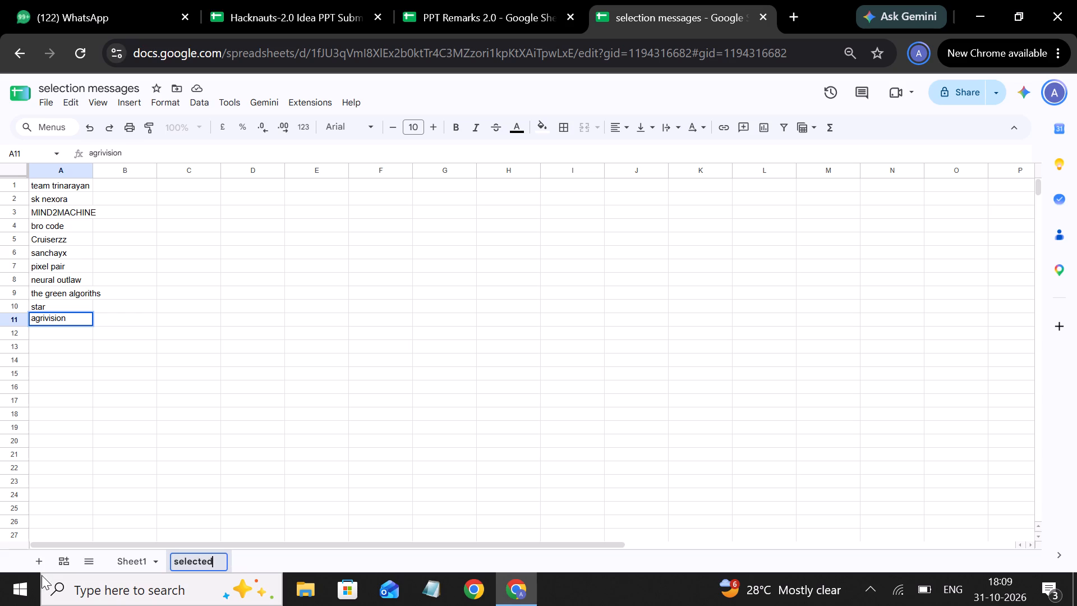
Add a new sheet to selection messages and name it "rejected".
left_click(39, 569)
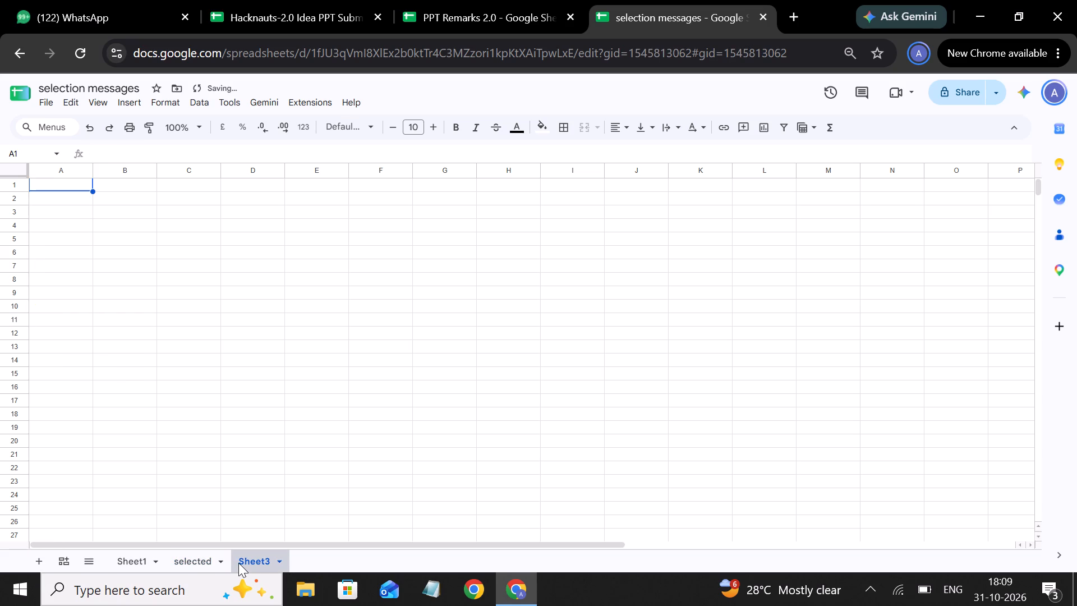
triple_click(238, 563)
key("Right")
key("Right")
key("Right")
key("Right")
key("Right")
key("Right")
key("Right")
key("Right")
key("Right")
key("Right")
key("Right")
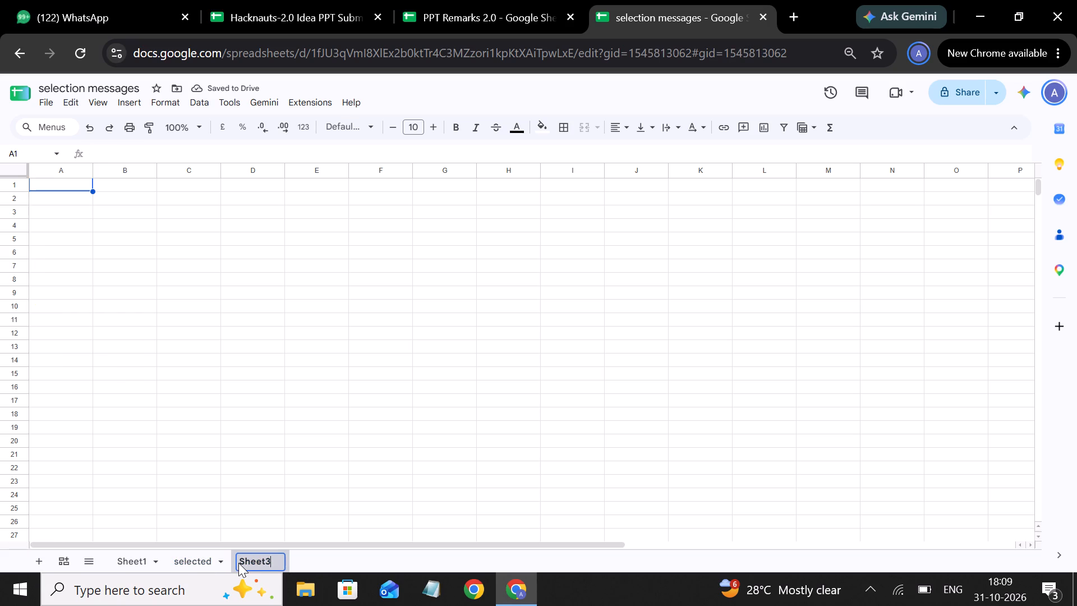
key("BackSpace")
key("BackSpace")
key("BackSpace")
key("BackSpace")
key("BackSpace")
key("BackSpace")
type("reh")
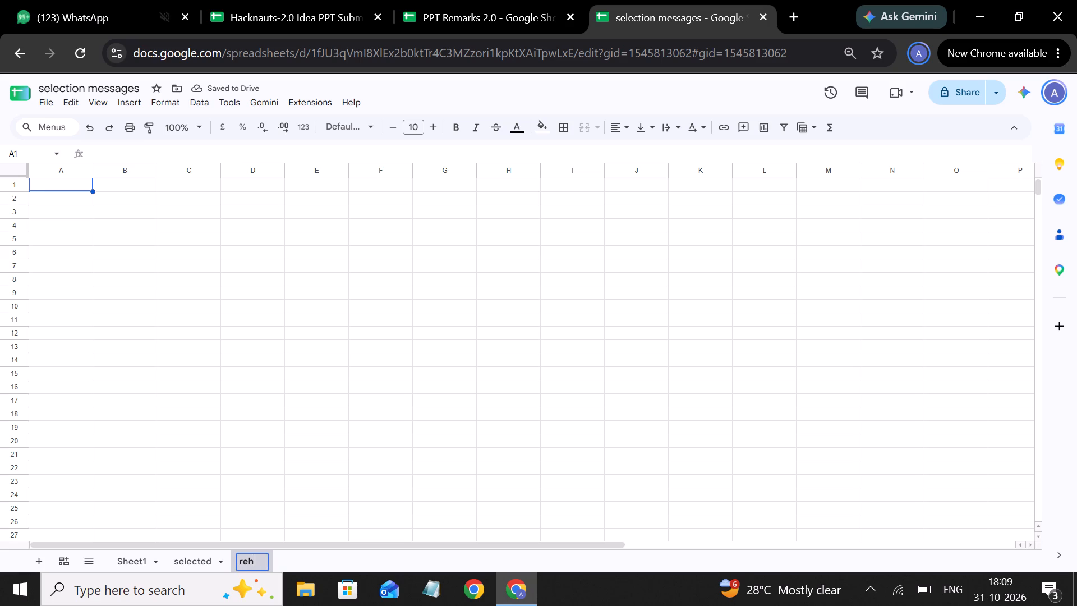
key("BackSpace")
type("jected")
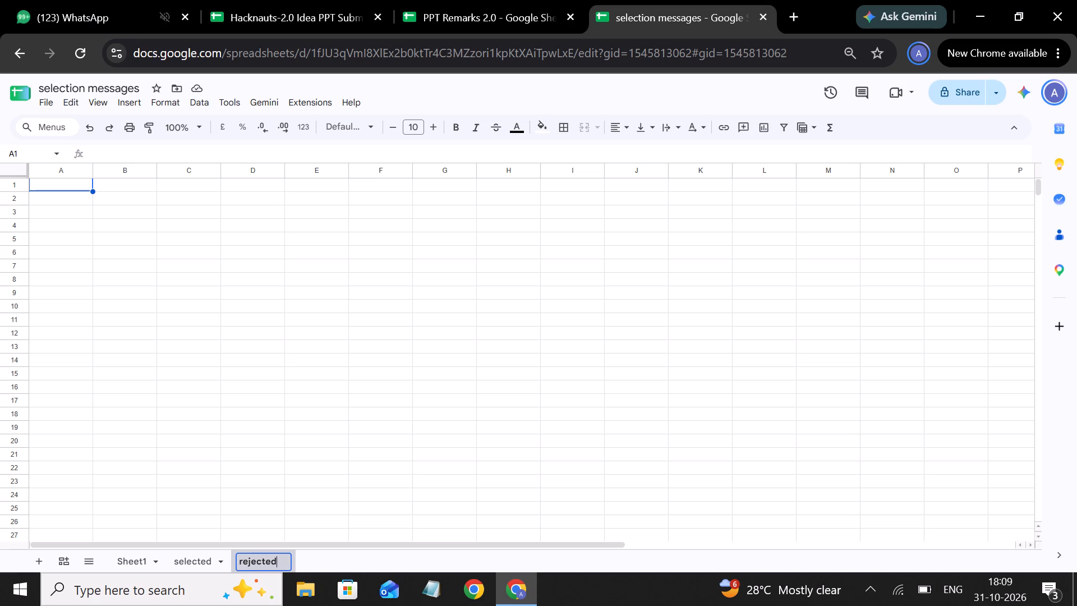
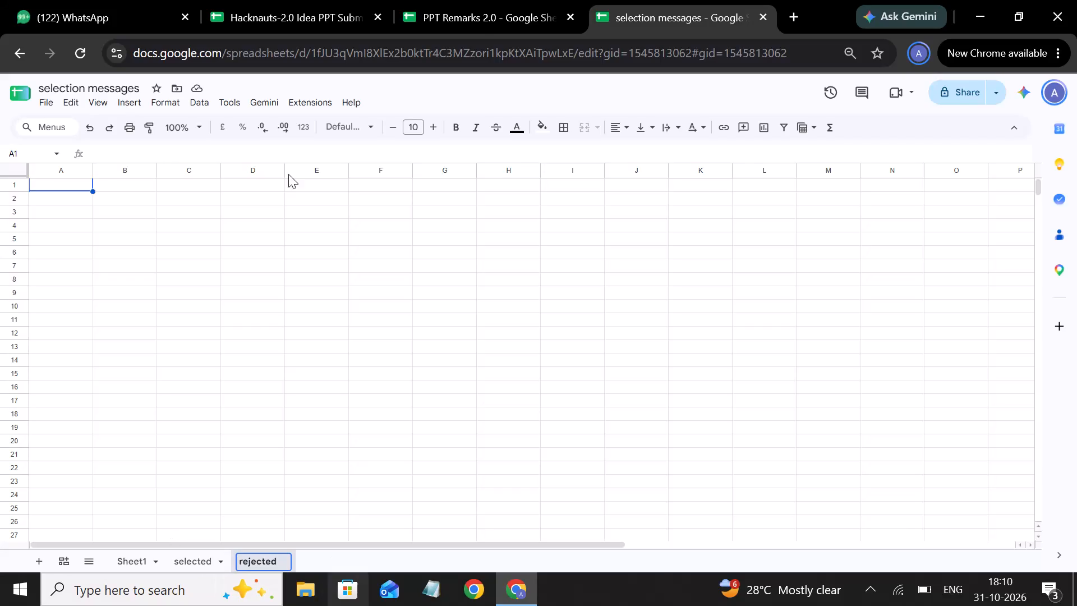
Look over the team list on the Selected Teams sheet of Hacknauts-2.0 and return to selection messages.
left_click(479, 21)
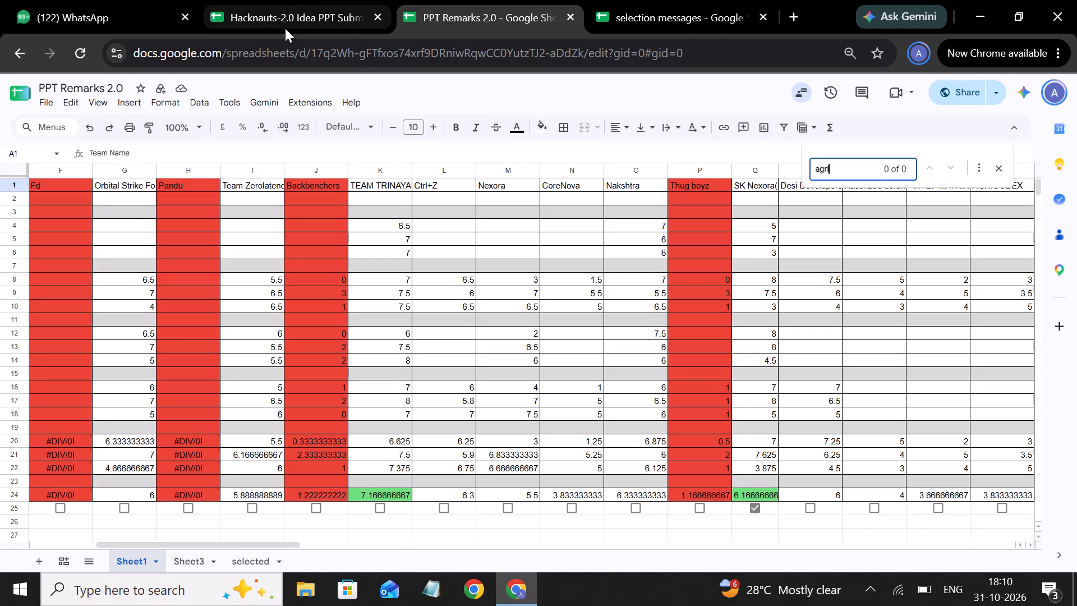
left_click(292, 15)
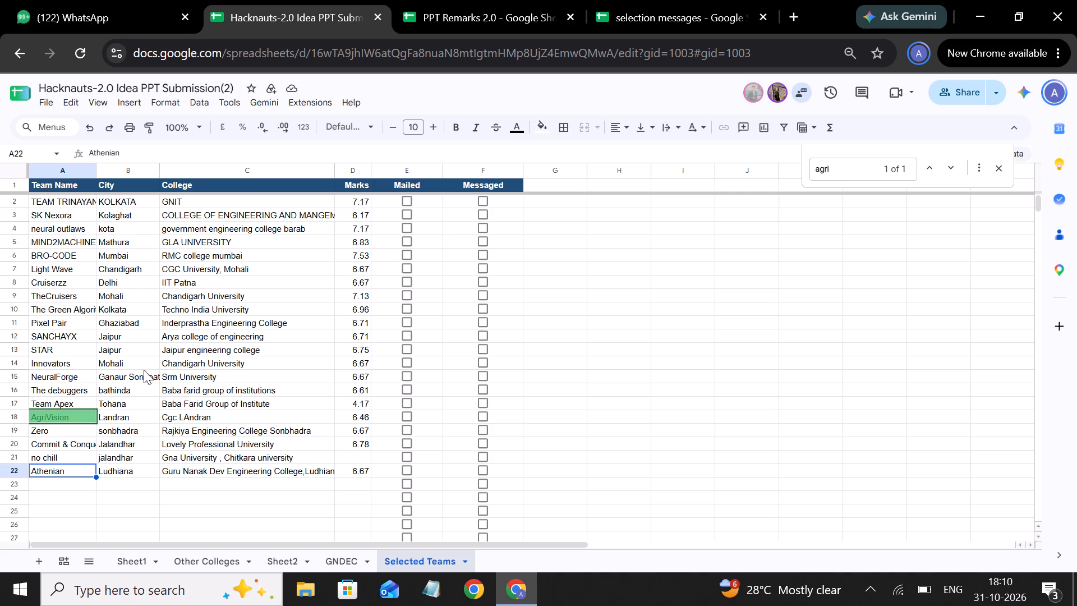
left_click(623, 1)
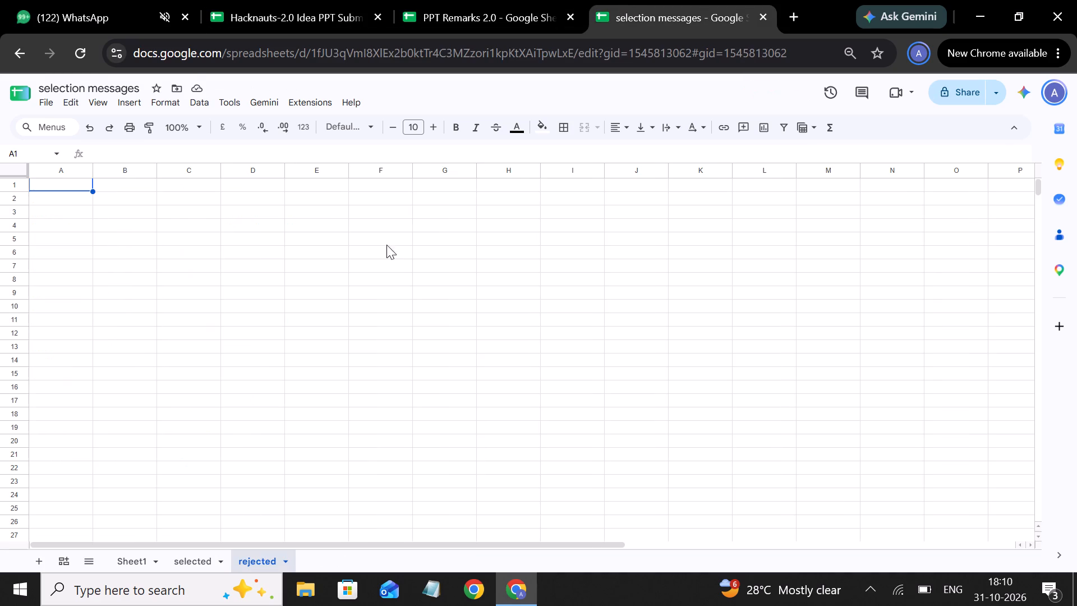
On the selected sheet of selection messages, fill the MIND2MACHINE, pixel pair and agrivision cells with bright green.
left_click(196, 556)
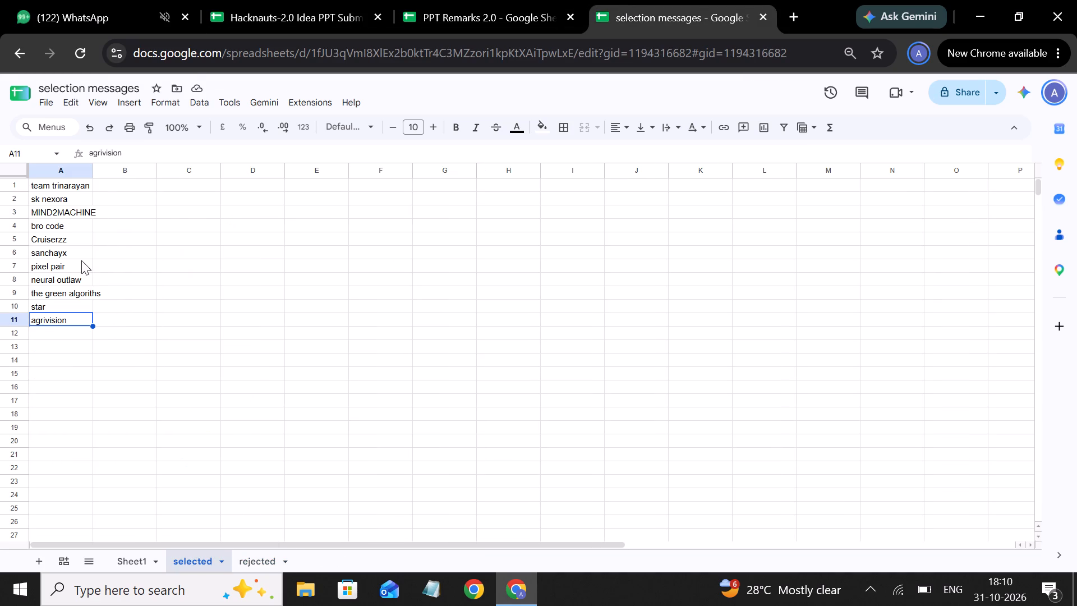
left_click(79, 268)
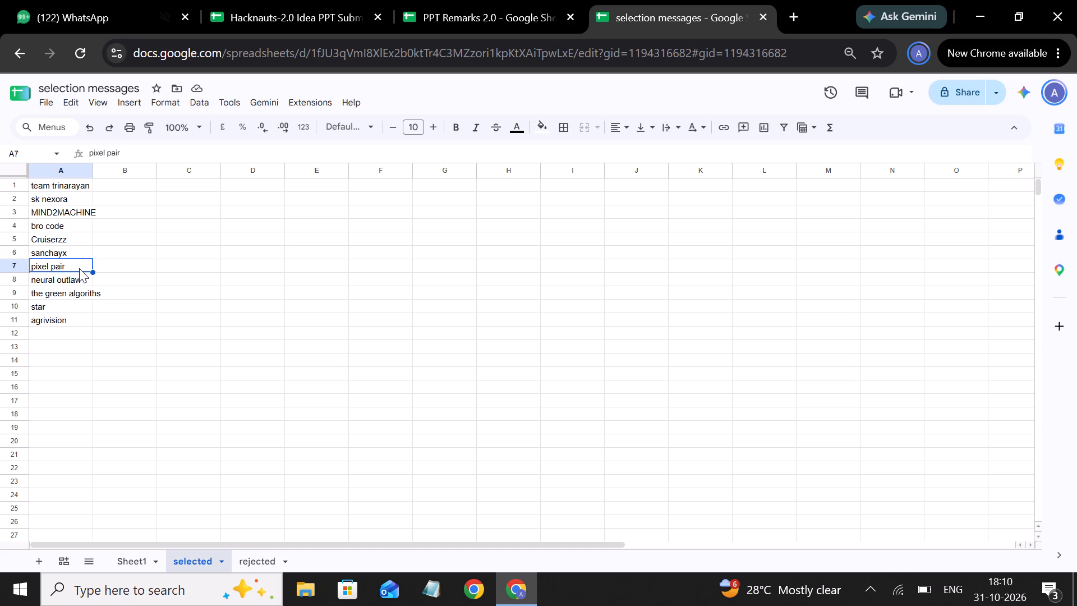
left_click(68, 212)
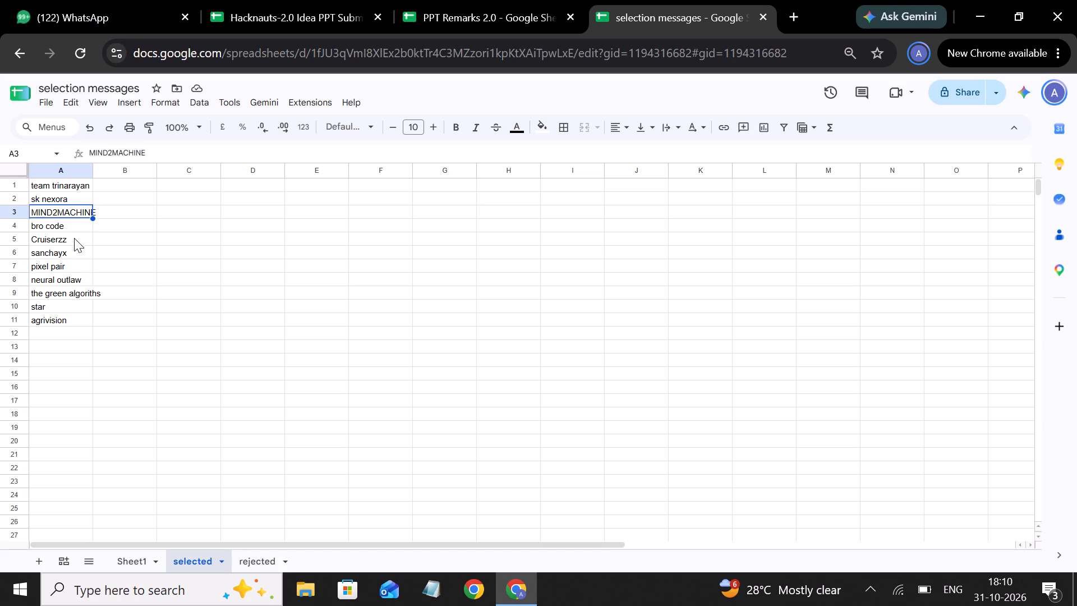
left_click(67, 267)
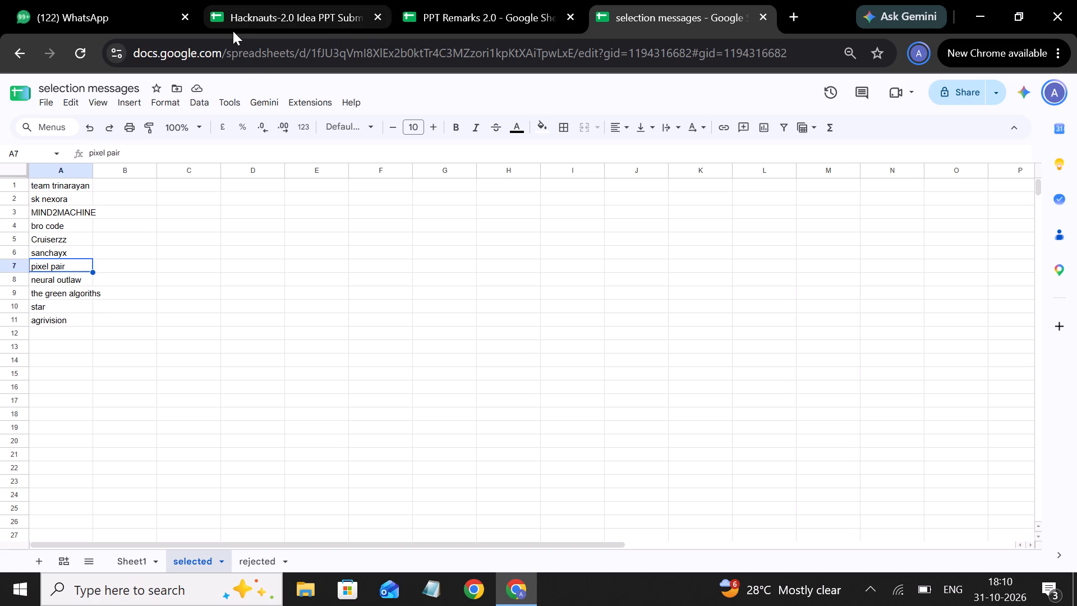
left_click(77, 212)
right_click(77, 212)
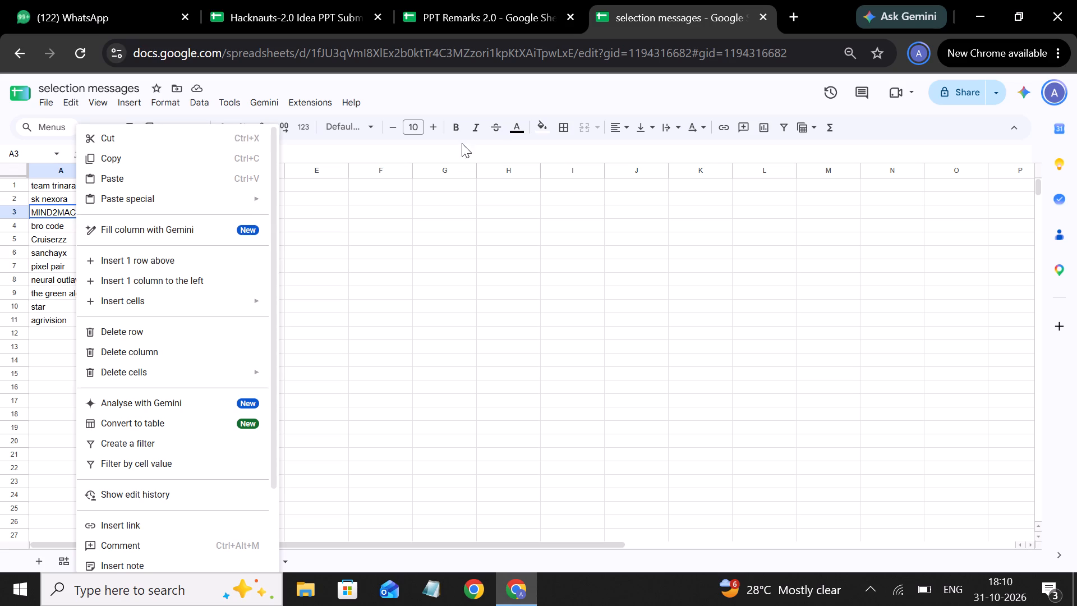
left_click(545, 131)
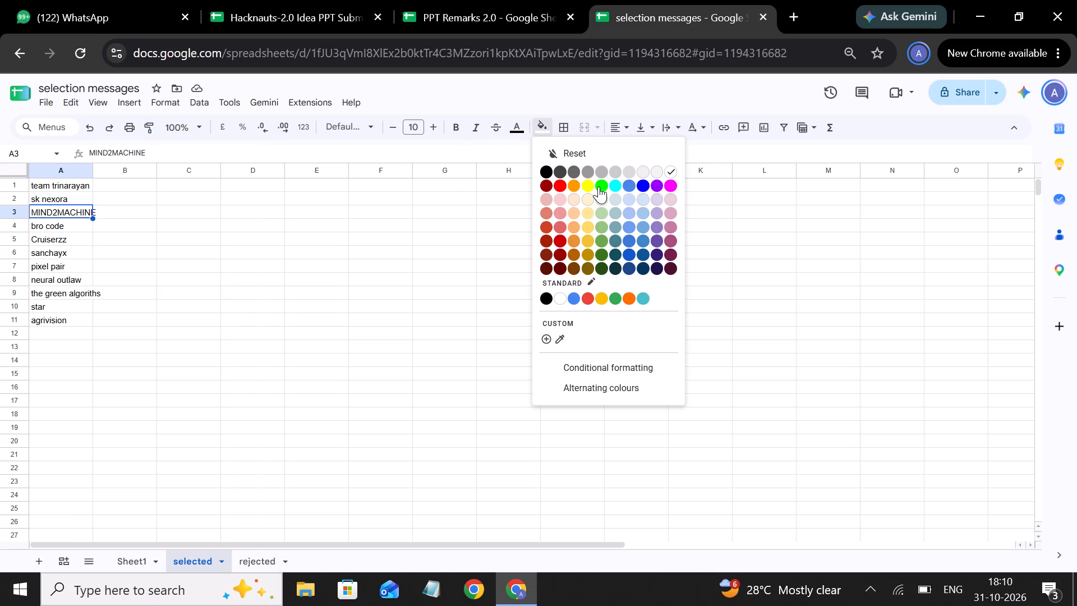
left_click(599, 186)
left_click(73, 263)
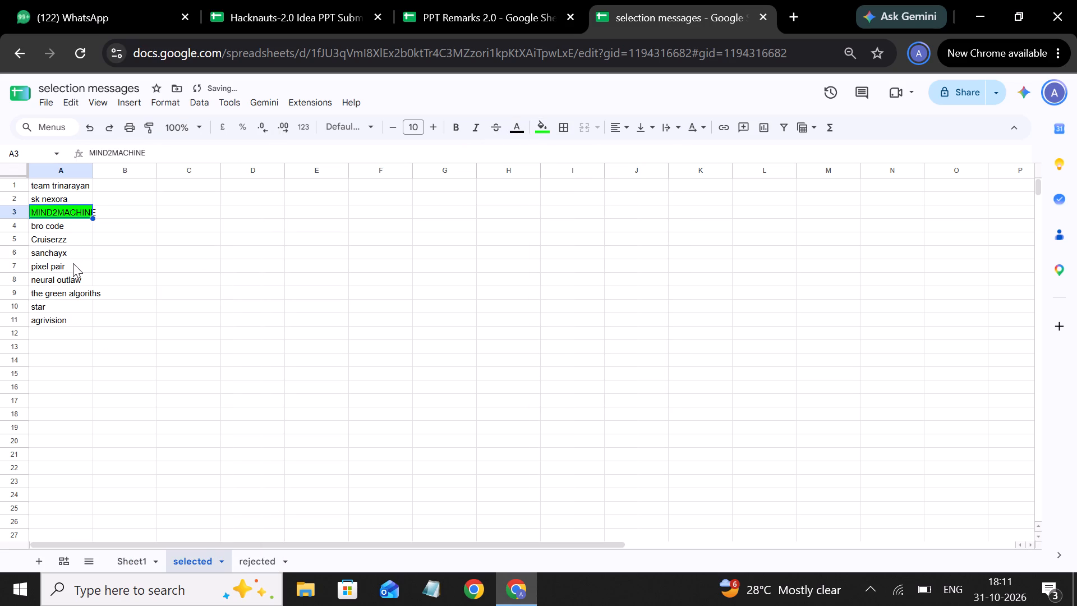
left_click(549, 122)
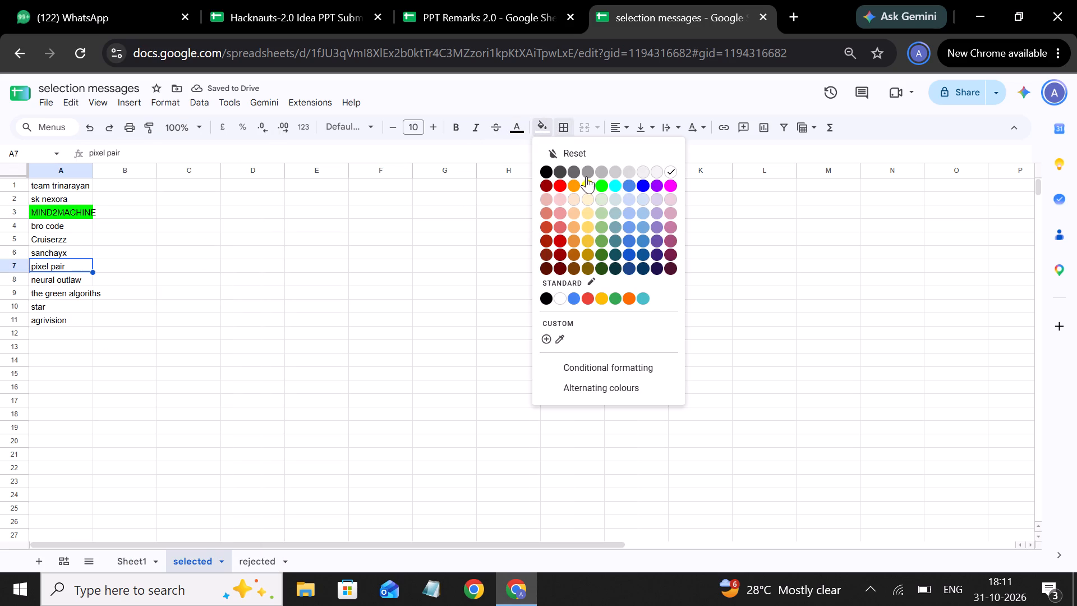
left_click(604, 185)
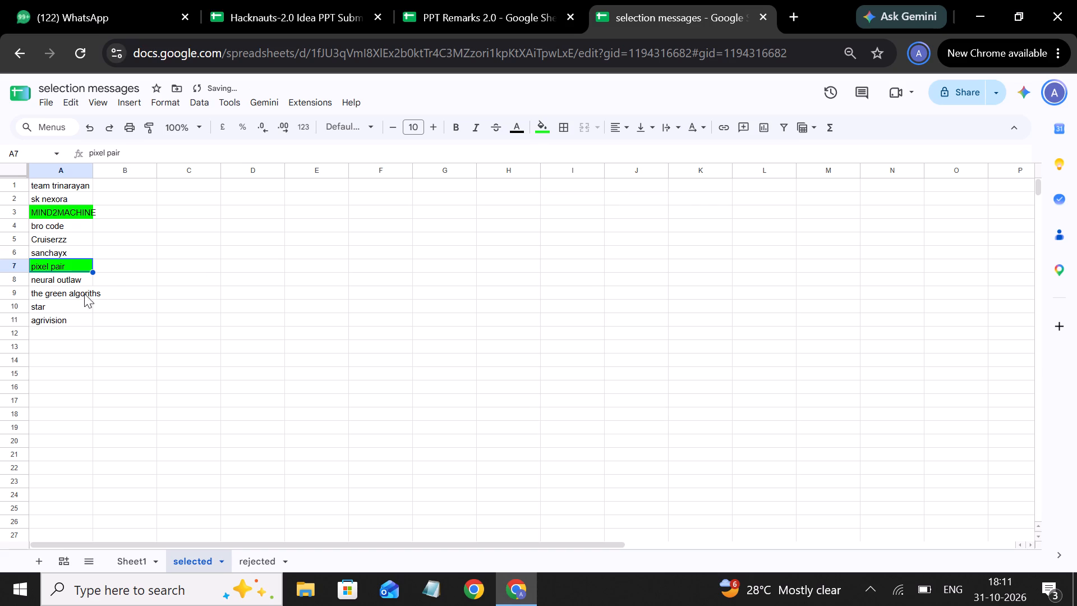
left_click(79, 315)
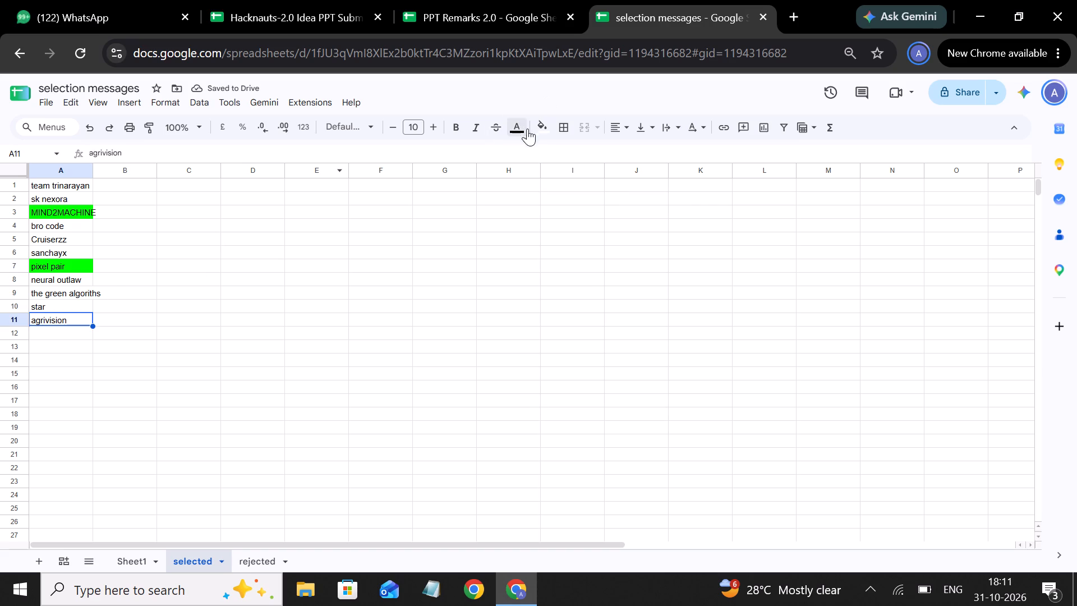
left_click(538, 128)
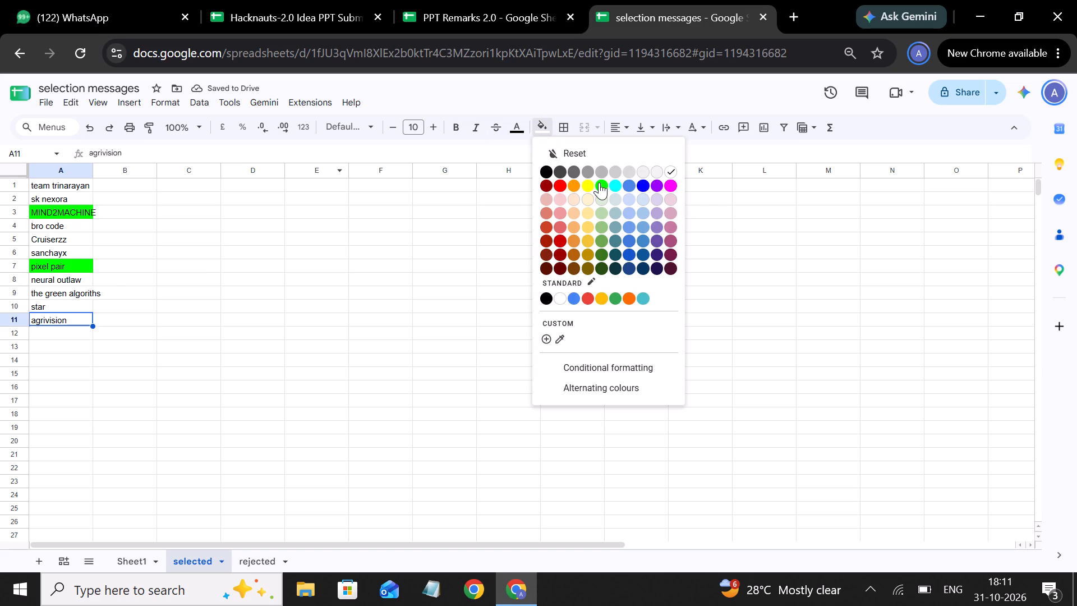
left_click(599, 182)
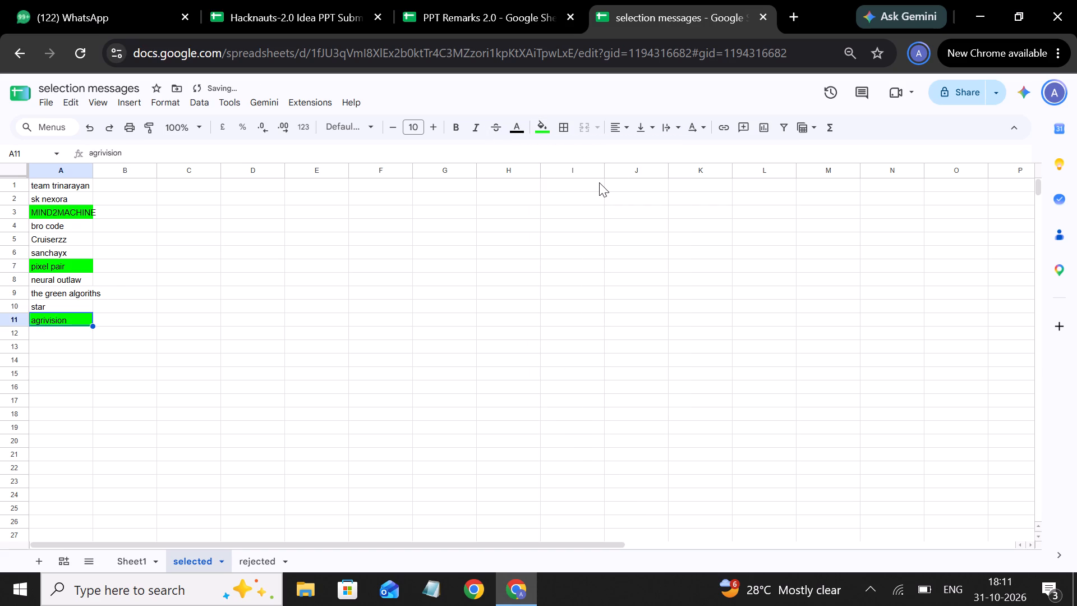
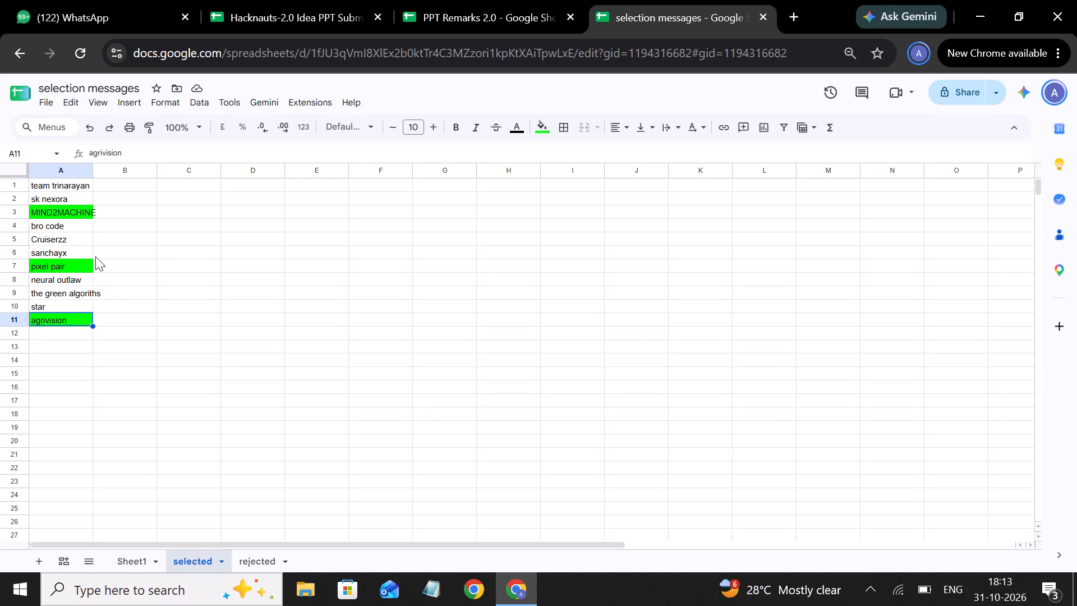
Copy the NeuralForge team name from the Selected Teams sheet of Hacknauts-2.0.
left_click(69, 282)
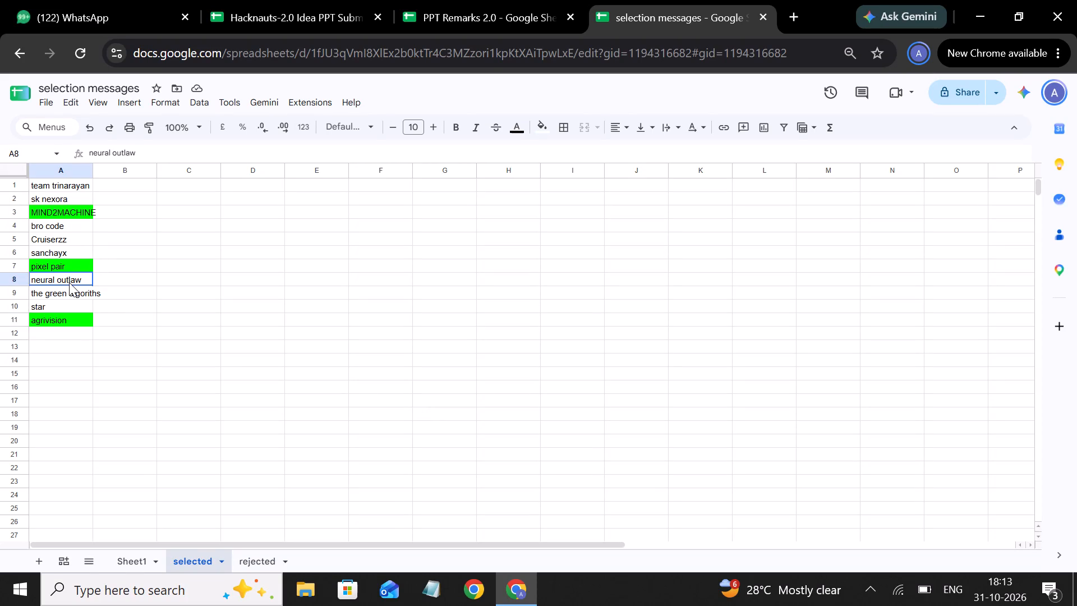
left_click(467, 9)
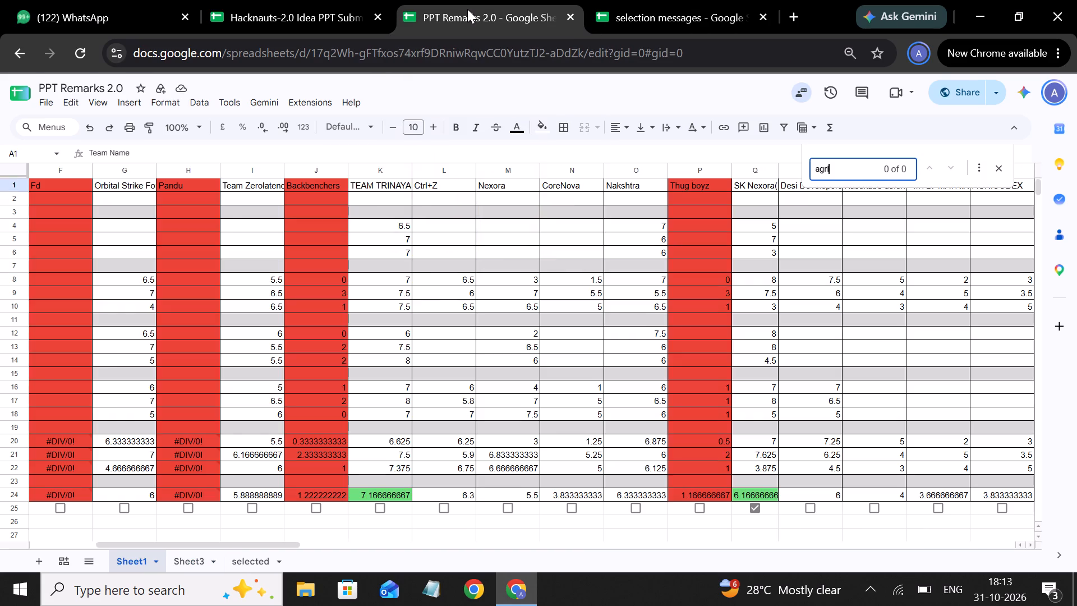
left_click(275, 7)
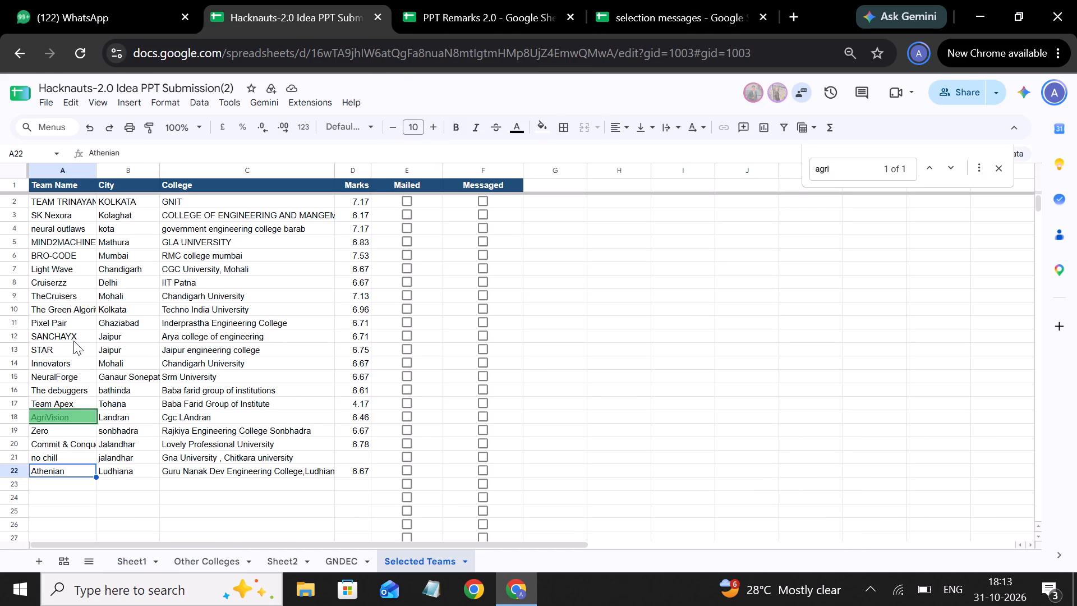
left_click(77, 377)
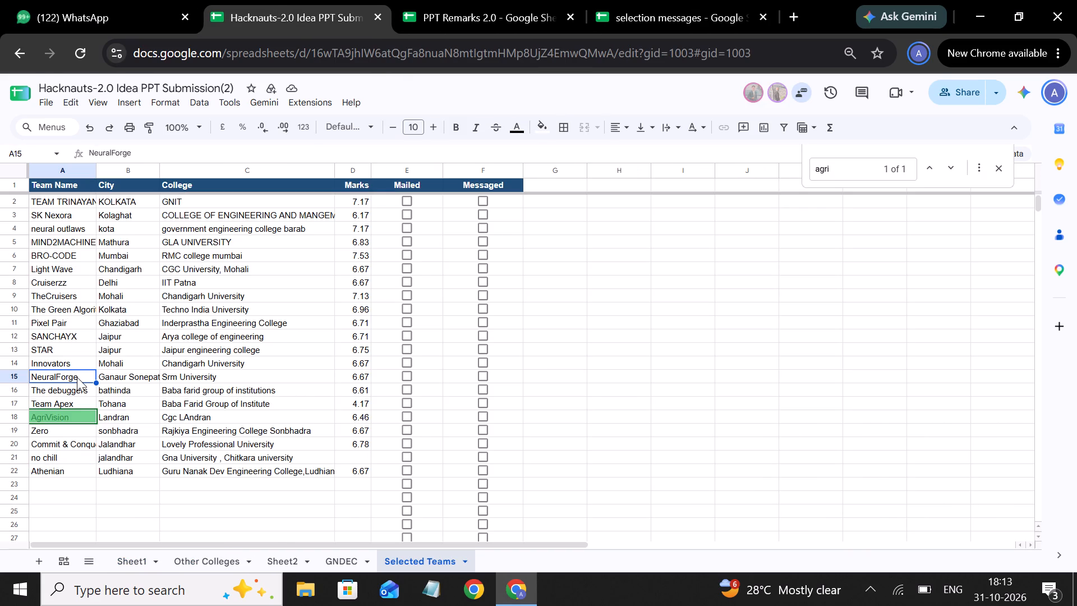
key("ctrl+c")
On Sheet1 of selection messages, enter accepted as the status beside neural forge.
left_click(669, 0)
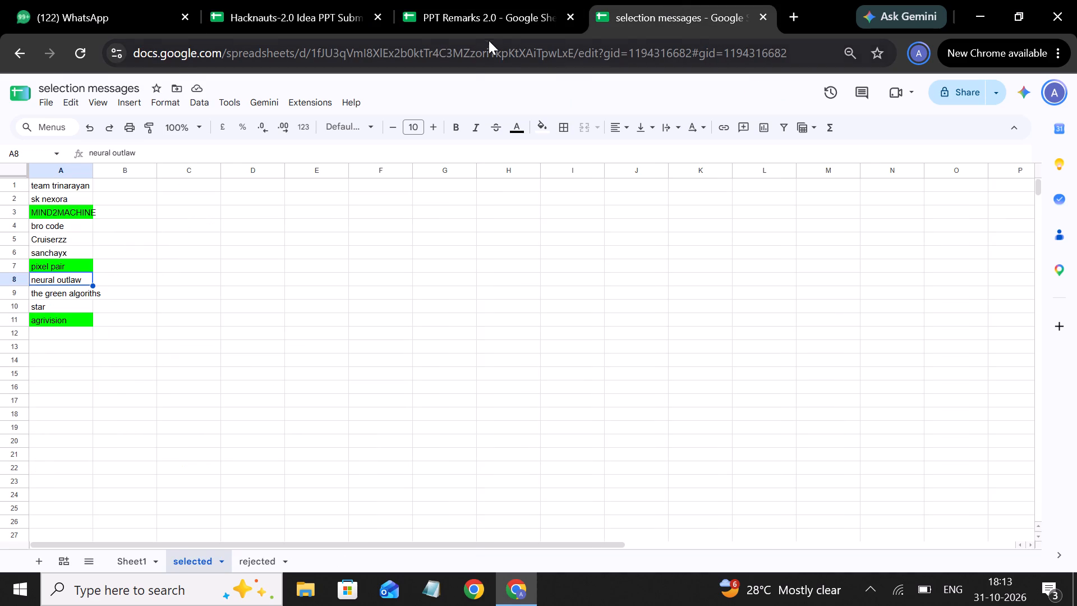
left_click(513, 0)
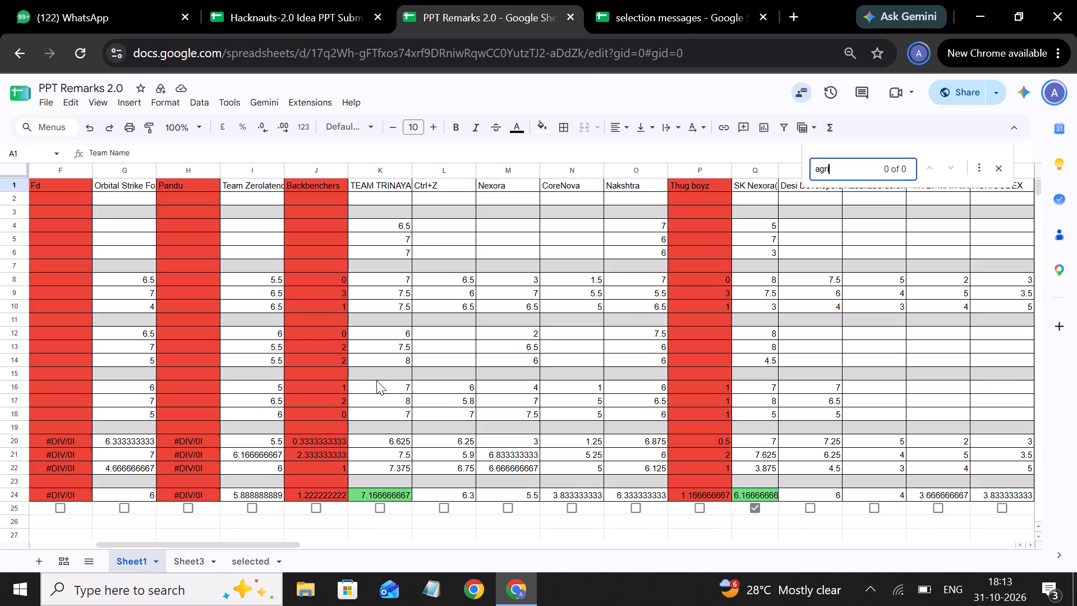
left_click(633, 0)
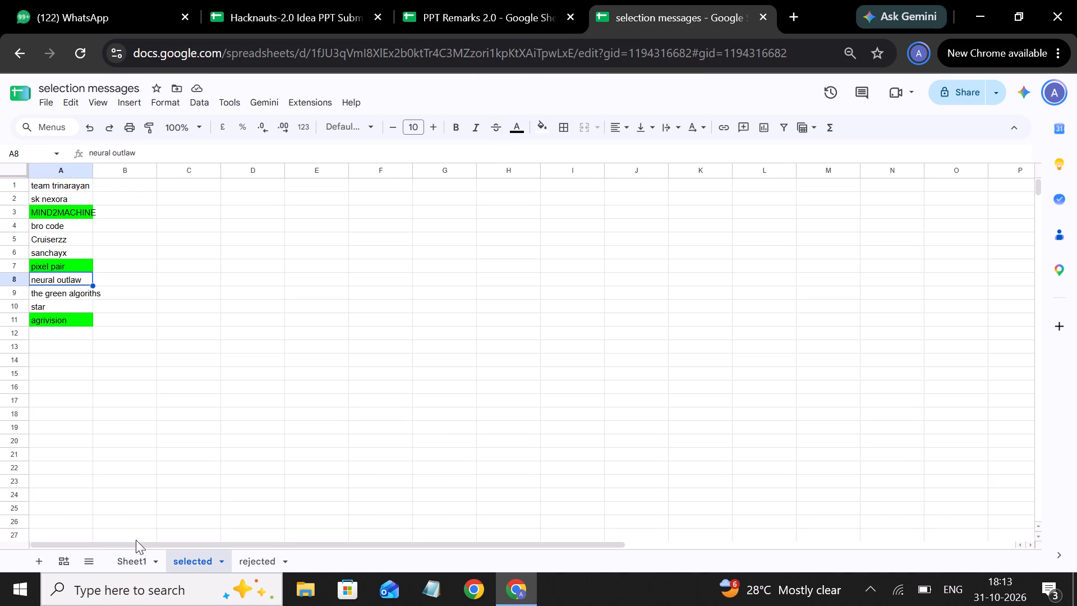
left_click(131, 564)
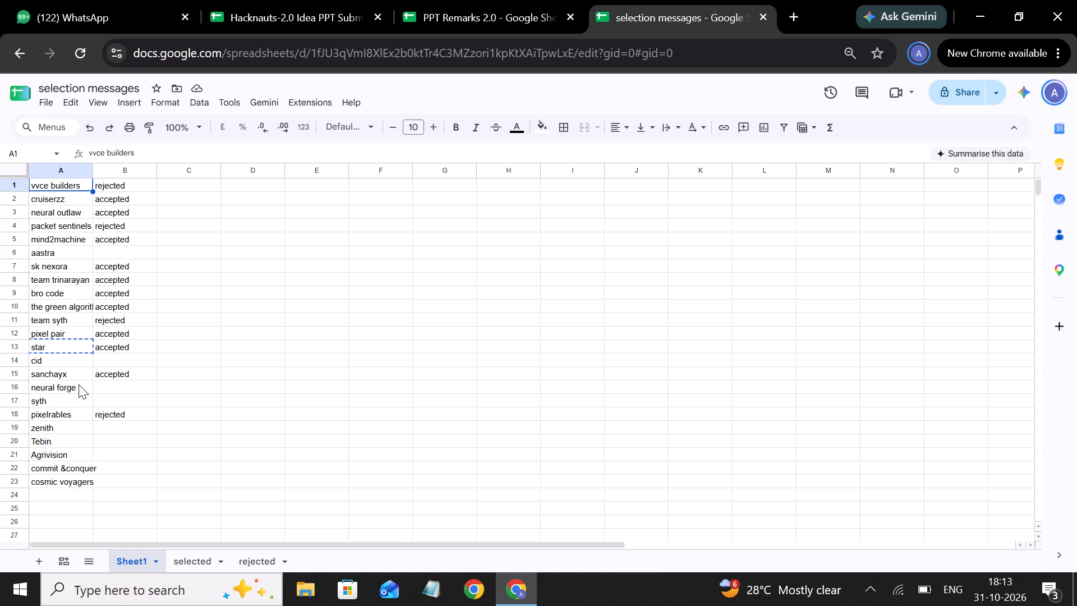
left_click(79, 384)
triple_click(130, 384)
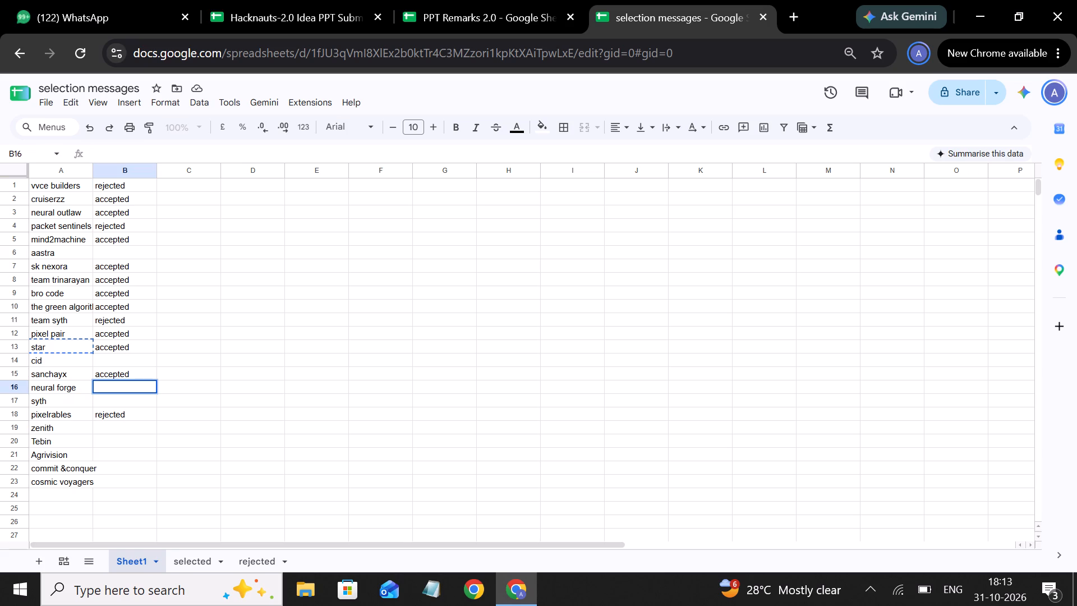
type("acc")
key("Tab")
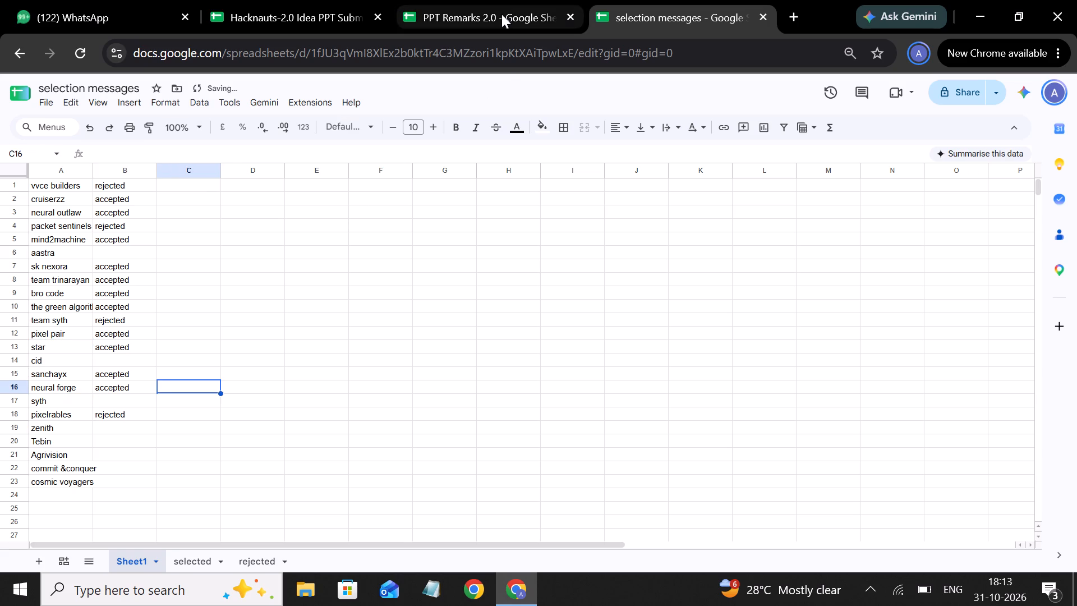
On the selected sheet, paste the copied NeuralForge name into A12 below agrivision and fill the cell with bright green.
left_click(191, 553)
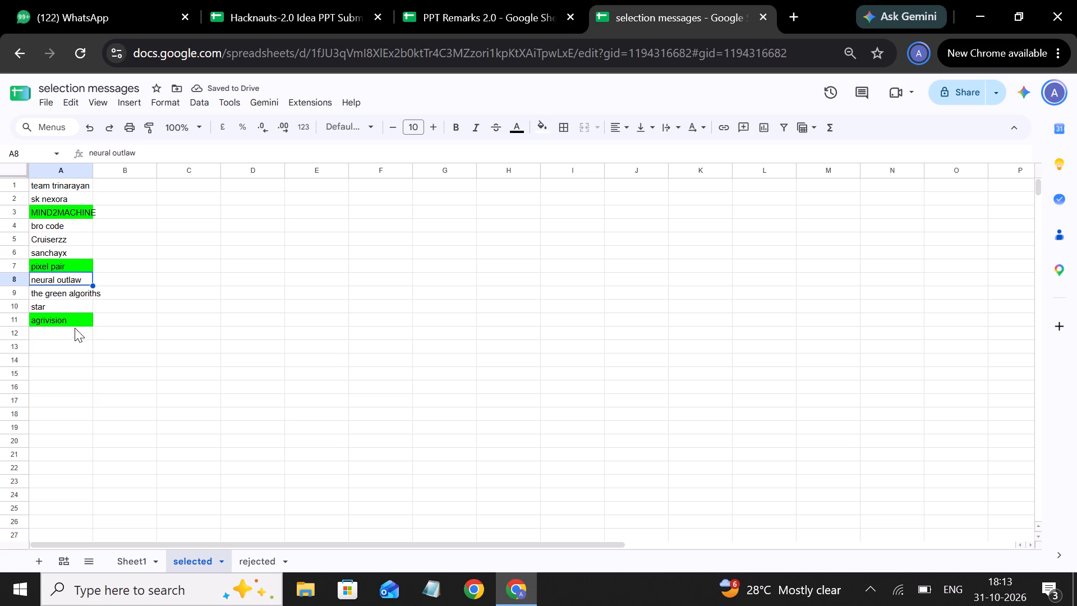
left_click(75, 330)
key("ctrl+v")
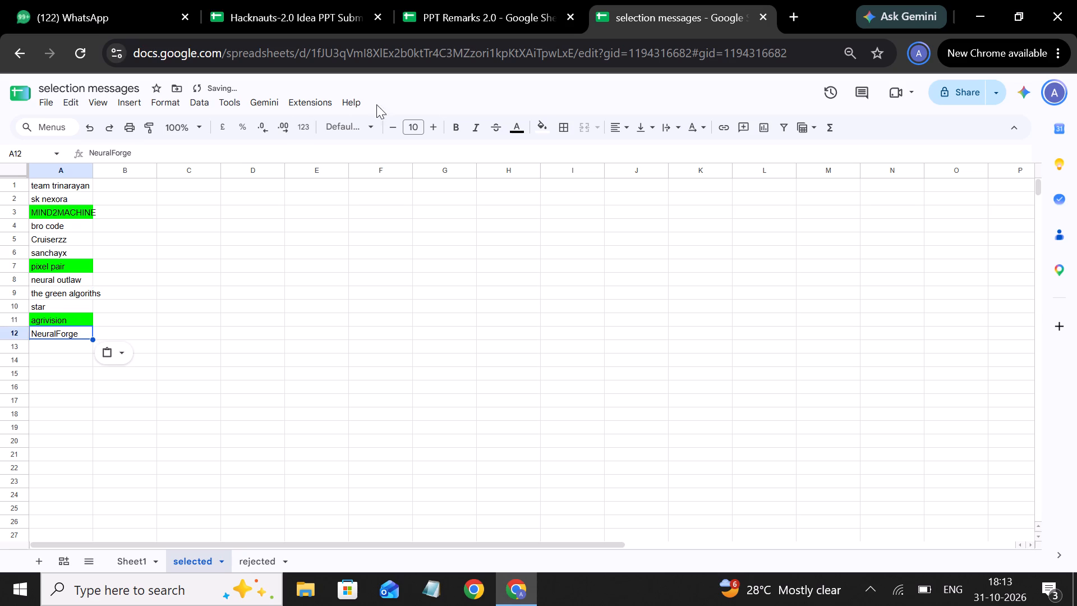
left_click(535, 128)
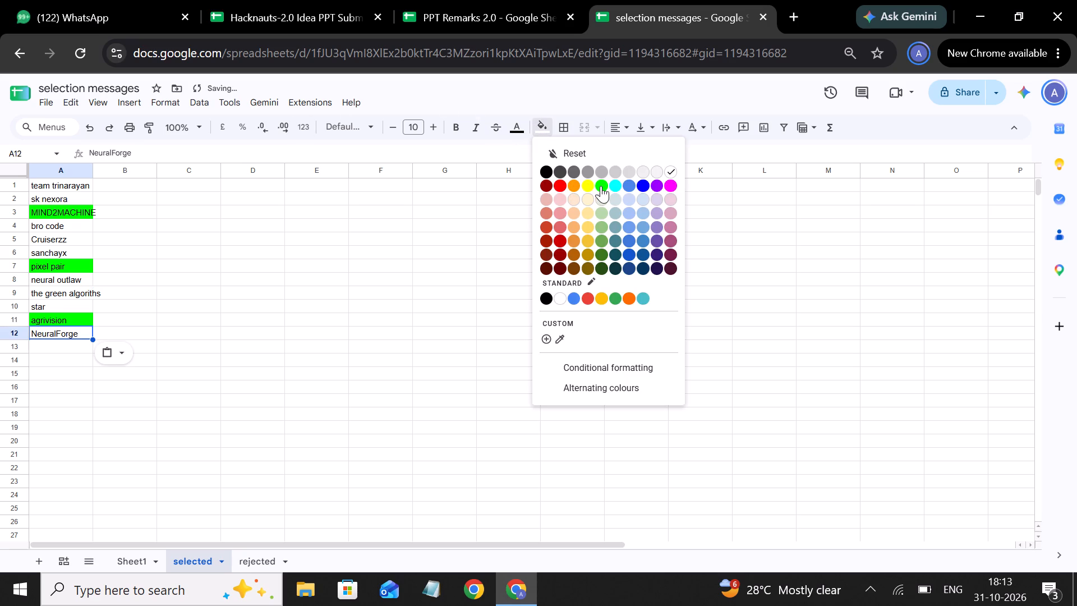
left_click(601, 186)
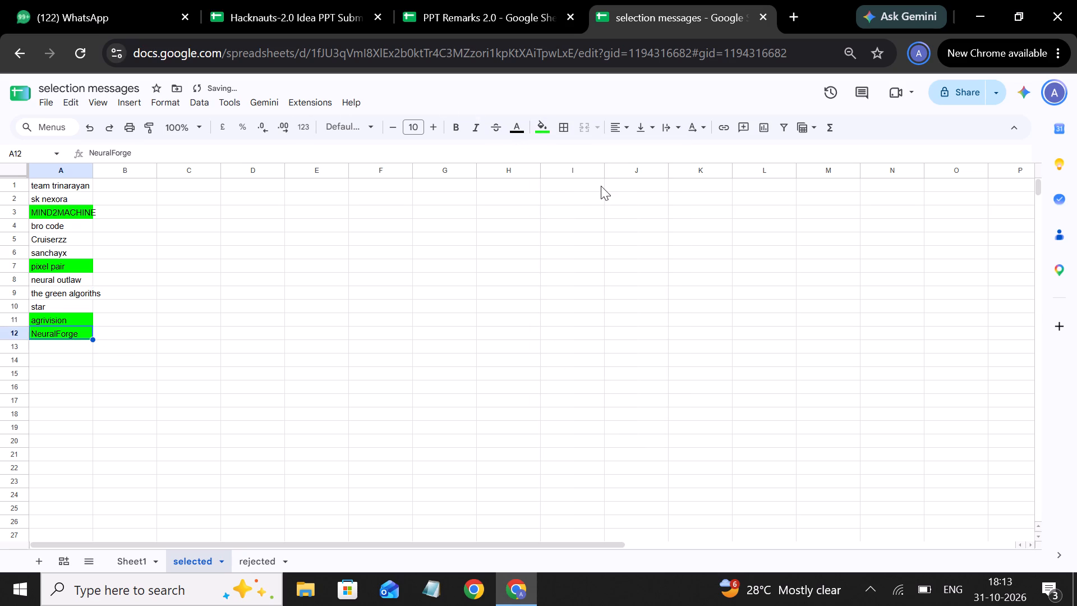
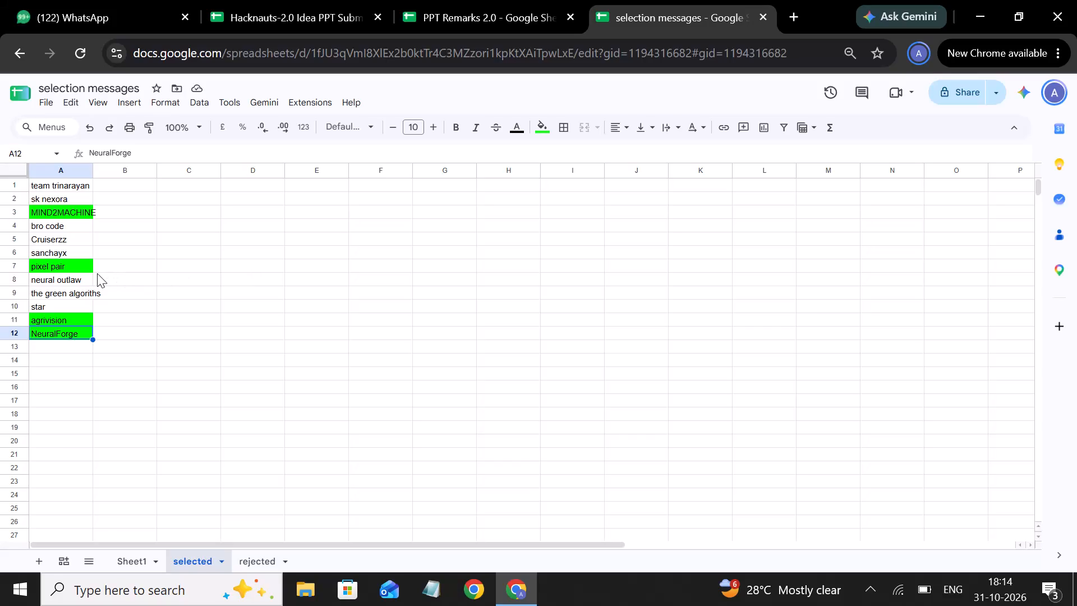
Fill the neural outlaw cell on the selected sheet with bright green.
left_click(75, 281)
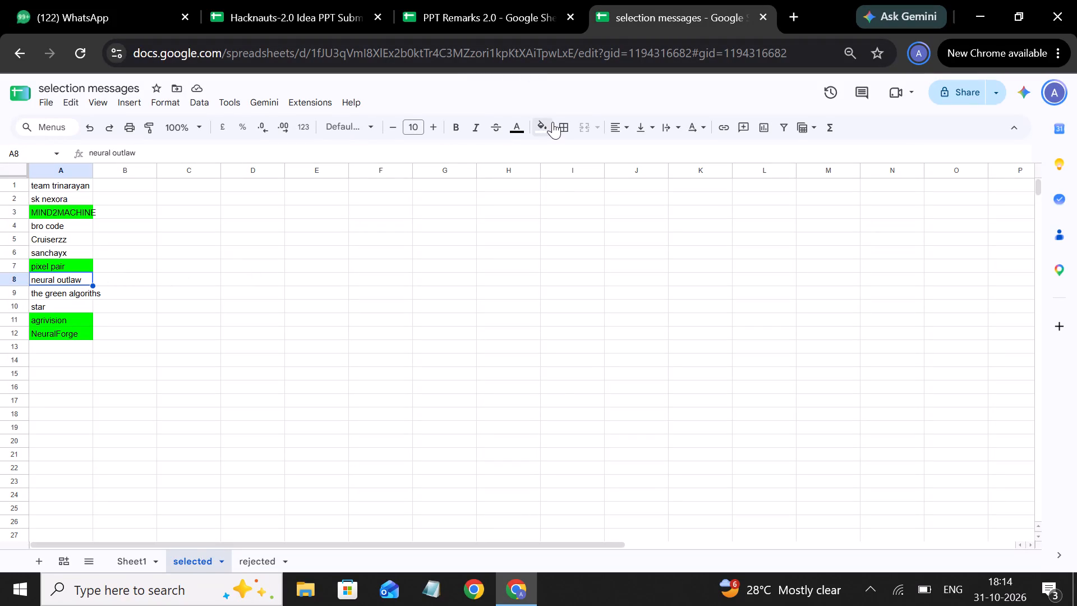
left_click(543, 126)
left_click(601, 188)
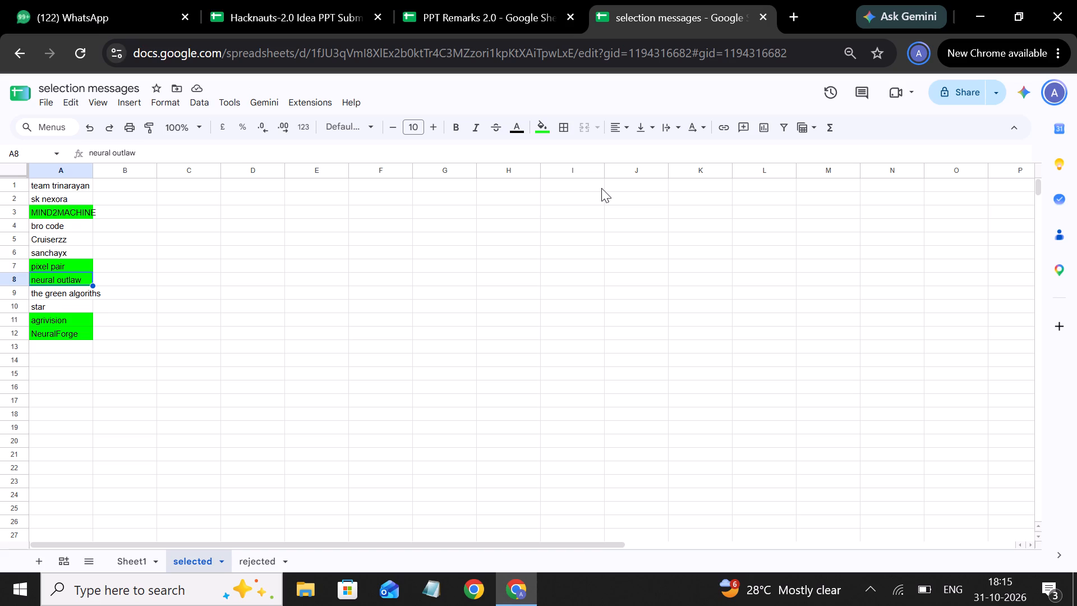
left_click(328, 12)
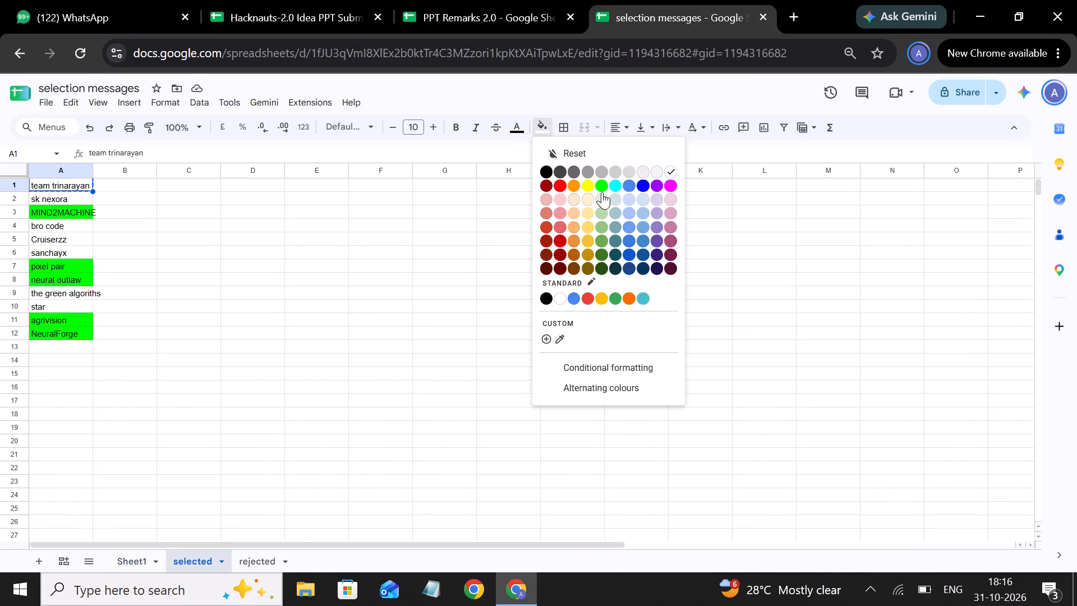
left_click(602, 185)
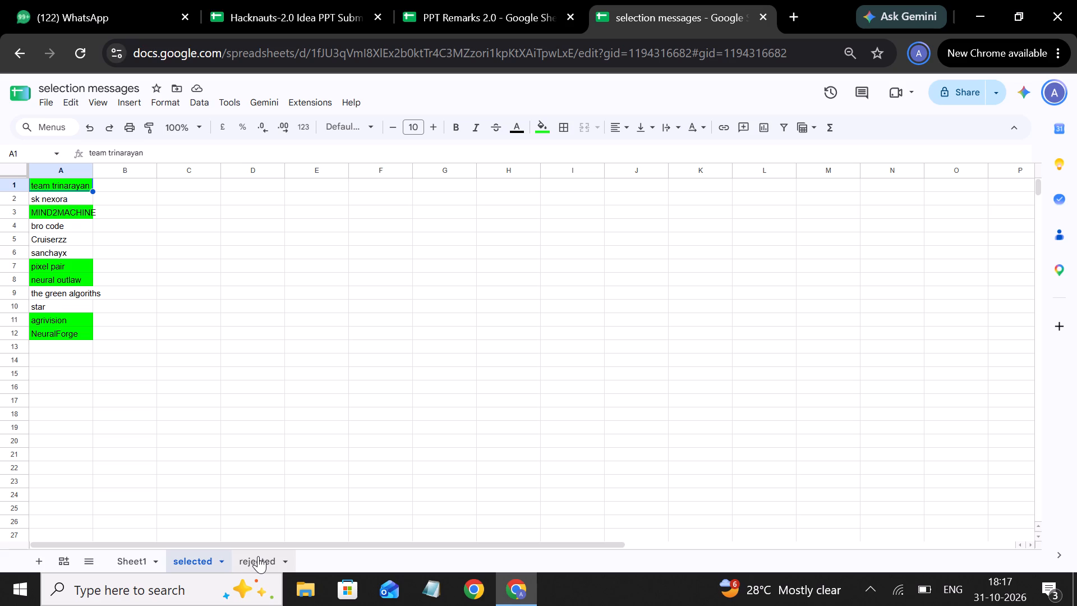
Enter pixelrables in cell A1 of the rejected sheet.
left_click(247, 560)
type("pixelrables")
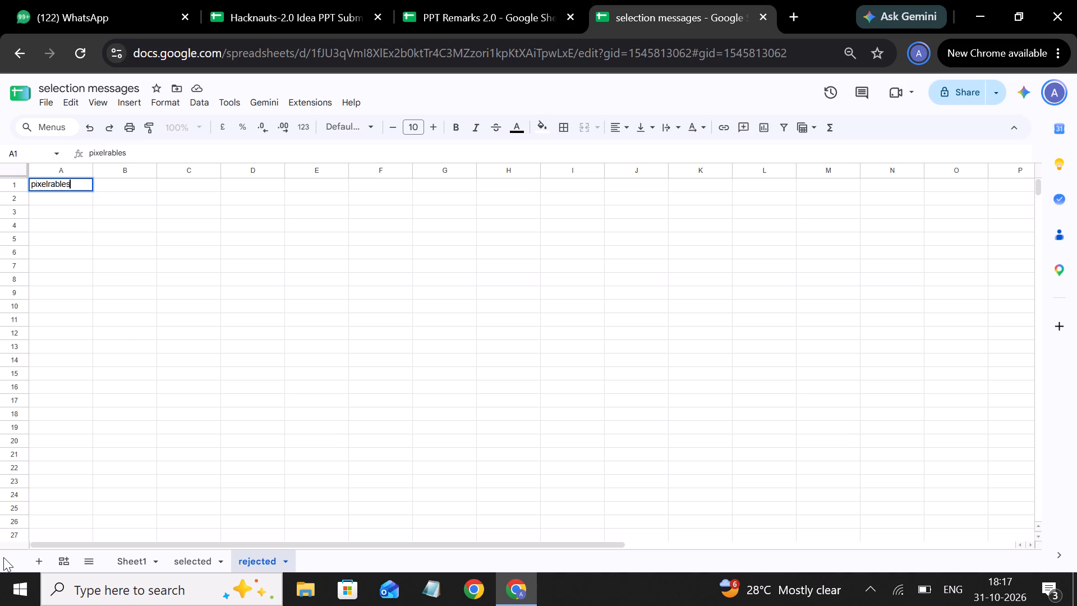
On the selected sheet, fill the cells of the green algoriths, sanchayx and star with bright green.
left_click(198, 566)
left_click(79, 294)
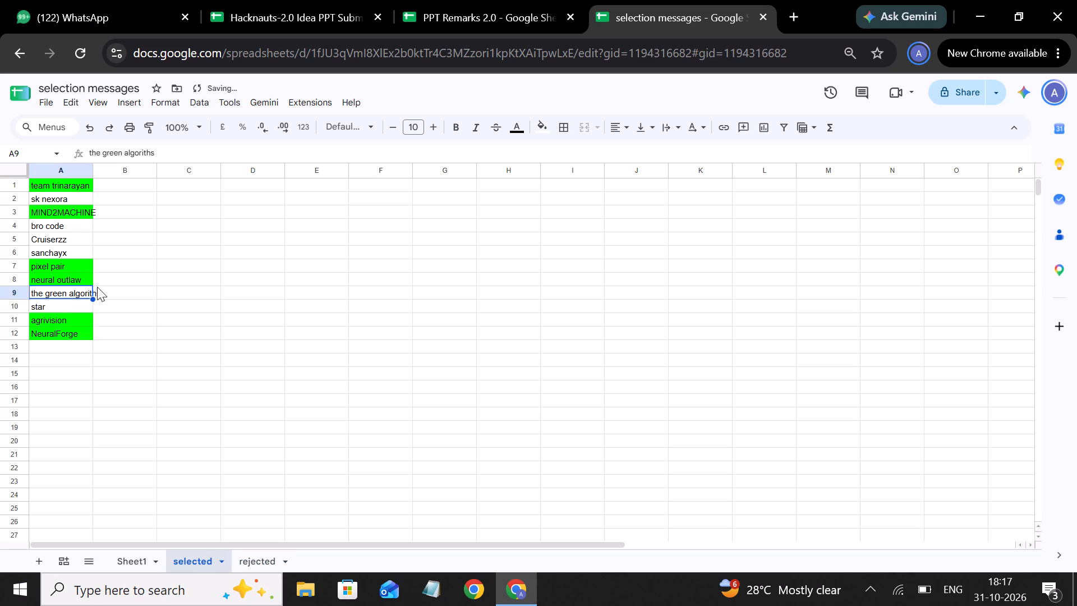
left_click(540, 124)
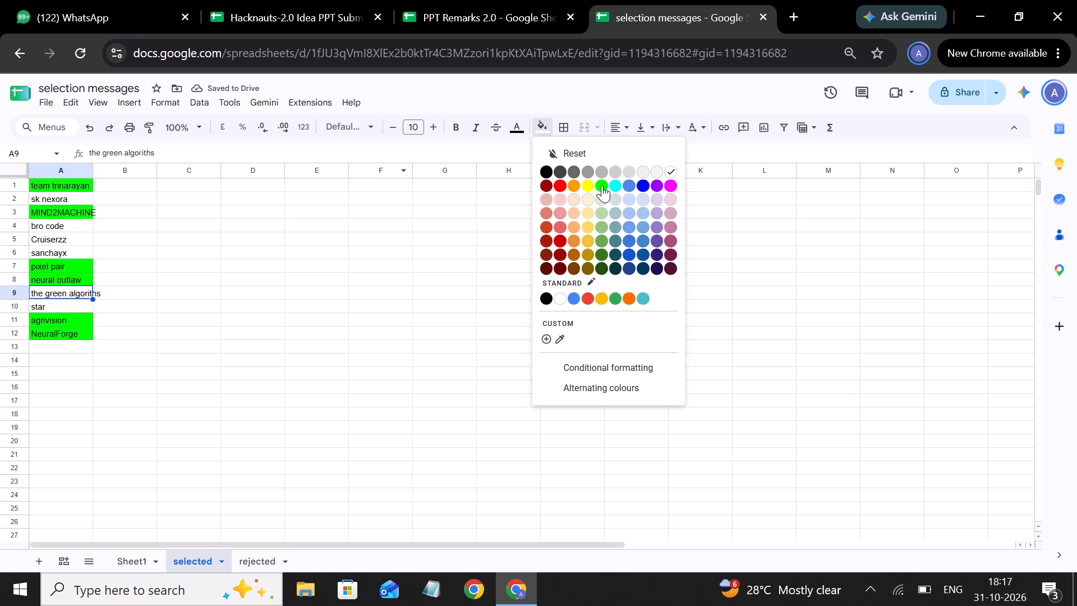
left_click(602, 185)
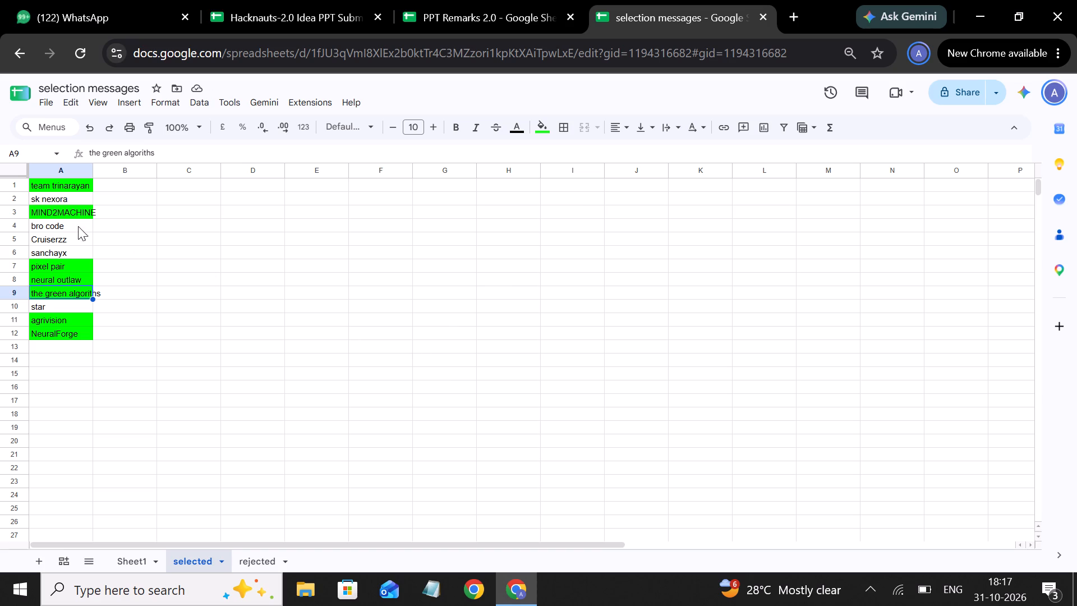
left_click(65, 253)
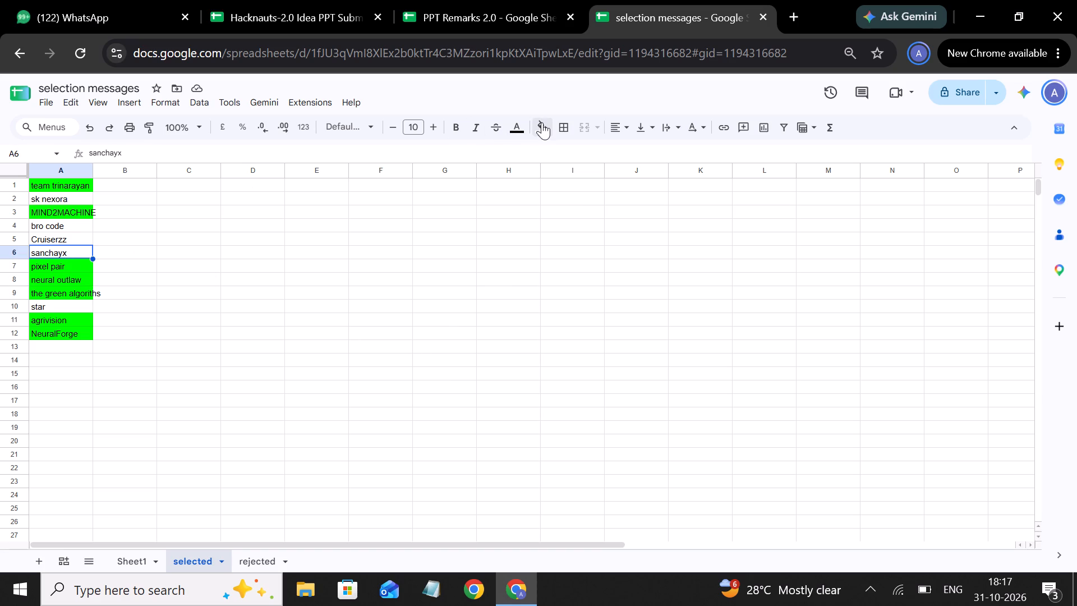
left_click(542, 122)
left_click(604, 182)
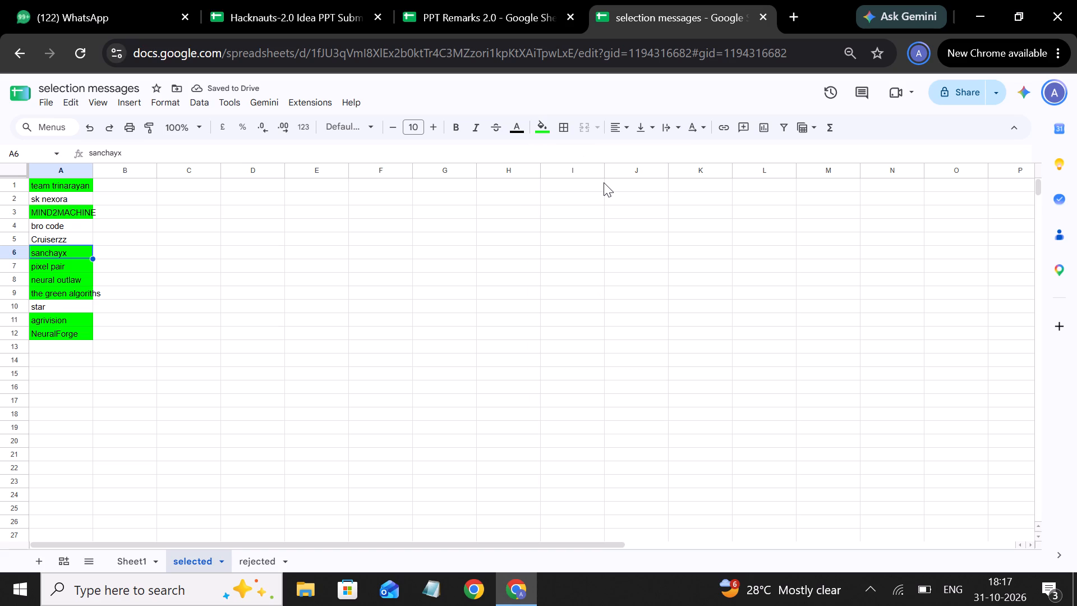
left_click(70, 302)
left_click(537, 120)
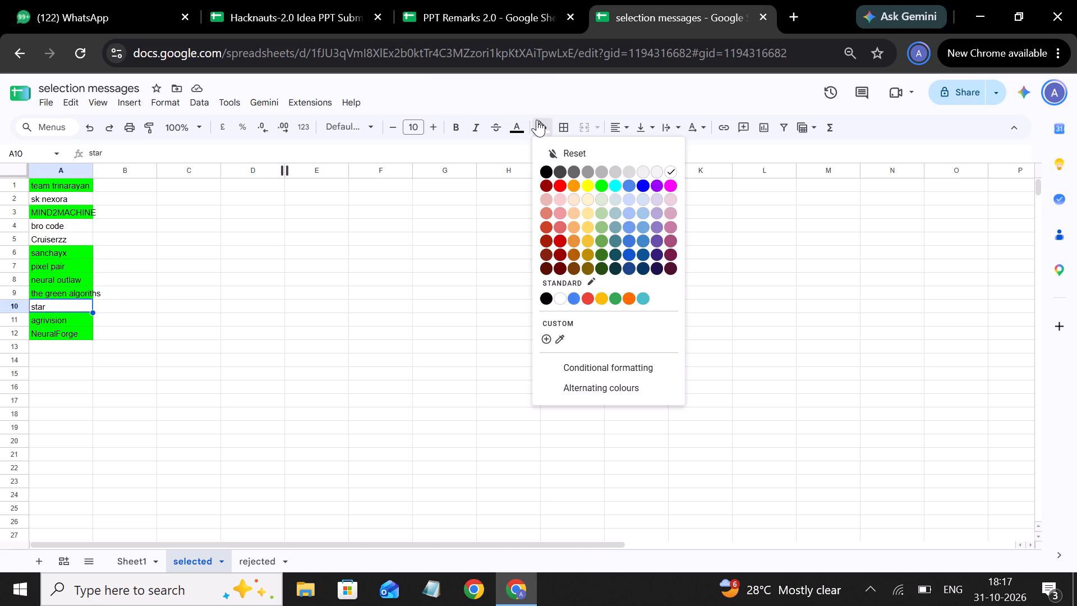
left_click(600, 184)
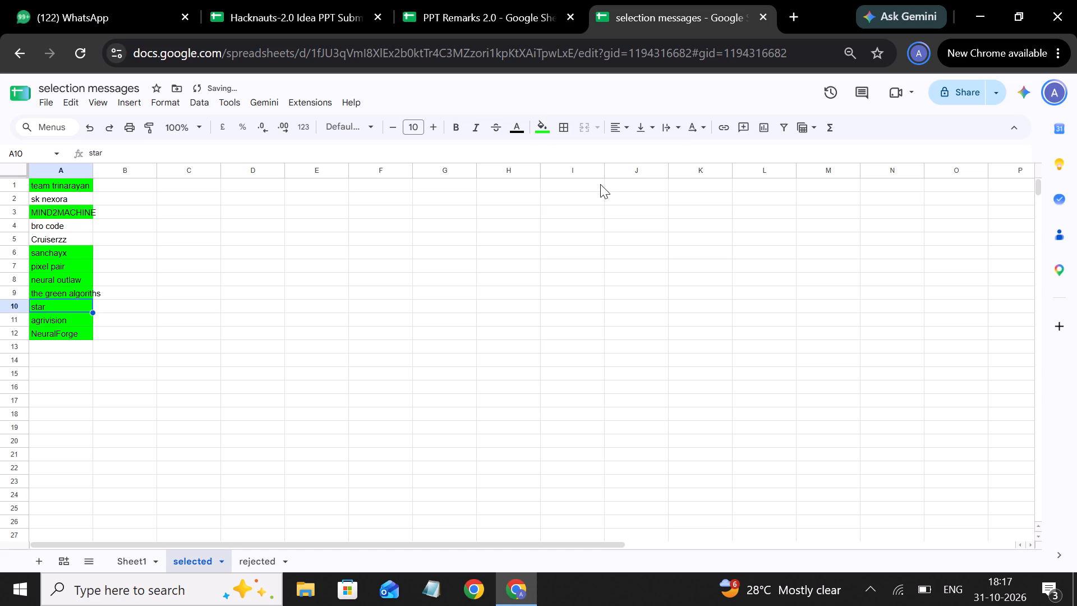
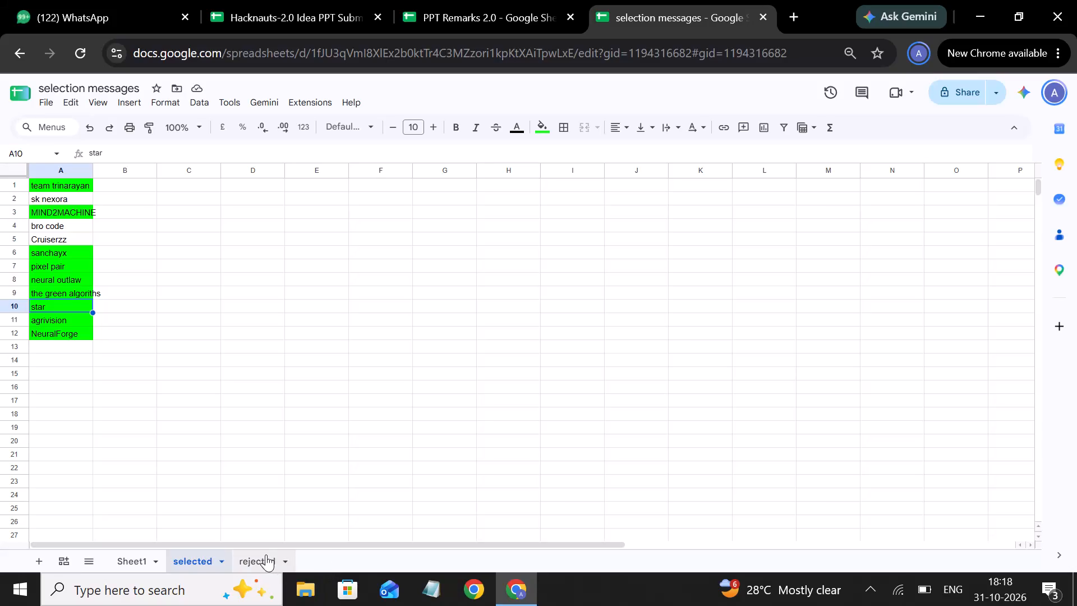
Enter syth in cell A2 of the rejected sheet.
left_click(266, 554)
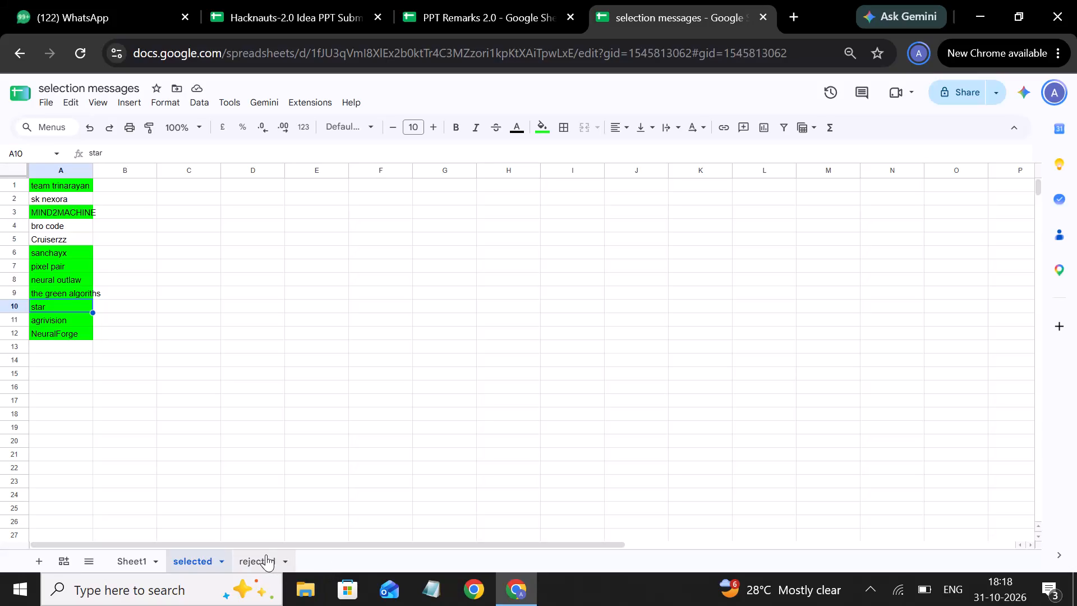
triple_click(57, 196)
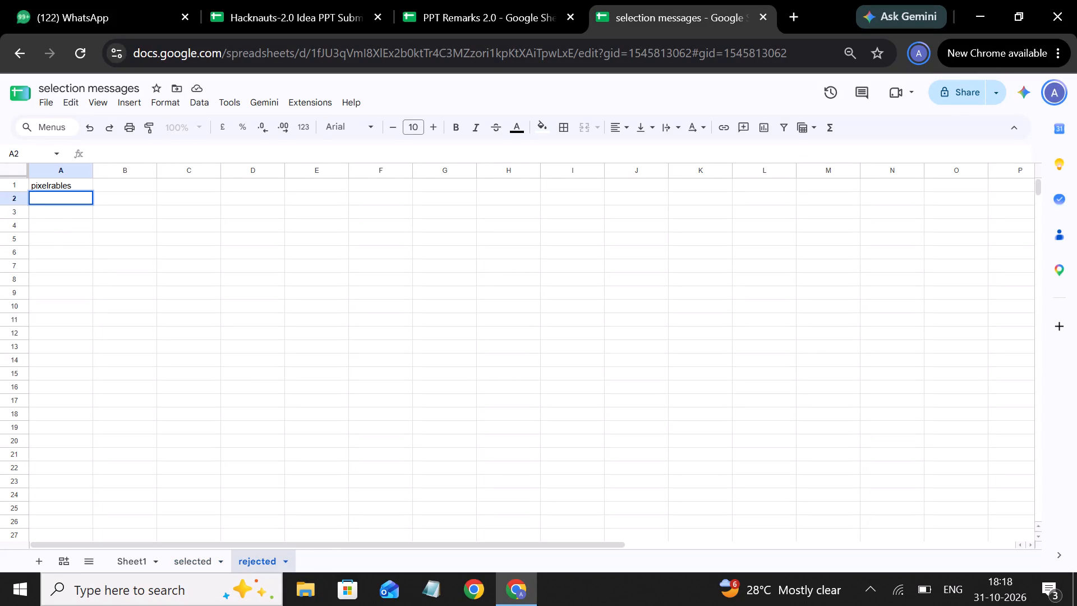
type("syth")
On Sheet1, set the status of syth in cell B17 to rejected.
left_click(134, 571)
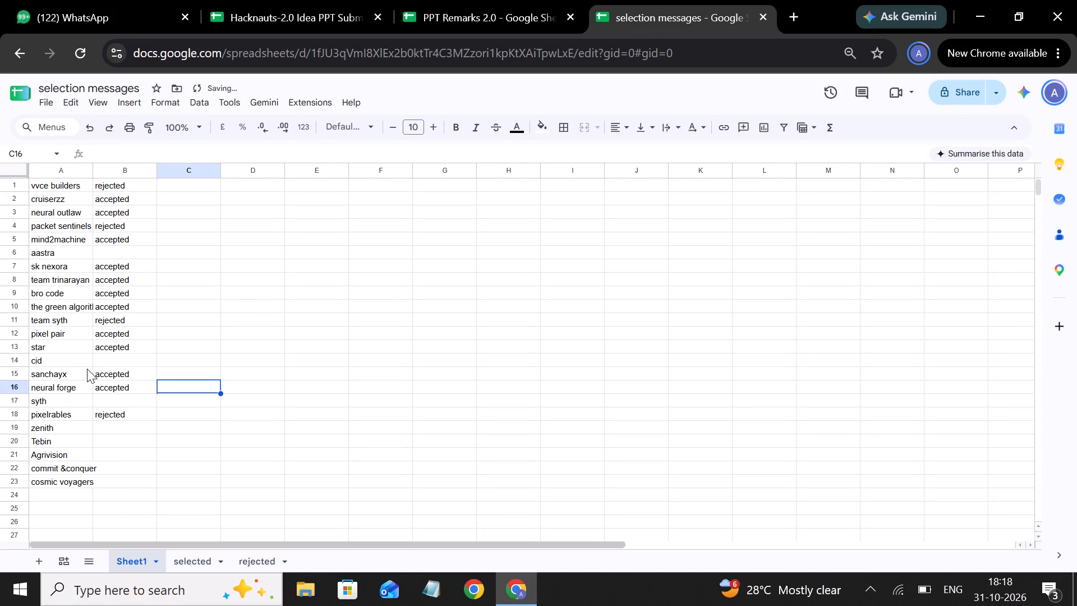
triple_click(112, 399)
left_click(112, 399)
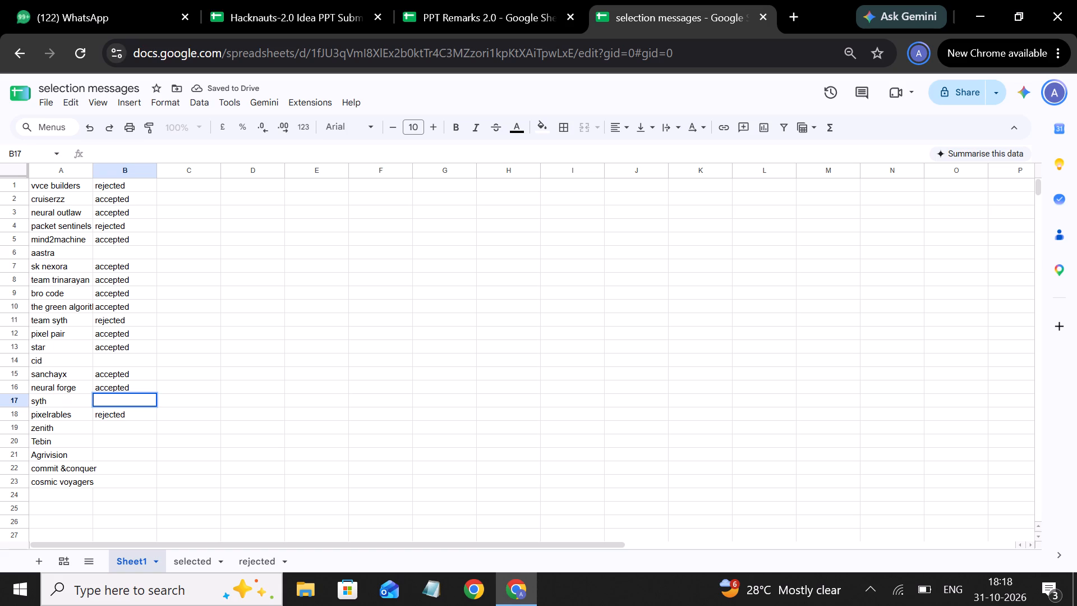
type("reh")
key("BackSpace")
type("jected")
left_click(261, 566)
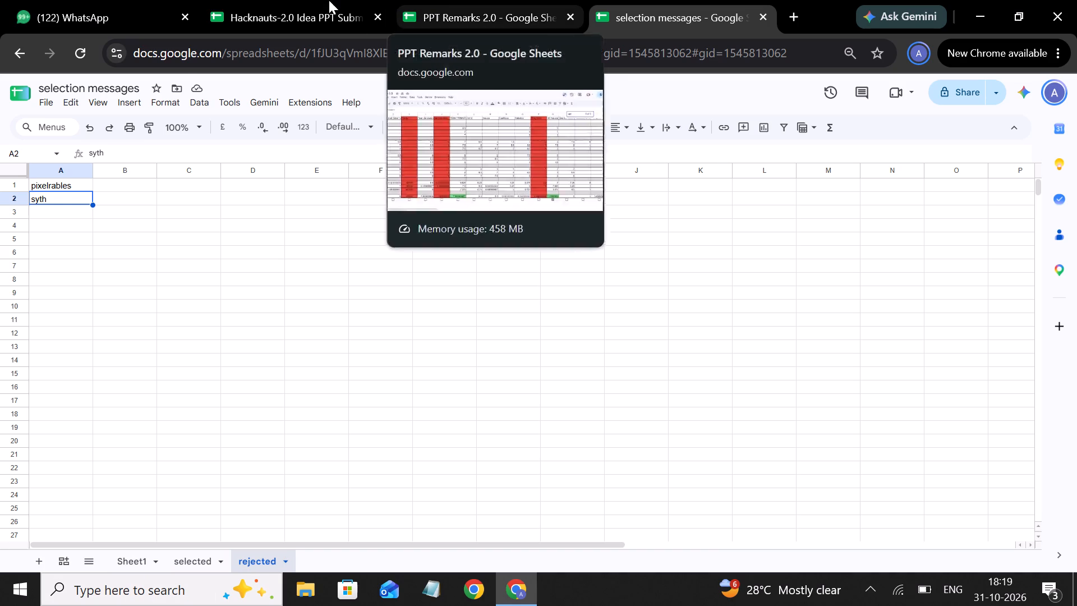
Fill the sk nexora cell on the selected sheet with bright green.
left_click(195, 553)
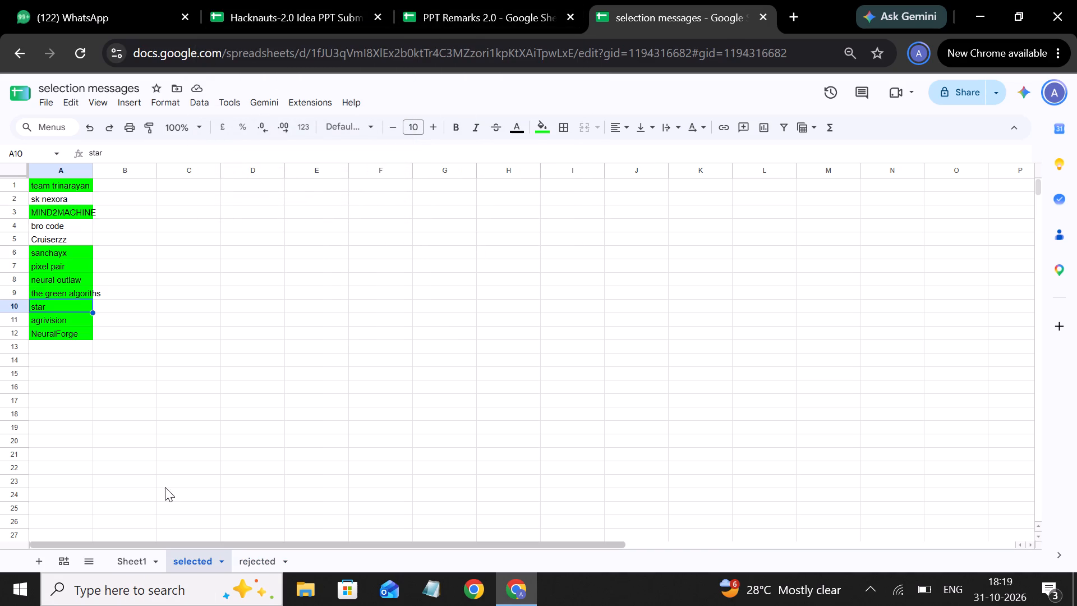
left_click(71, 196)
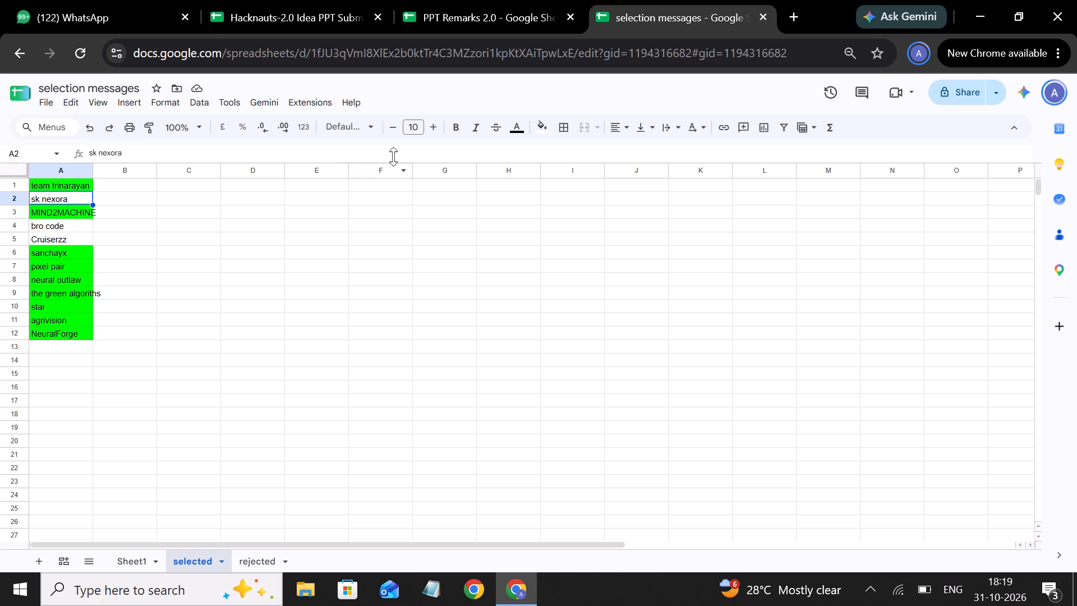
left_click(540, 132)
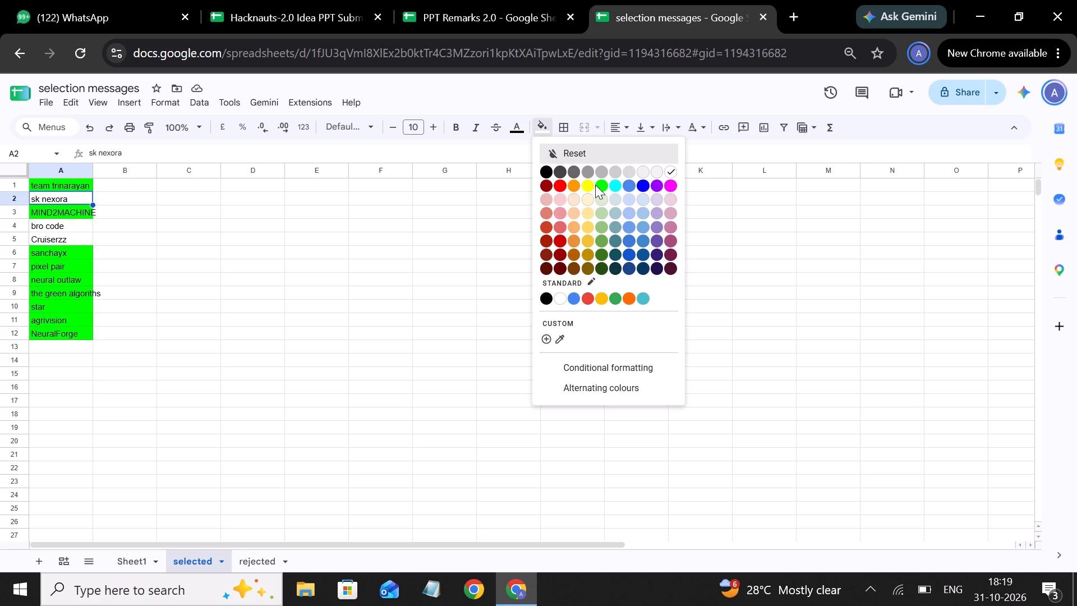
left_click(602, 186)
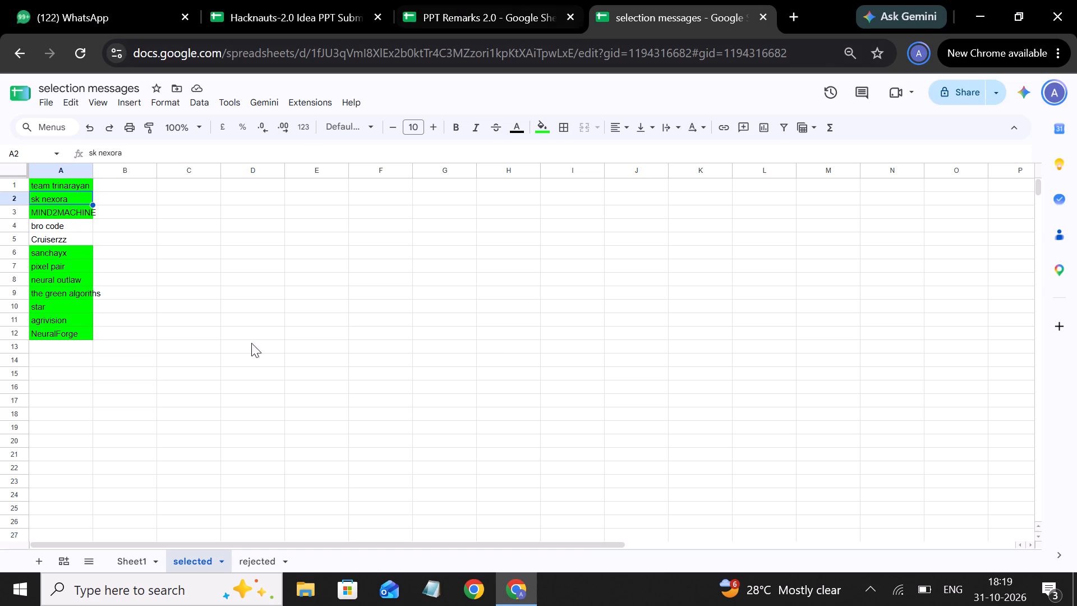
left_click(126, 555)
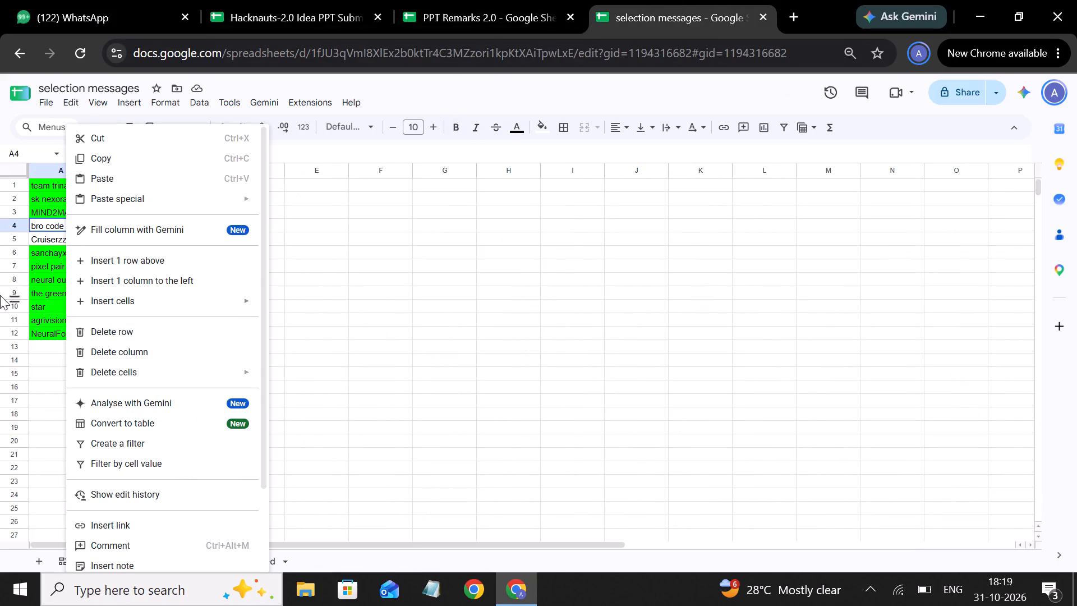
left_click(50, 227)
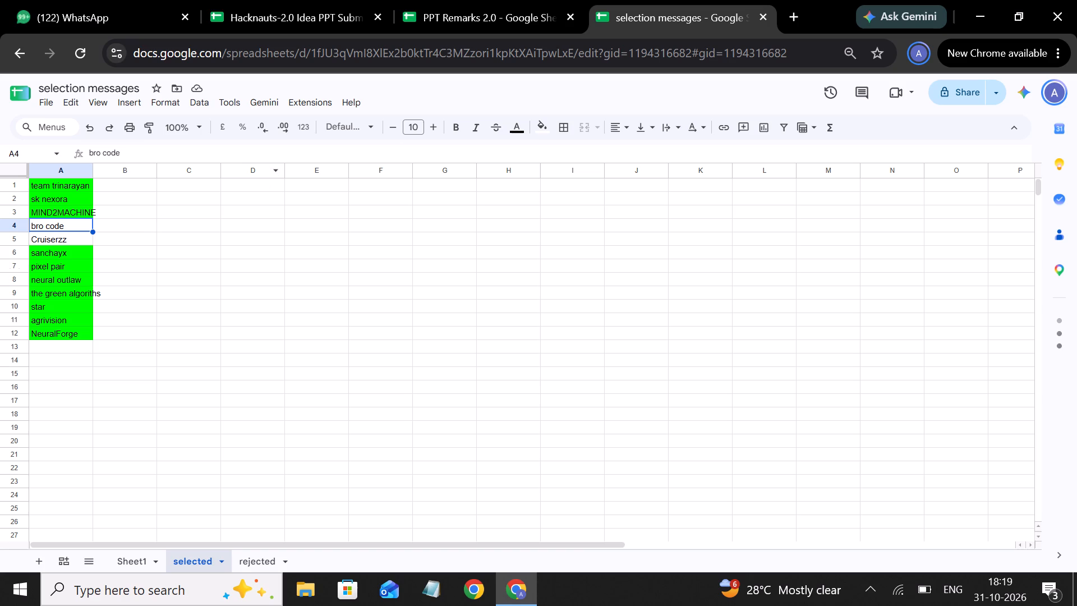
left_click(547, 134)
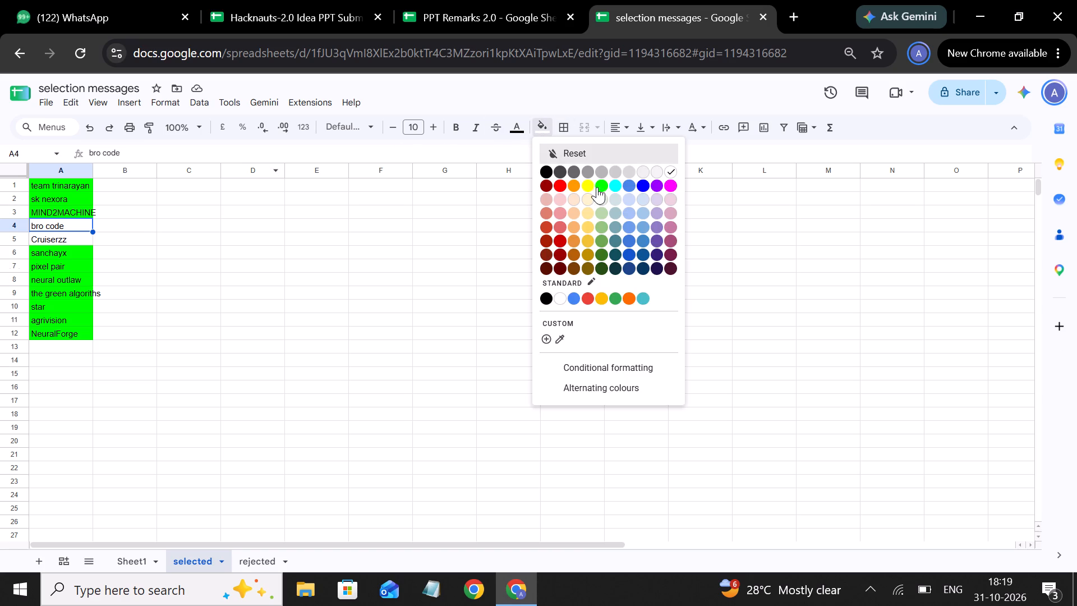
left_click(601, 187)
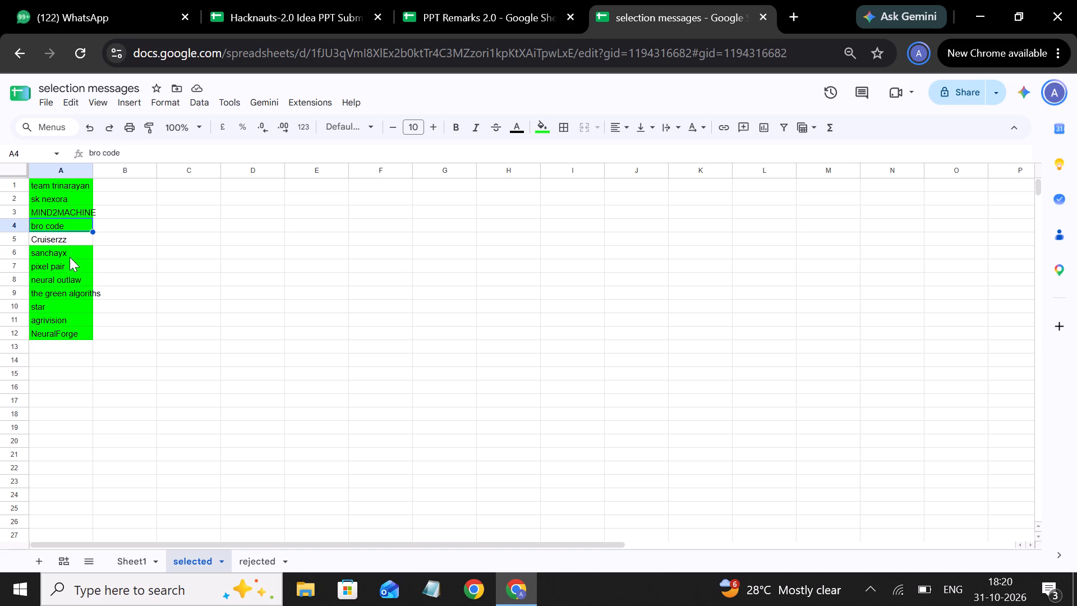
left_click(79, 235)
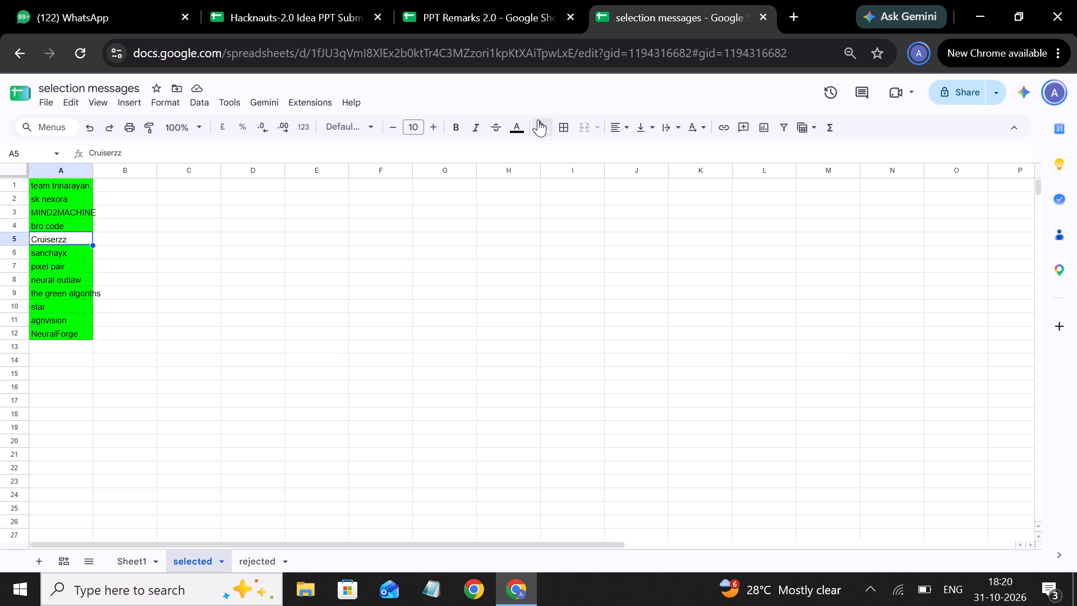
left_click(538, 120)
left_click(602, 187)
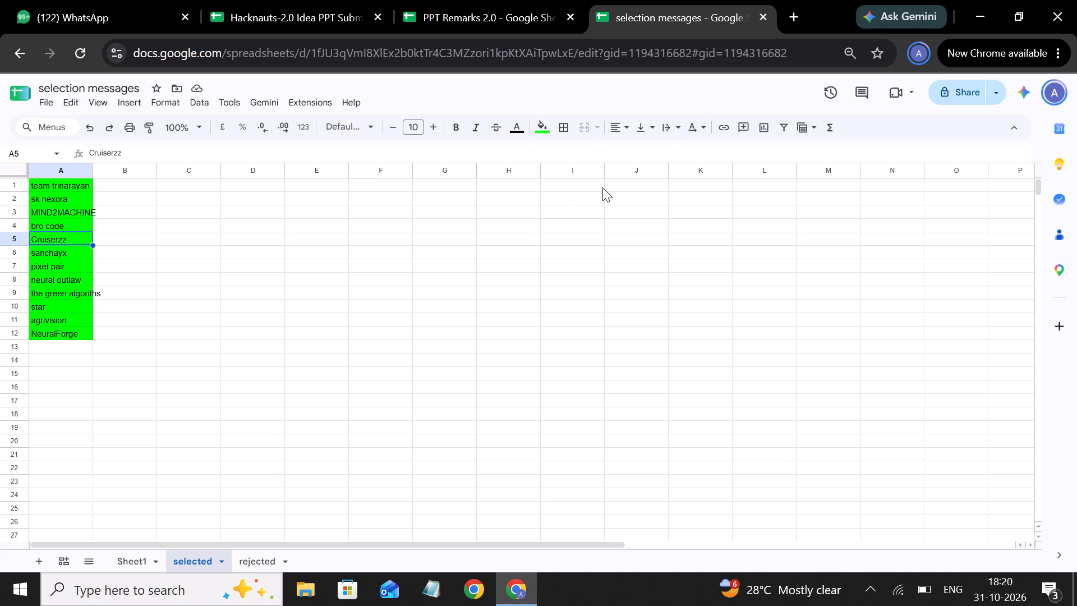
Enter vvce in cell A3 of the rejected sheet.
left_click(268, 558)
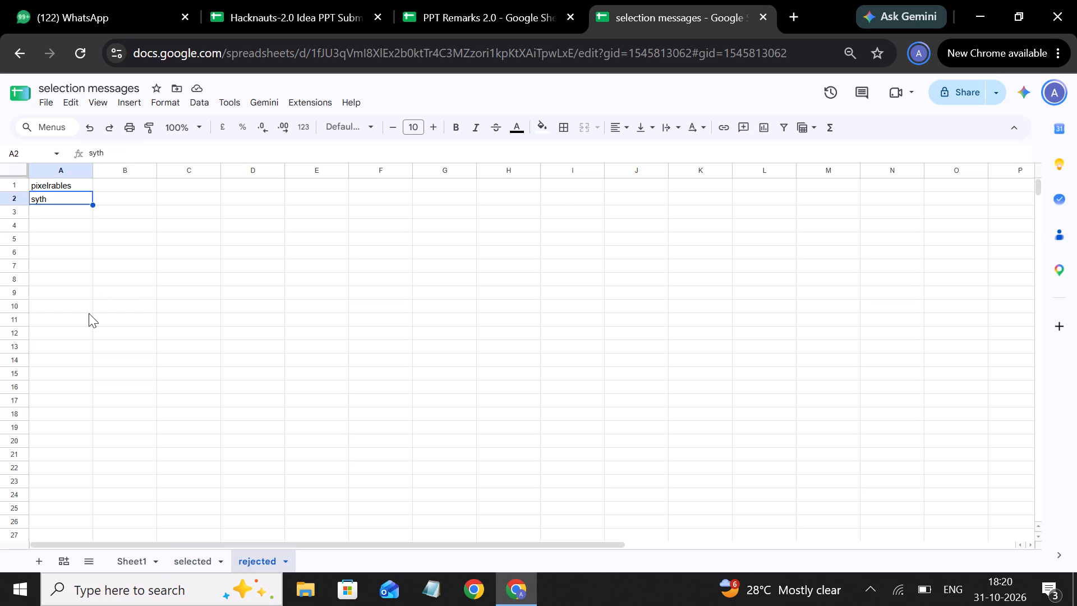
triple_click(71, 215)
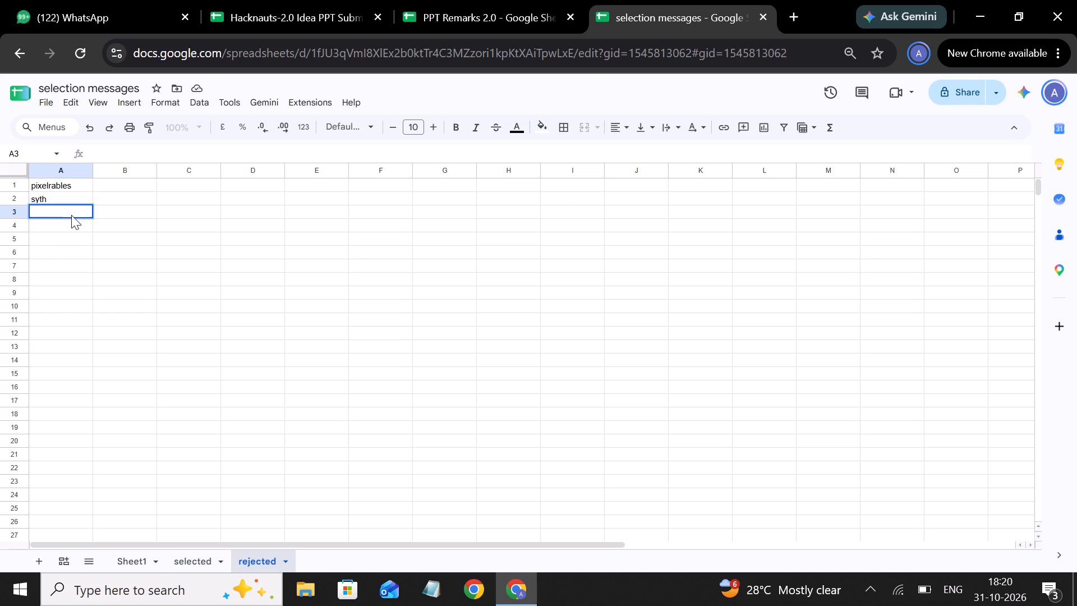
type("vvcw")
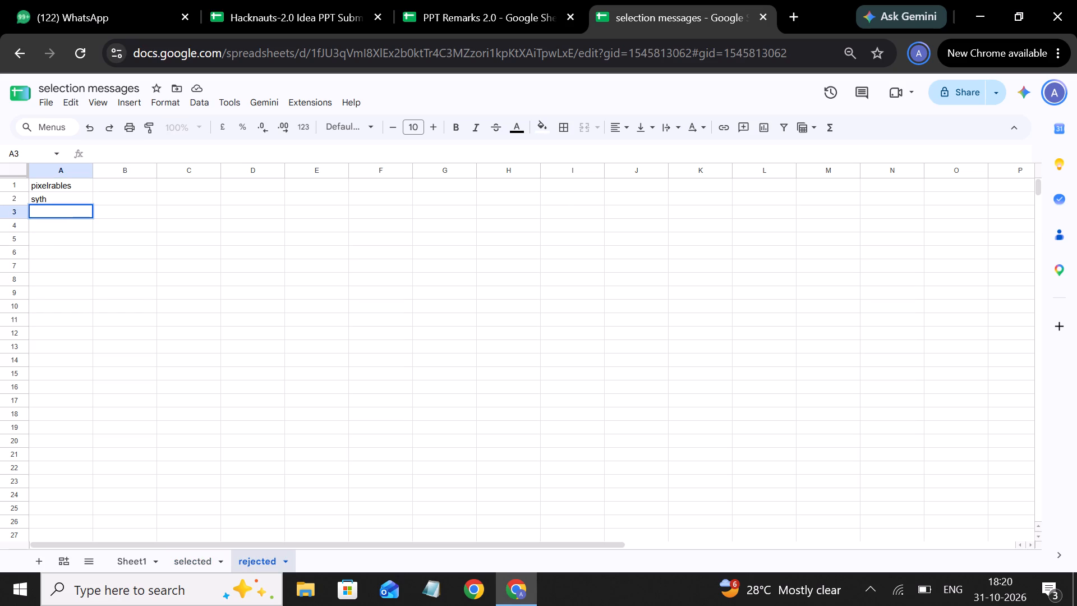
triple_click(70, 213)
key("c")
key("backslash")
key("BackSpace")
key("BackSpace")
type("vvce")
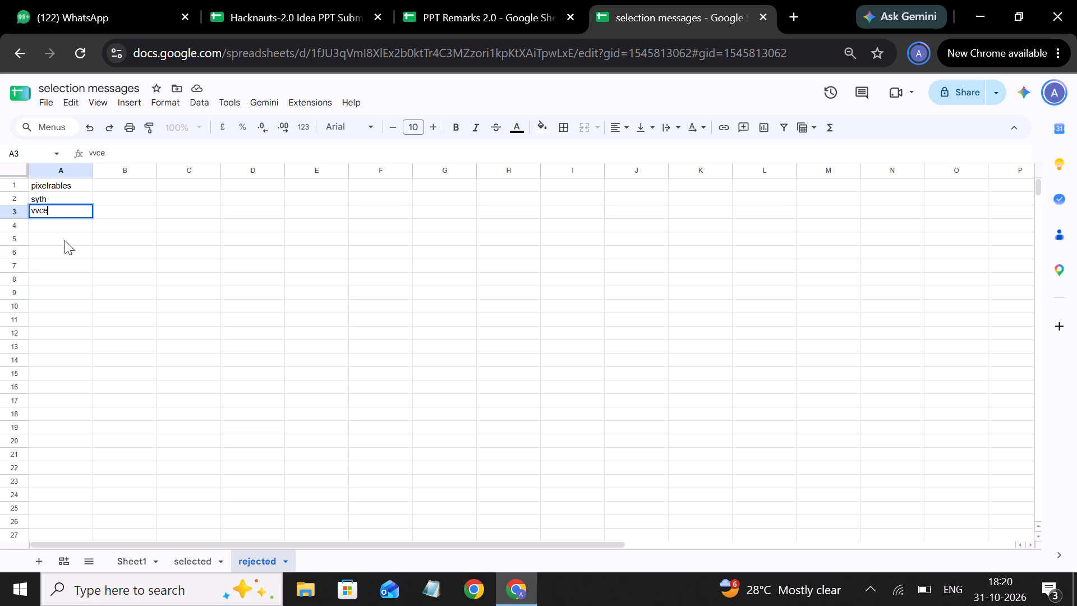
Enter packet sentinels in cell A4 of the rejected sheet.
triple_click(65, 229)
left_click(65, 229)
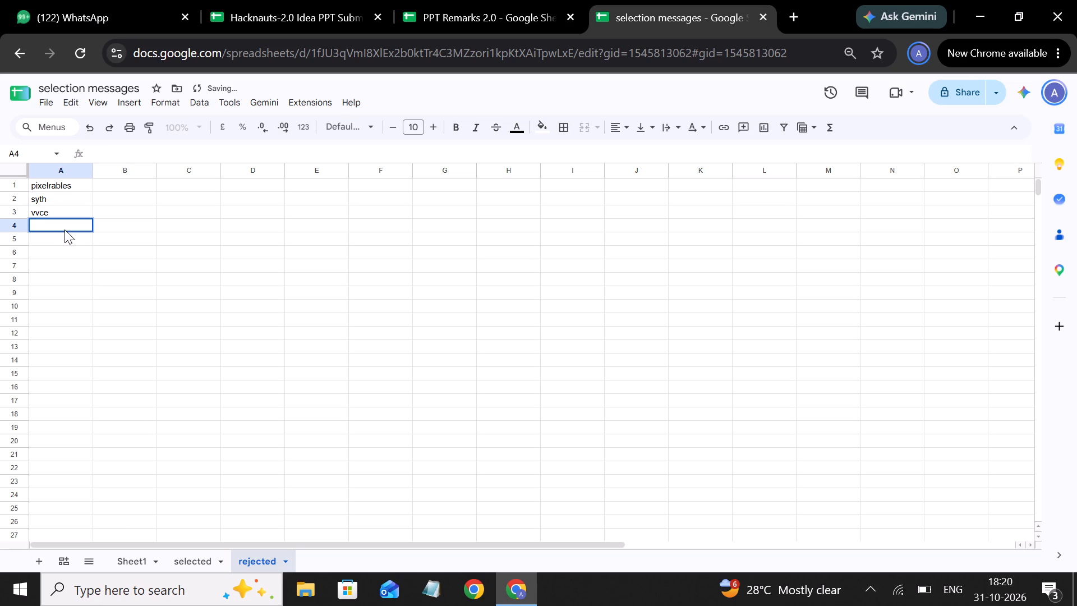
type("pa")
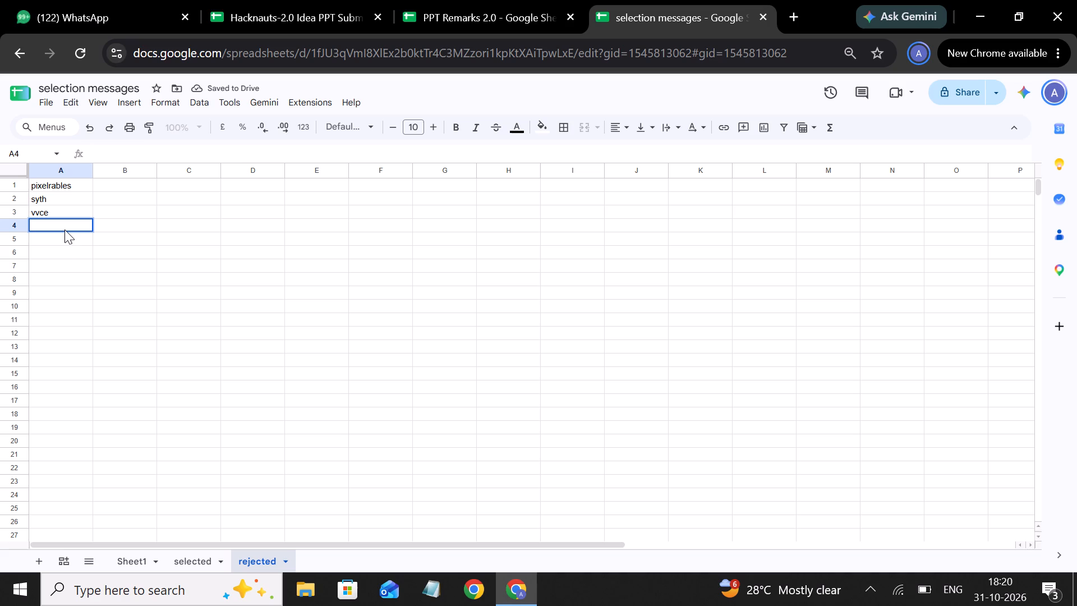
triple_click(65, 229)
double_click(73, 227)
type("pacj")
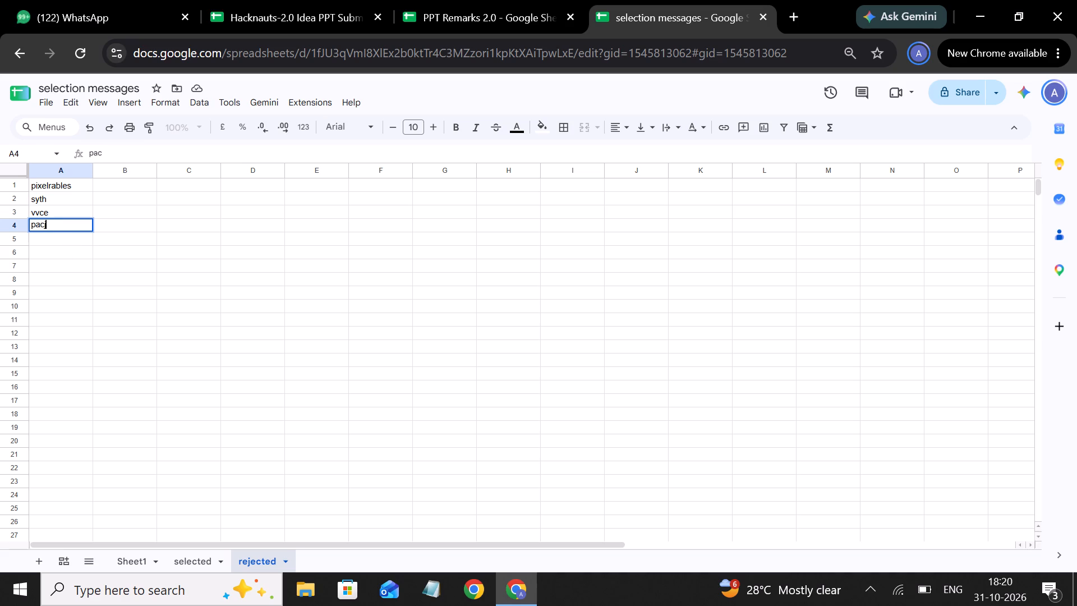
key("BackSpace")
type("ket sentinels")
Check the team list on Sheet1 of selection messages, and search the Other Colleges sheet of Hacknauts-2.0 for aastra to examine its scores.
left_click(196, 554)
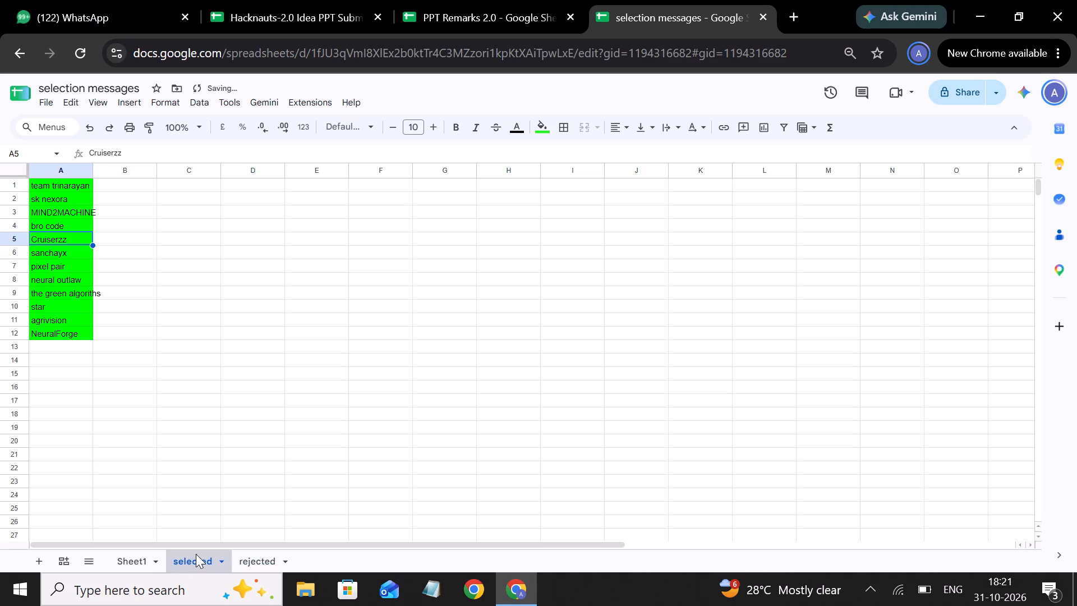
left_click(141, 557)
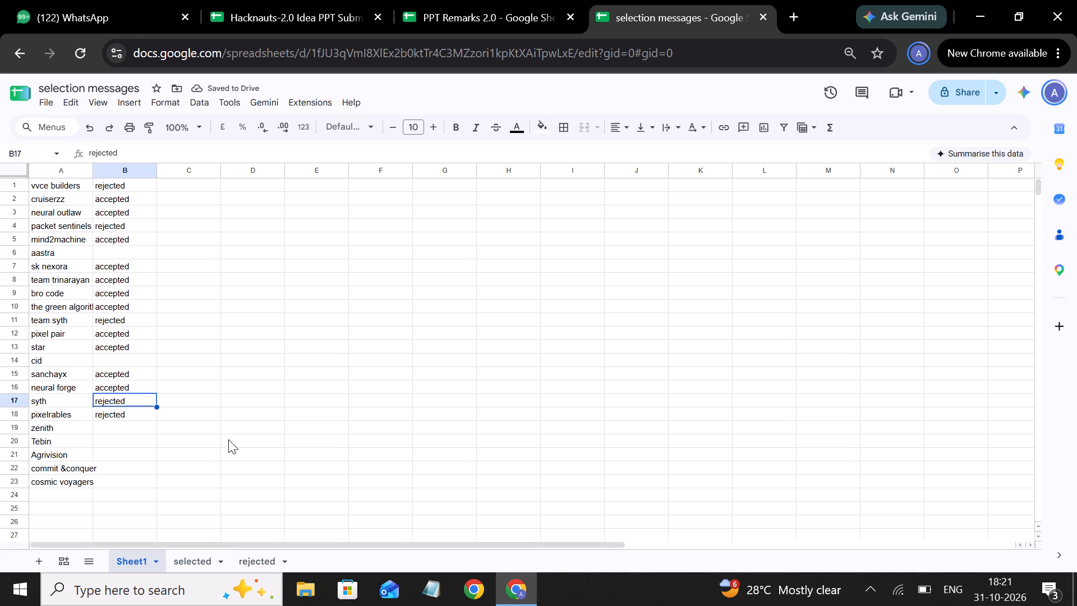
left_click(324, 0)
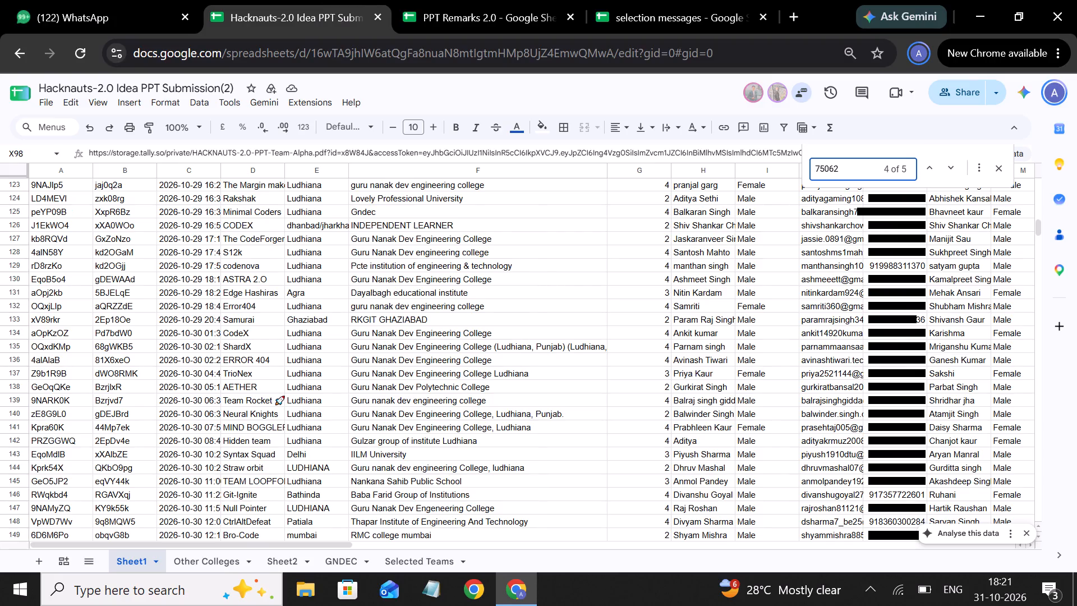
left_click(204, 566)
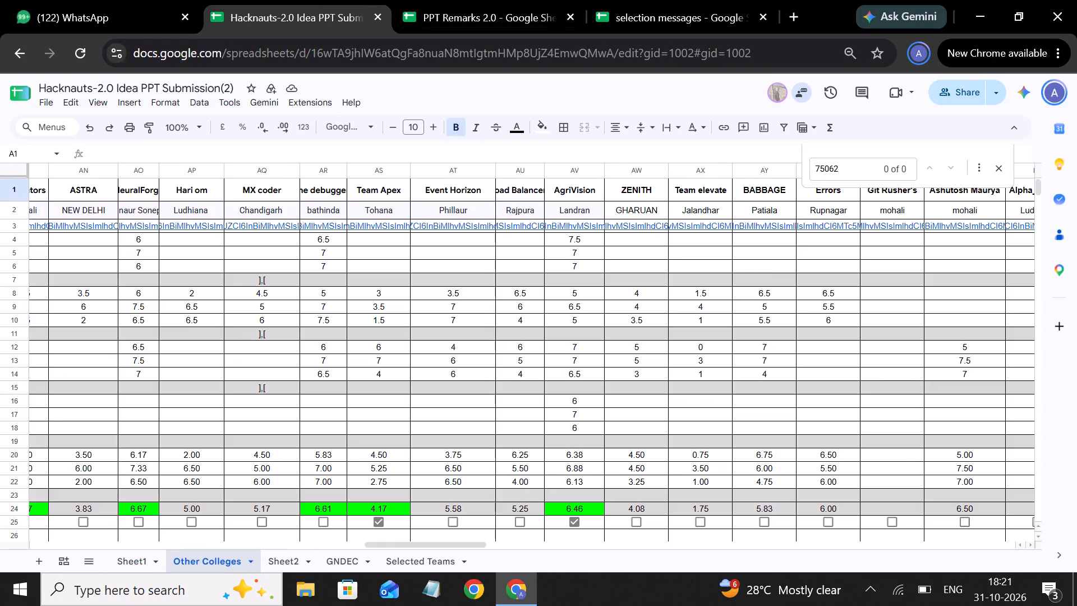
left_click(857, 167)
key("BackSpace")
key("BackSpace")
key("BackSpace")
key("BackSpace")
key("BackSpace")
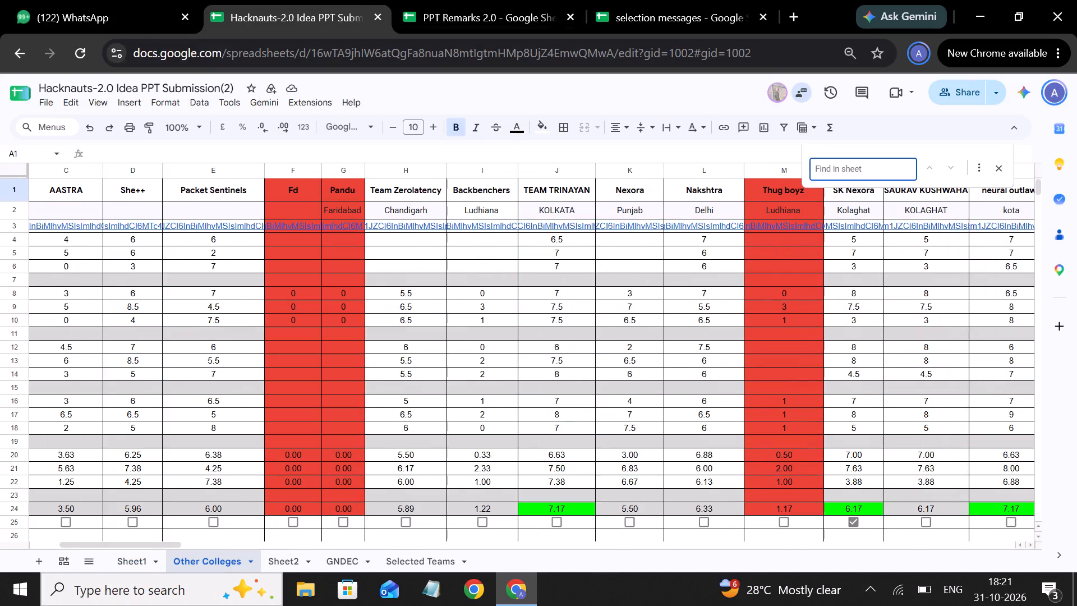
type("aastra")
scroll(842, 182, "right", 1)
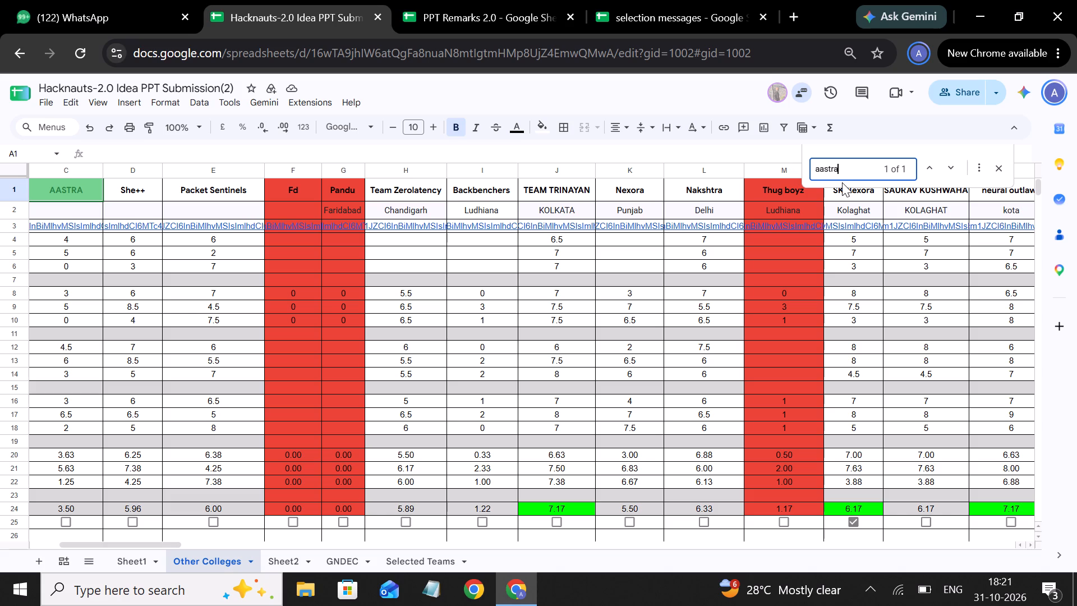
scroll(842, 182, "right", 1)
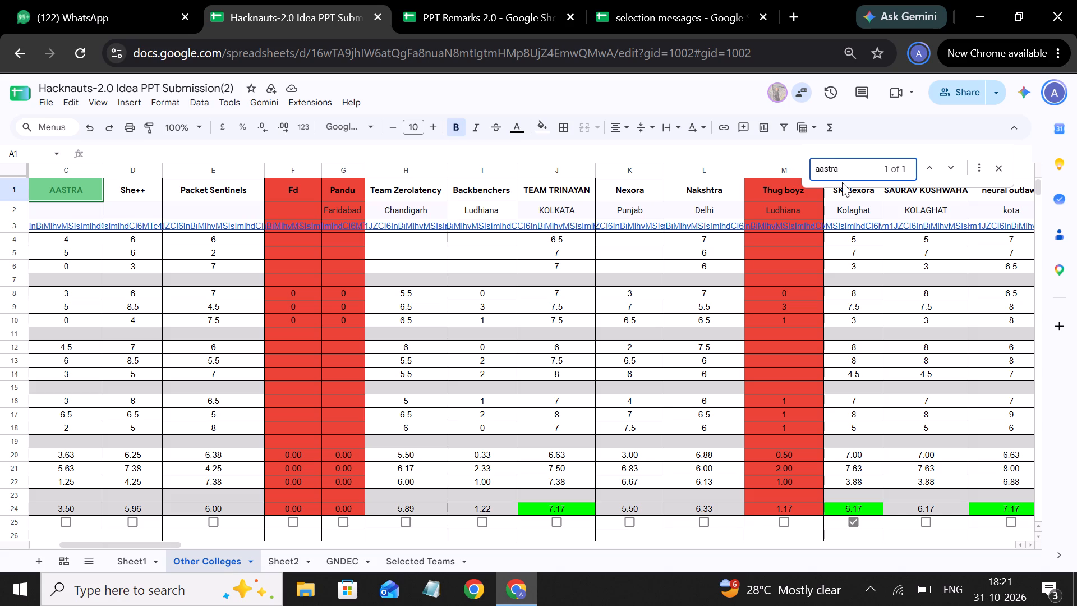
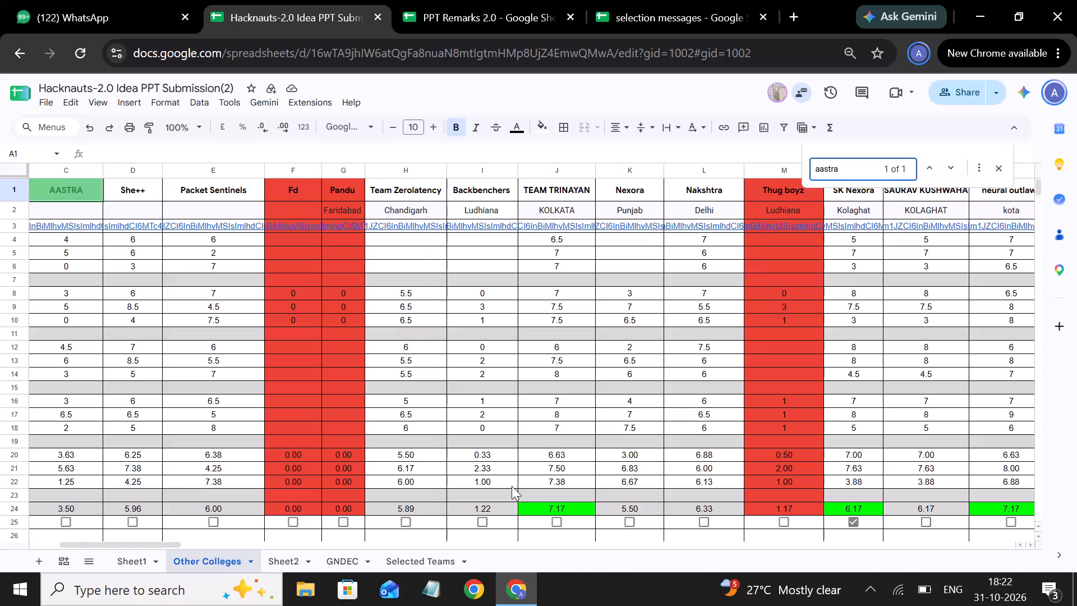
Review the rejected entries on Sheet1 of selection messages and delete the repeated syth entry's row, row 17.
left_click(417, 553)
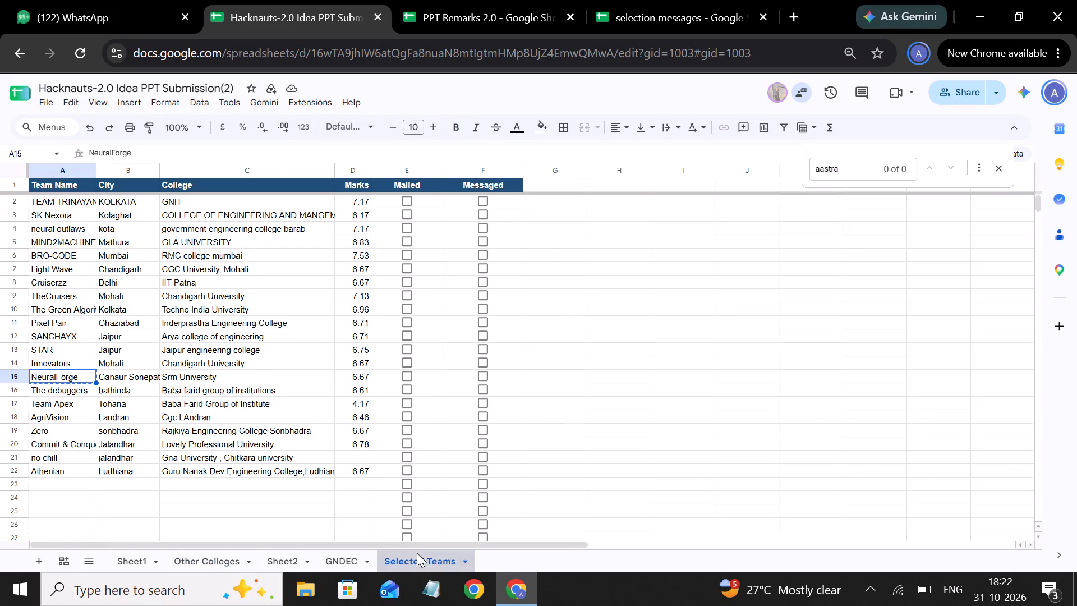
left_click(601, 2)
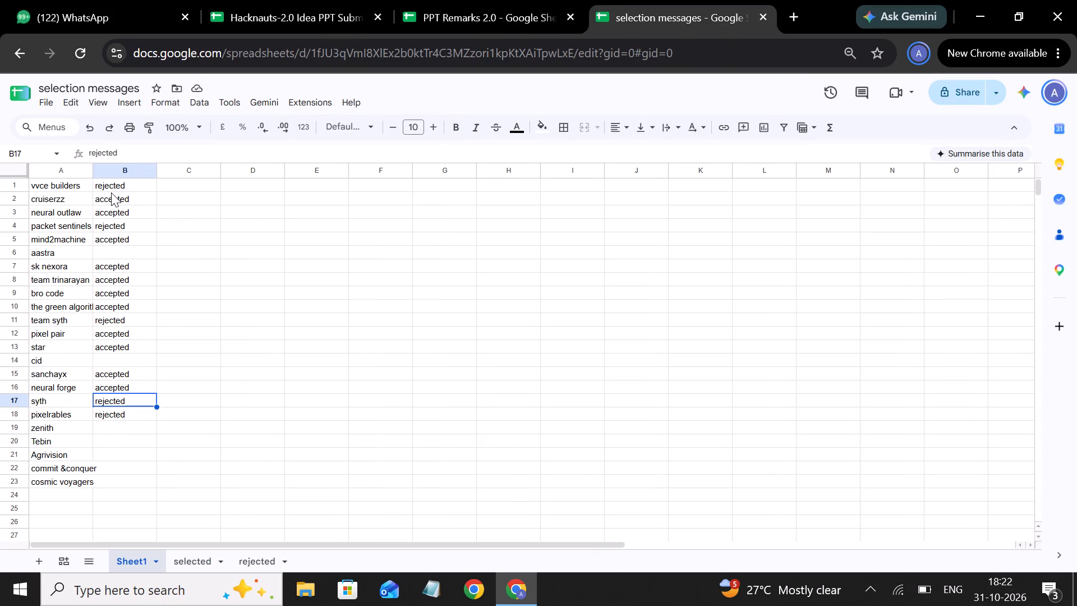
left_click(126, 183)
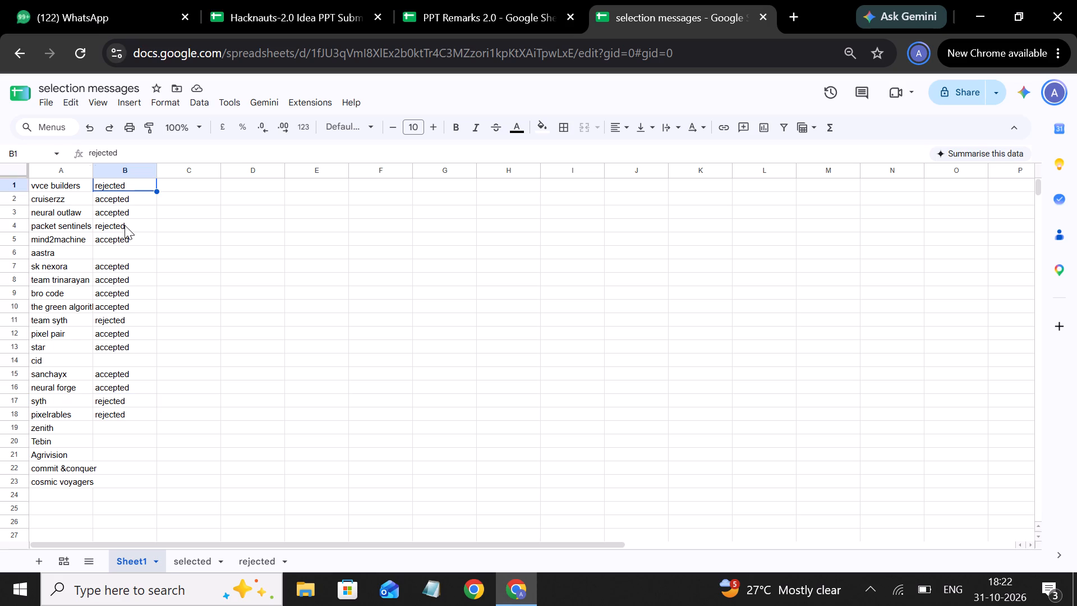
left_click(125, 225)
left_click(125, 318)
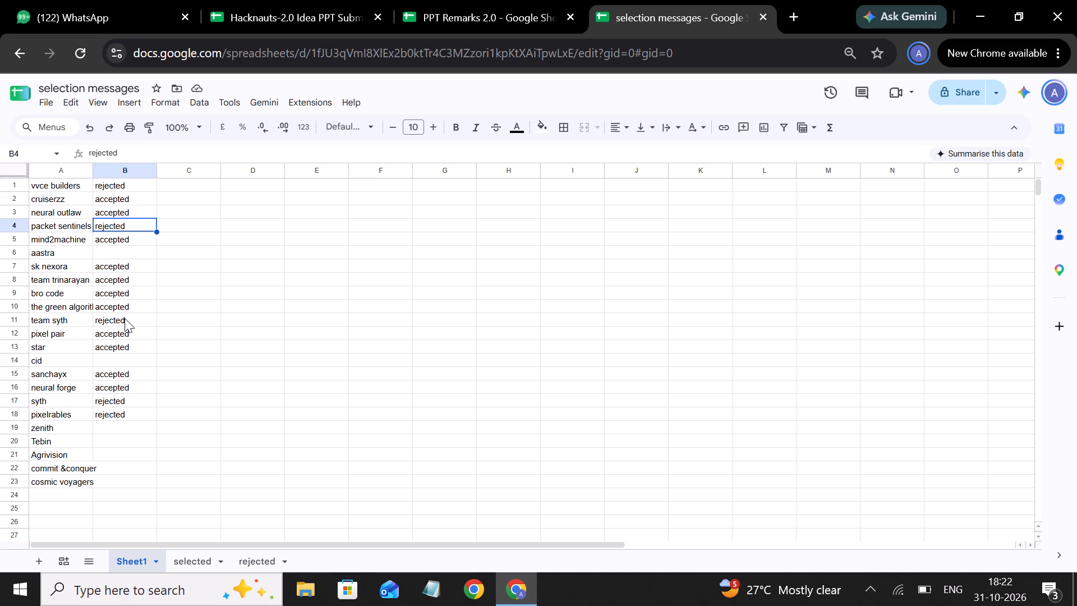
left_click(122, 401)
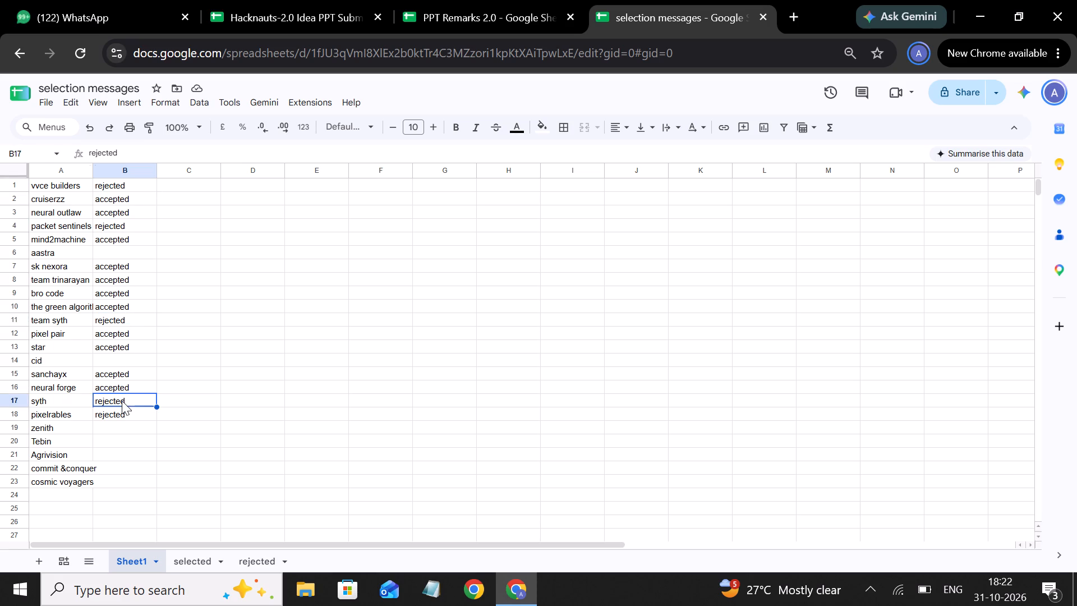
left_click(64, 406)
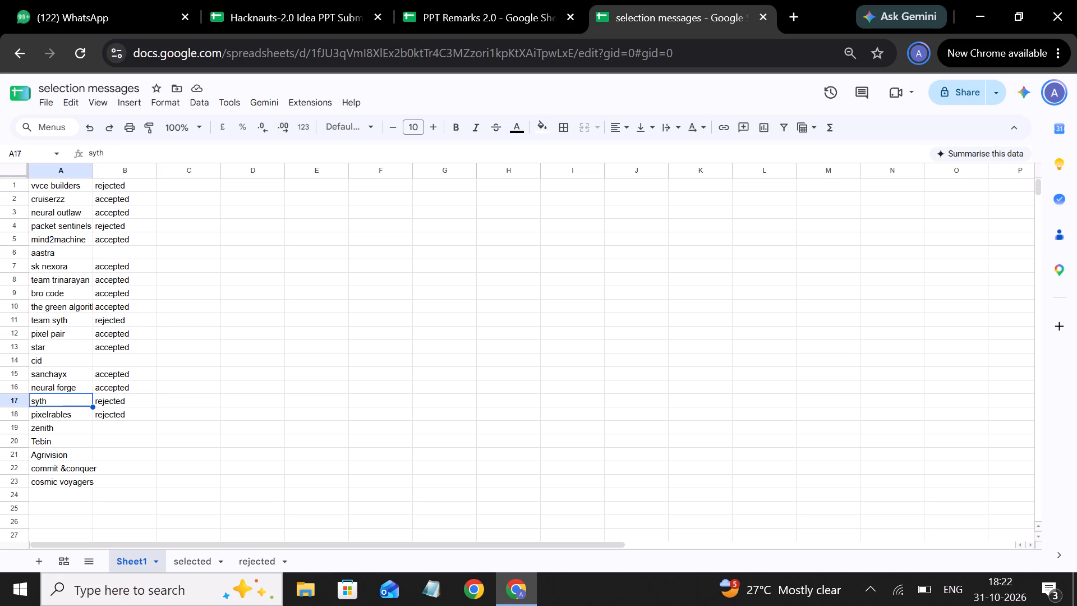
key("BackSpace")
left_click(112, 405)
key("BackSpace")
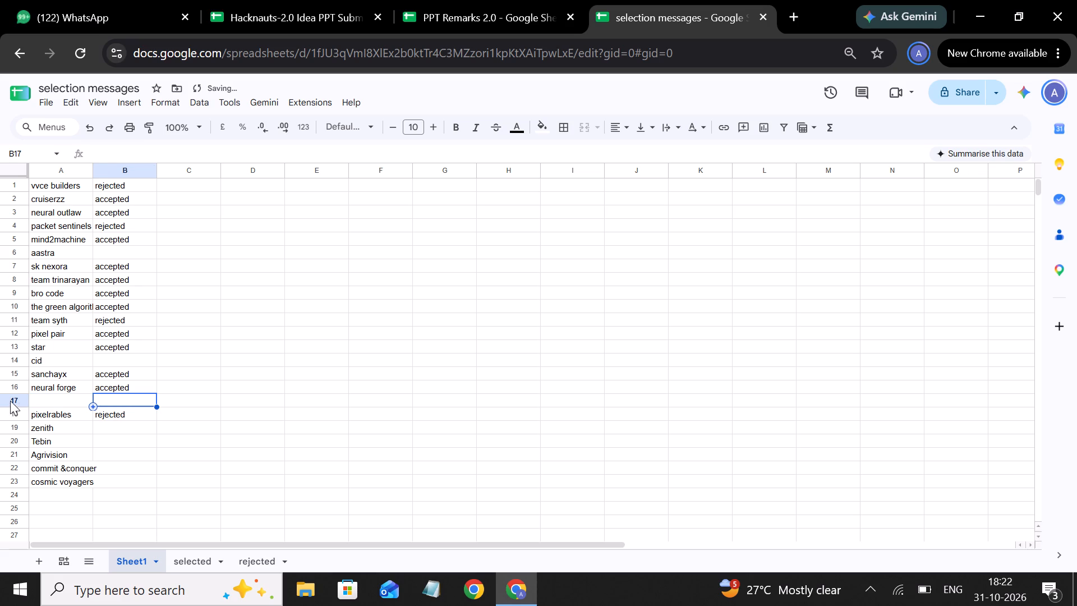
left_click(10, 401)
right_click(10, 401)
left_click(90, 387)
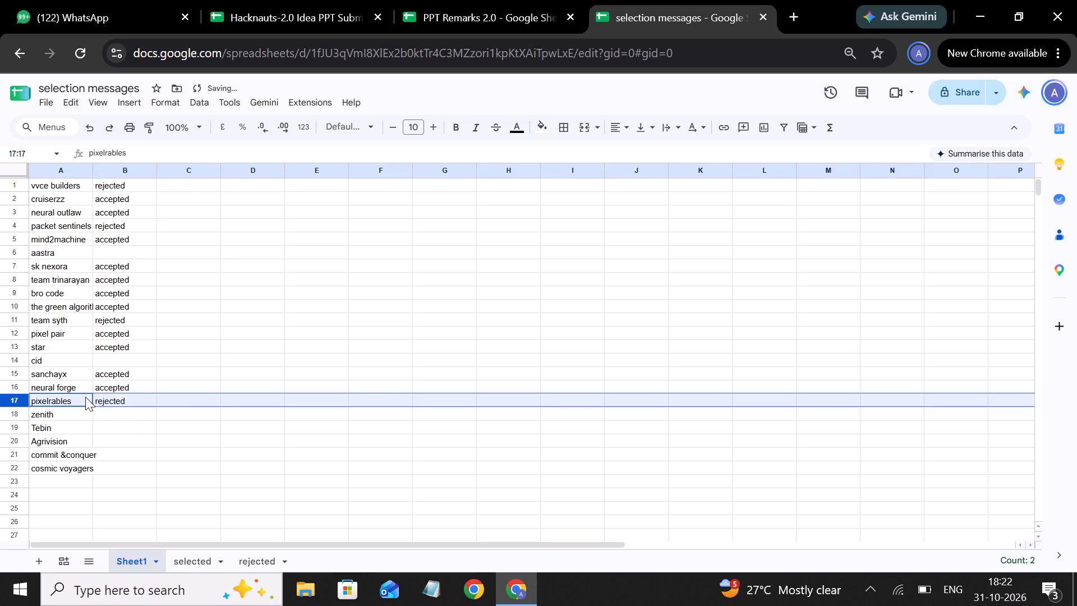
Compare the teams marked rejected on Sheet1 with the team names listed on the rejected sheet.
left_click(114, 402)
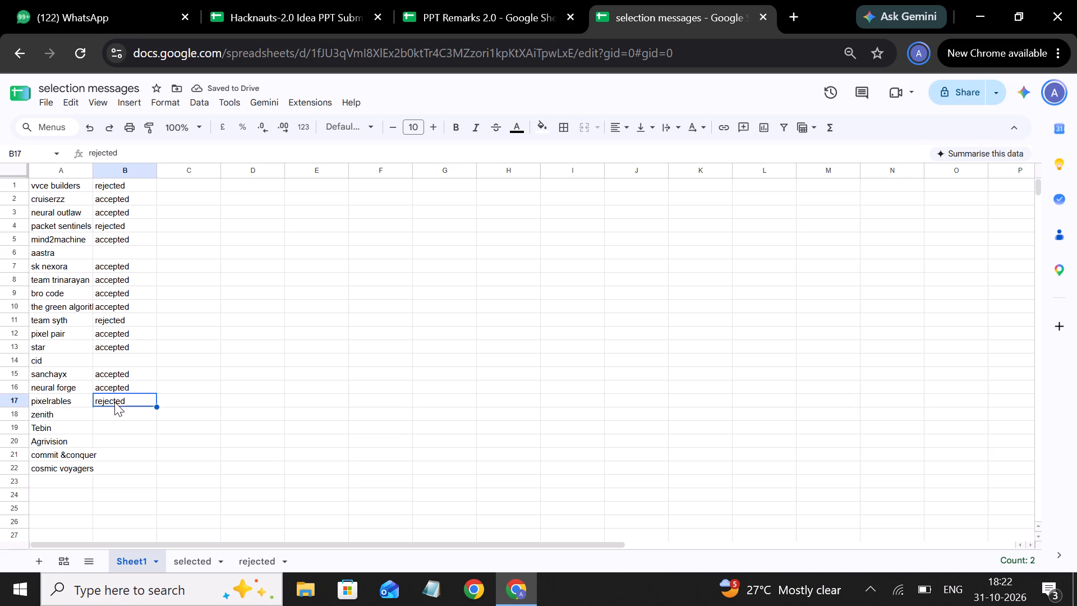
left_click(130, 322)
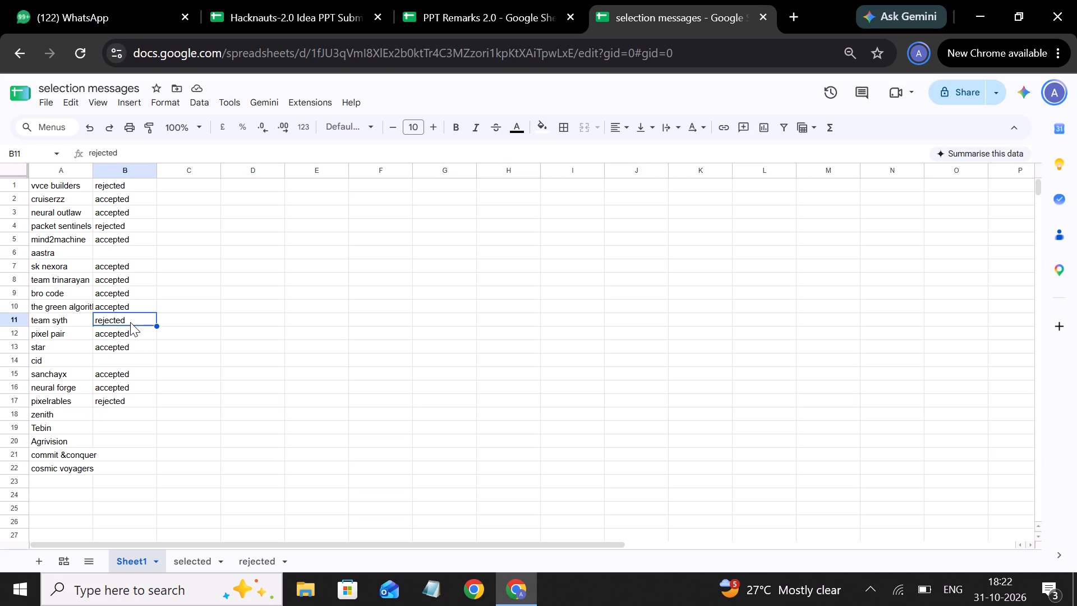
left_click(128, 227)
left_click(133, 186)
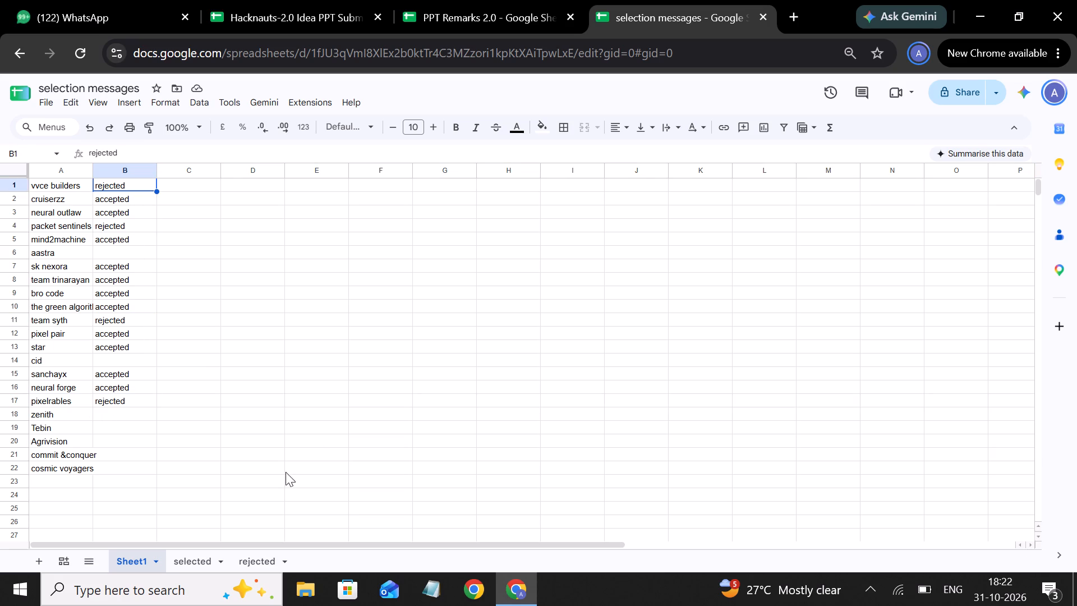
double_click(263, 550)
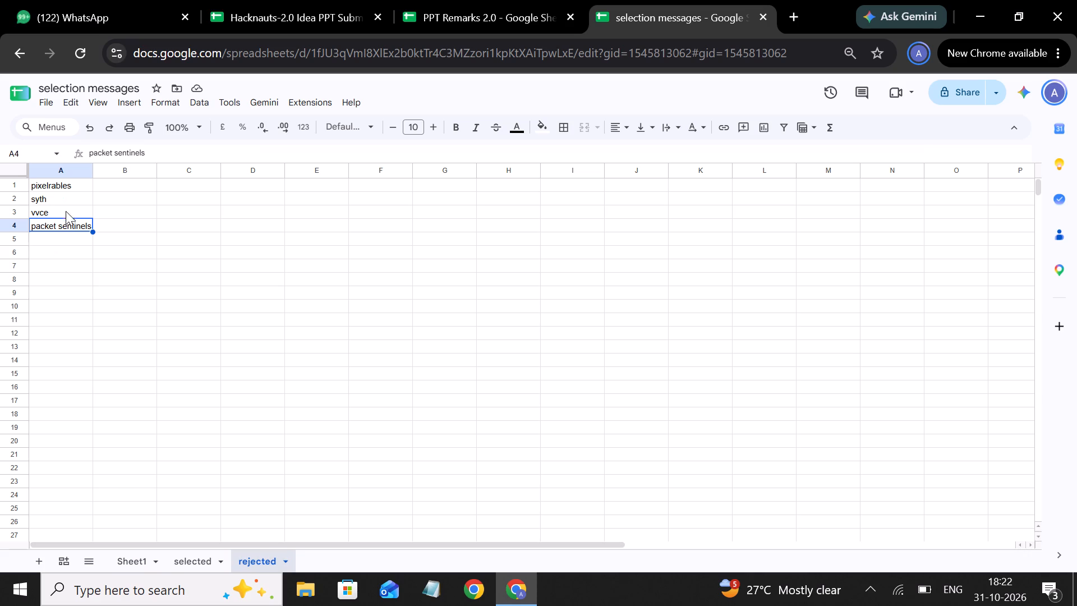
left_click(129, 554)
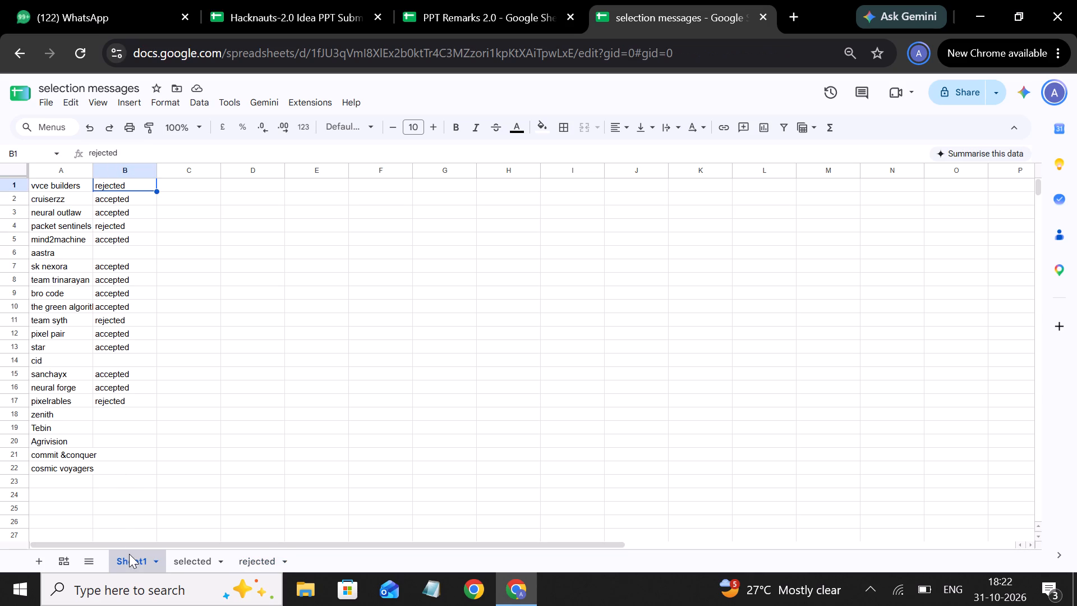
left_click(260, 554)
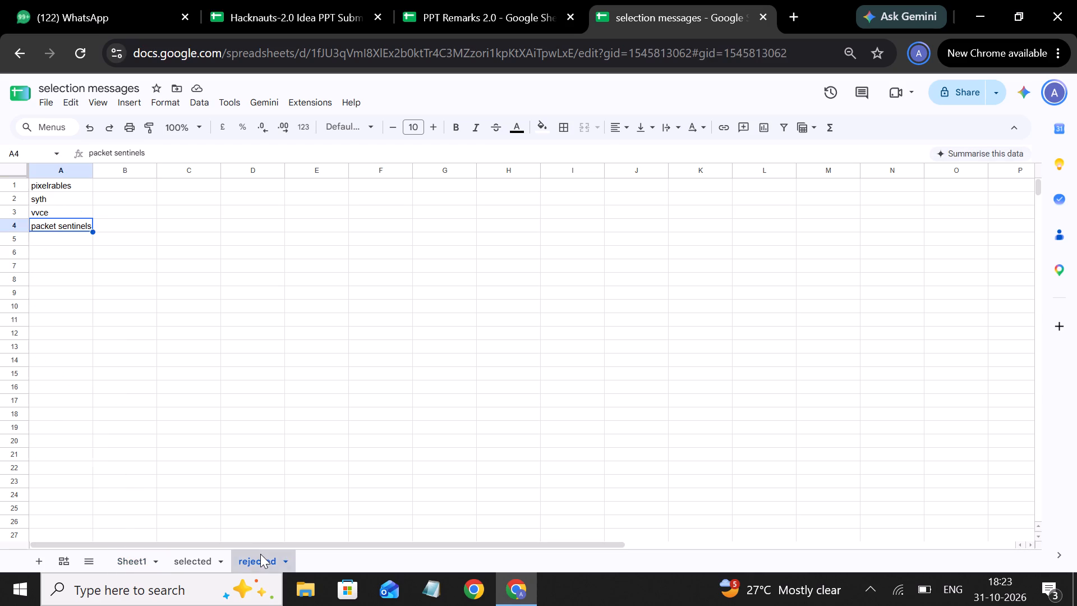
left_click(136, 566)
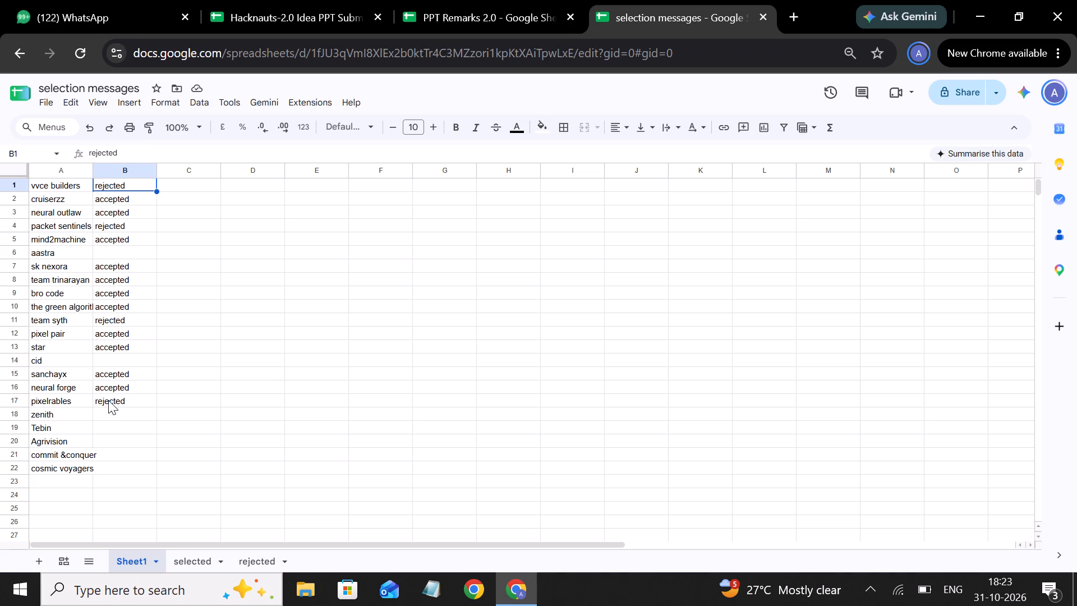
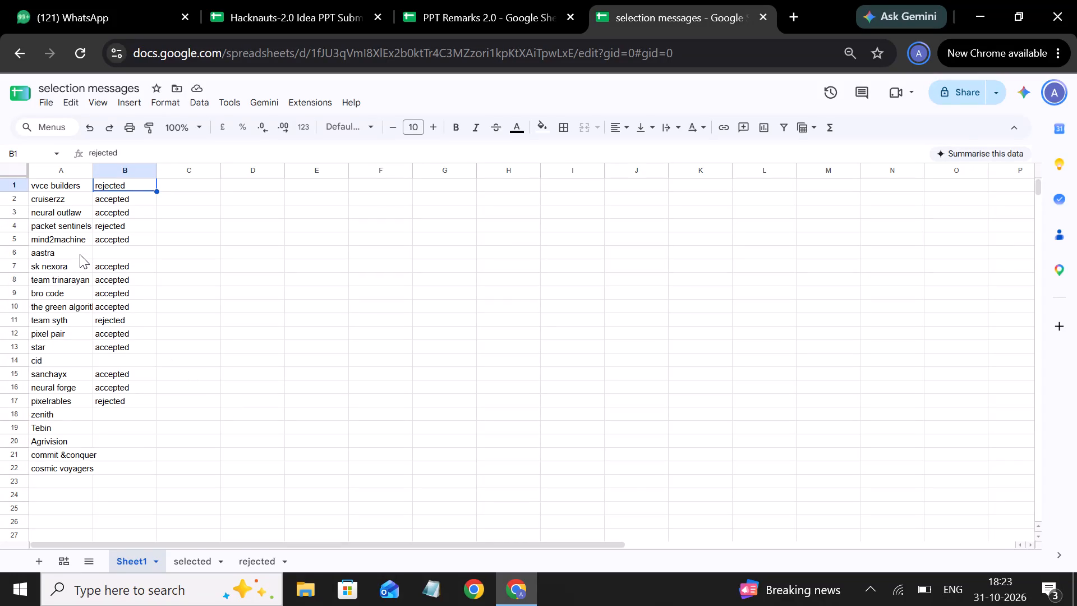
Change the fill of the team names in A1:A12 on the selected sheet to white.
left_click(81, 415)
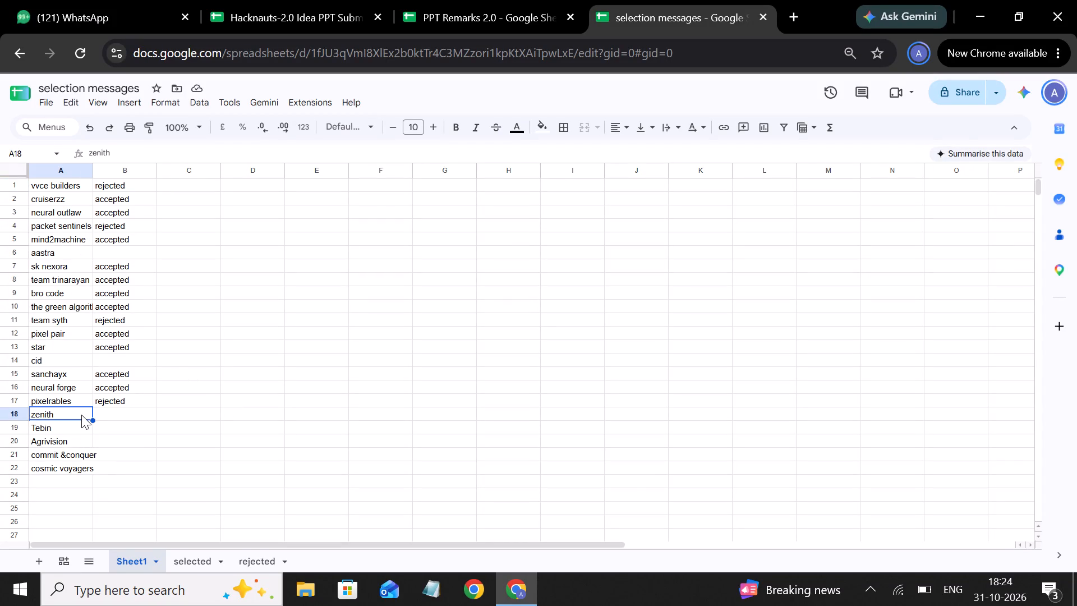
left_click(179, 563)
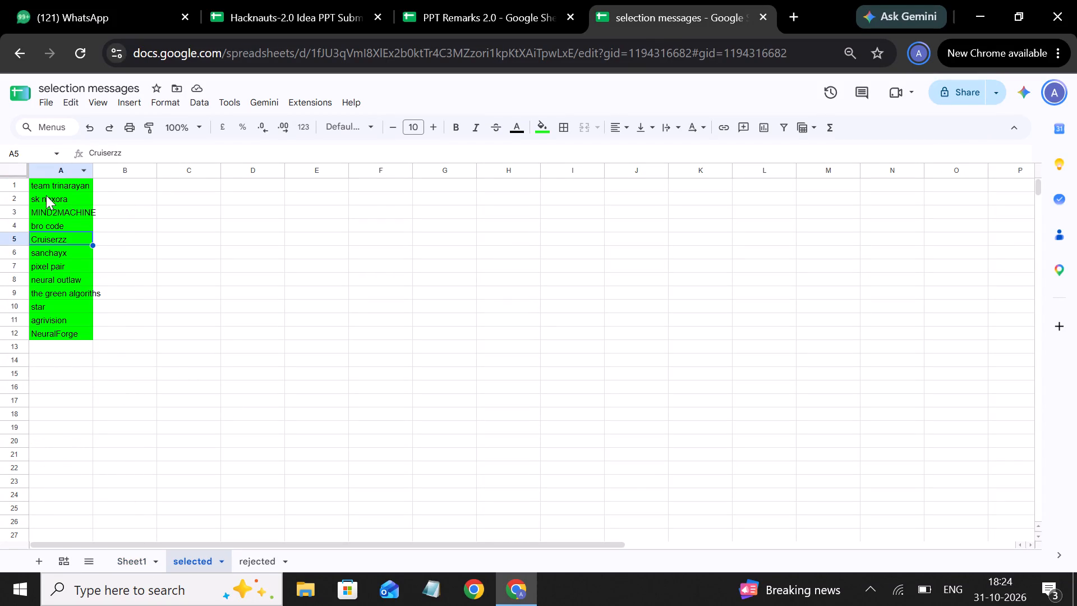
left_click_drag(48, 187, 81, 333)
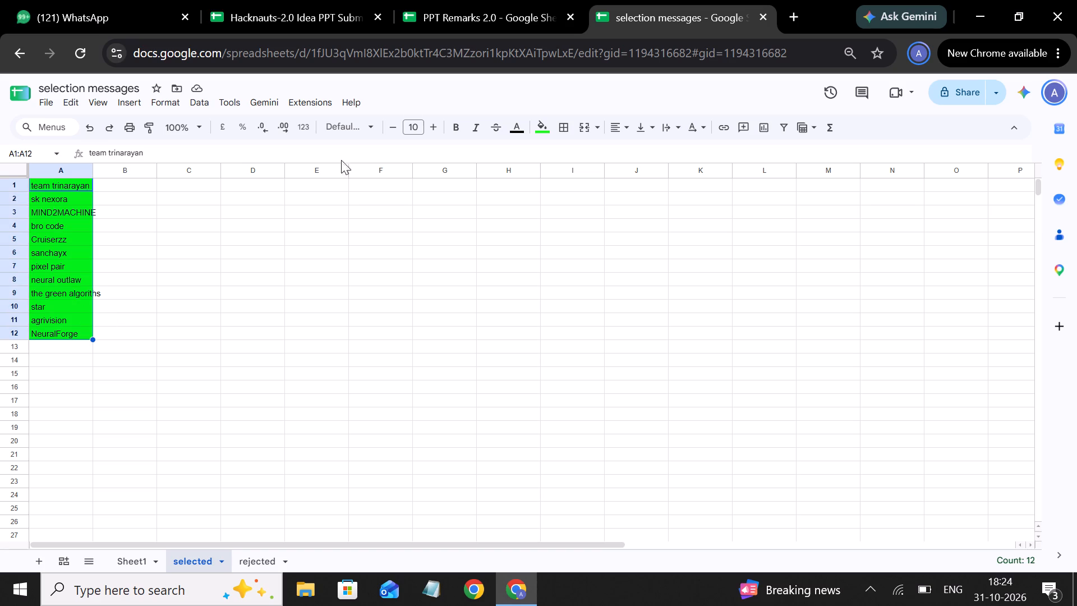
left_click(544, 125)
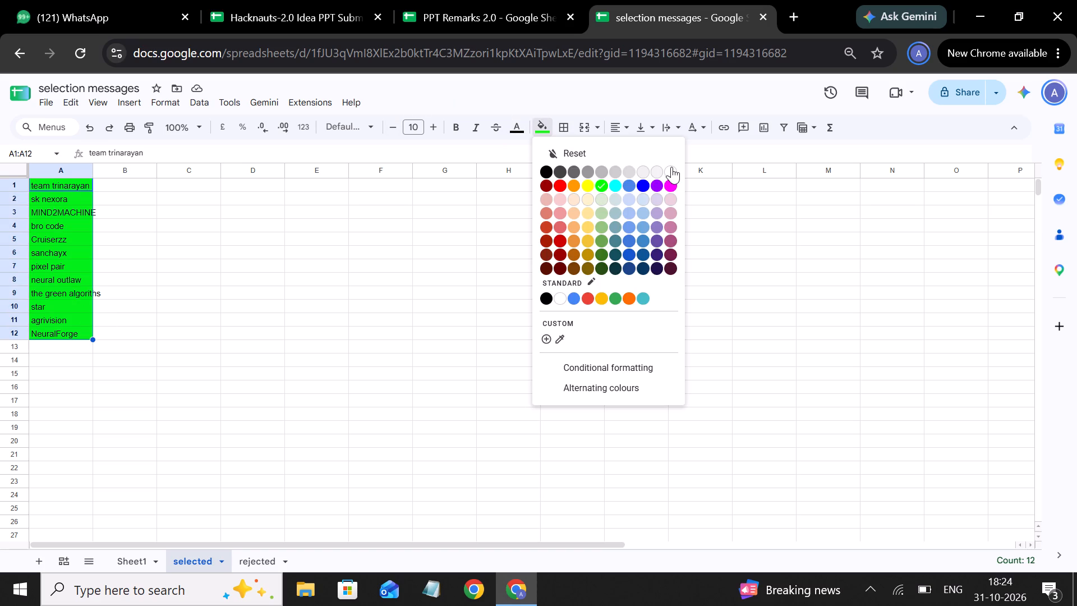
left_click(671, 167)
Check Agrivision against the selected sheet and enter "accepted" beside it in cell B20 of Sheet1.
left_click(249, 552)
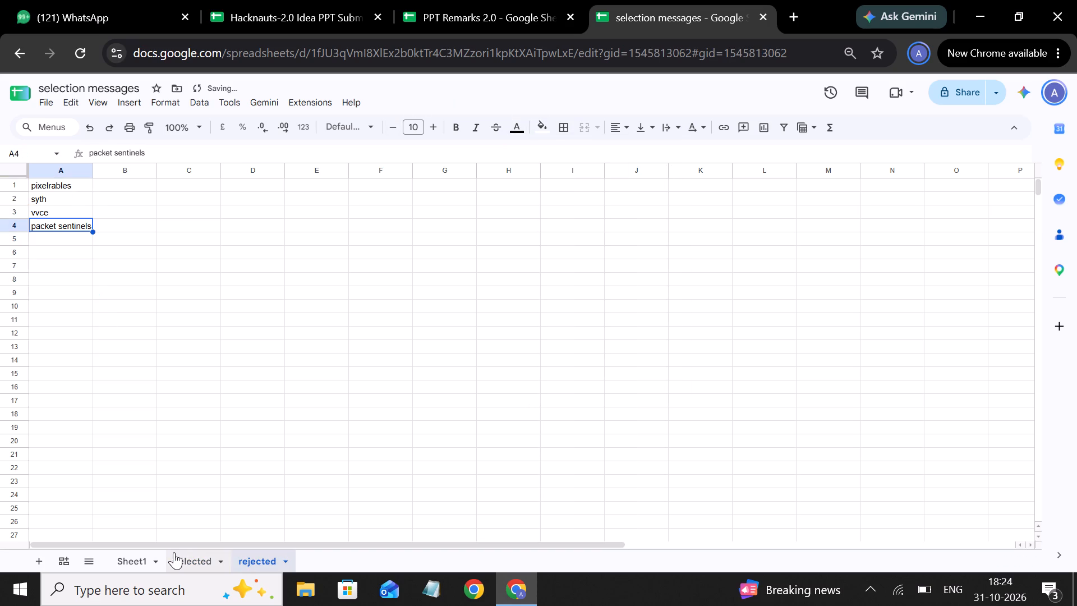
left_click(147, 554)
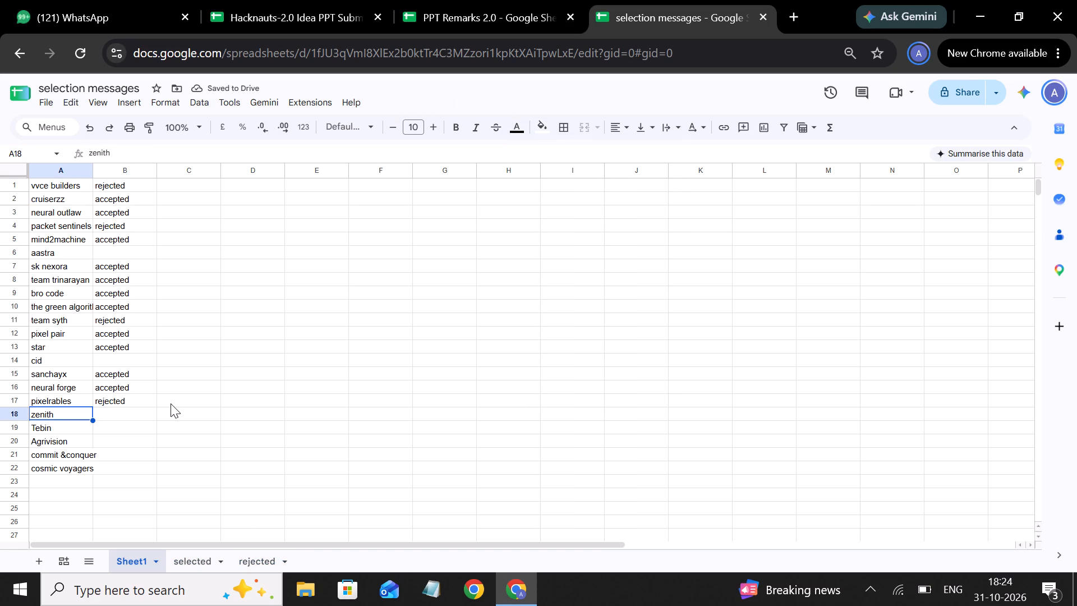
left_click(110, 443)
left_click(196, 557)
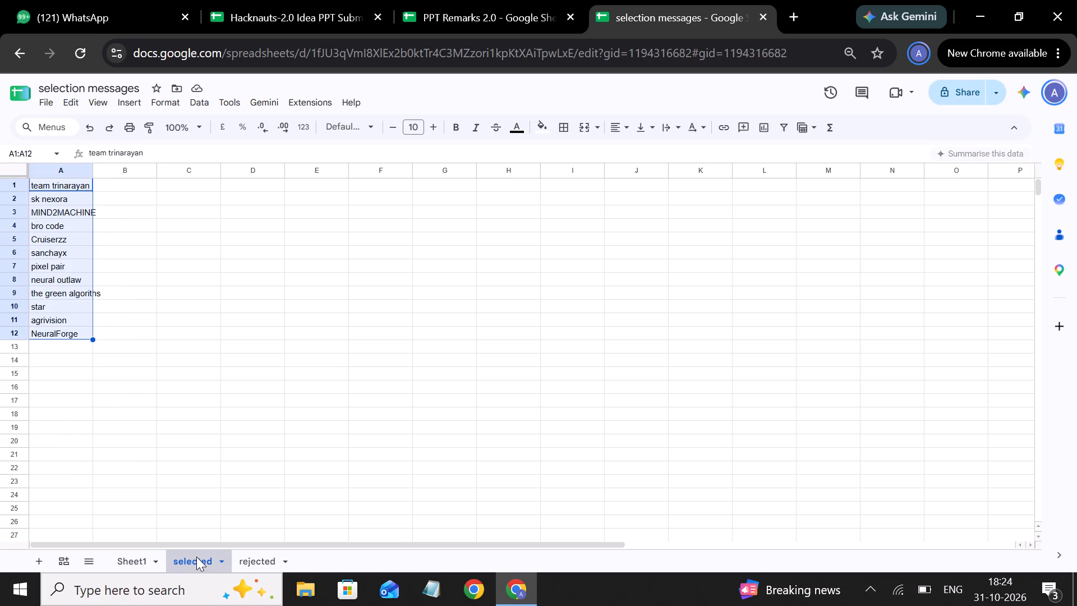
left_click(121, 569)
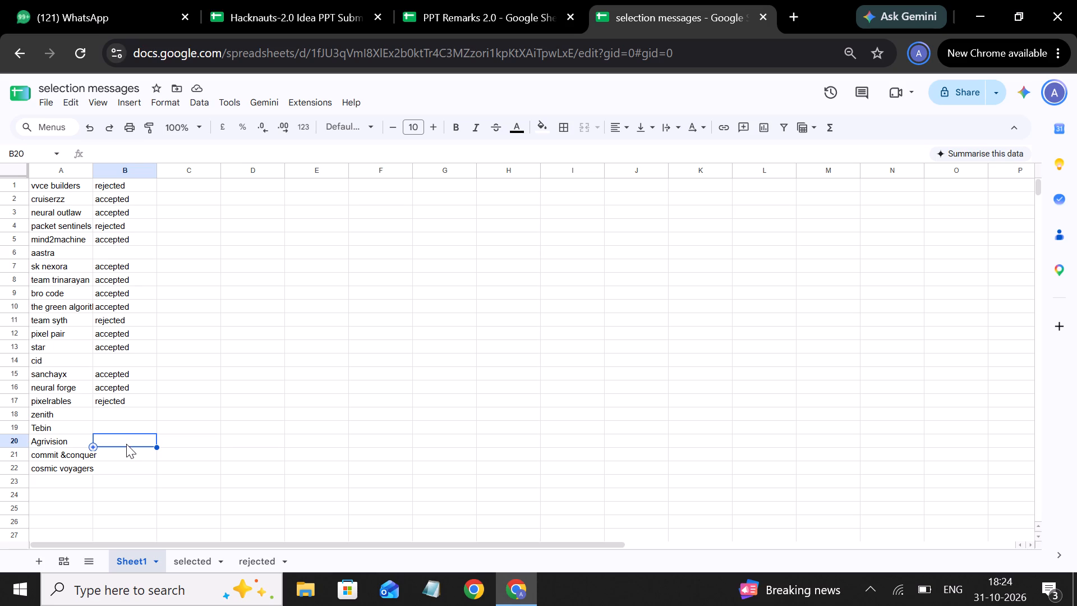
triple_click(126, 444)
type("accepte")
left_click(132, 442)
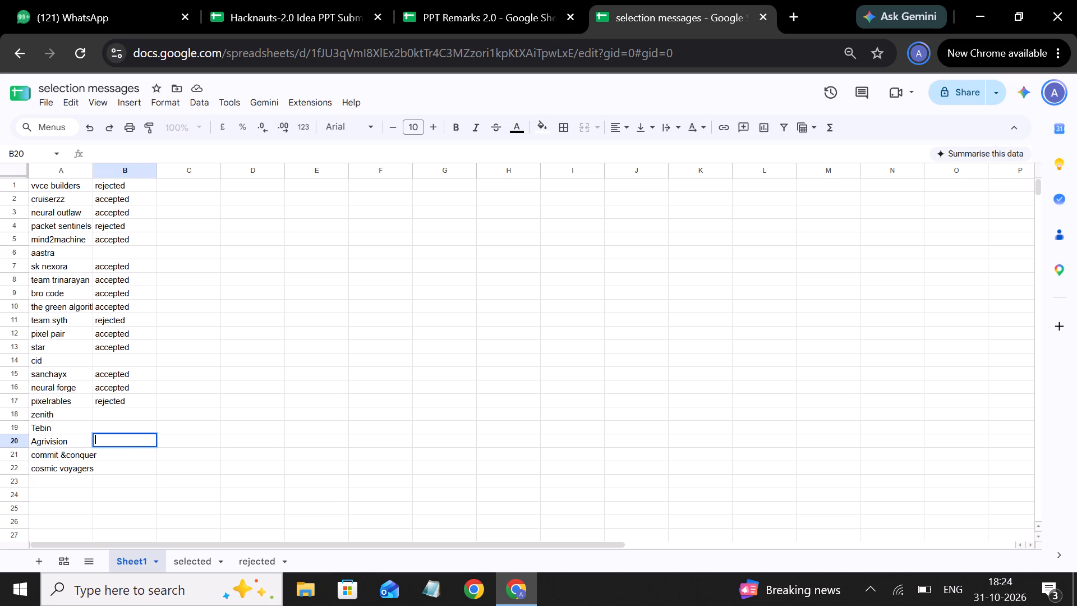
type("accepted")
left_click(200, 559)
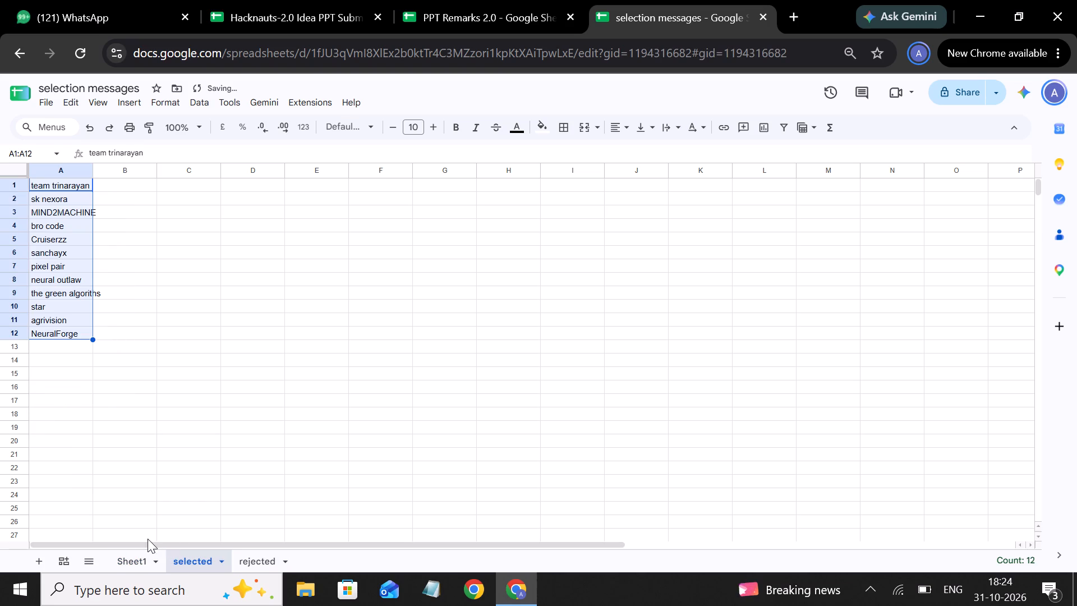
Review the statuses in column B of Sheet1 row by row, from cruiserzz down to Agrivision.
left_click(123, 558)
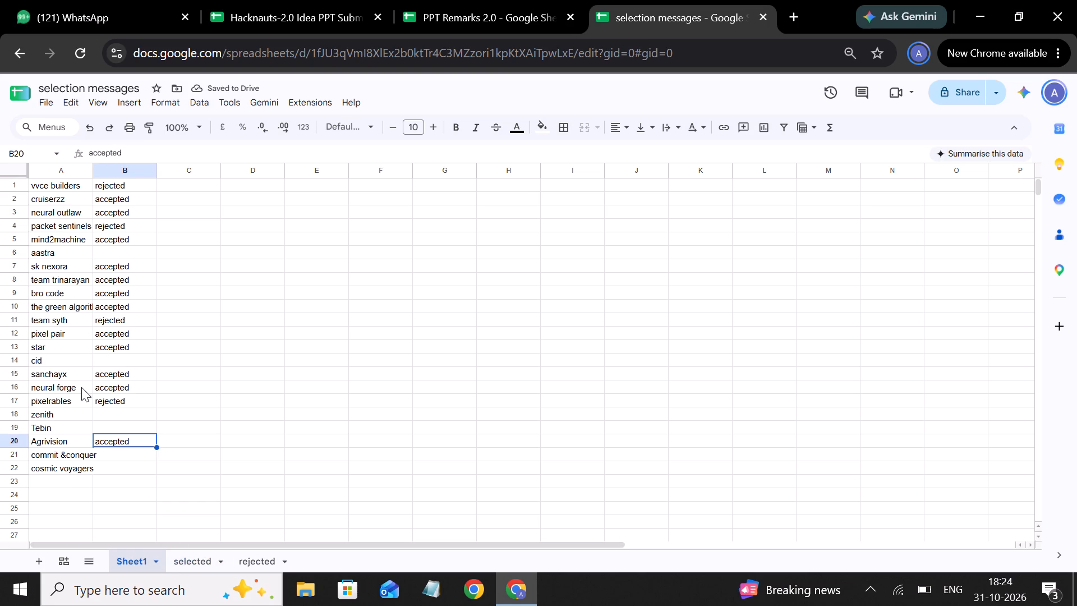
left_click(100, 388)
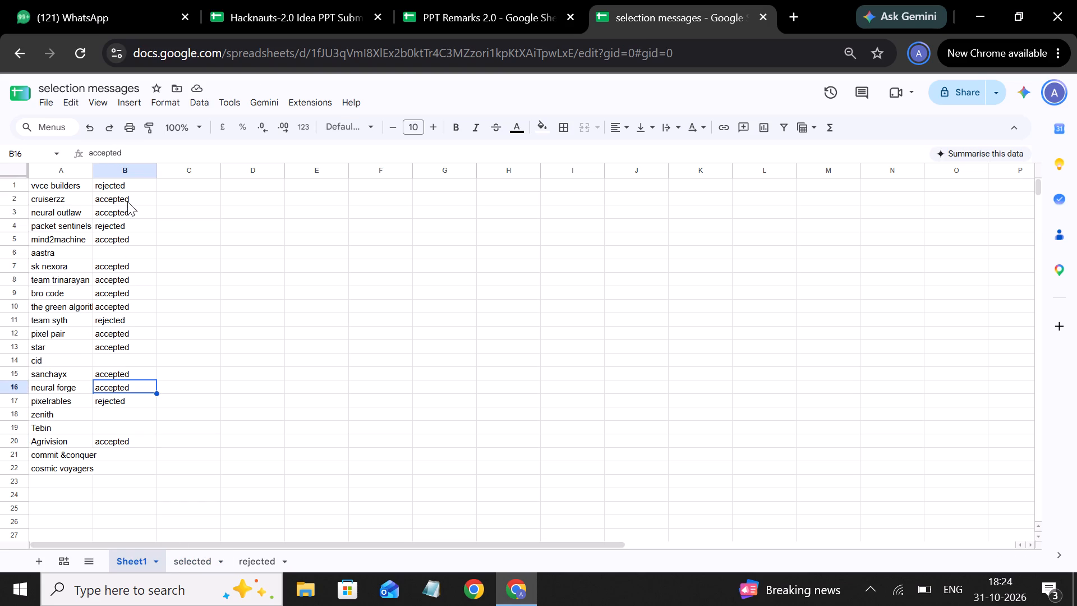
left_click(127, 201)
key("Down")
key("Down")
key("Down")
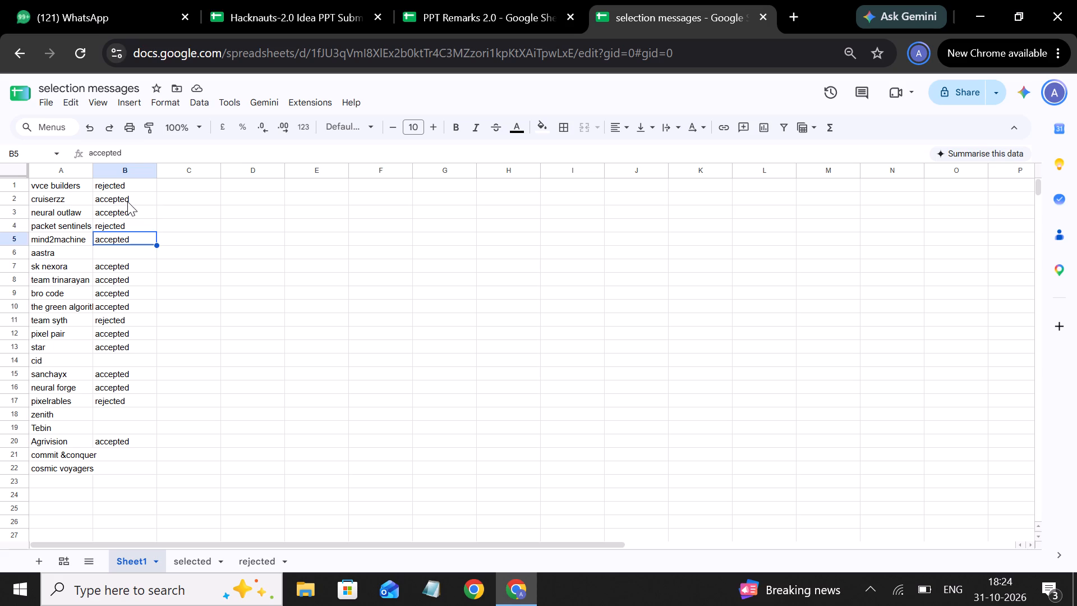
key("Down")
key("Down")
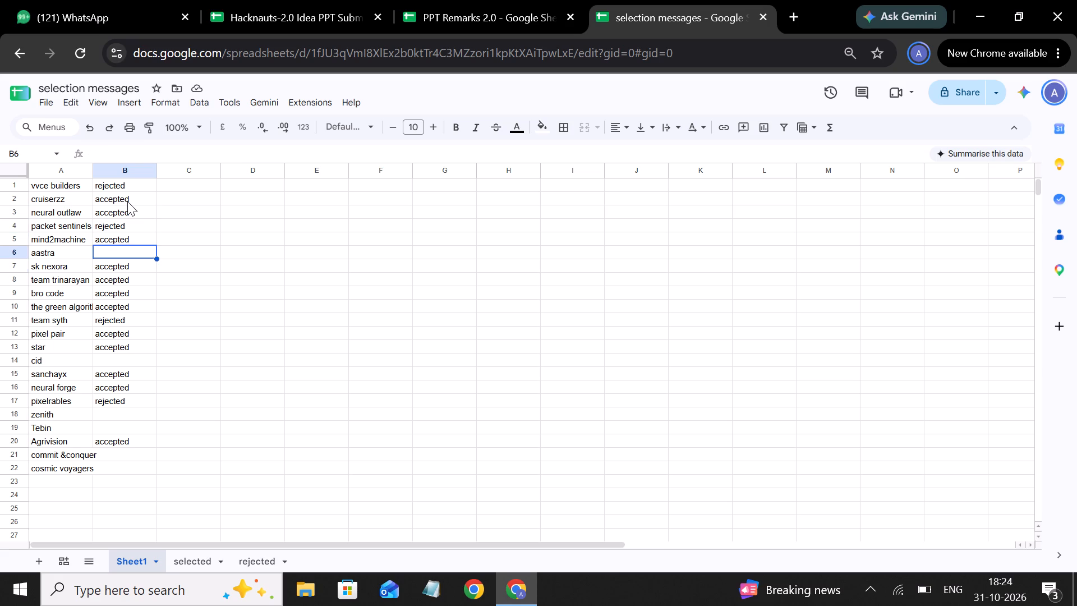
key("Down")
key("Down")
key("Down")
key("Down")
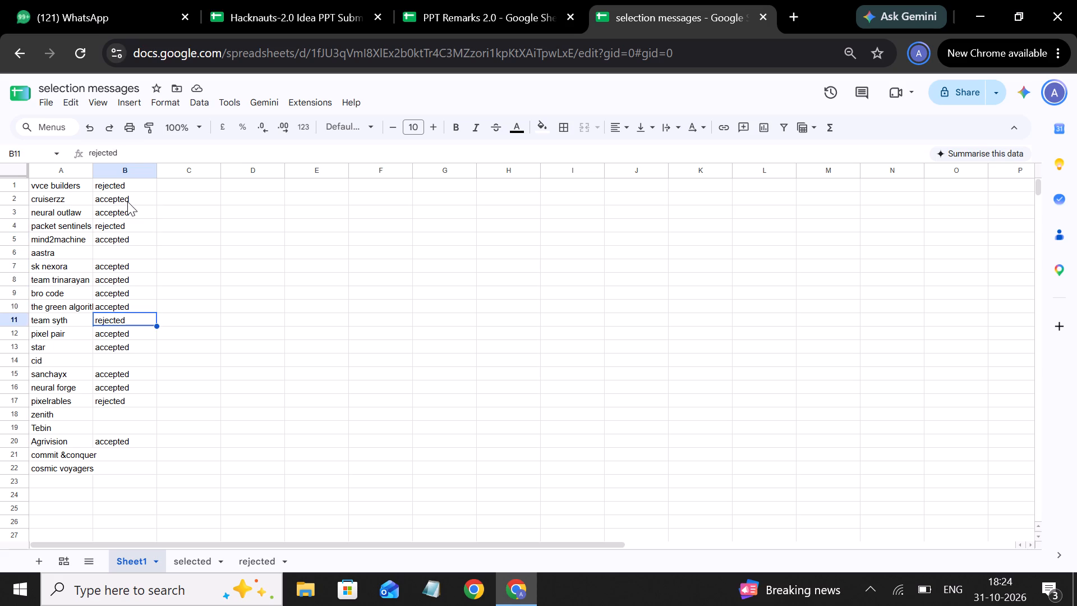
key("Down")
key("Down")
key("Down")
key("Down")
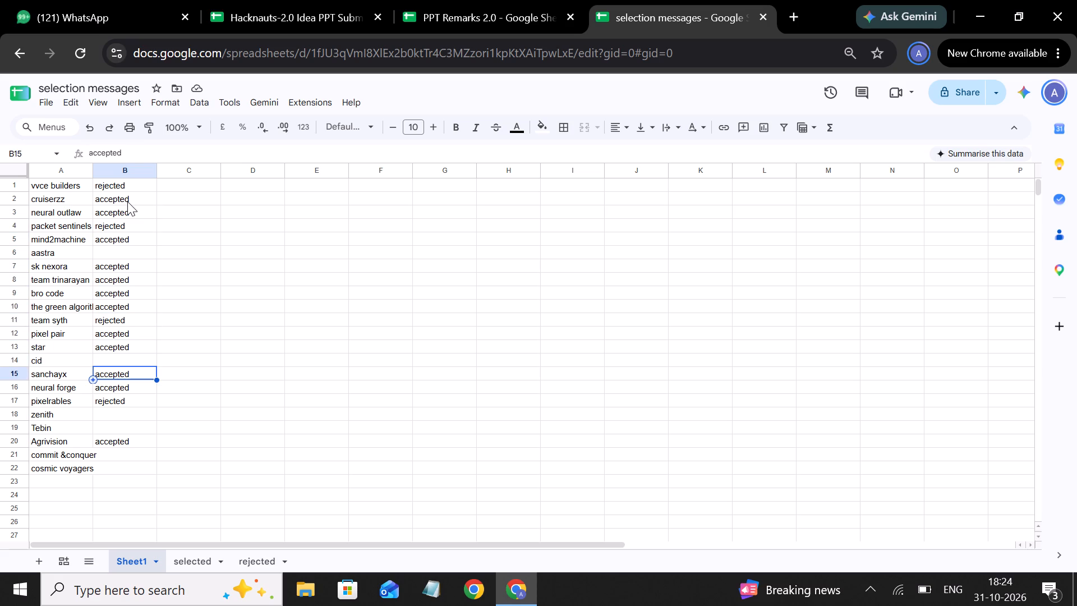
key("Down")
key("Down")
key("Down")
key("Down")
key("Down")
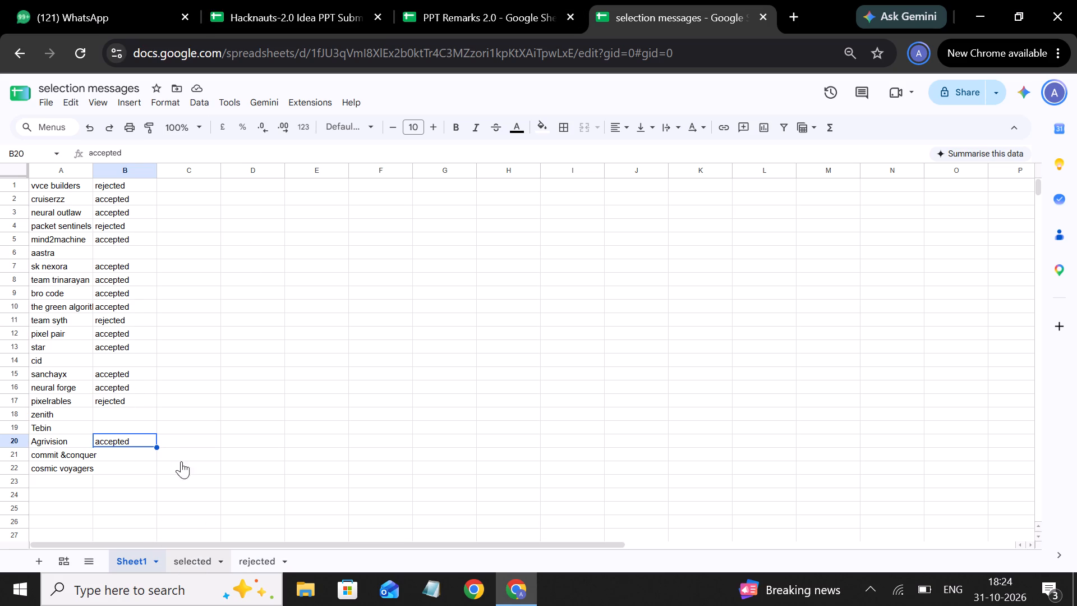
Search the Other Colleges sheet of Hacknauts-2.0 for "cid" and examine that team's scores and selection status.
left_click(346, 4)
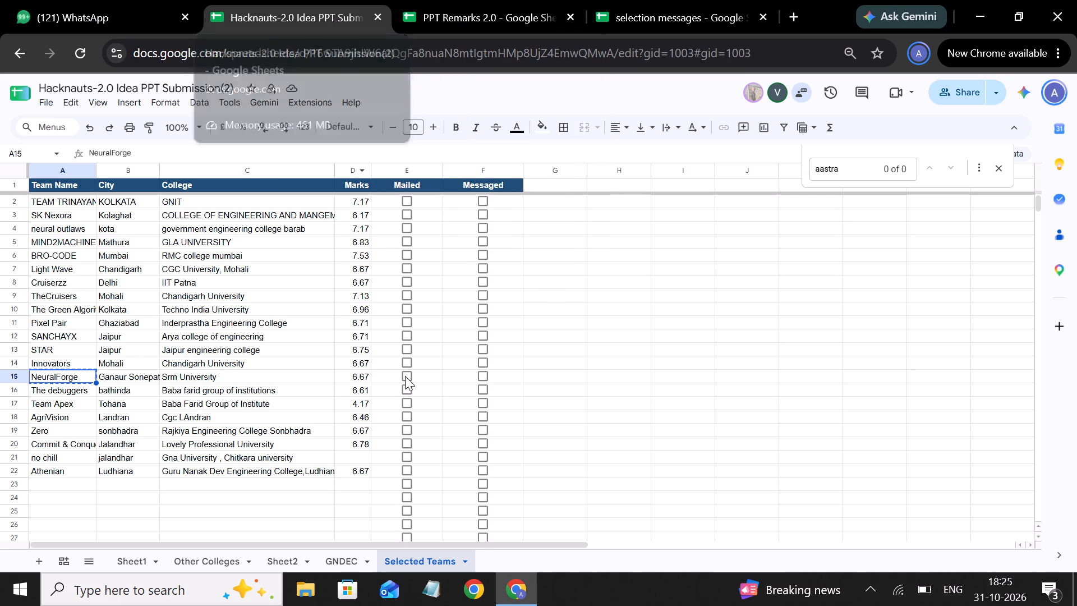
left_click(209, 558)
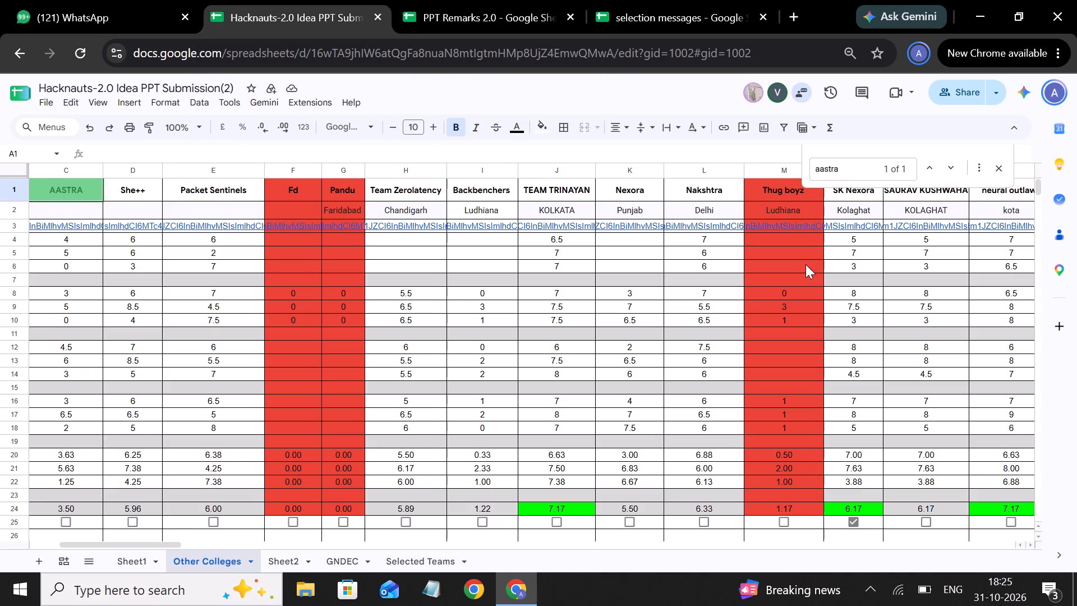
double_click(861, 174)
key("BackSpace")
type("cid")
scroll(861, 177, "left", 2)
scroll(931, 339, "left", 1)
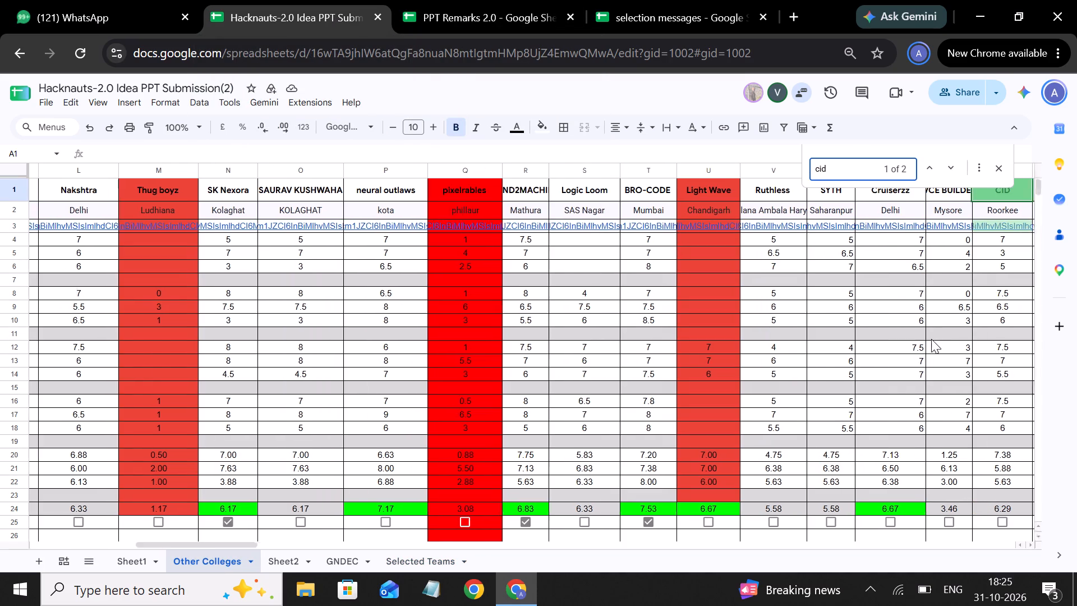
scroll(931, 339, "left", 1)
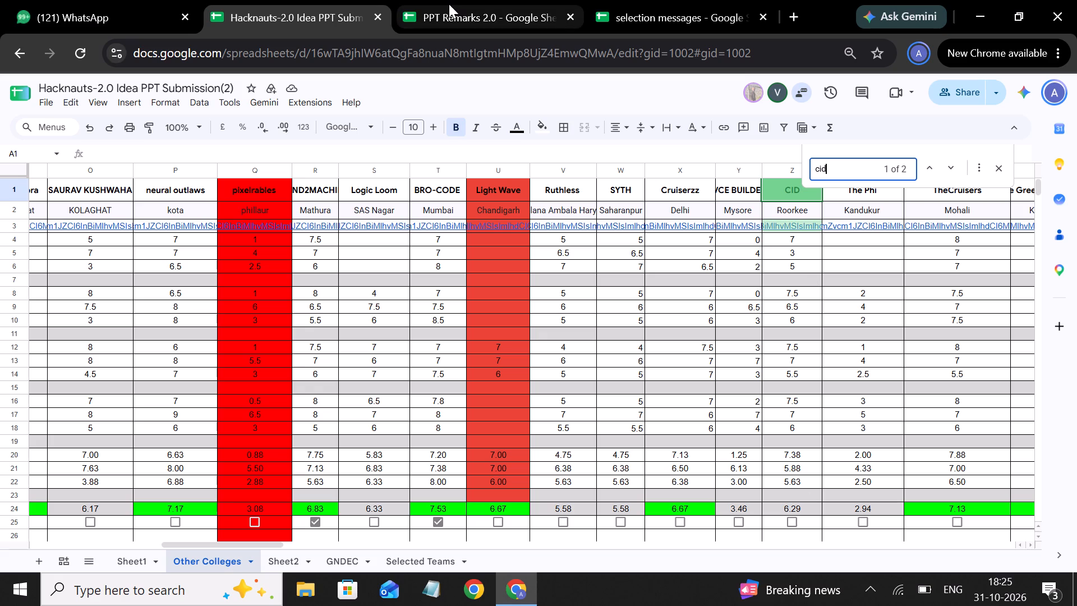
left_click(449, 4)
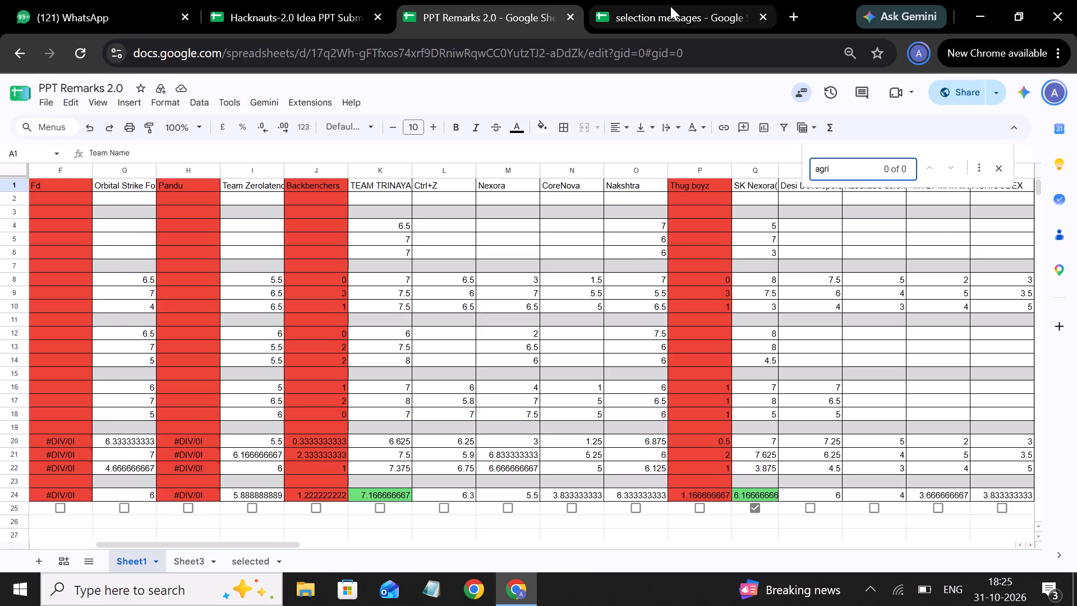
left_click(670, 6)
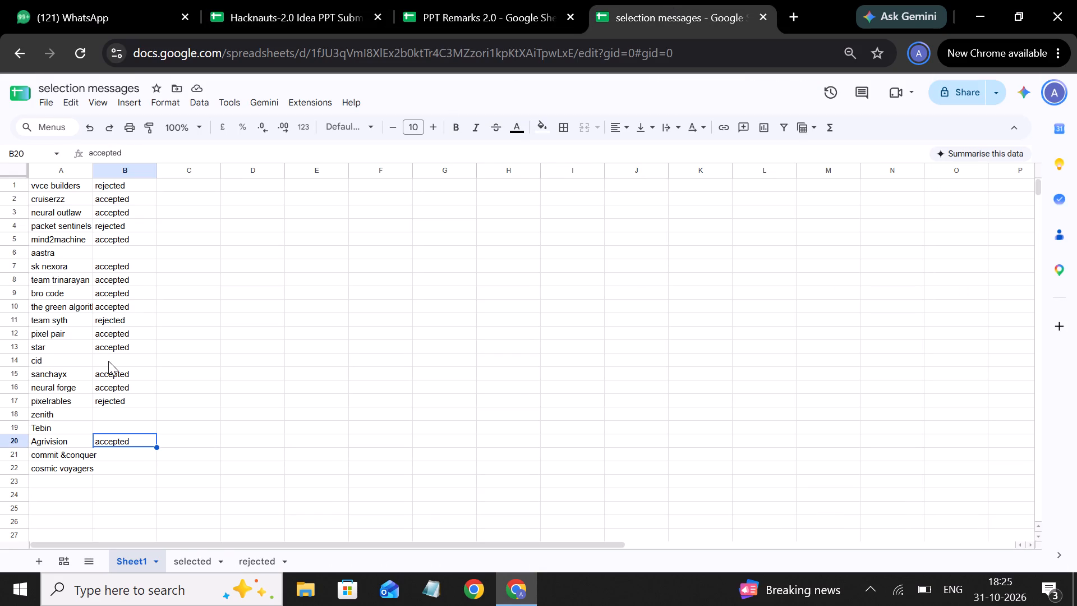
Search Hacknauts-2.0 for "zenith", checking its scores on Other Colleges and whether Selected Teams lists it.
left_click(292, 19)
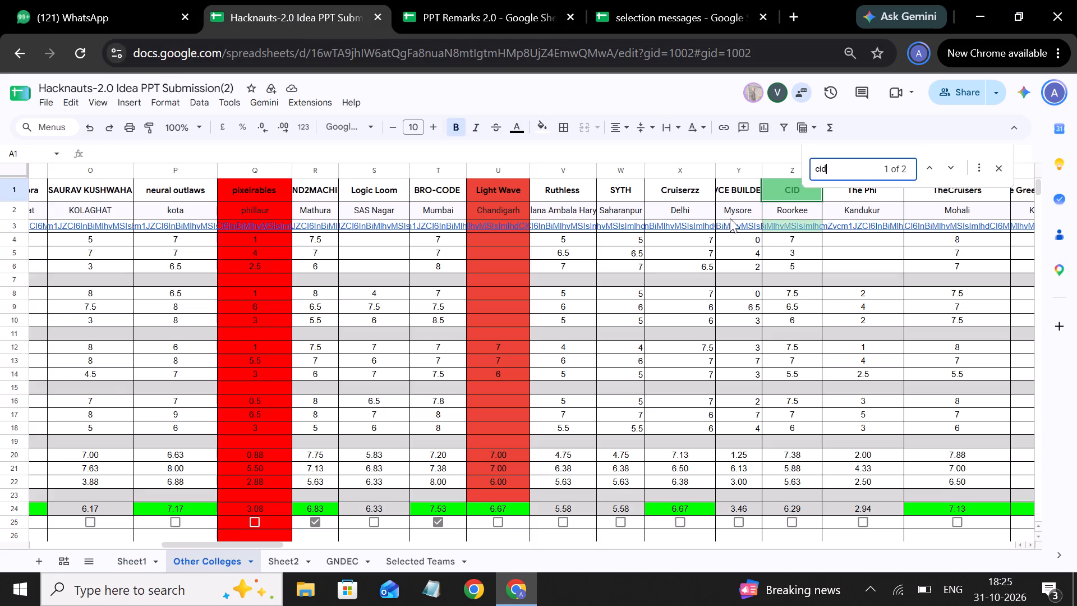
key("BackSpace")
key("BackSpace")
key("BackSpace")
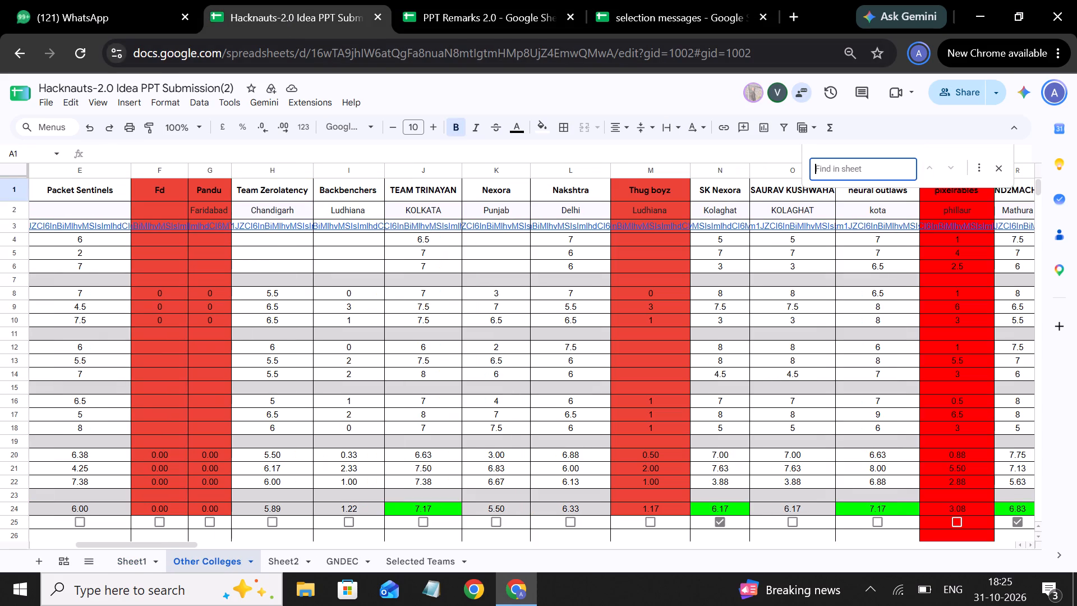
type("zenith")
scroll(878, 239, "left", 5)
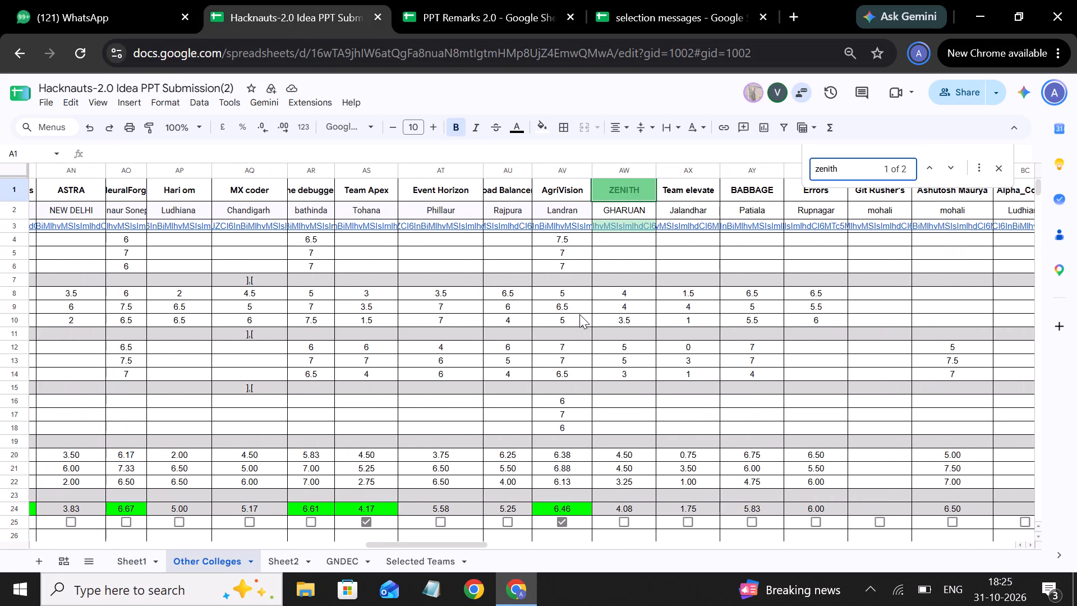
left_click(416, 569)
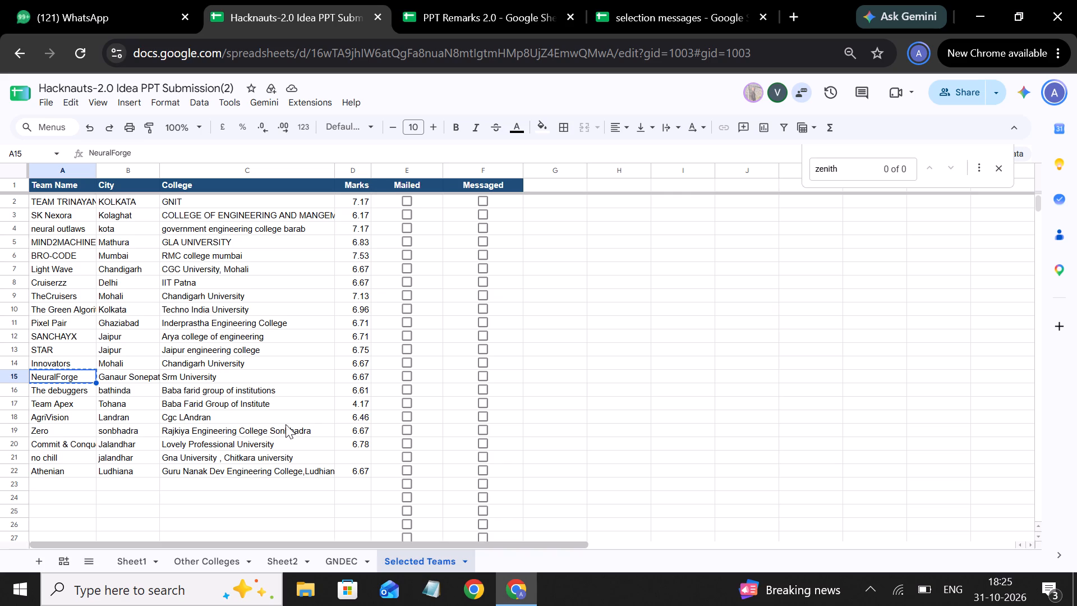
left_click(618, 10)
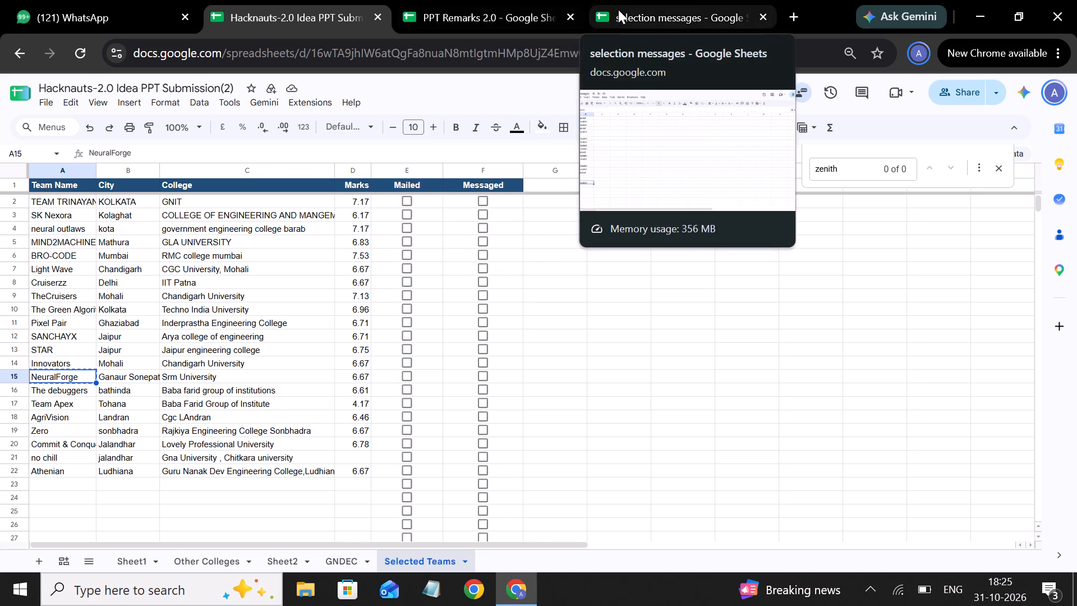
left_click(47, 431)
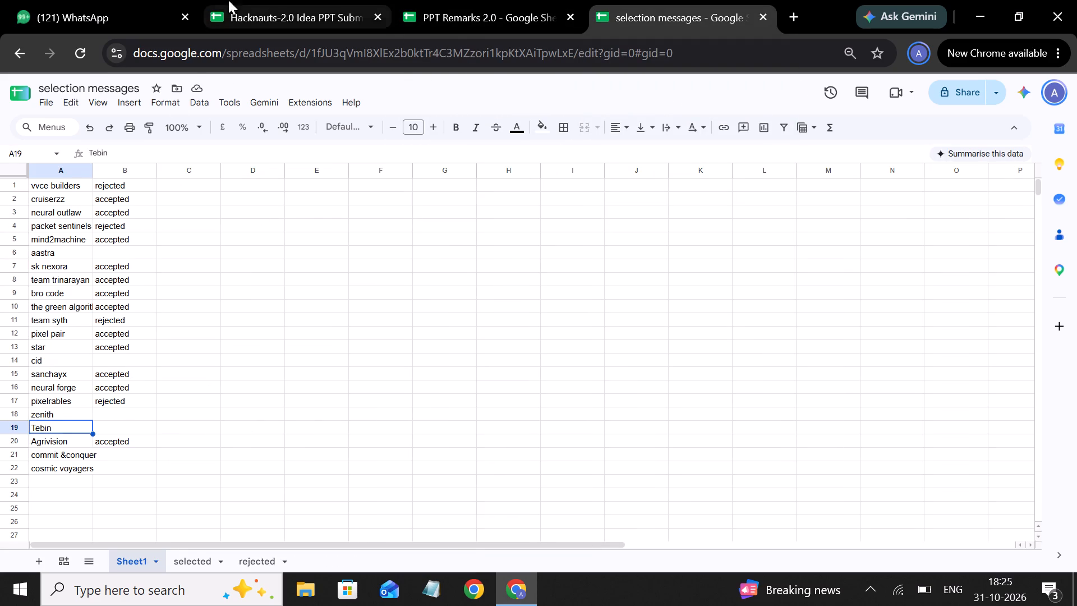
left_click(255, 6)
double_click(840, 164)
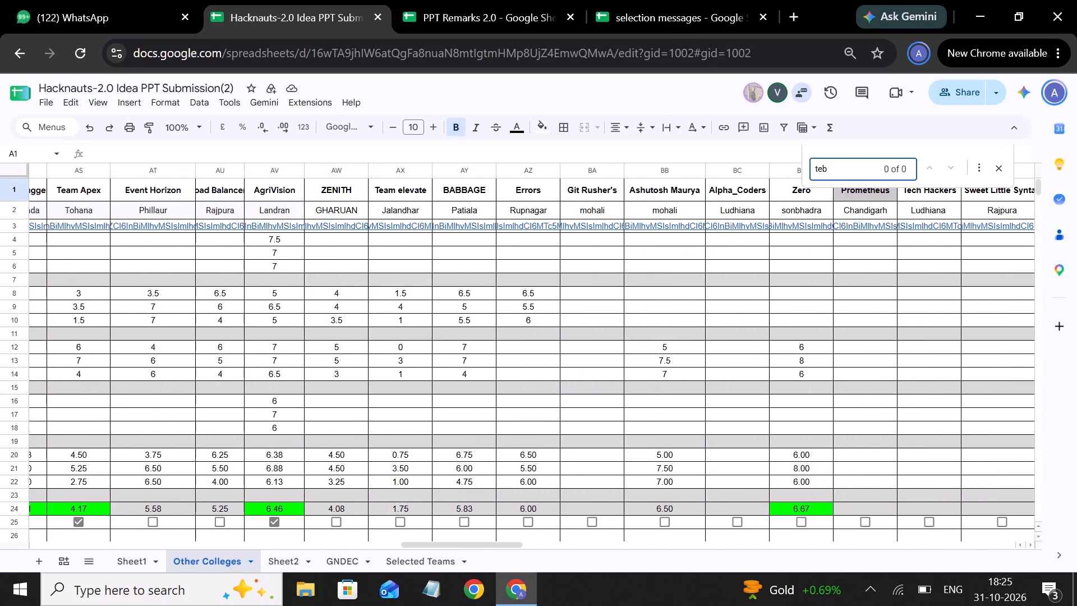
key("BackSpace")
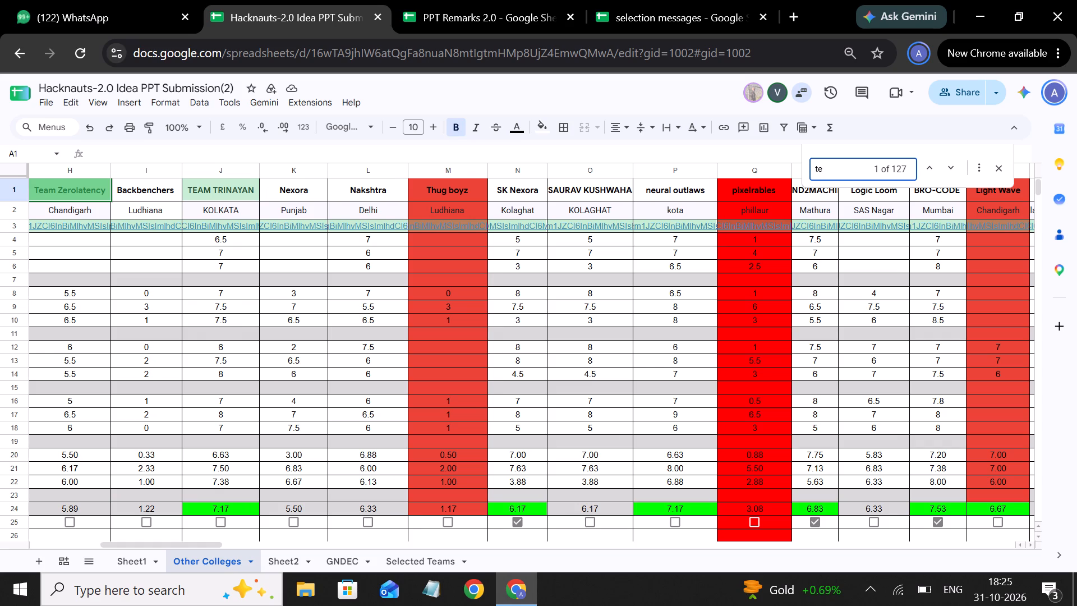
type("bi")
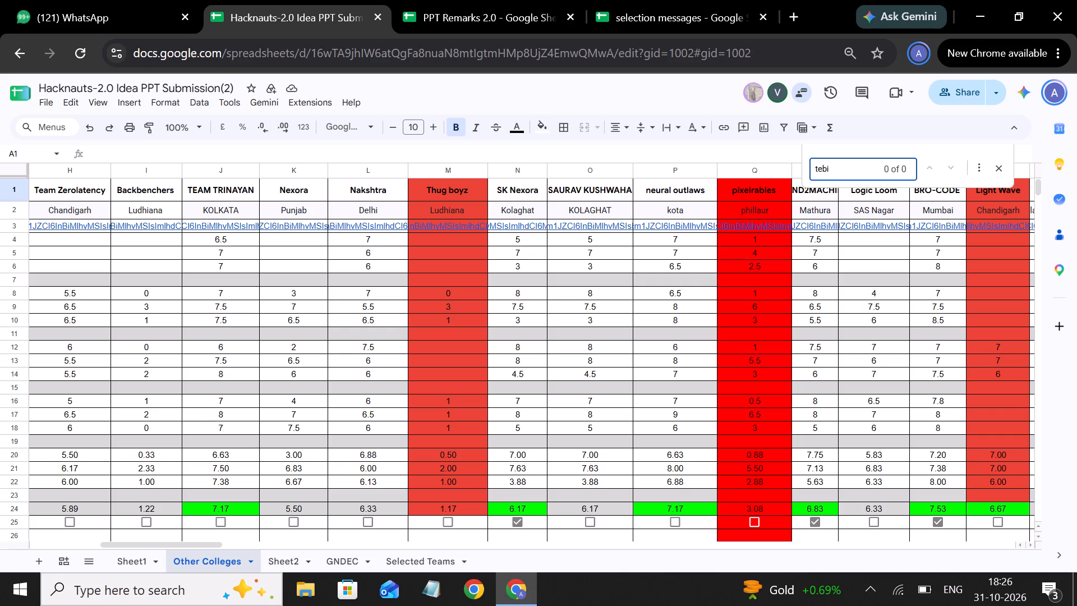
left_click(619, 6)
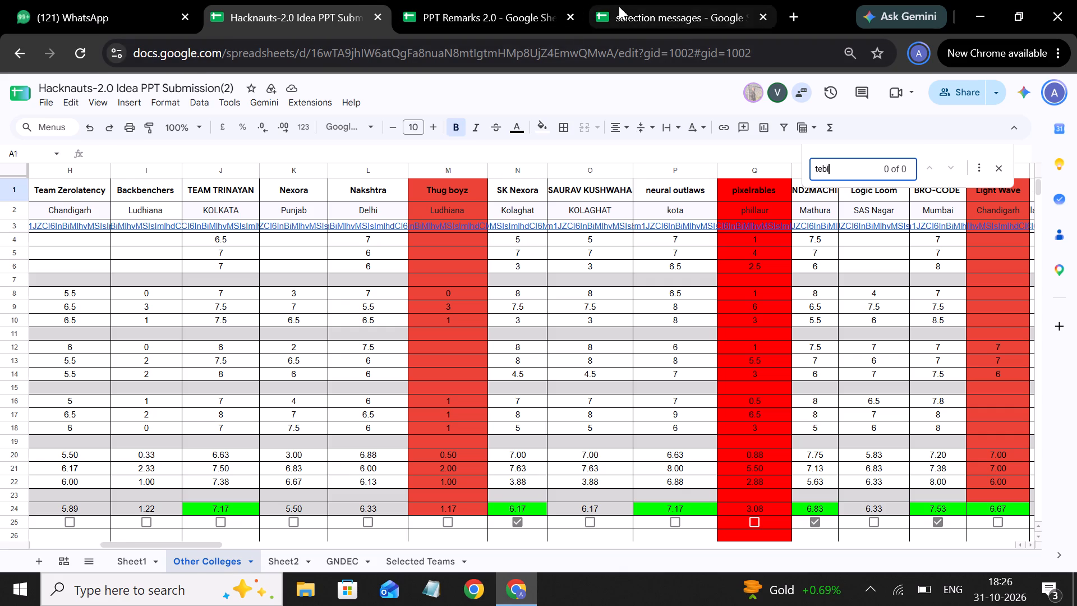
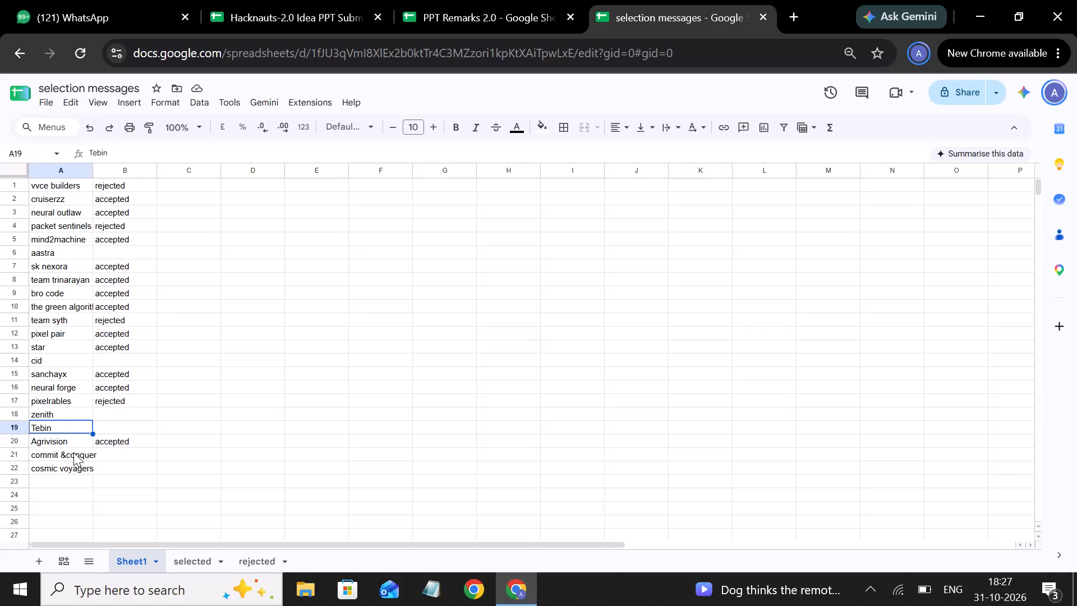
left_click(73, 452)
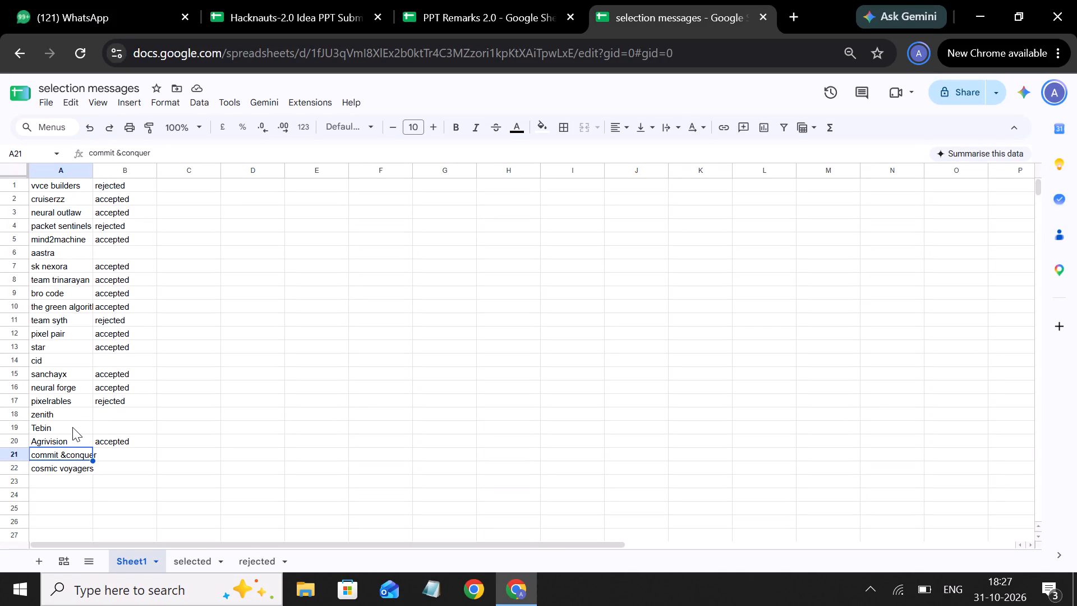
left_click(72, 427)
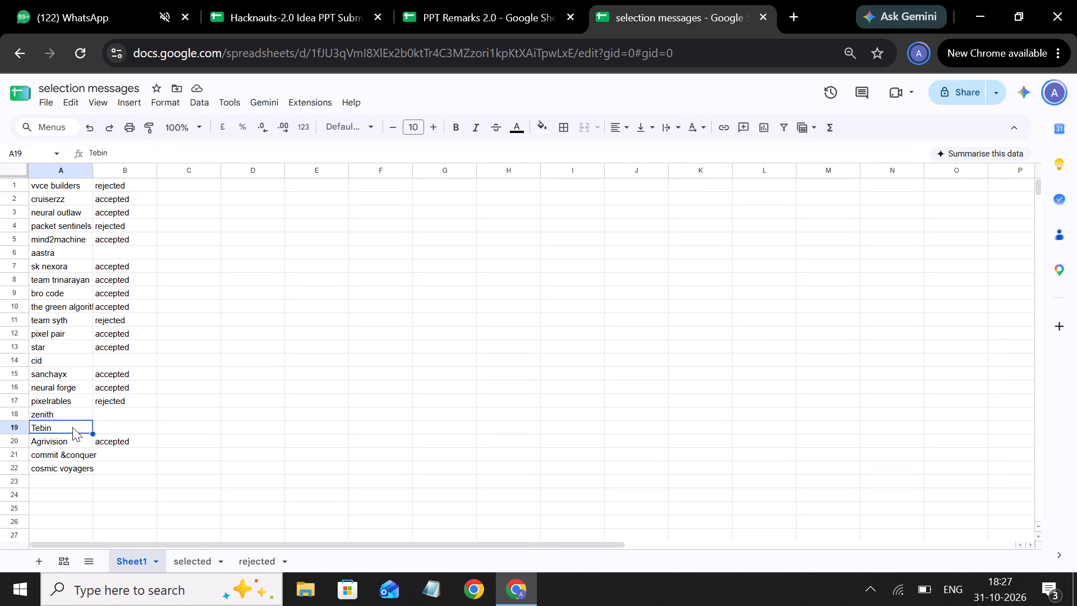
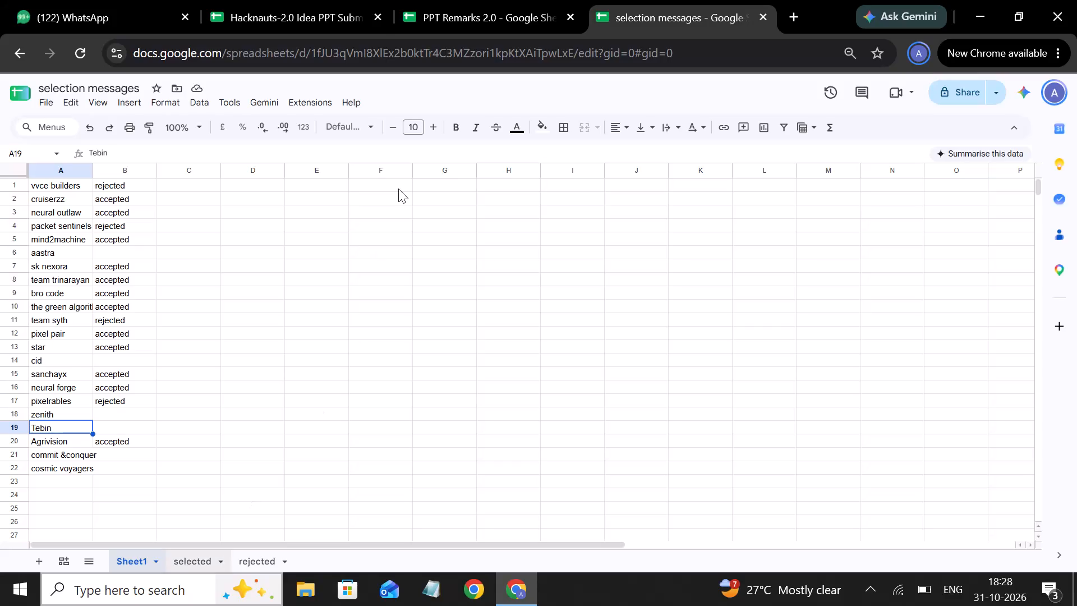
Search the Other Colleges sheet of the Hacknauts-2.0 Idea PPT Submission(2) spreadsheet for "bin" to look for team Tebin.
left_click(257, 0)
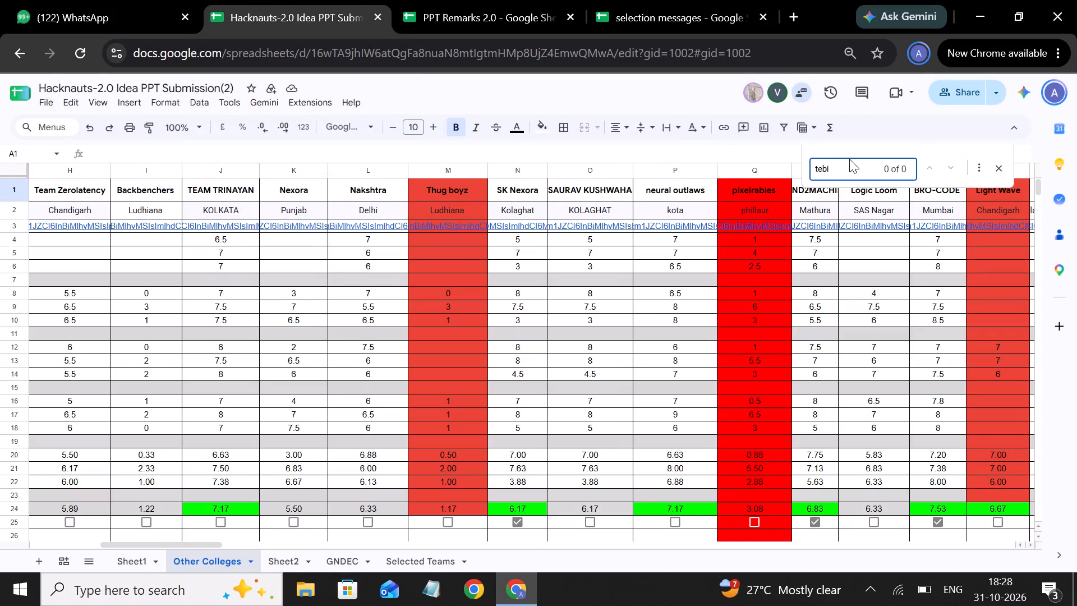
key("BackSpace")
key("BackSpace")
key("BackSpace")
key("BackSpace")
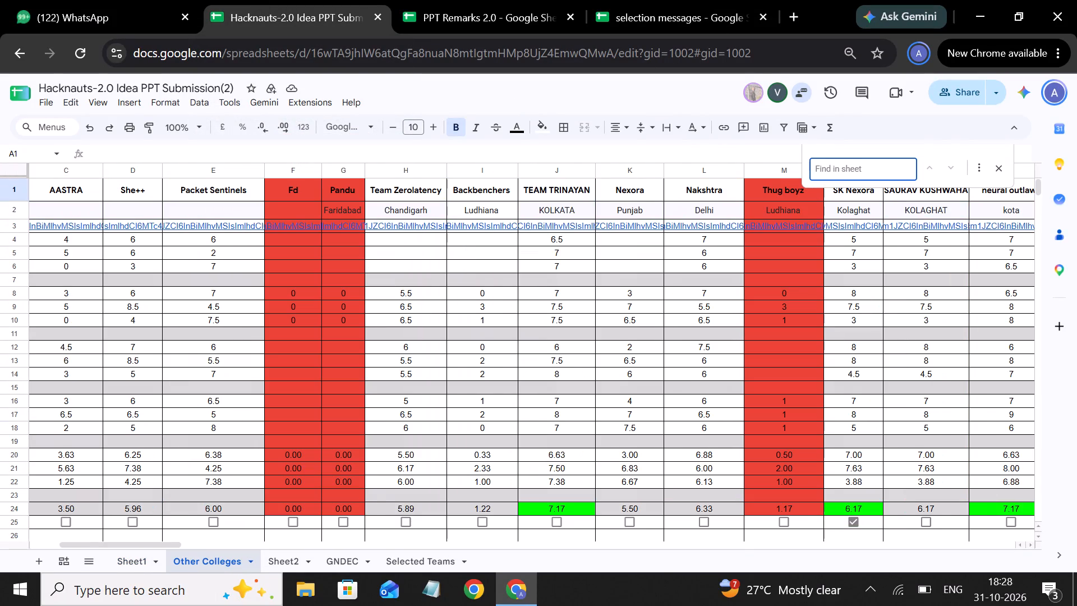
type("bin")
scroll(851, 187, "left", 3)
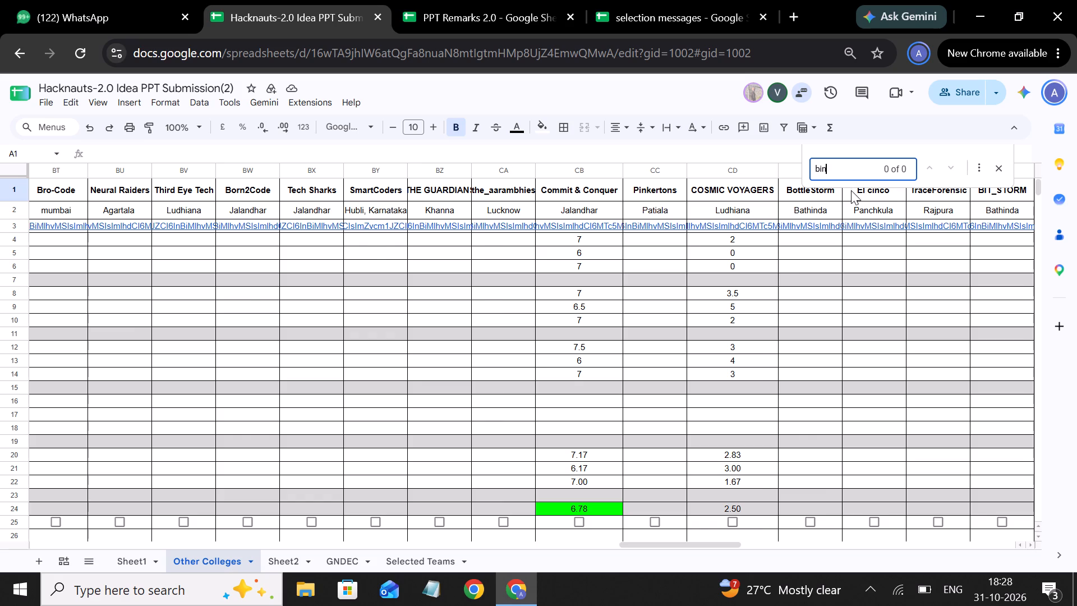
scroll(778, 284, "left", 4)
scroll(778, 284, "right", 6)
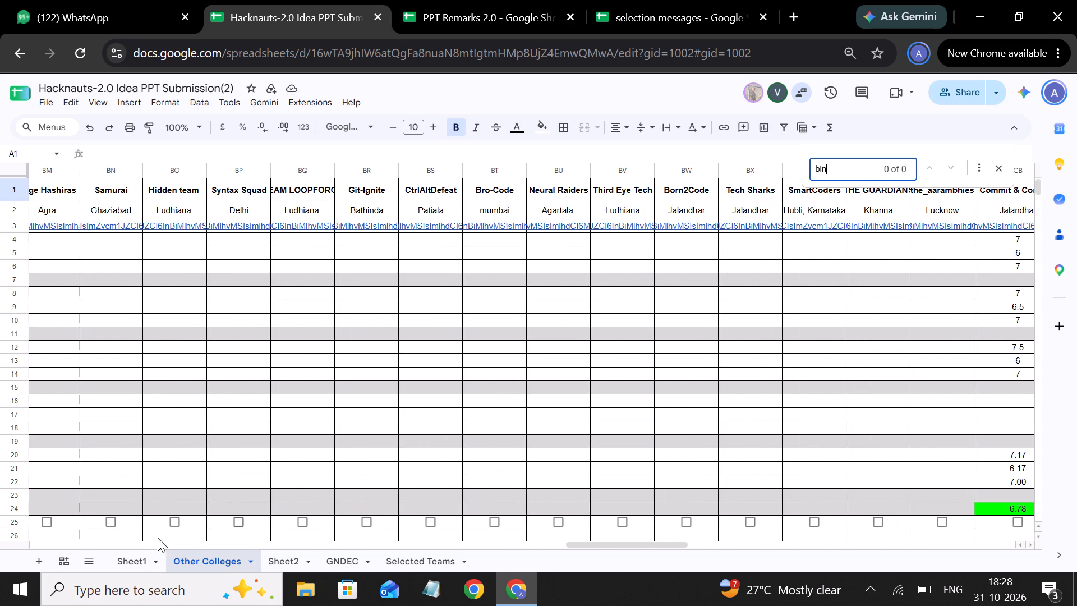
left_click(140, 550)
scroll(376, 409, "right", 7)
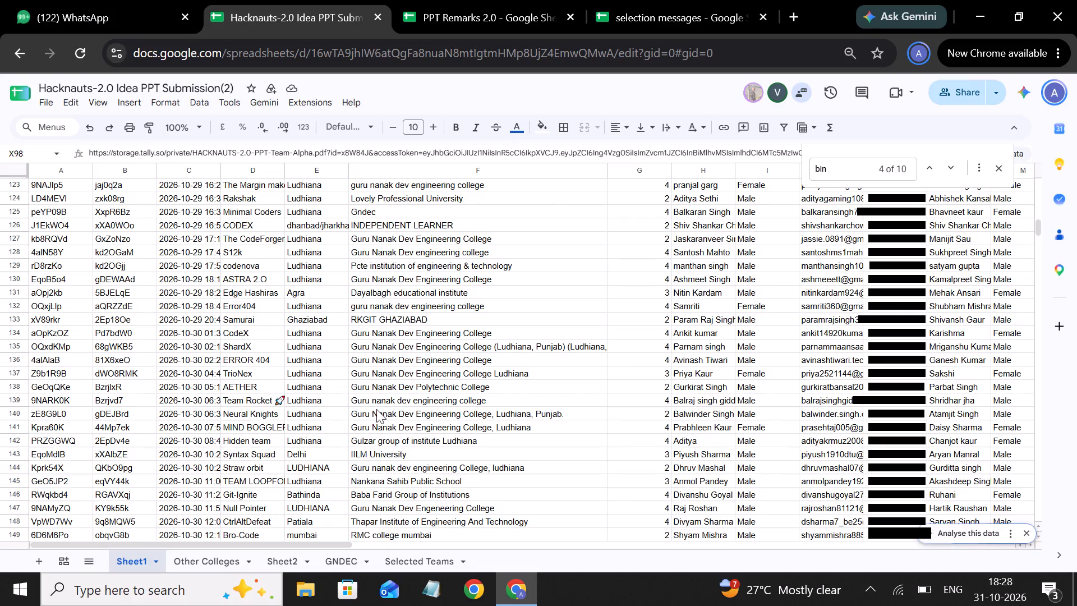
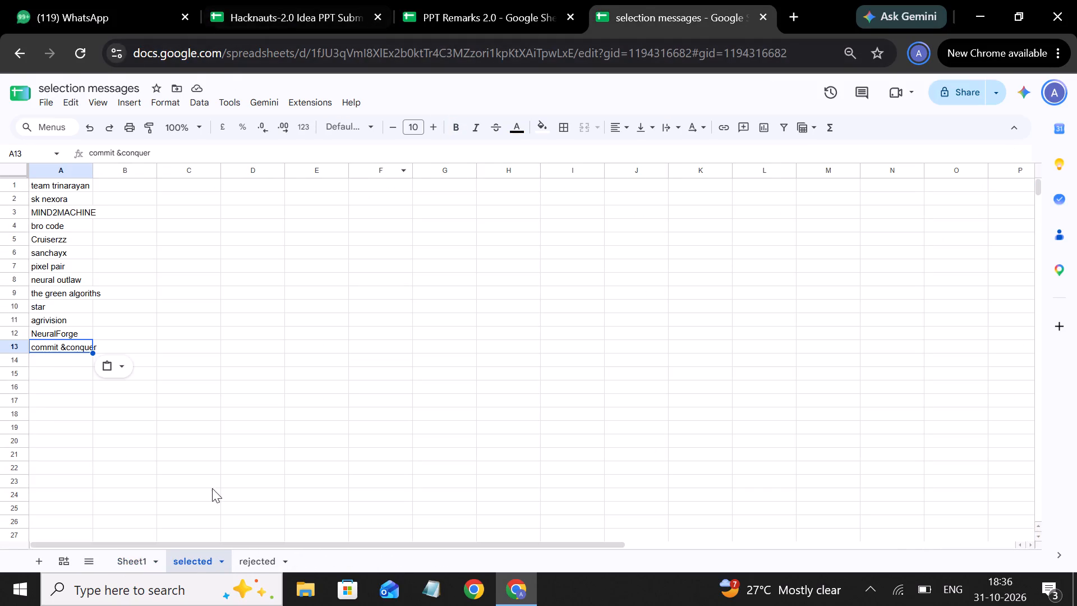
left_click(129, 552)
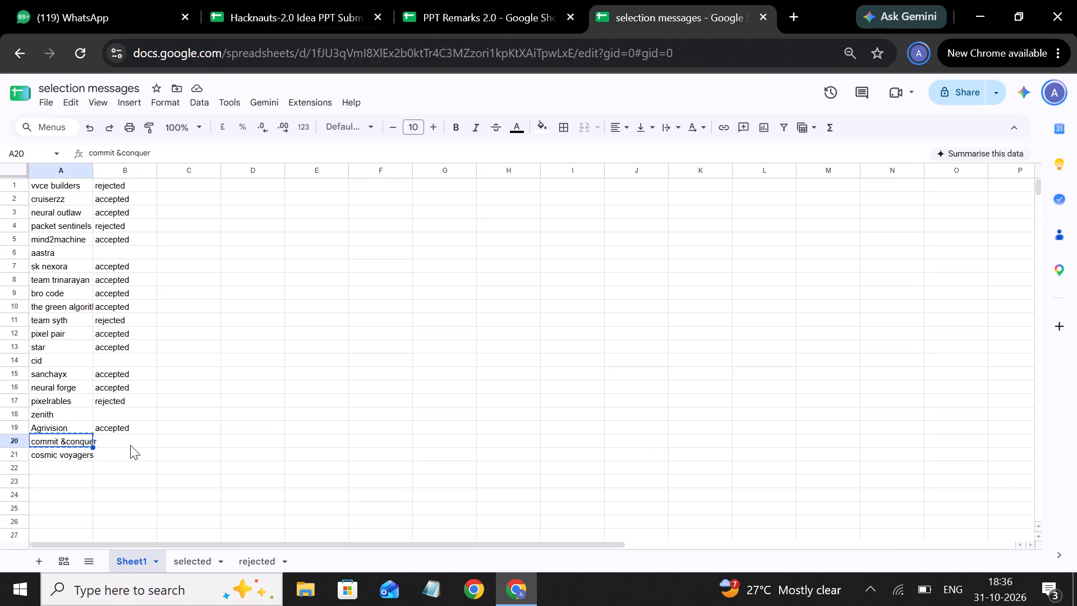
triple_click(128, 443)
type("acc")
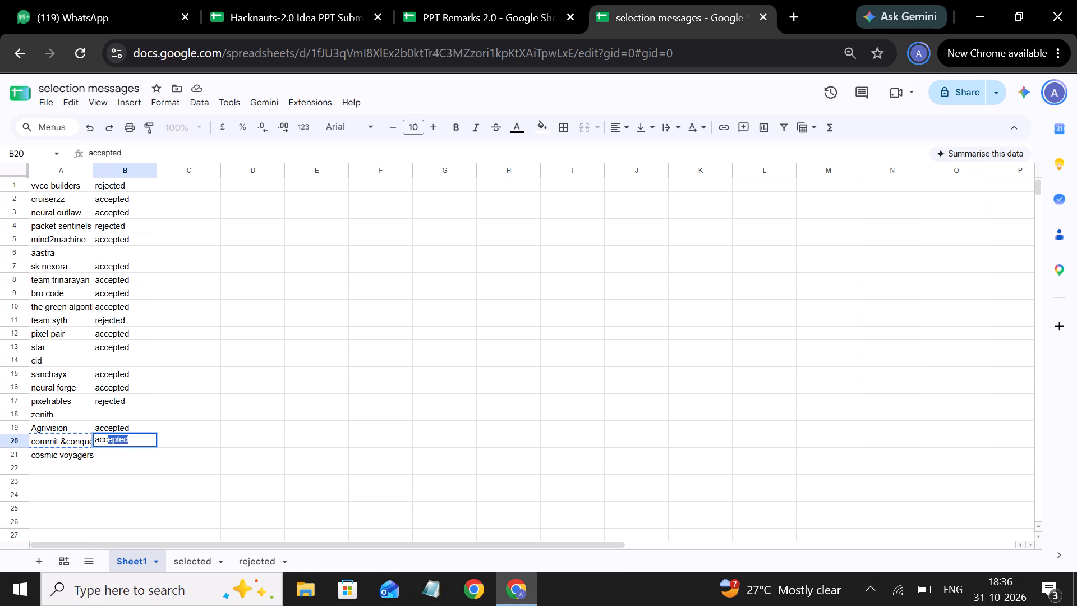
key("Tab")
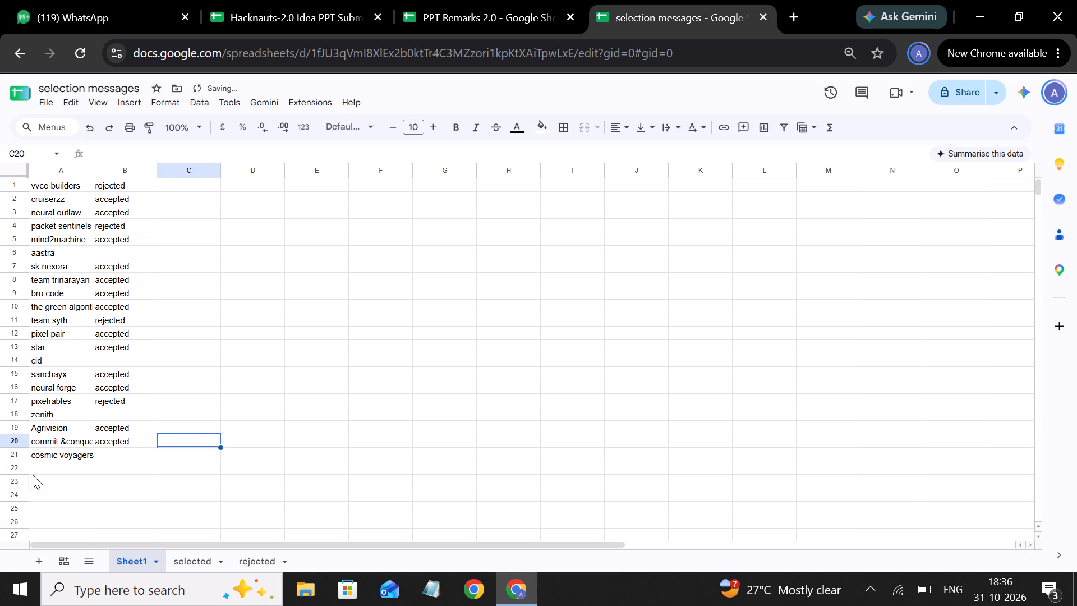
Close the PPT Remarks 2.0 spreadsheet.
left_click(482, 0)
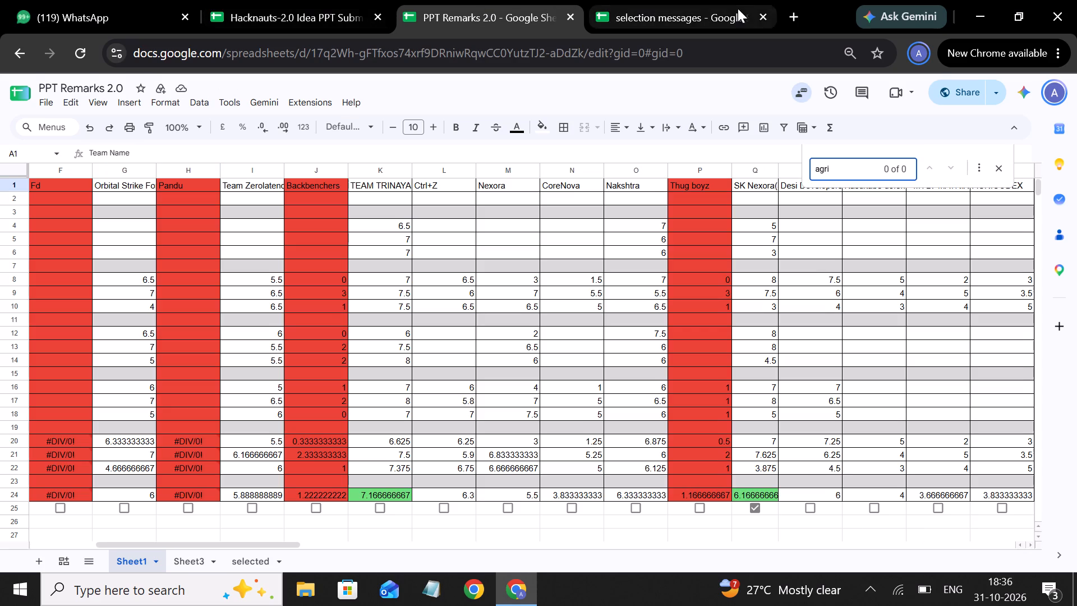
left_click(570, 12)
Search the Other Colleges sheet of Hacknauts-2.0 for "cosm" and check the Cosmic Voyagers scores.
left_click(325, 13)
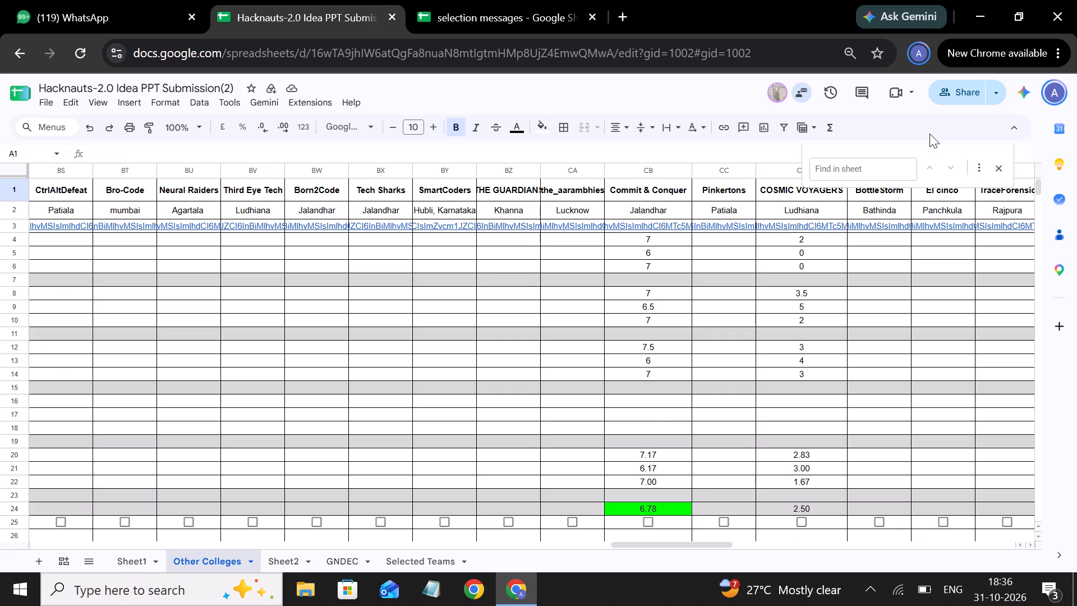
left_click(853, 172)
type("ca")
key("BackSpace")
type("osm")
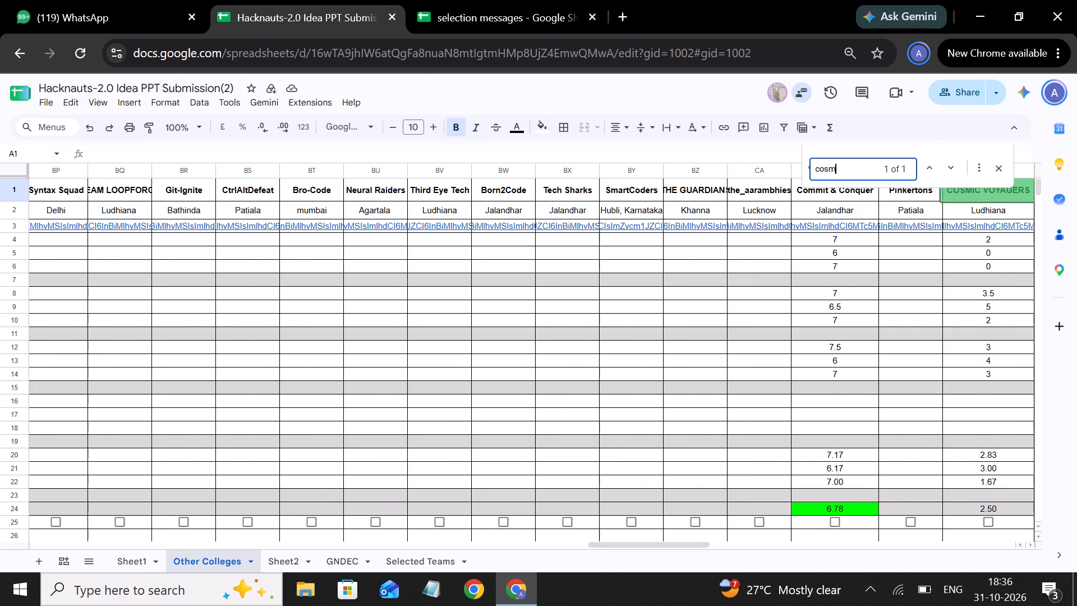
scroll(924, 346, "left", 3)
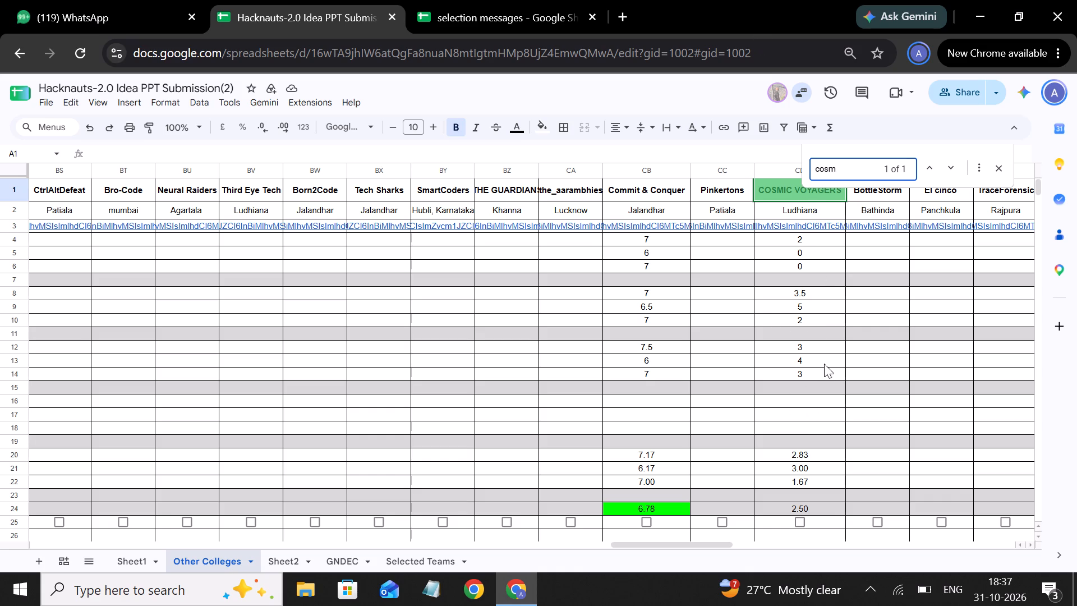
scroll(798, 348, "left", 1)
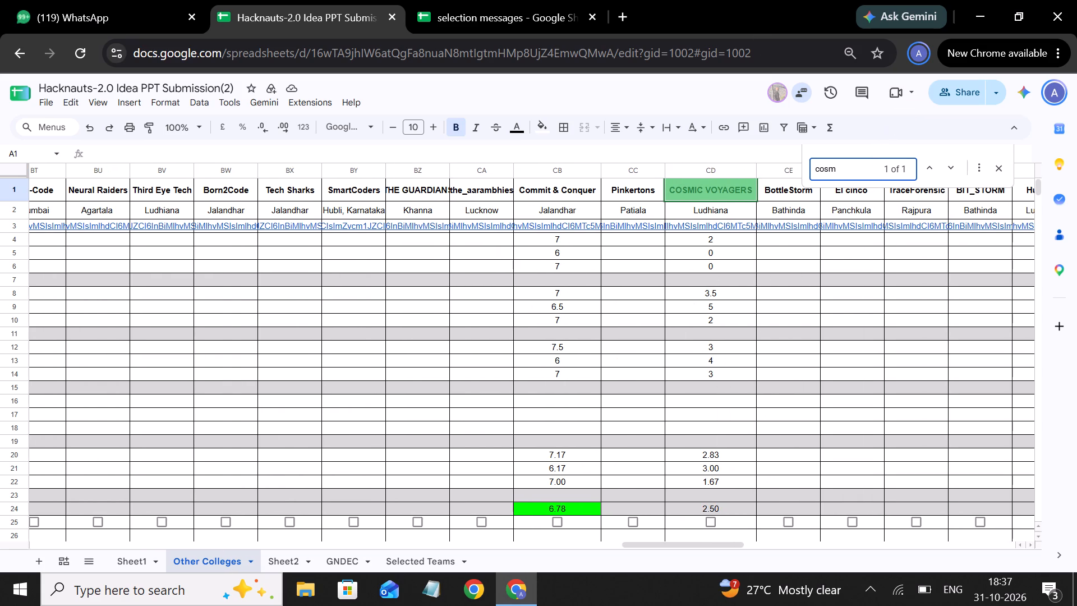
Replace the search term with "agri" to look up the Agrivision team in the Other Colleges sheet.
key("BackSpace")
key("BackSpace")
key("BackSpace")
key("BackSpace")
key("BackSpace")
type("agr")
key("i")
scroll(865, 273, "left", 2)
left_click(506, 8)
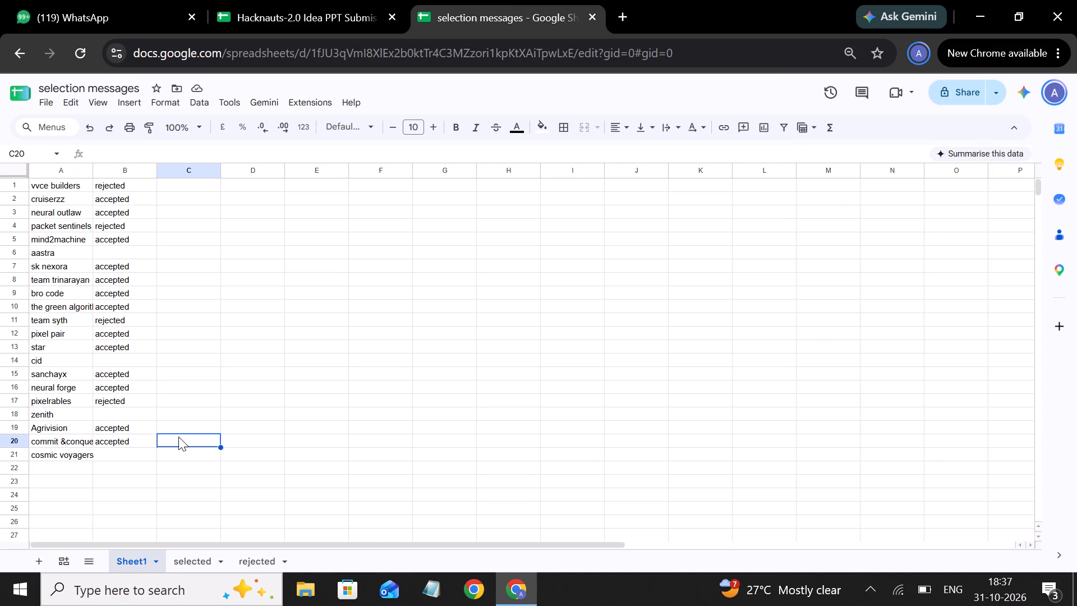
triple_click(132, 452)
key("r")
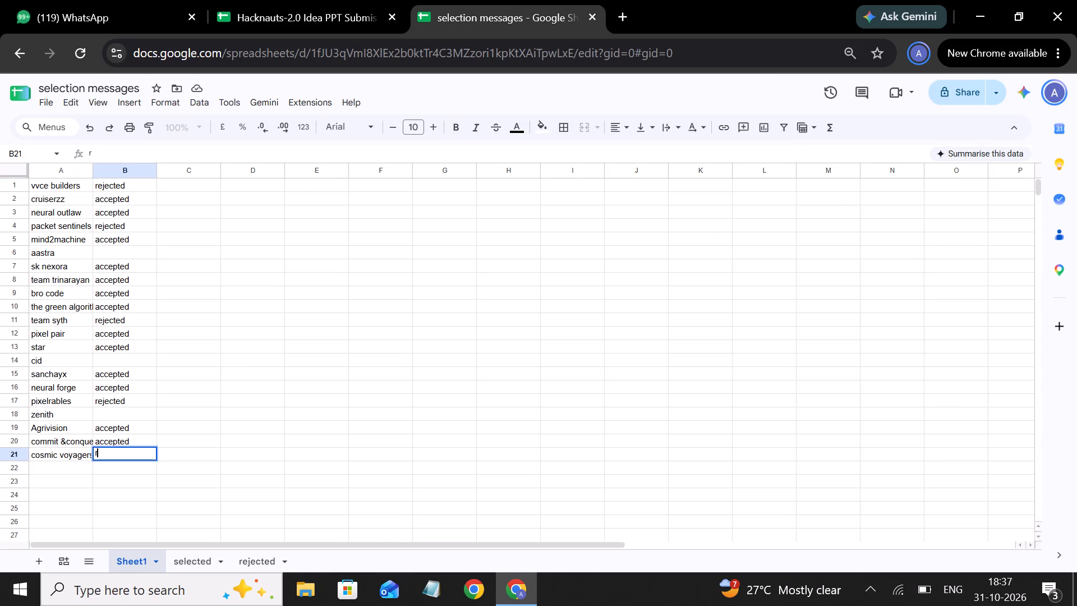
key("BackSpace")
Recheck the AgriVision team's scores and selection checkbox in the Other Colleges sheet of Hacknauts-2.0.
left_click(274, 21)
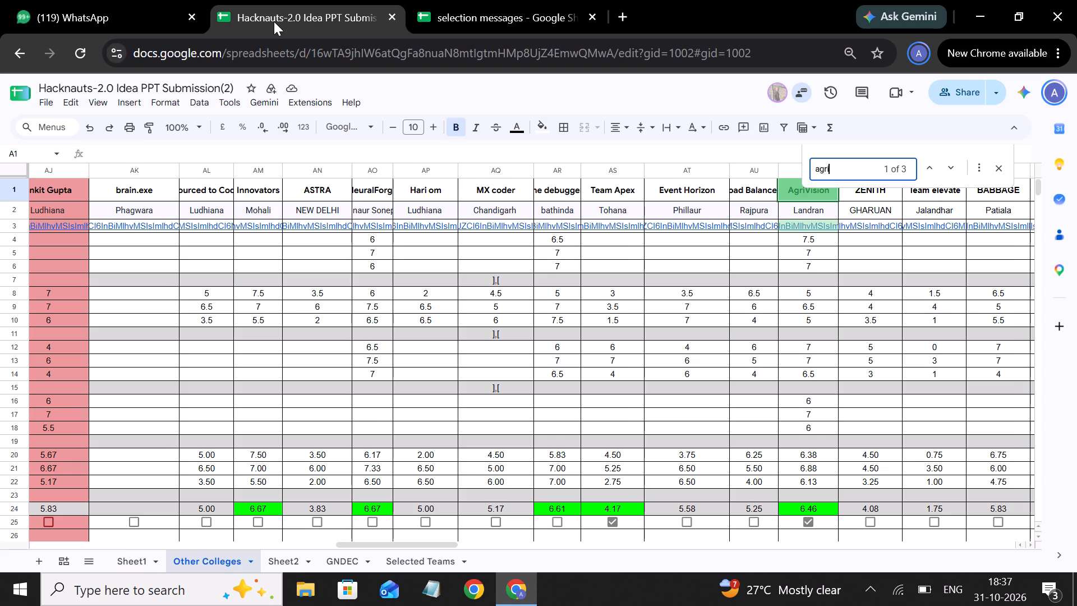
scroll(462, 278, "left", 3)
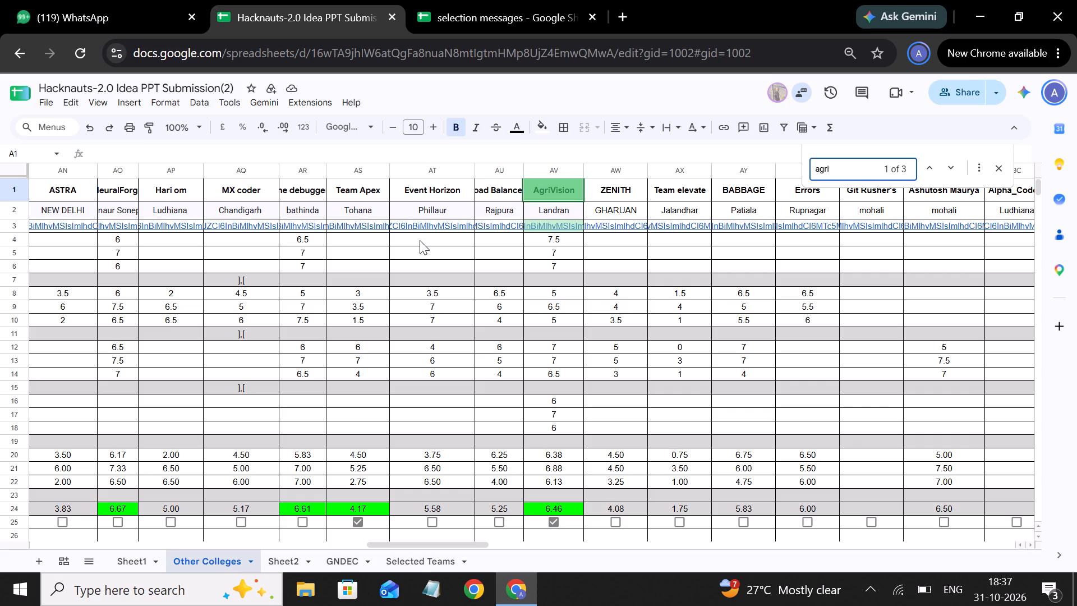
Consult the team list in selection messages, and search the Other Colleges sheet of Hacknauts-2.0 for "zenith" to check that team's scores.
left_click(531, 12)
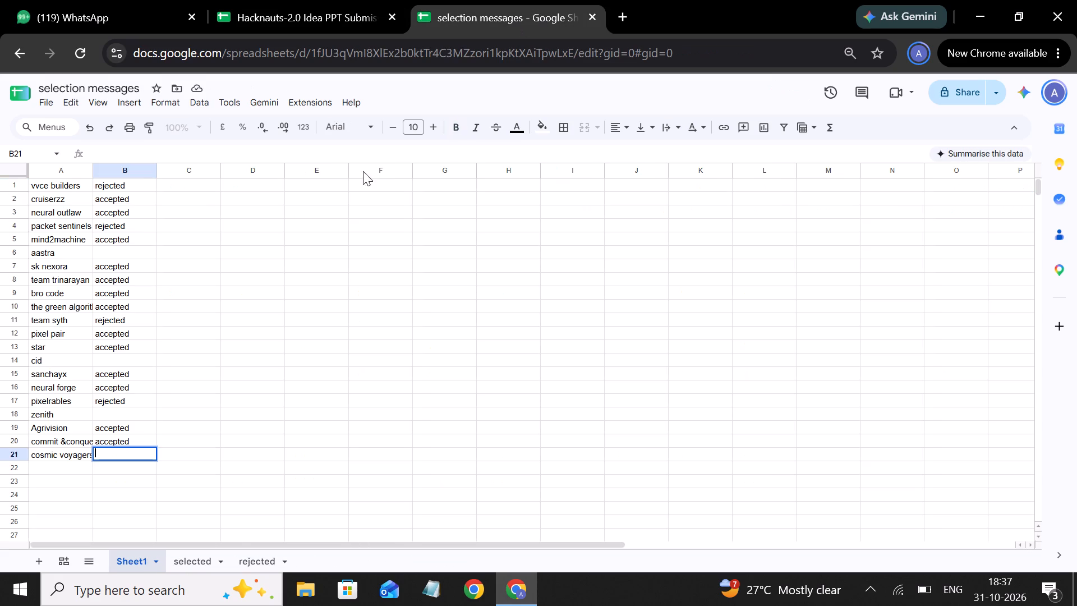
left_click(133, 561)
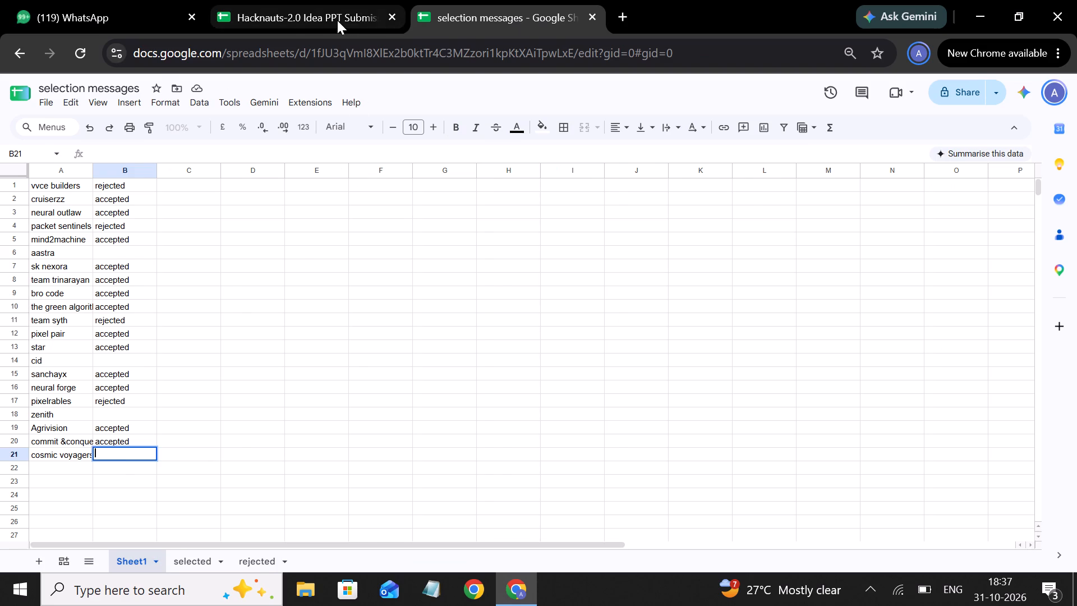
left_click(337, 20)
key("BackSpace")
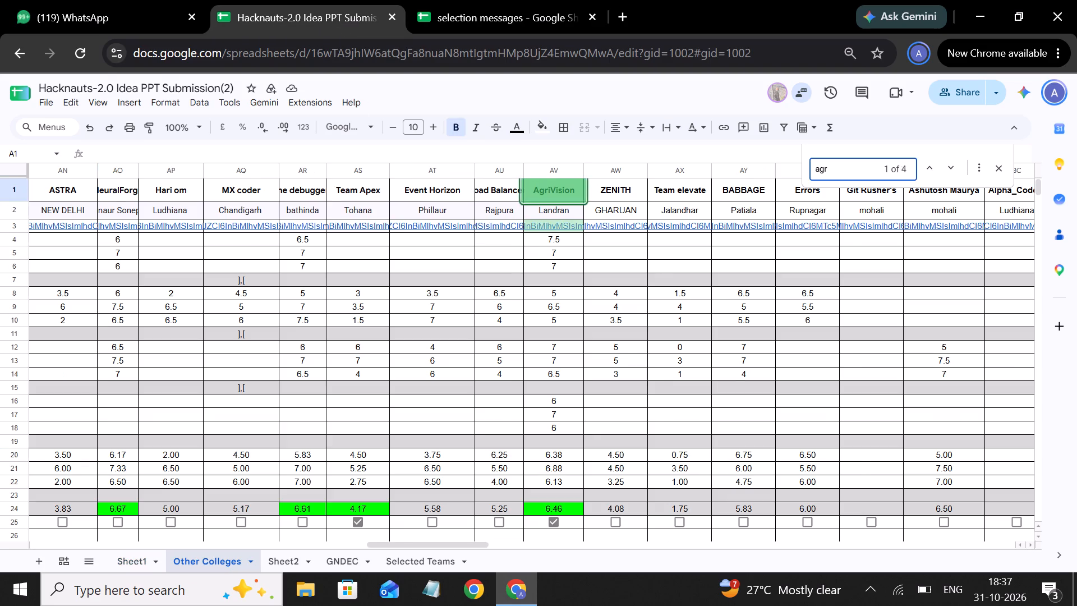
key("BackSpace")
key("BackSpace")
key("BackSpace")
type("zenith")
scroll(895, 267, "left", 4)
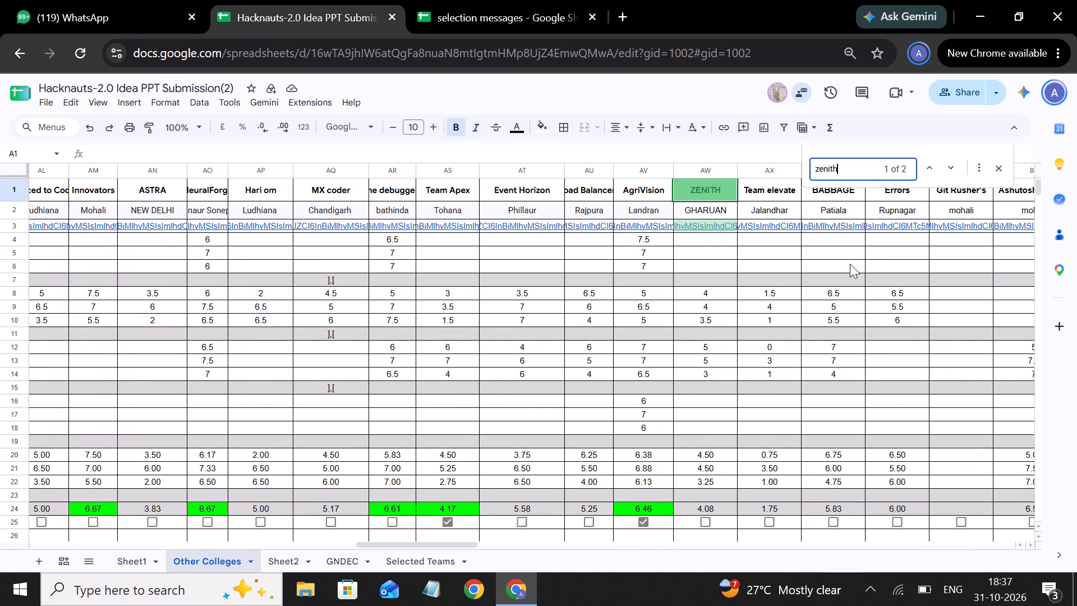
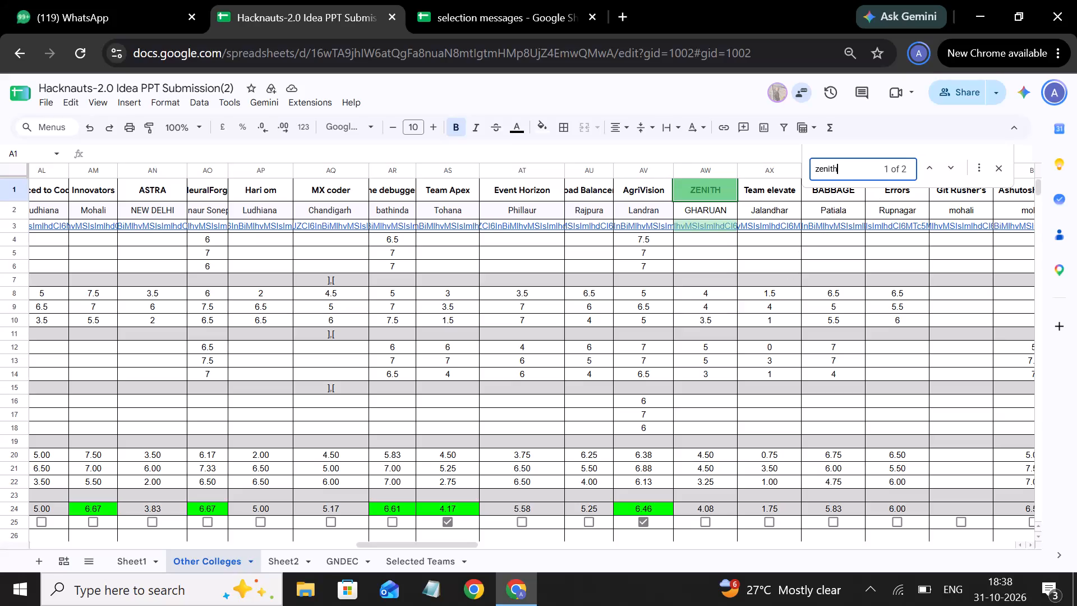
Search the Other Colleges sheet for "cosmi" to find the Cosmic Voyagers team's scores.
double_click(869, 172)
key("BackSpace")
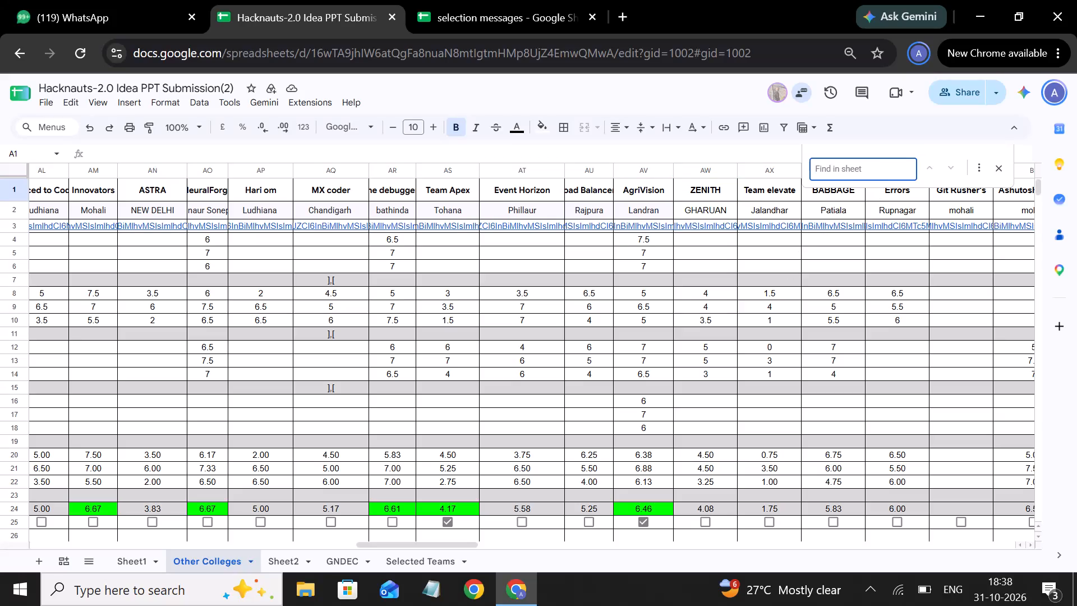
type("co")
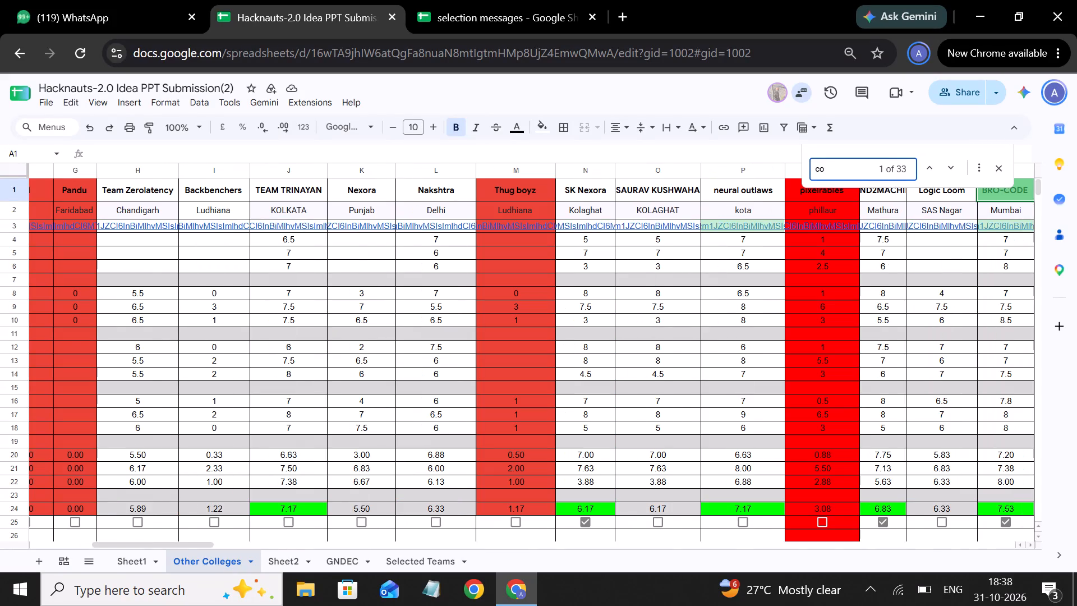
type("smi")
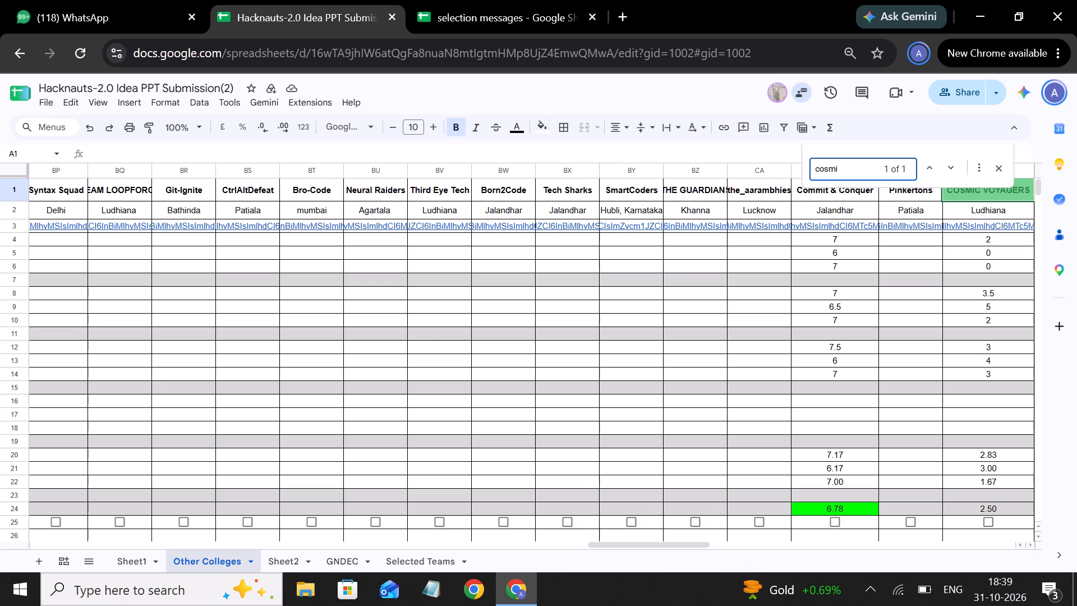
Search the Other Colleges sheet for "commit" to find the Commit & Conquer team's scores.
left_click(860, 166)
key("BackSpace")
key("BackSpace")
key("BackSpace")
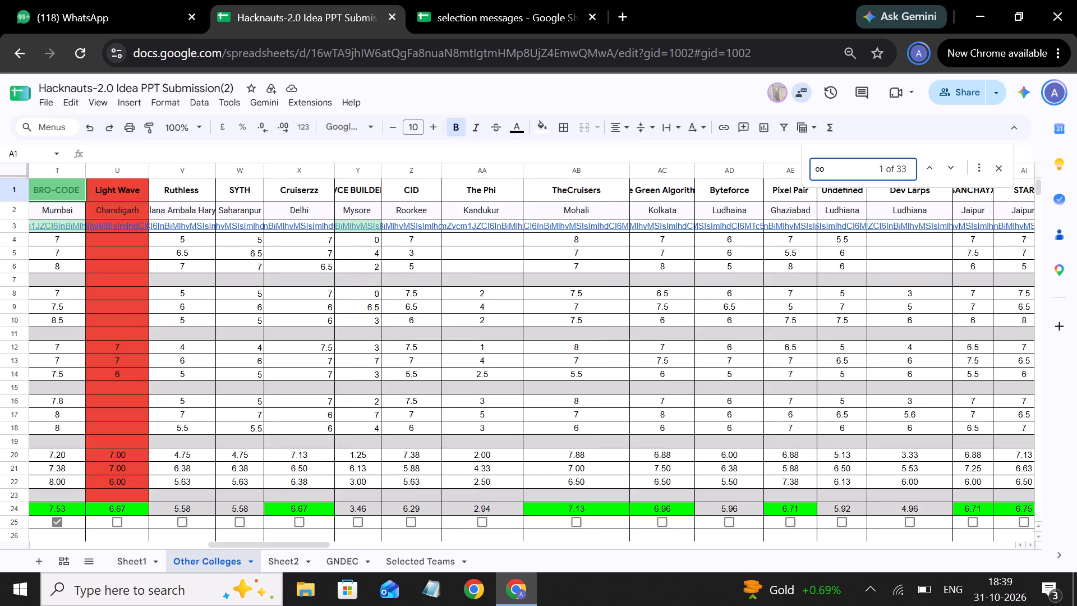
type("mmit")
scroll(912, 265, "left", 4)
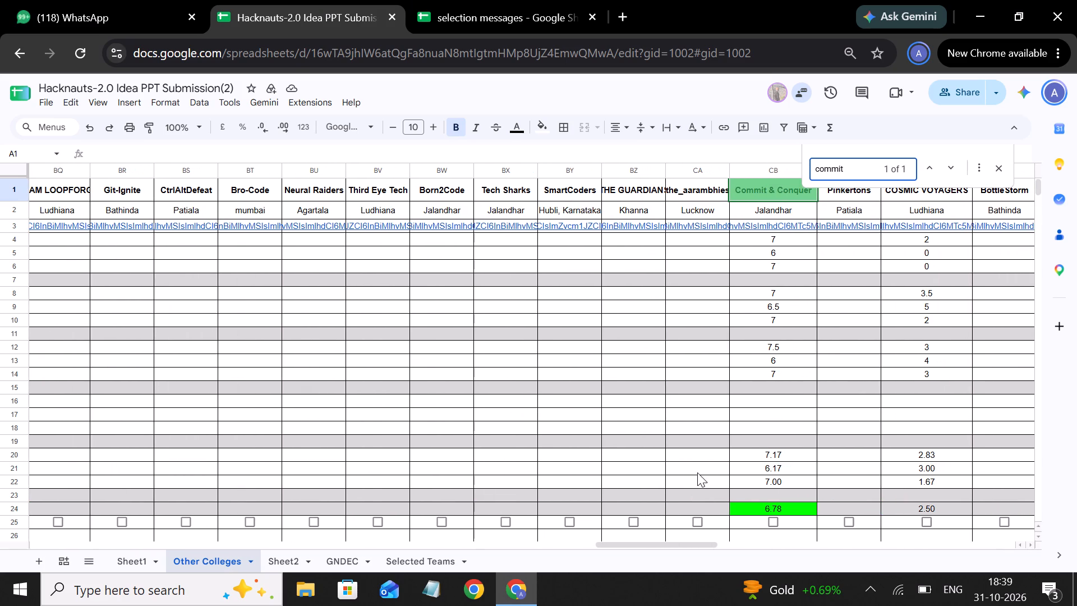
Switch to the selection messages spreadsheet and review its selected and rejected team lists, ending on Sheet1.
left_click(462, 1)
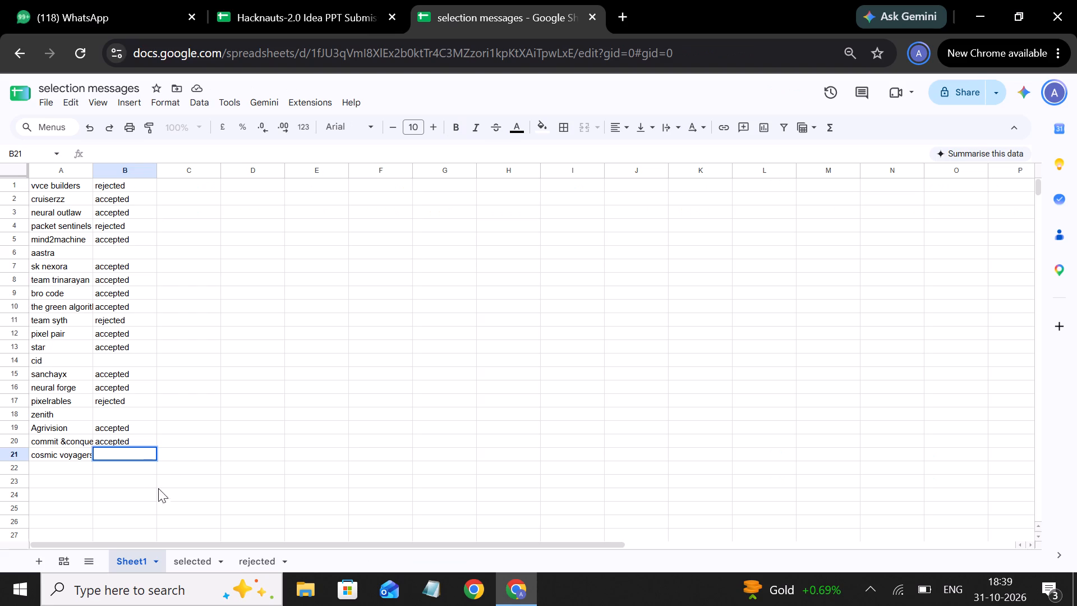
left_click(202, 563)
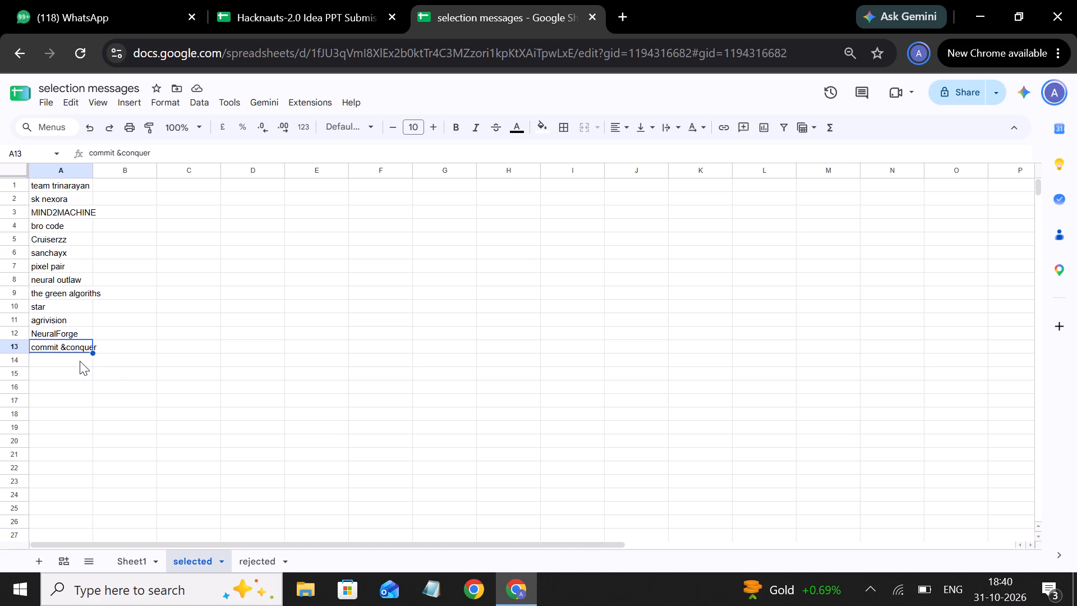
left_click(250, 557)
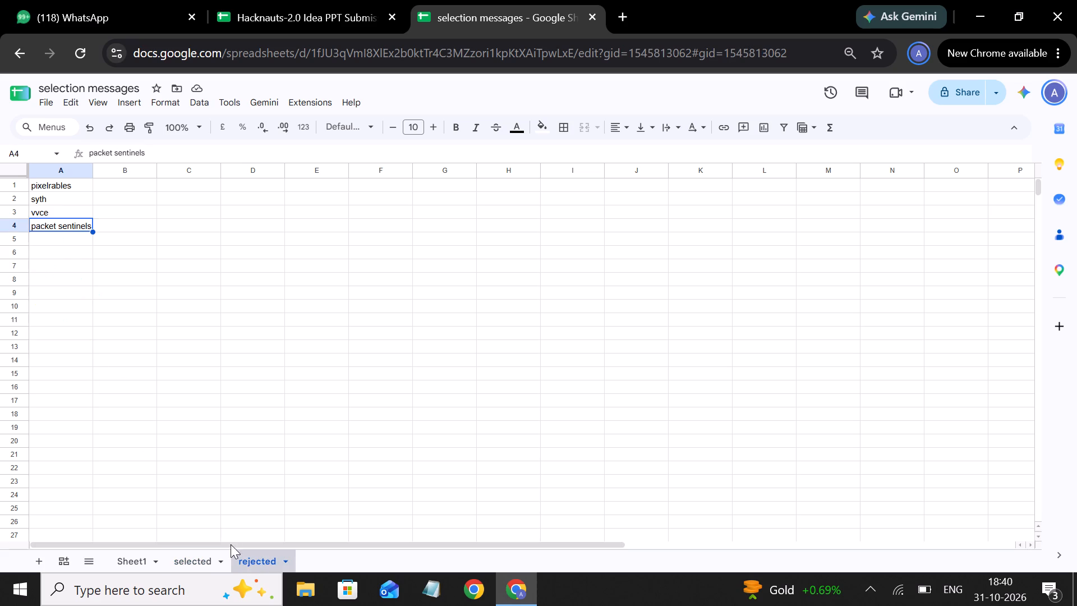
left_click(136, 552)
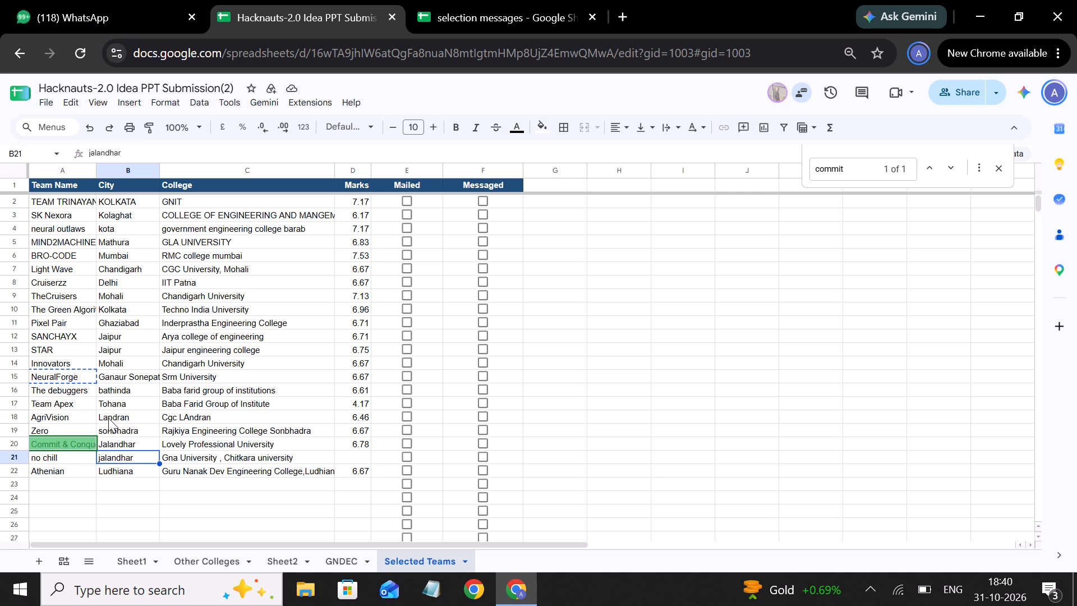
left_click(157, 423)
left_click(194, 428)
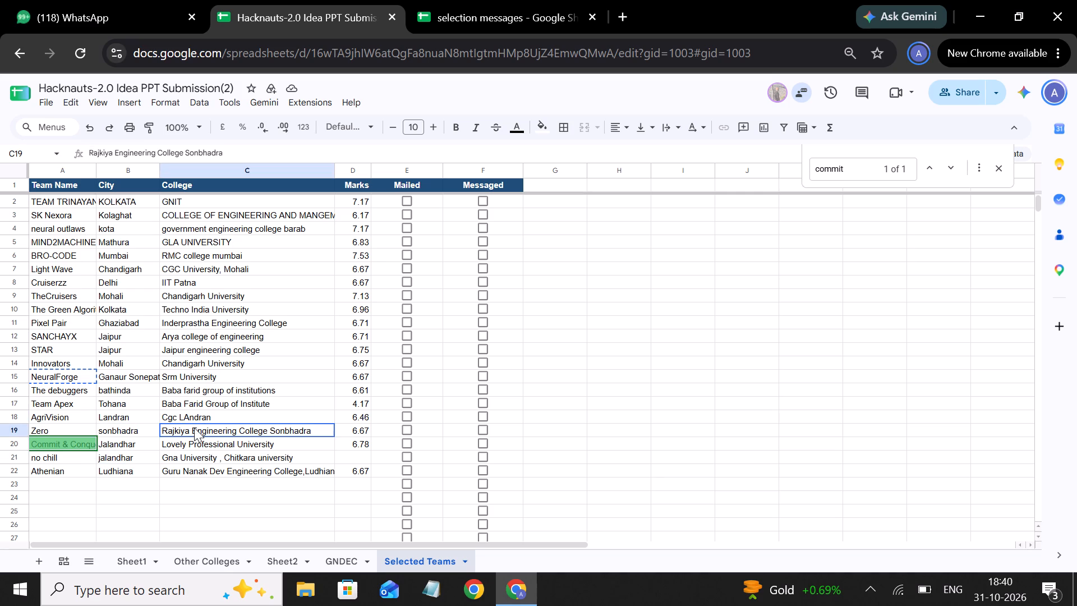
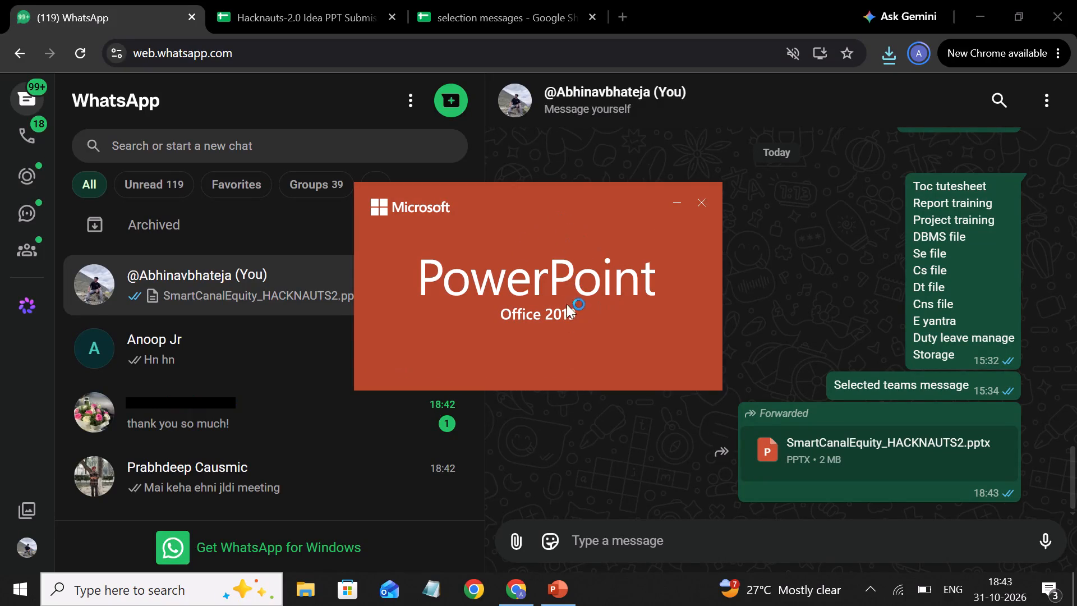
In PowerPoint, dismiss the licence notice and examine the Problem Statement and Proposed Solution slides of the SmartCanalEquity_HACKNAUTS2 presentation.
scroll(517, 284, "down", 1)
left_click(79, 253)
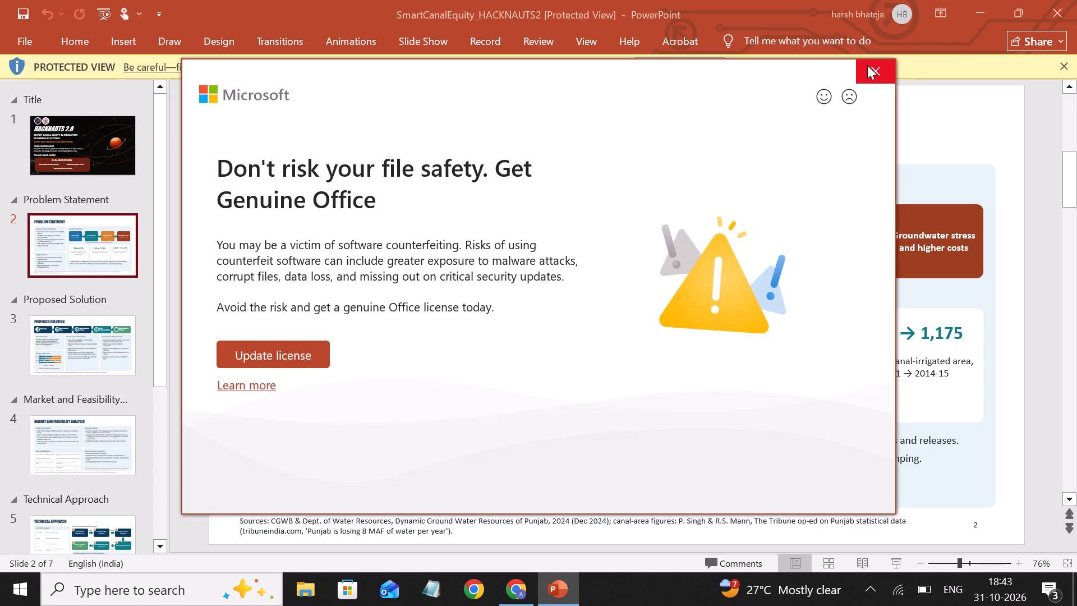
left_click(867, 65)
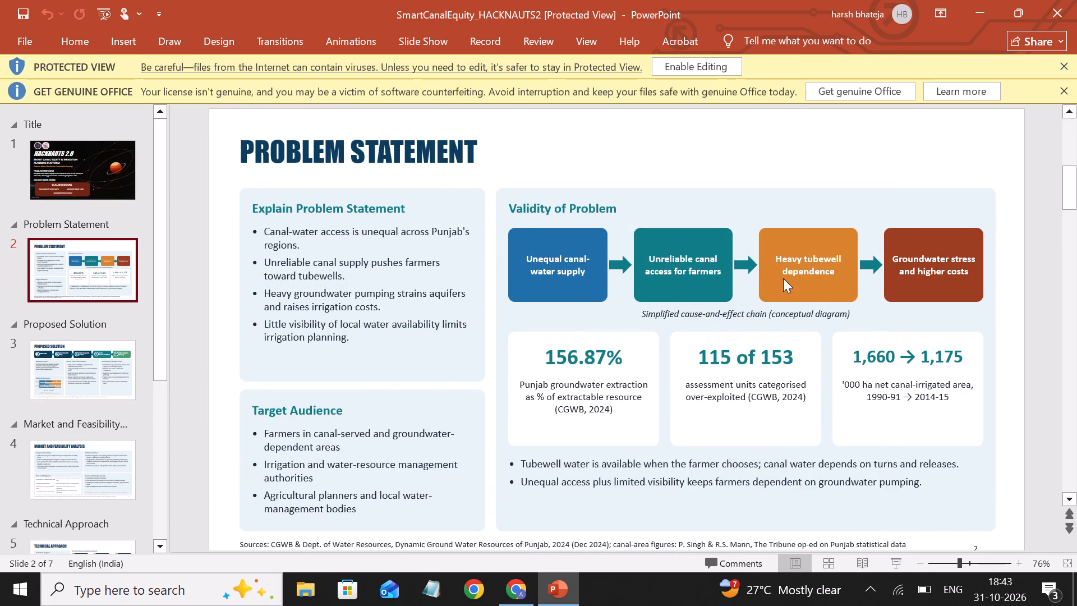
scroll(602, 311, "down", 1)
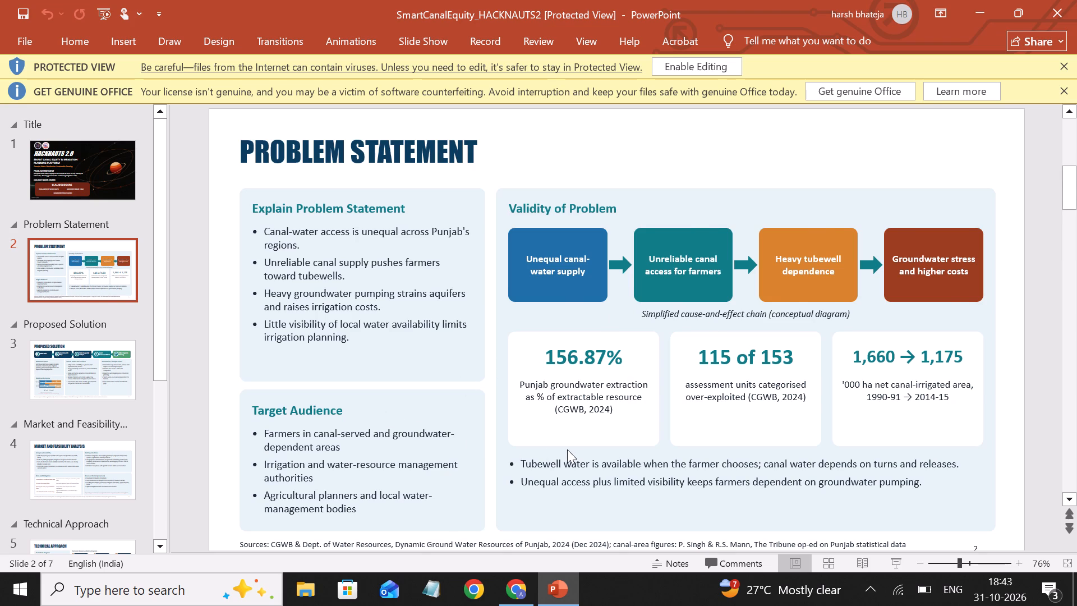
key("Right")
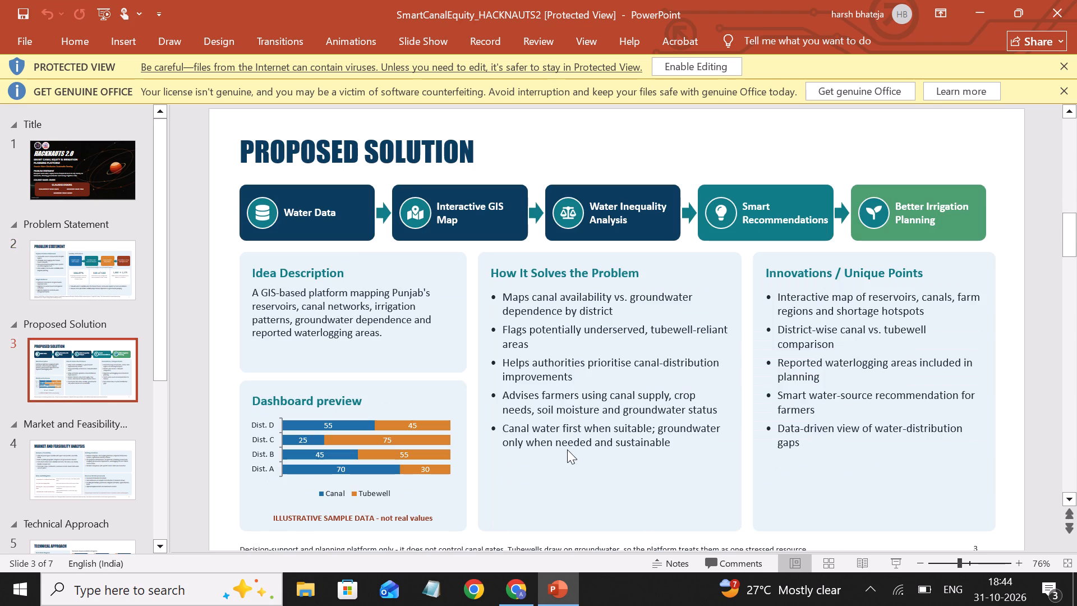
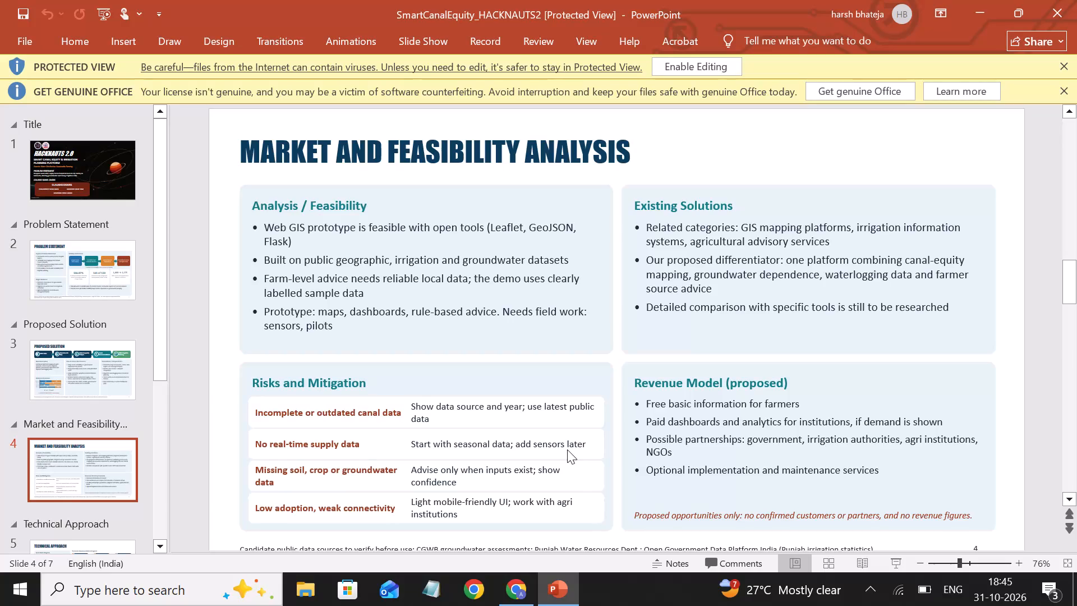
Examine the presentation's Title, Problem Statement, Proposed Solution, and Market and Feasibility Analysis slides, ending on the Proposed Solution slide.
key("Left")
key("Left")
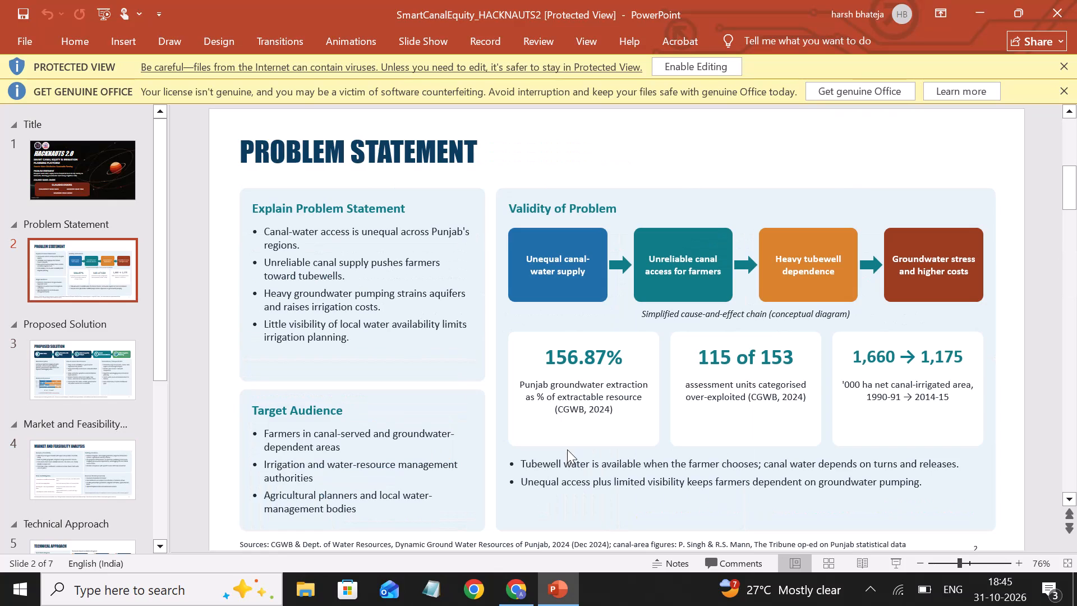
key("Right")
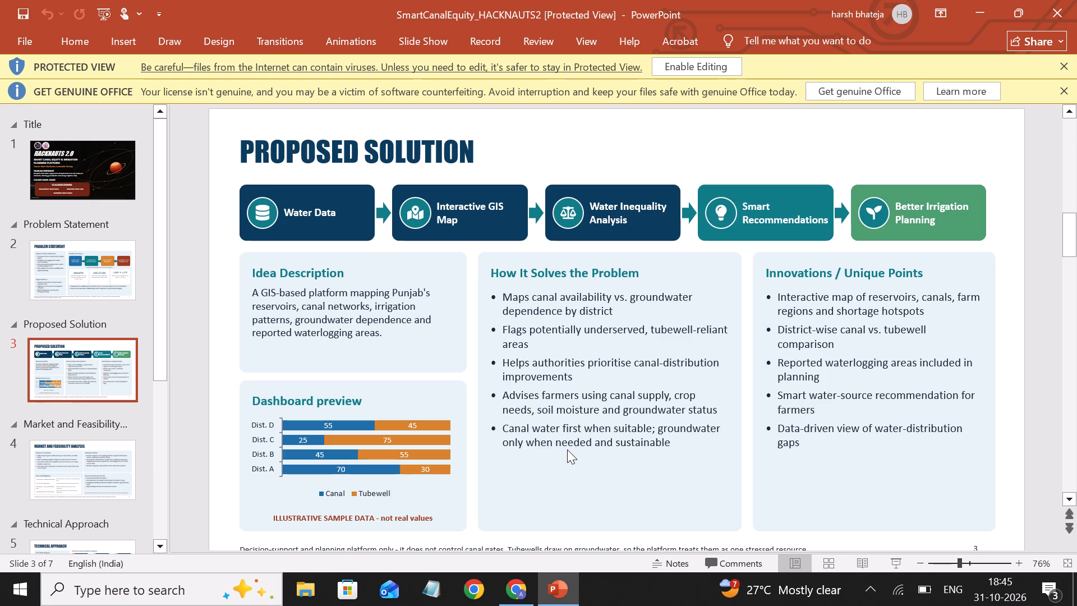
key("Left")
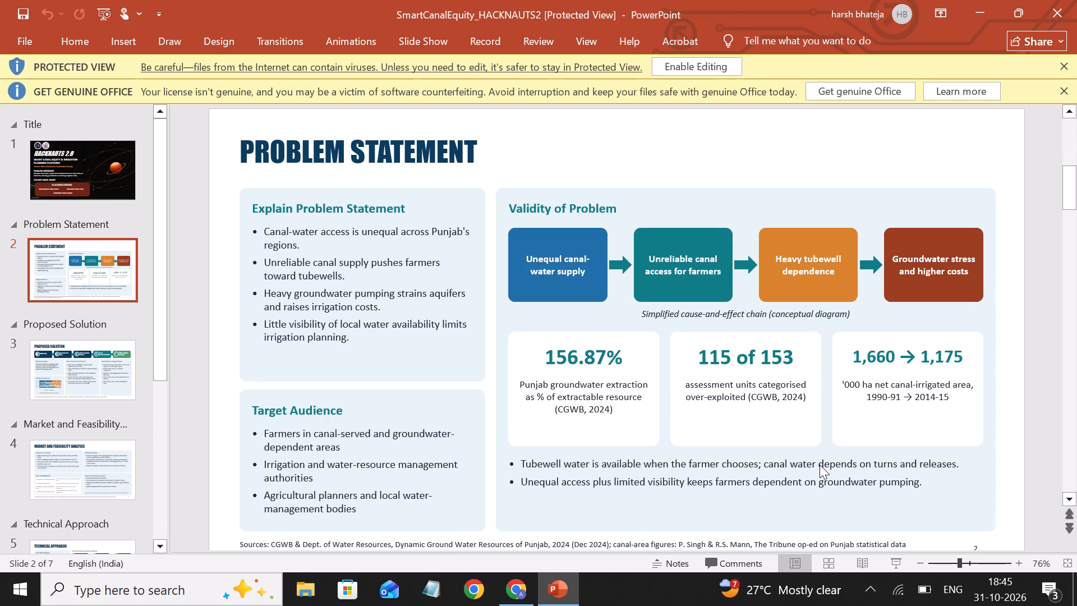
key("Left")
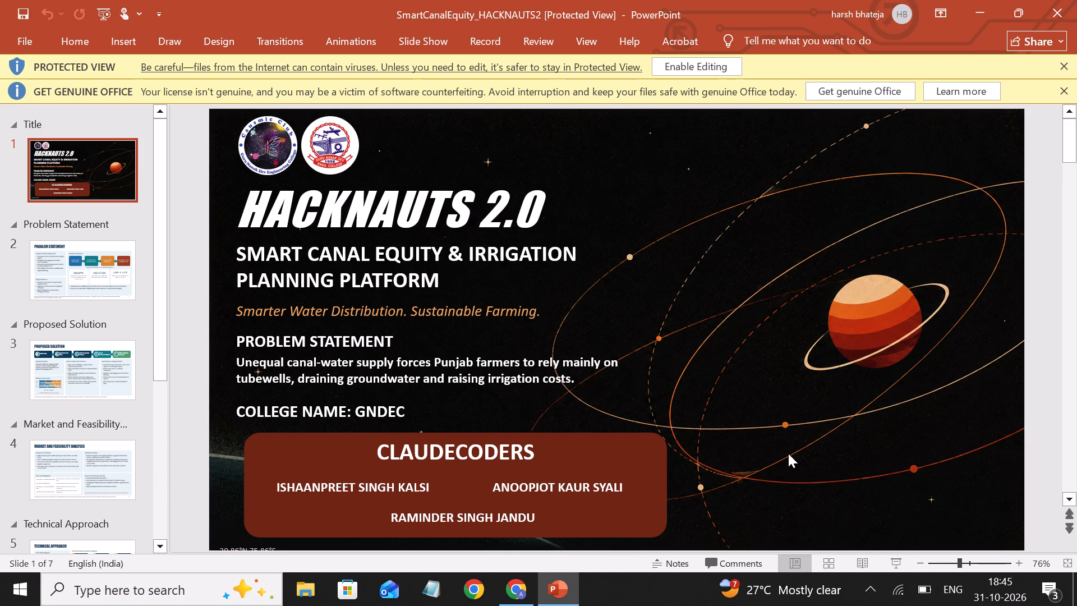
key("Right")
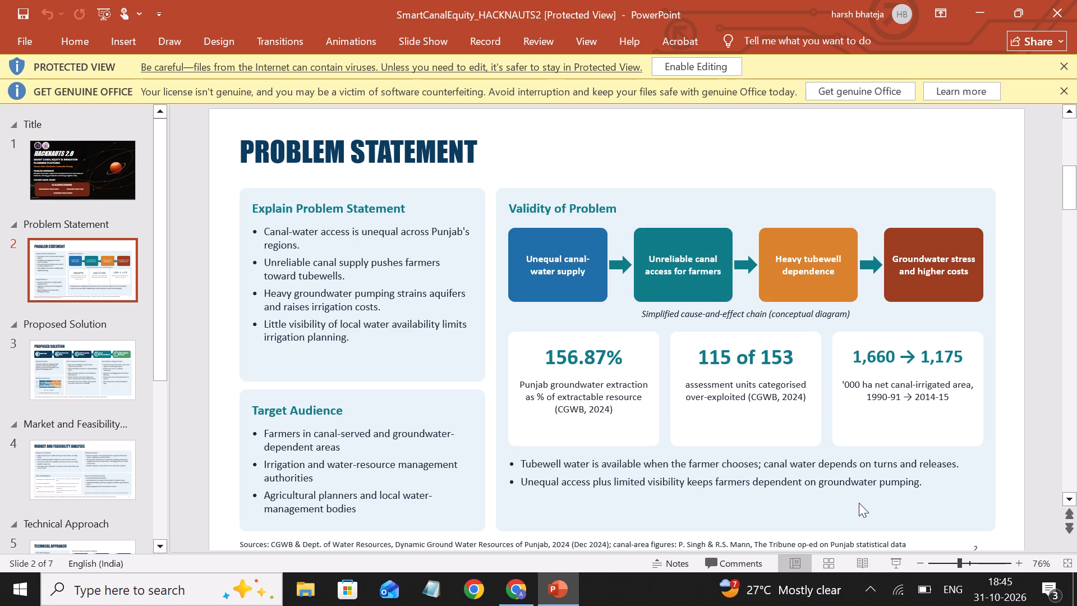
key("Right")
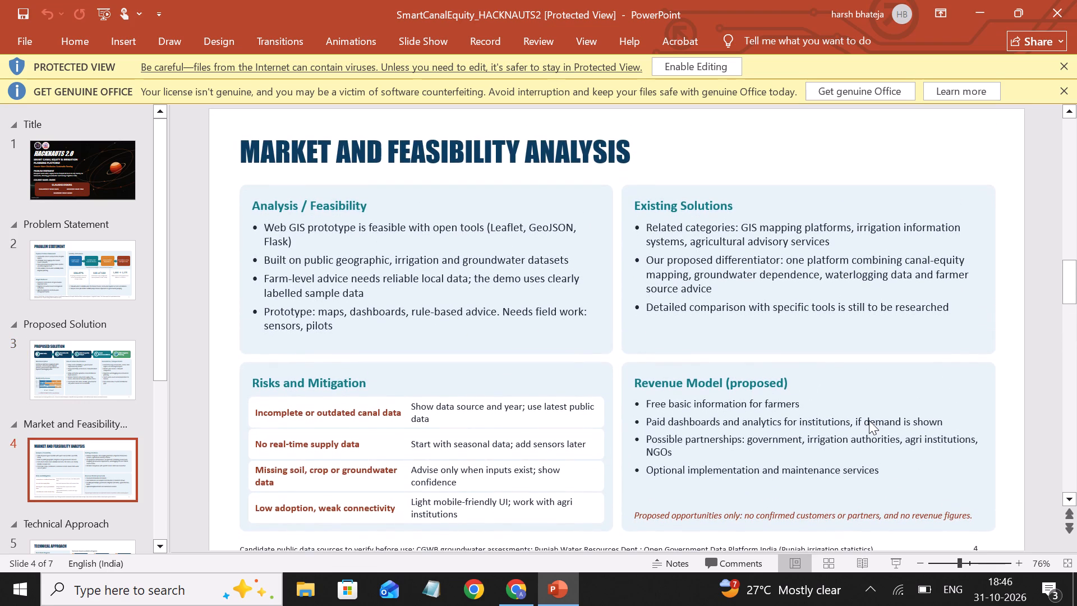
scroll(869, 420, "up", 1)
key("Left")
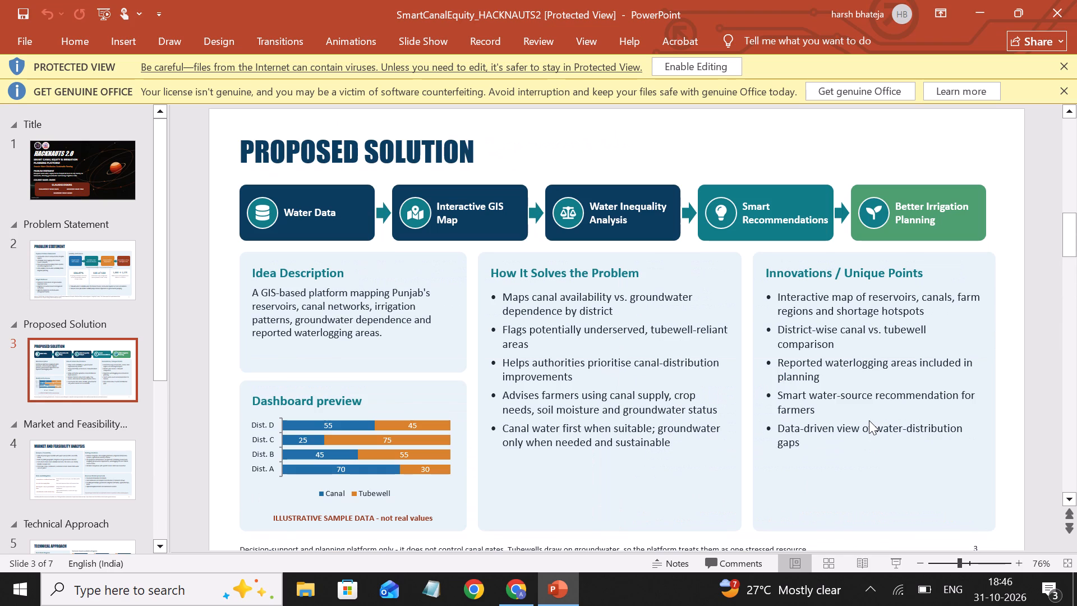
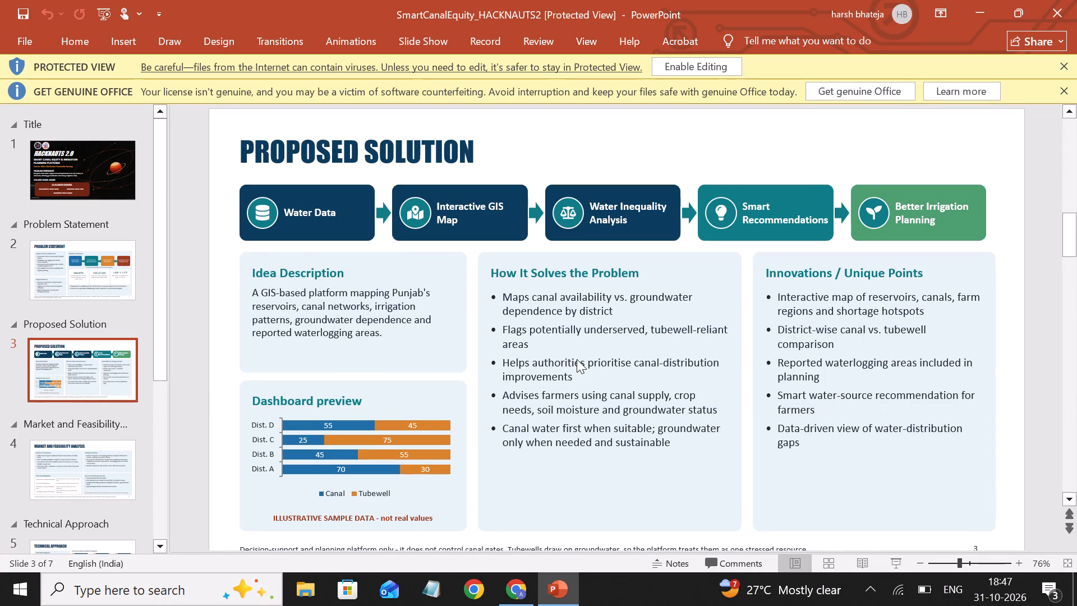
Examine the presentation's Market and Feasibility Analysis, Technical Approach, and Impact and Benefits slides.
key("Right")
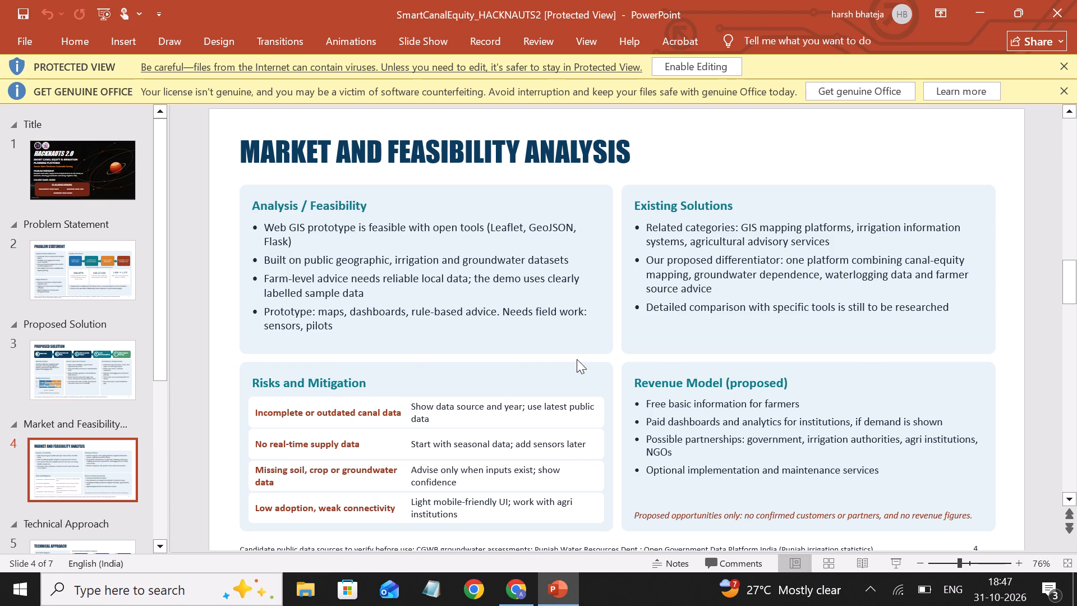
key("Right")
key("Right")
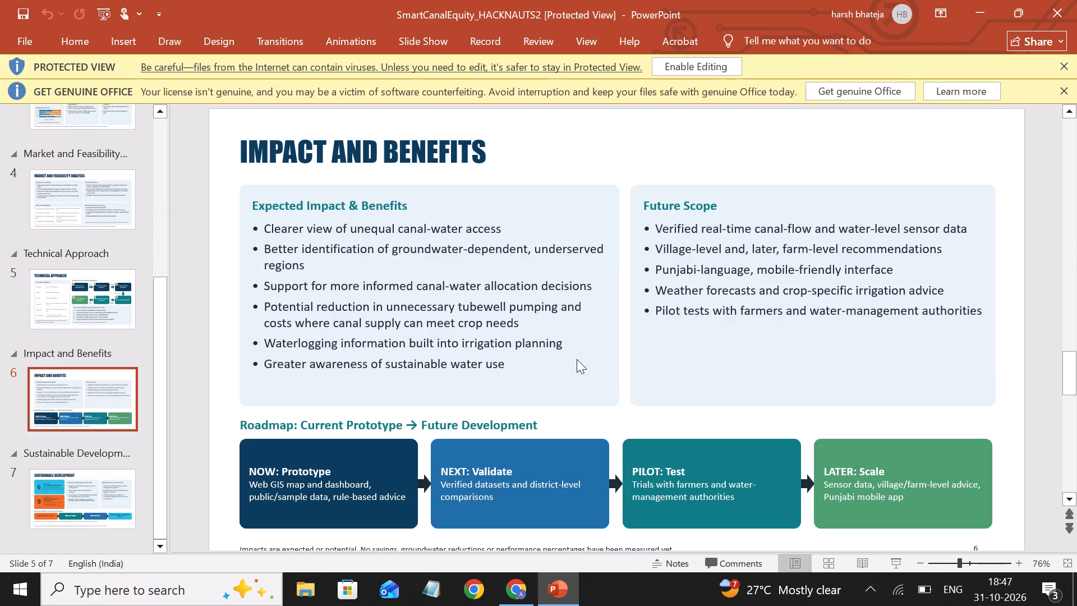